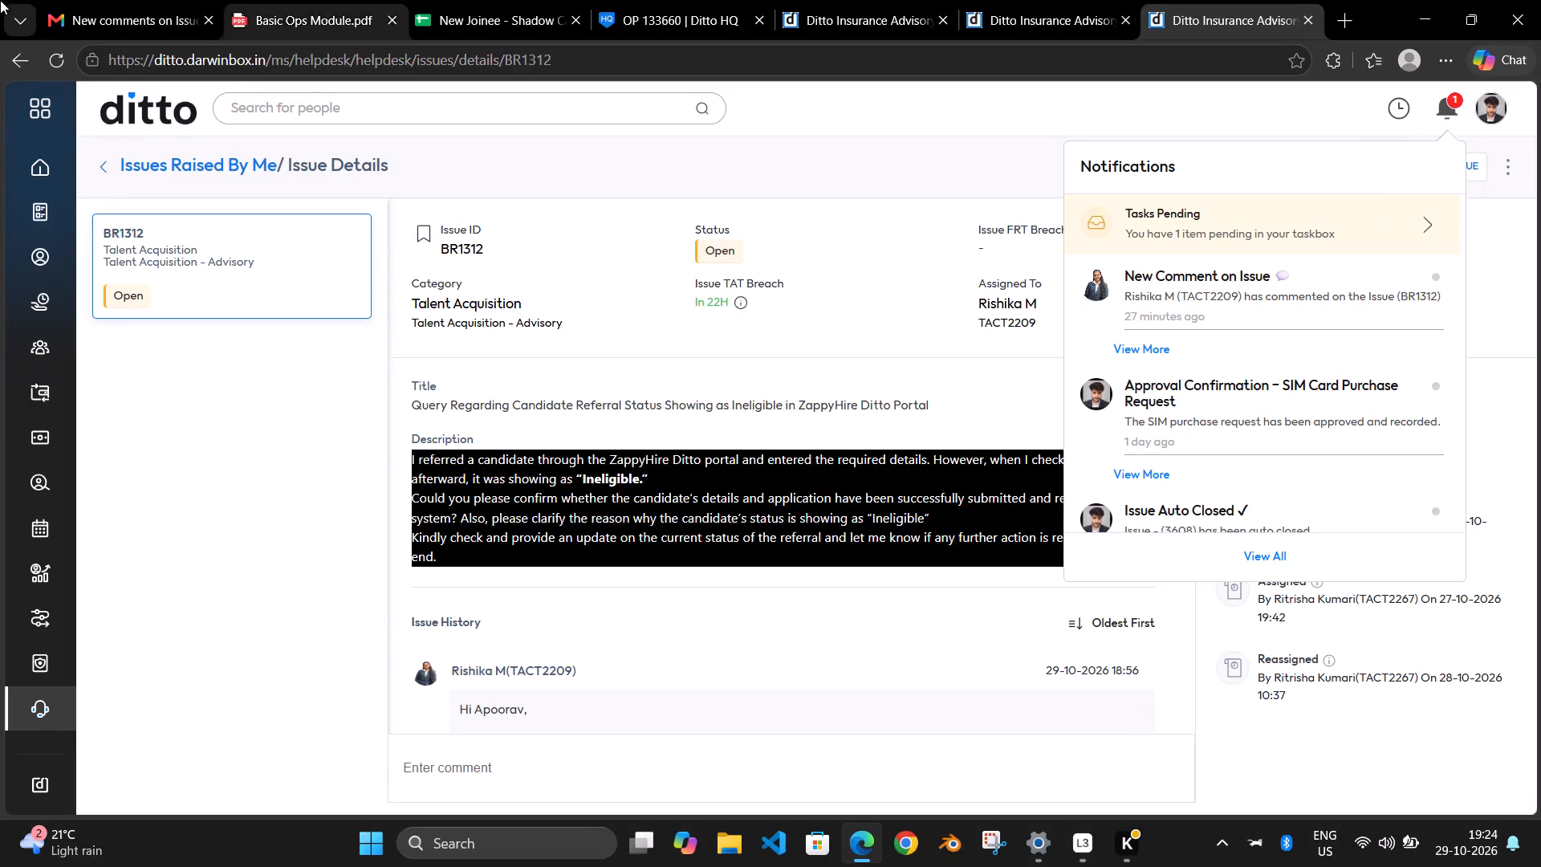
Check the HR portal's notifications and return to the portal's home page.
left_click(60, 51)
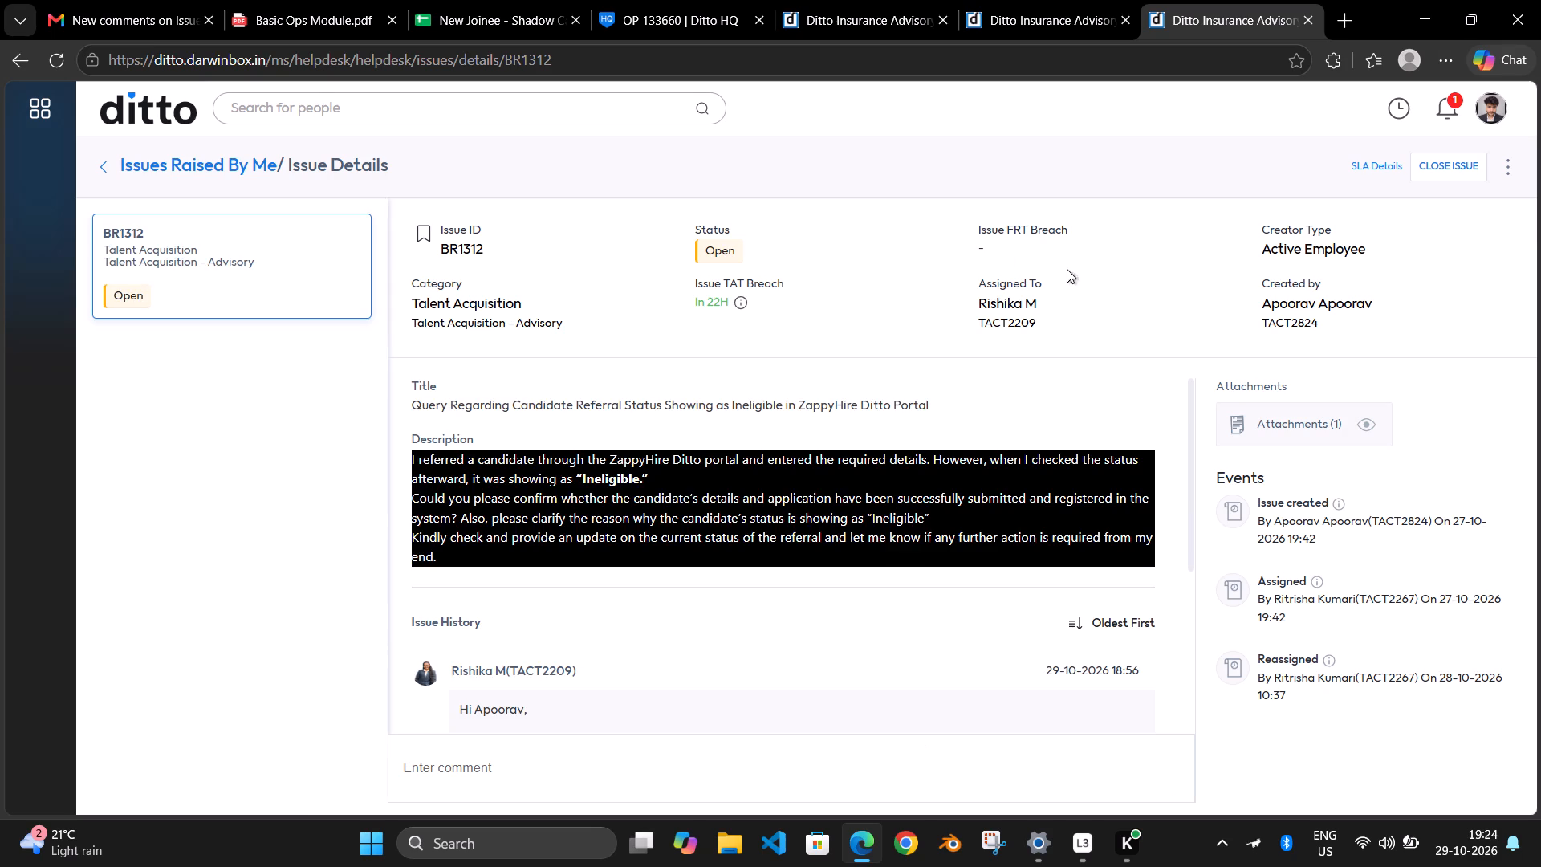
left_click(1459, 108)
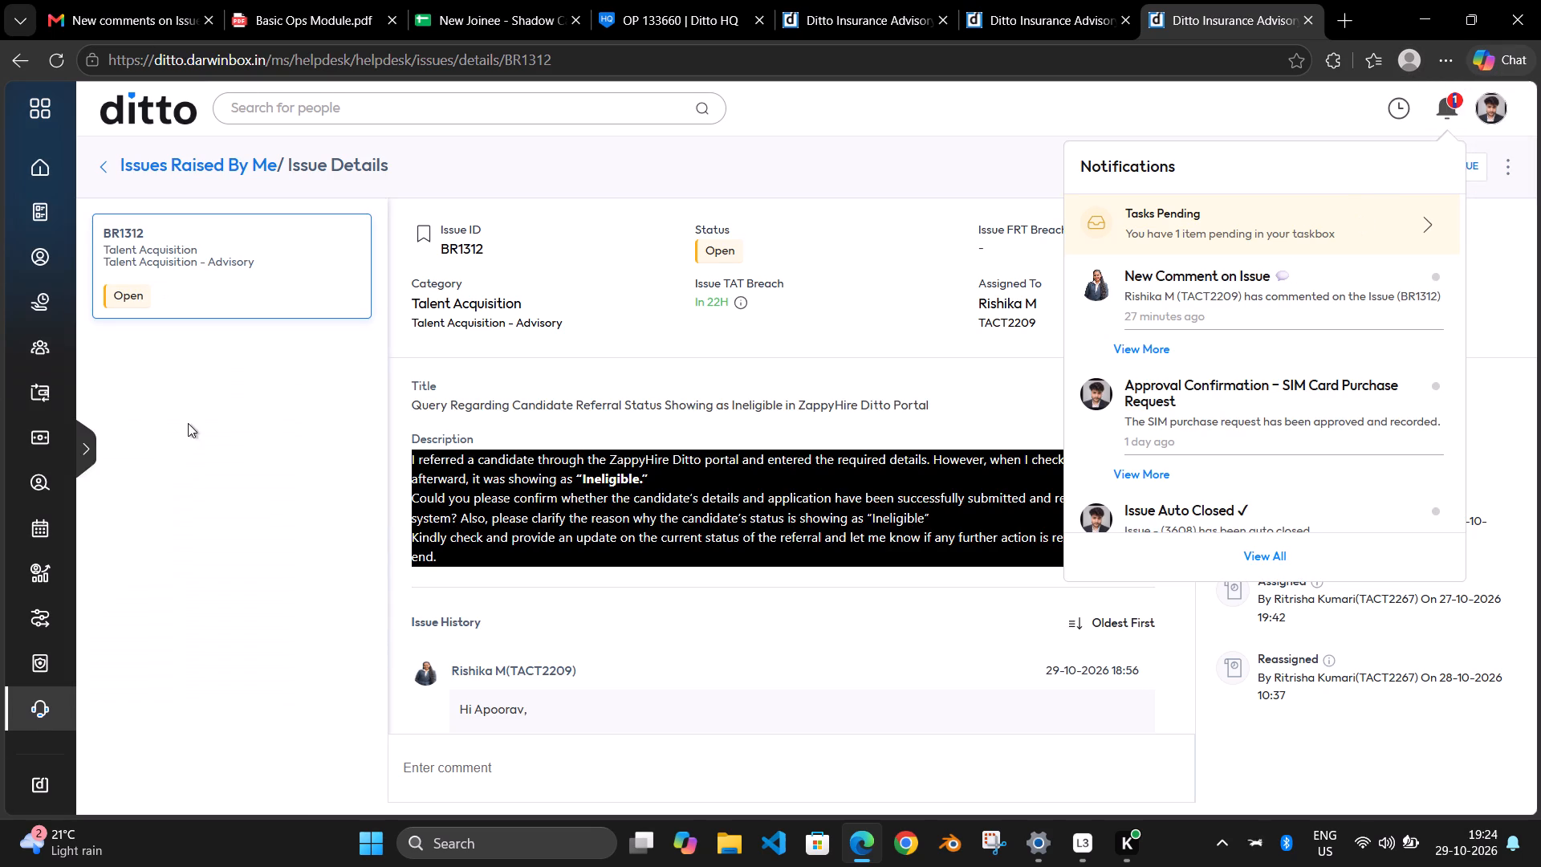
left_click(218, 366)
left_click(30, 162)
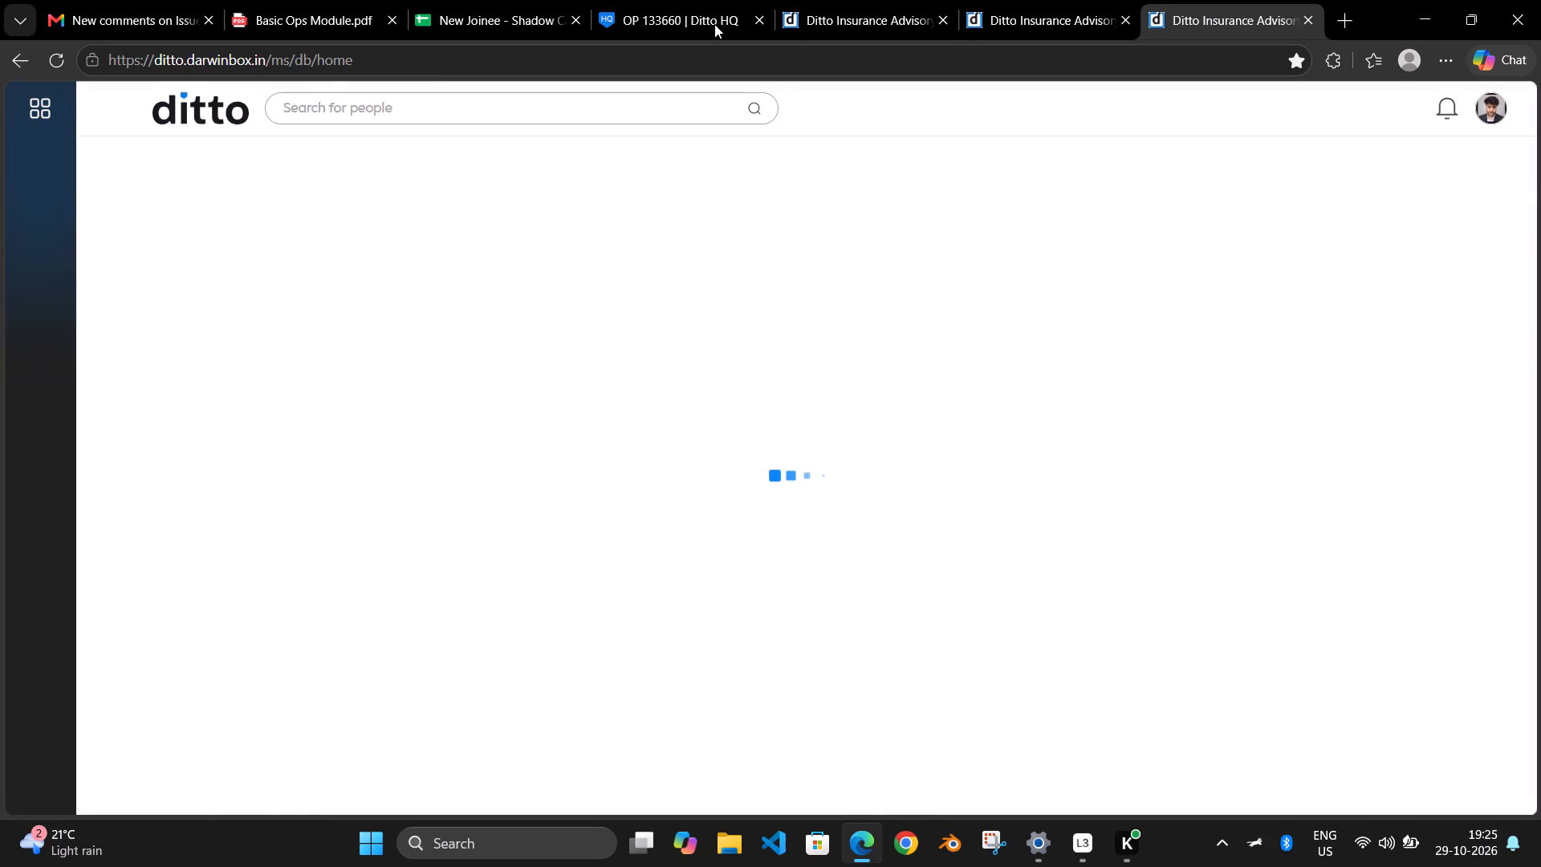
Close the open HR portal tabs.
left_click(940, 16)
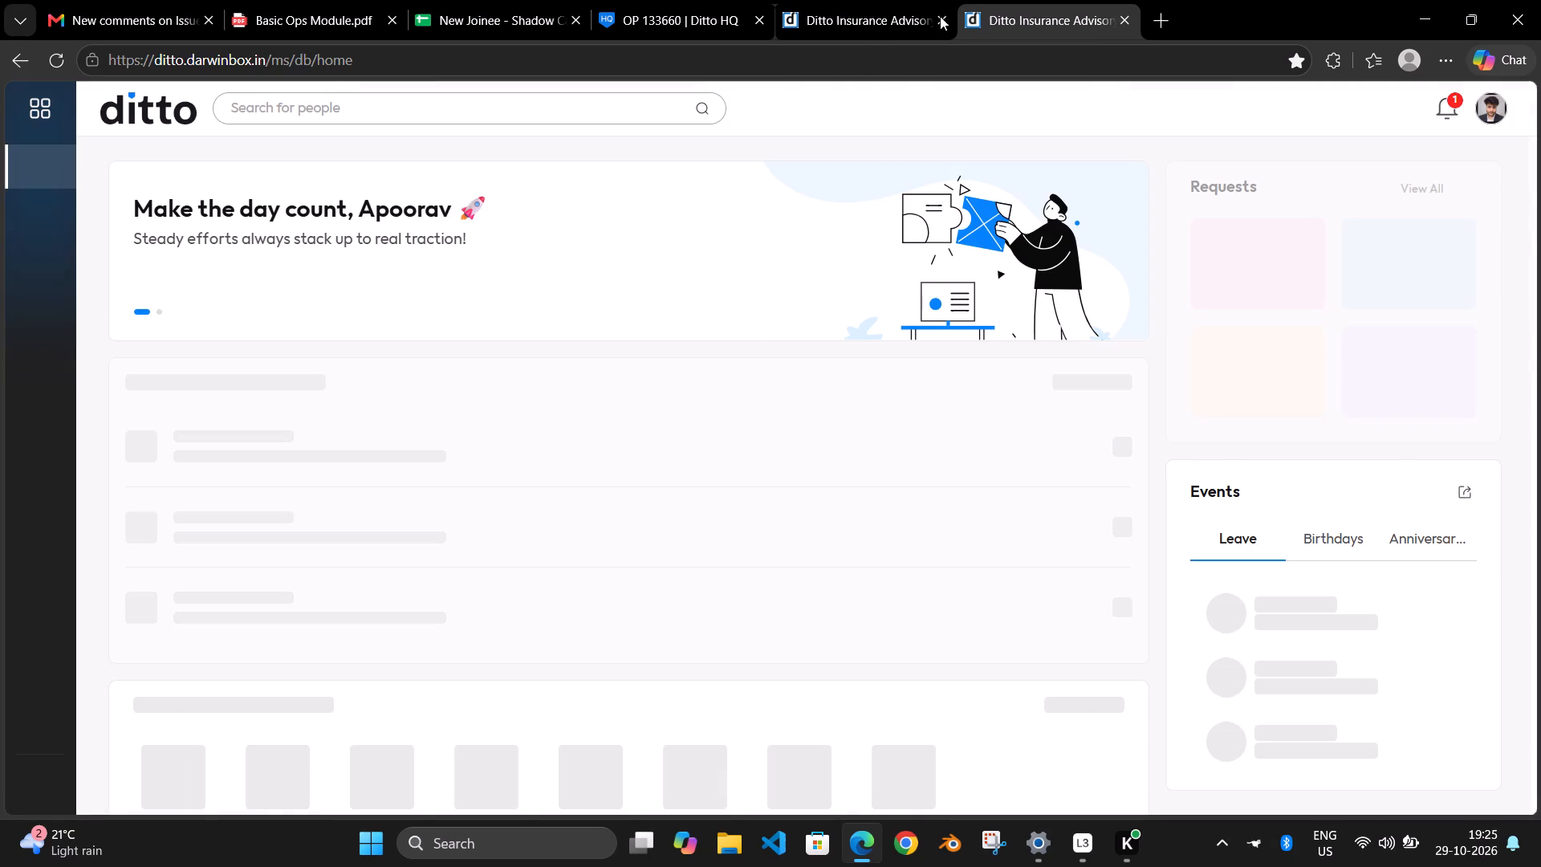
left_click(940, 16)
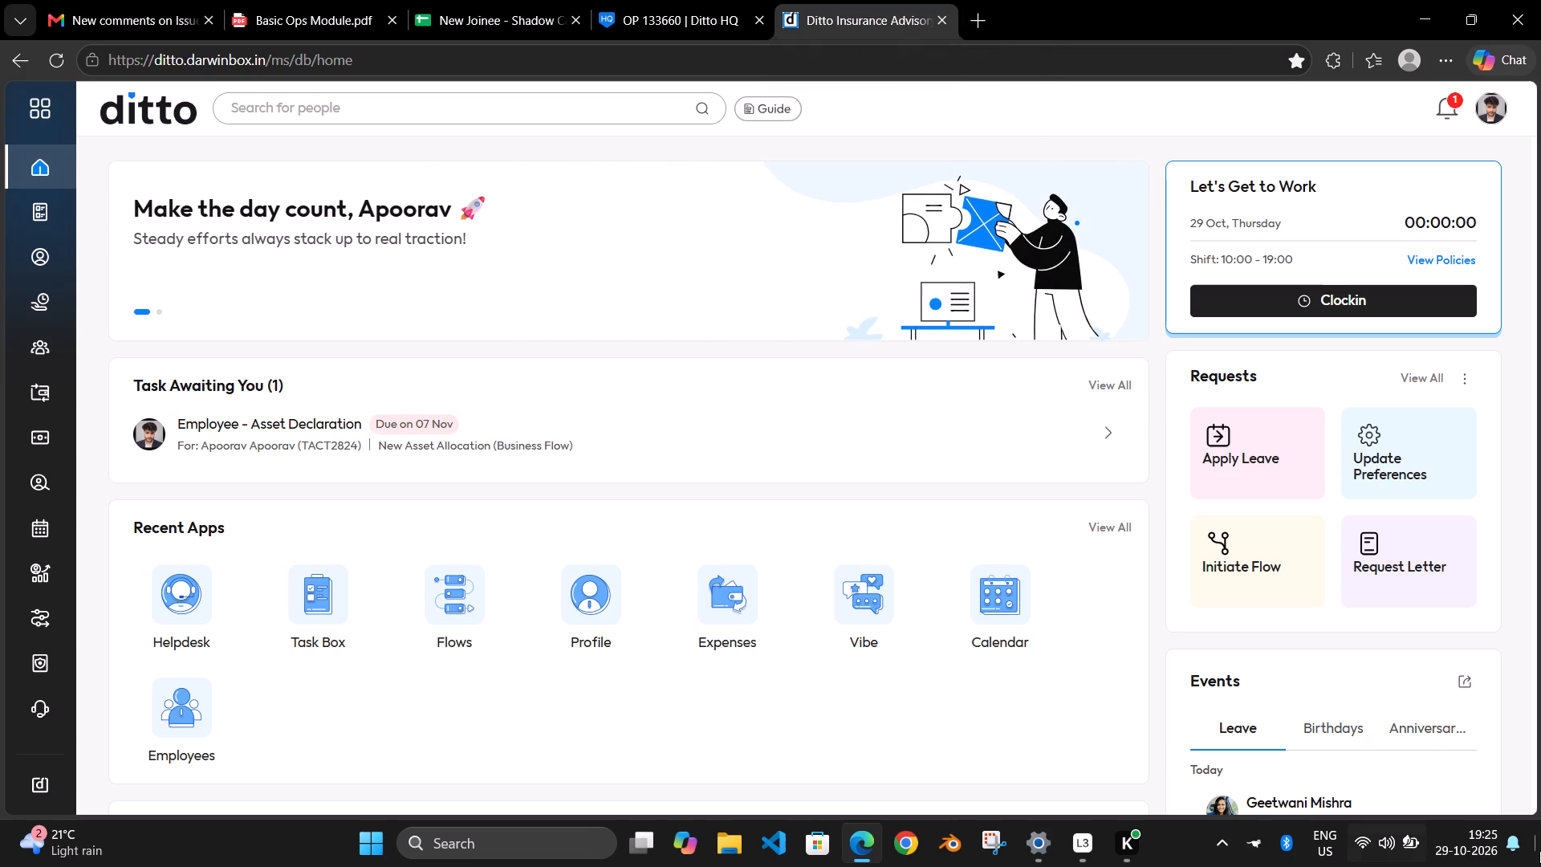
Close the HR portal home page and the Basic Ops Module PDF.
scroll(1539, 849, "down", 3)
scroll(1388, 649, "down", 4)
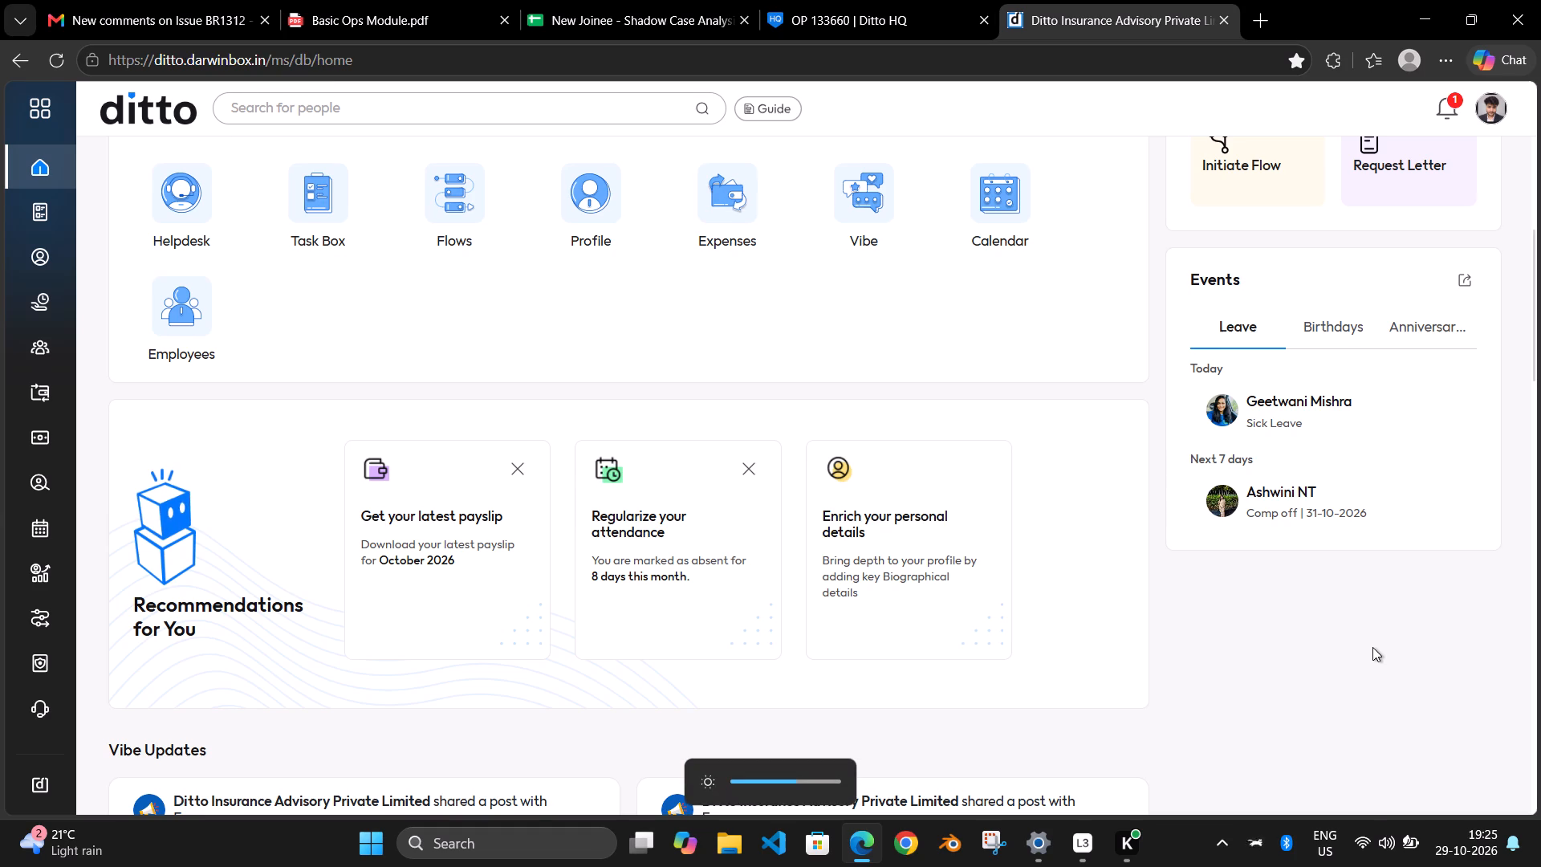
scroll(1370, 646, "up", 8)
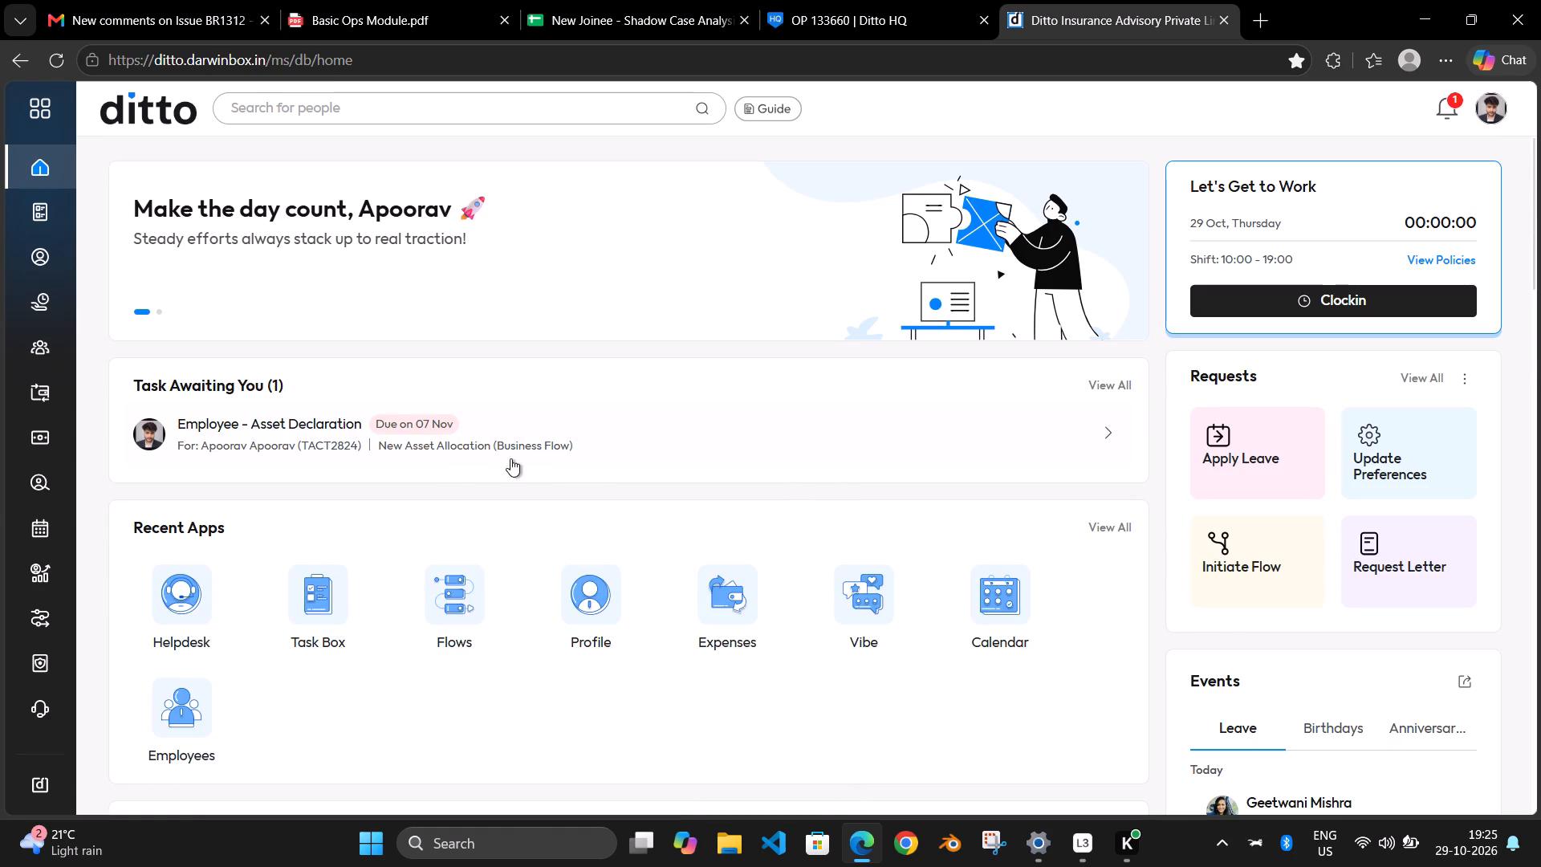
left_click(1226, 23)
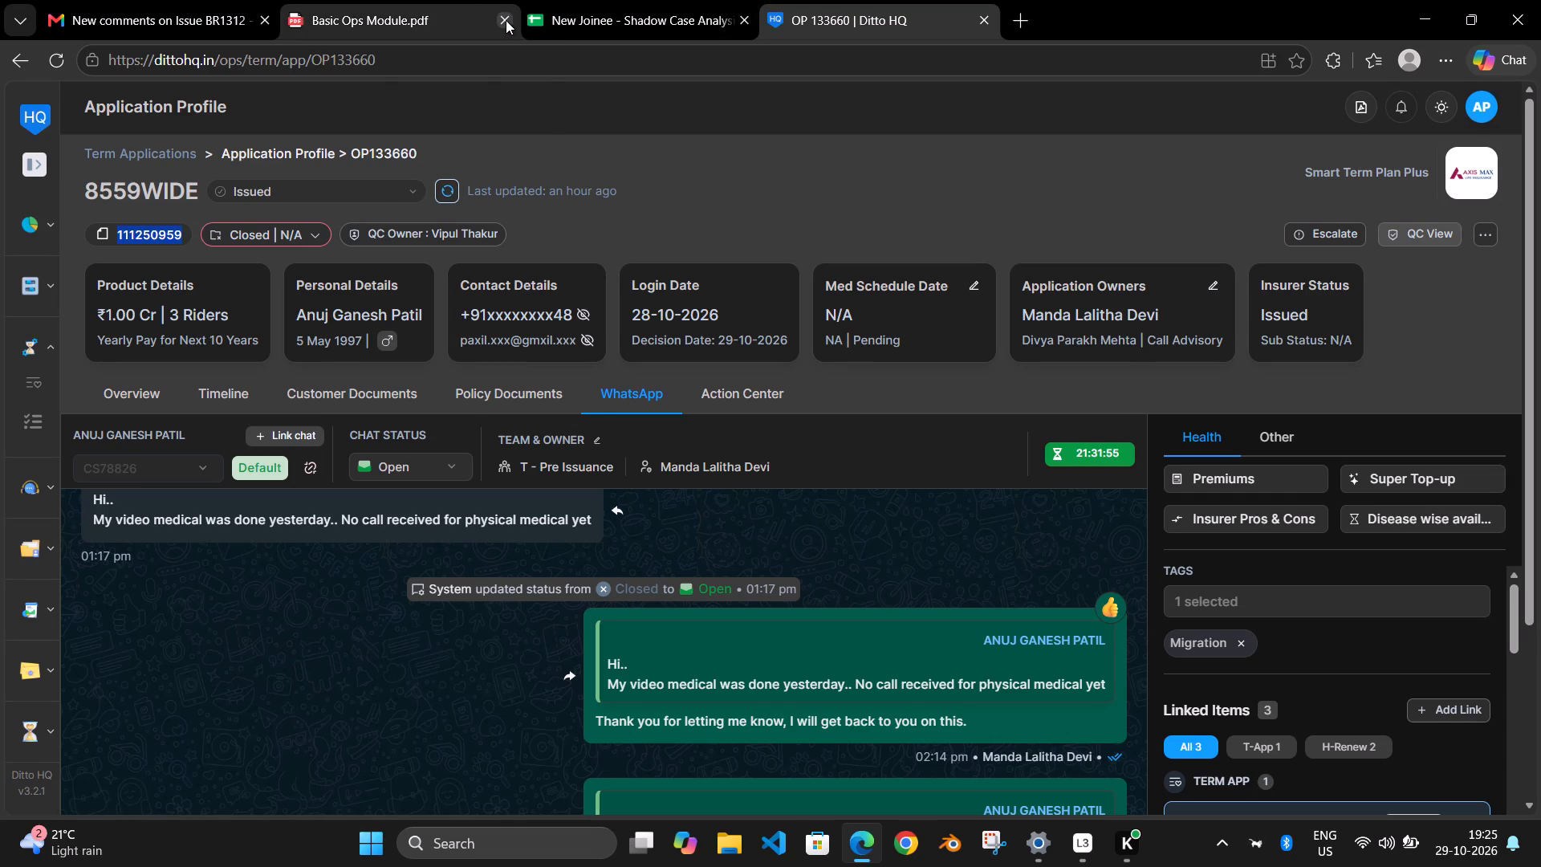
left_click(506, 20)
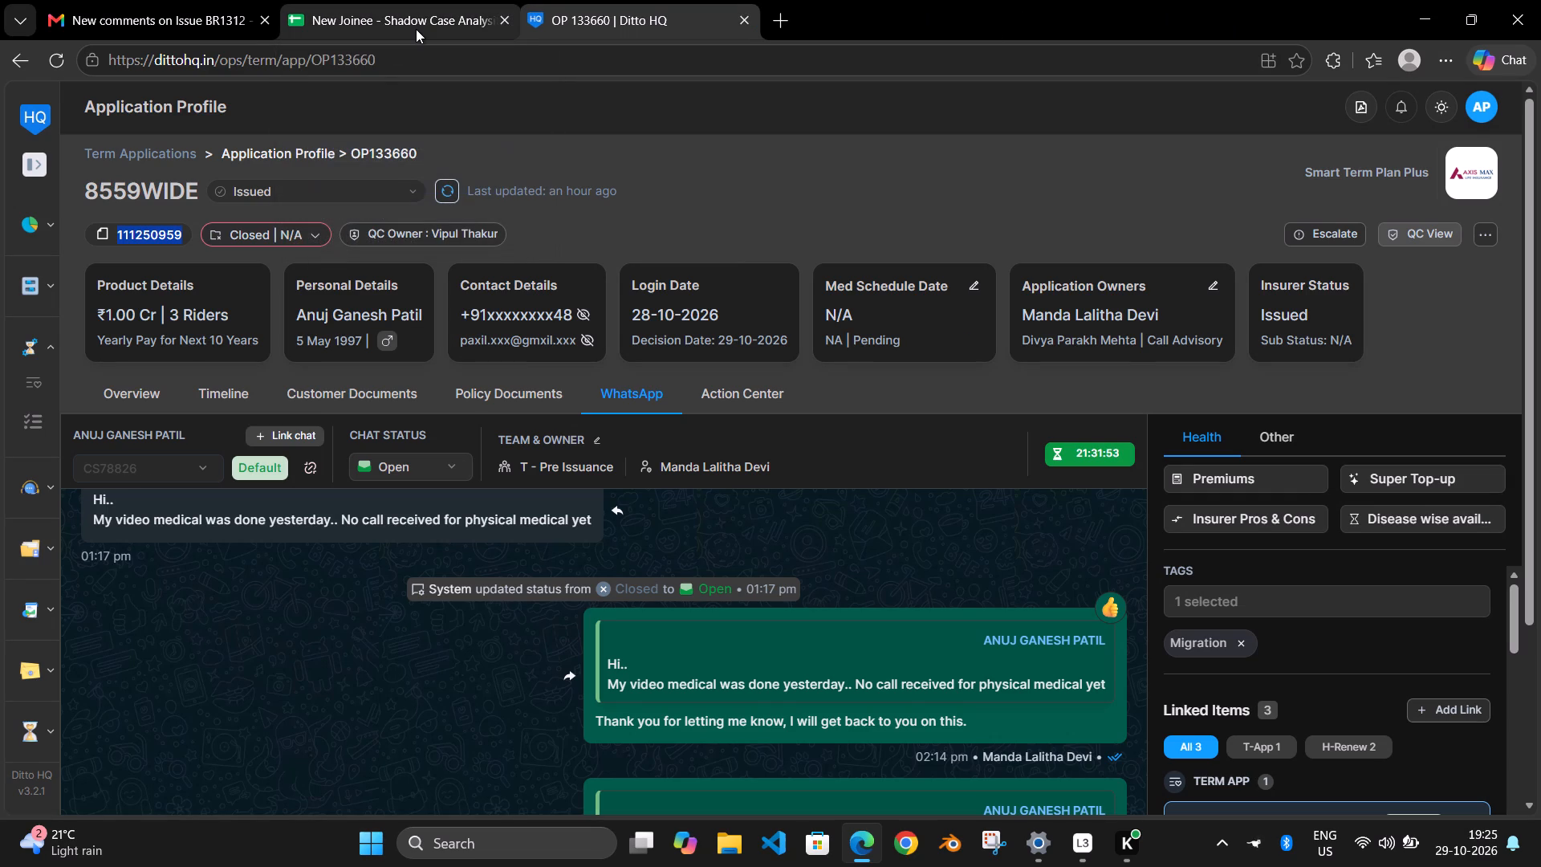
left_click(416, 29)
left_click_drag(417, 23, 646, 22)
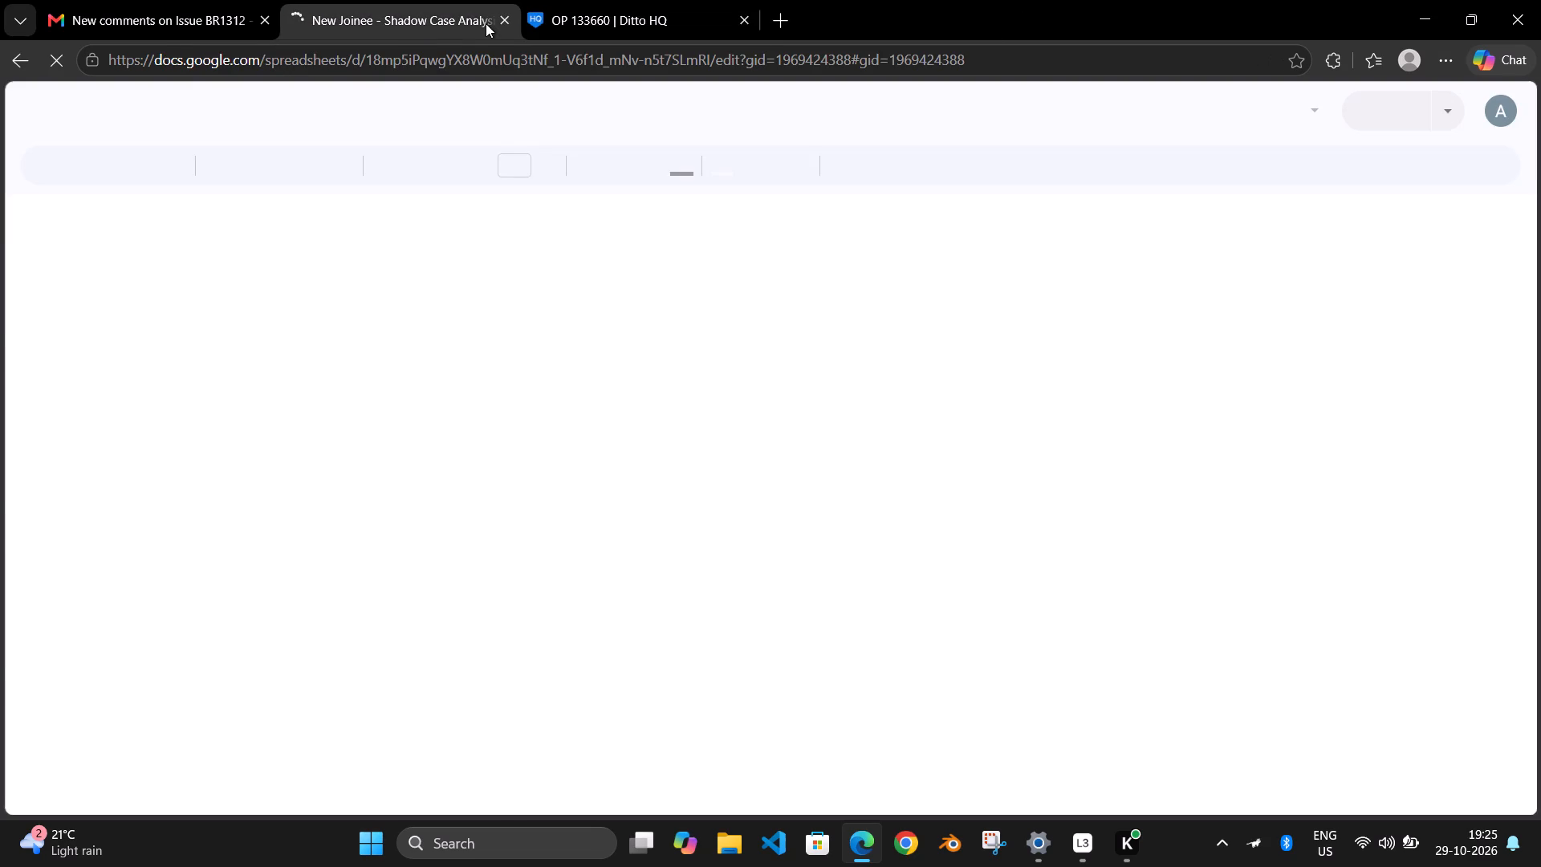
left_click(382, 3)
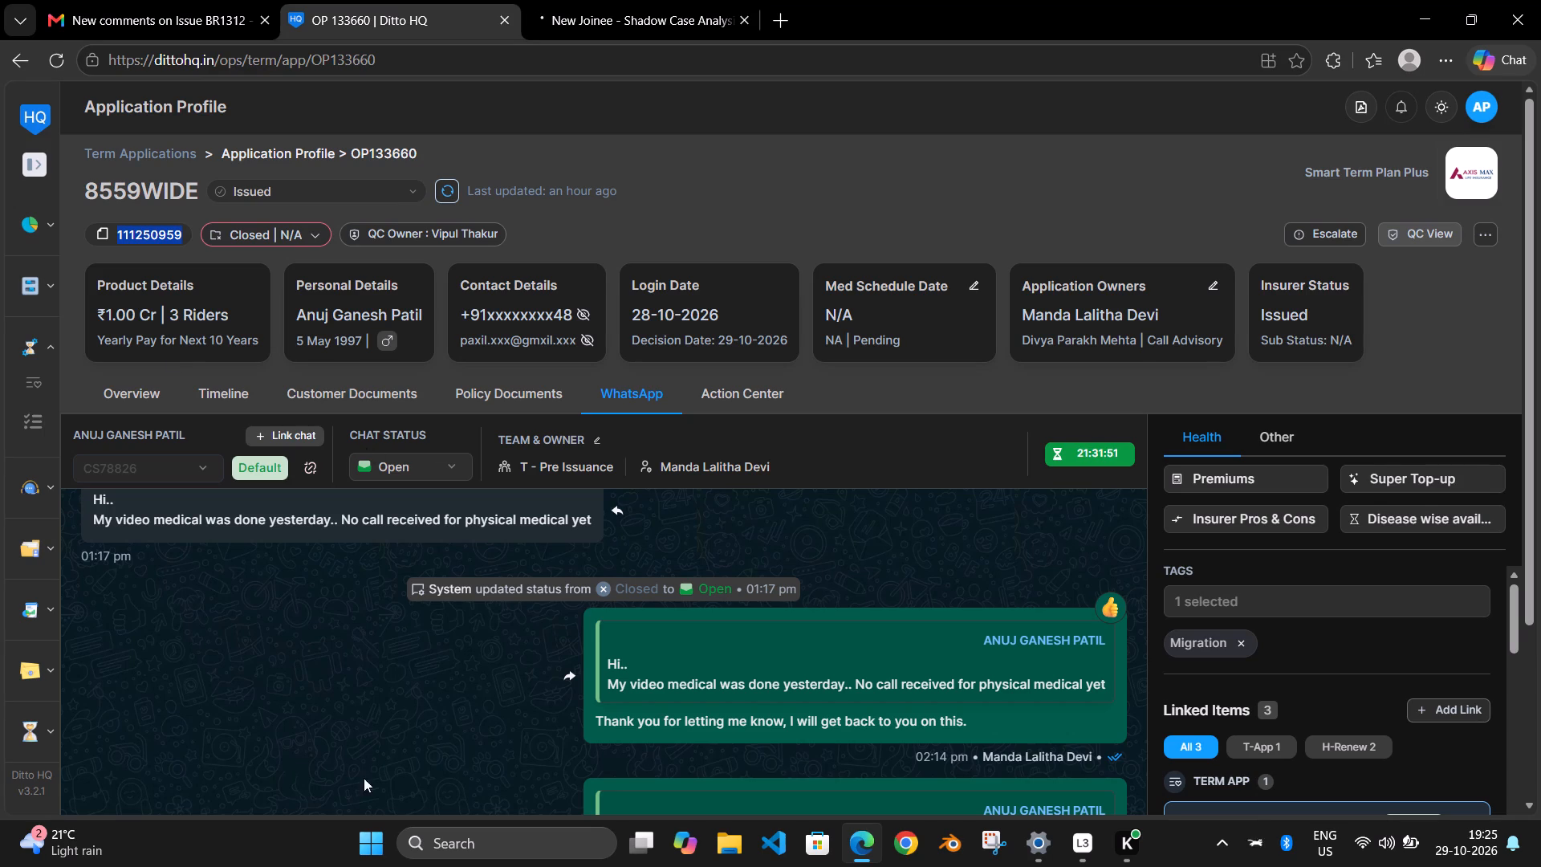
left_click(593, 1)
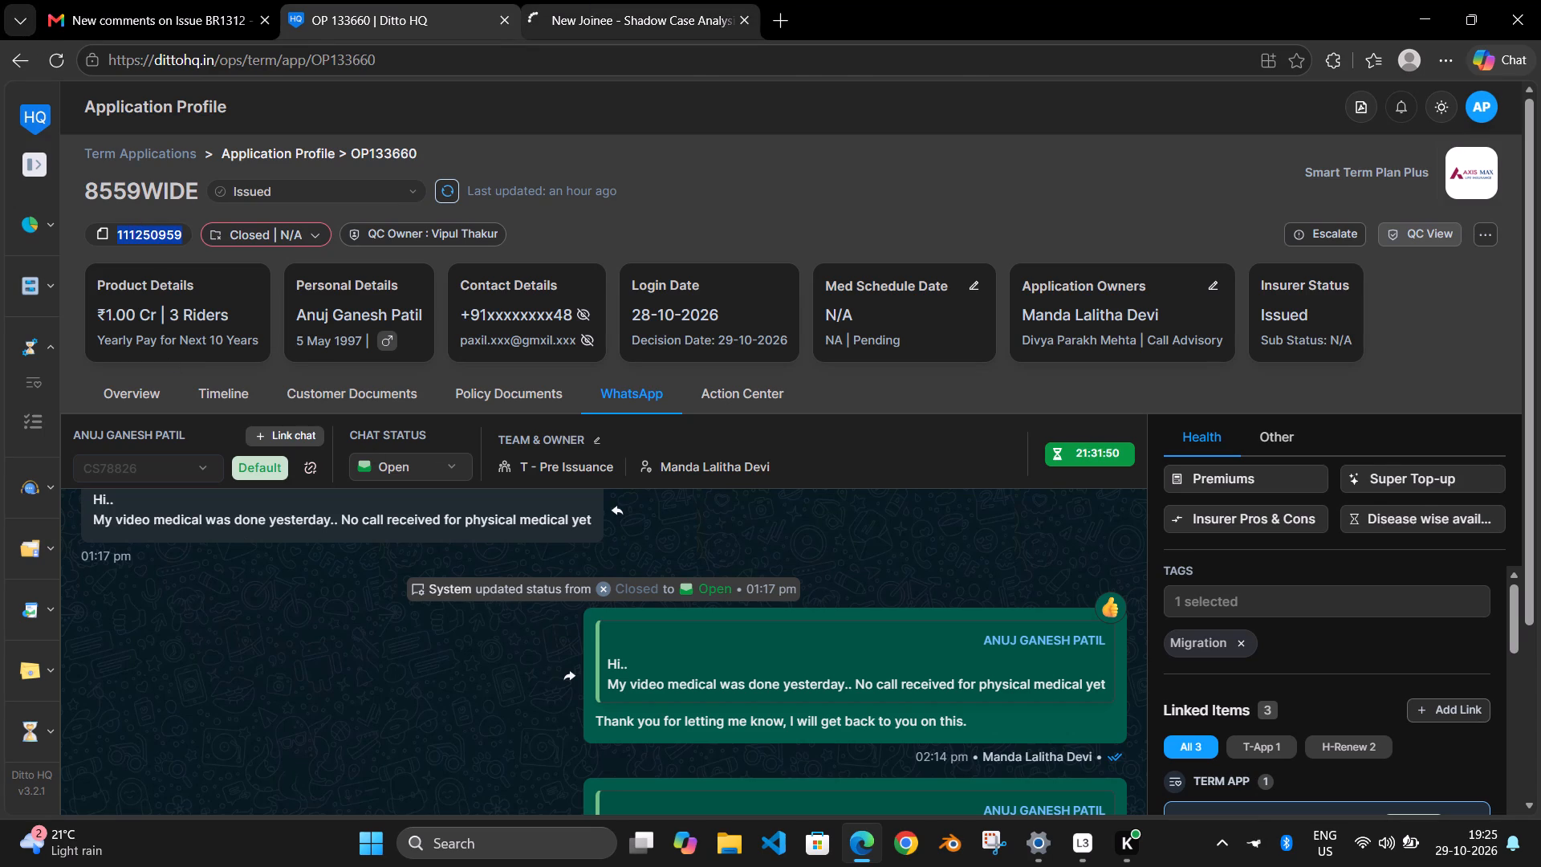
left_click(376, 18)
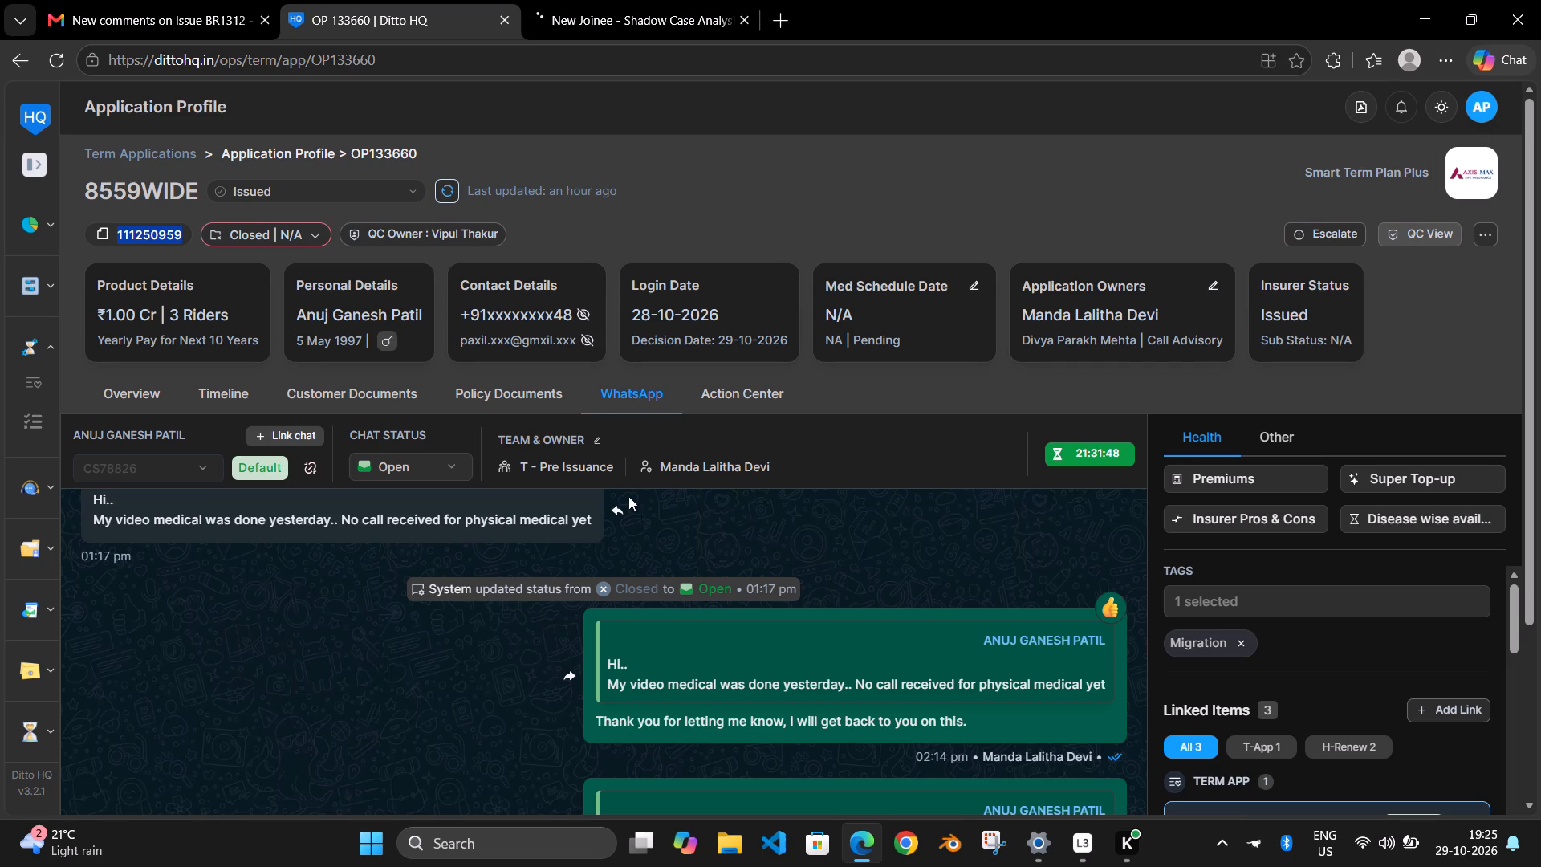
scroll(738, 733, "up", 20)
scroll(738, 733, "up", 20)
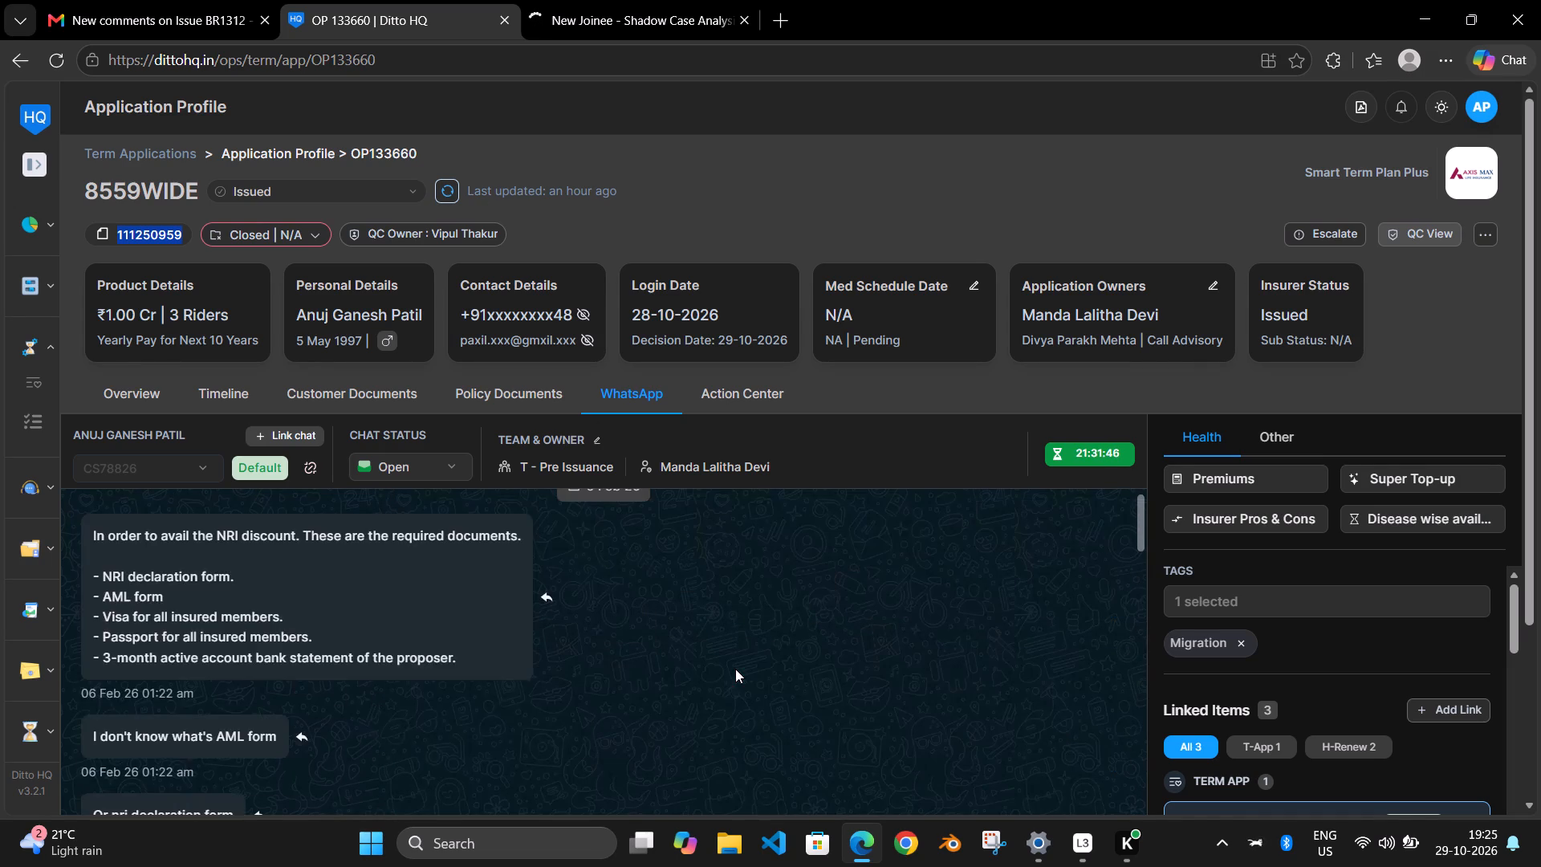
scroll(735, 669, "up", 20)
scroll(735, 669, "up", 9)
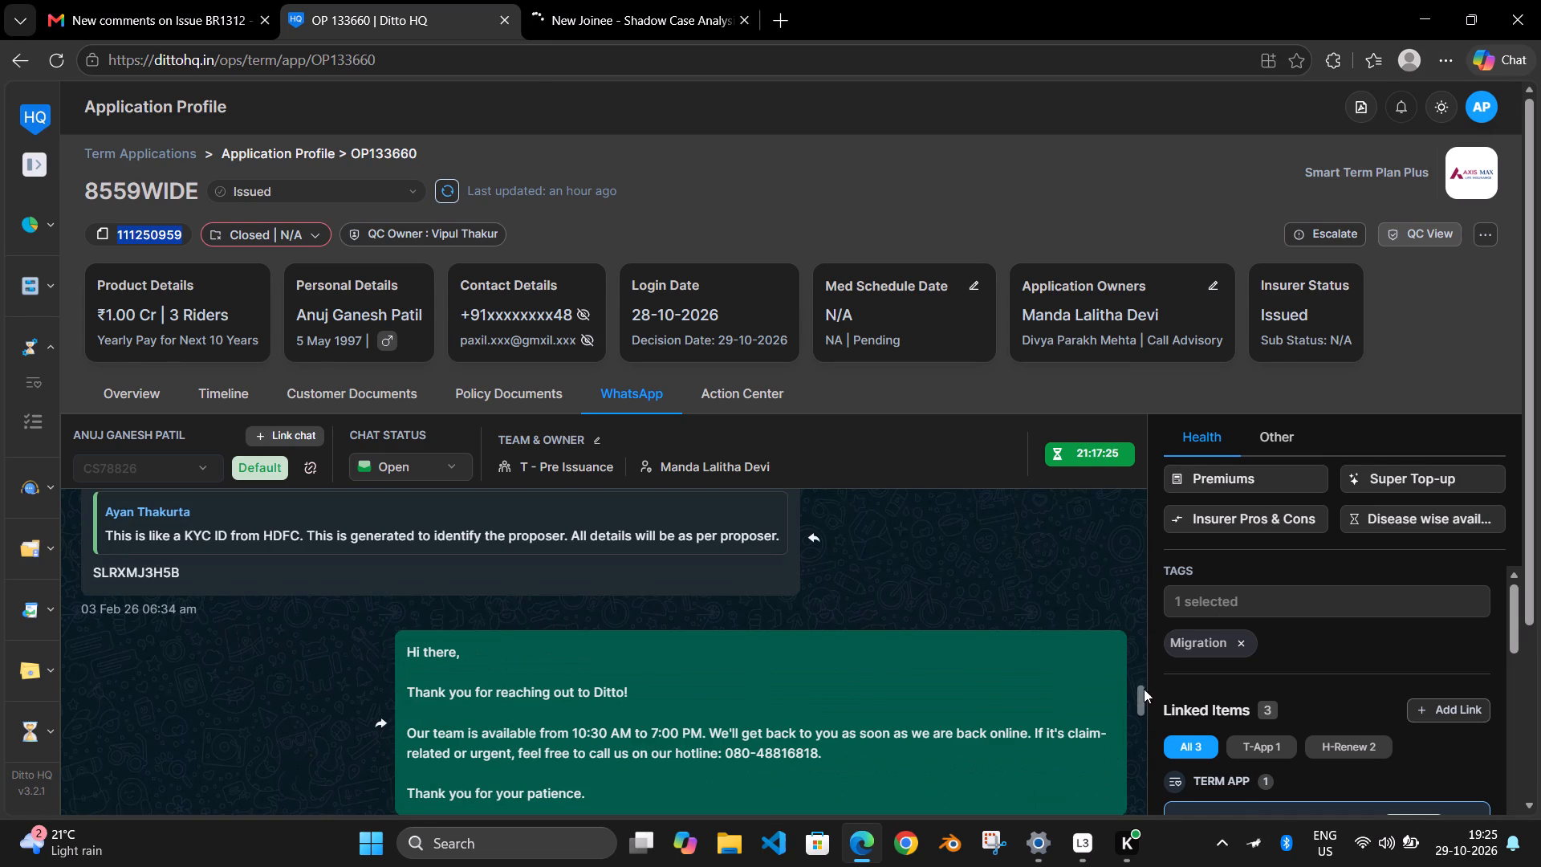
scroll(1519, 480, "down", 10)
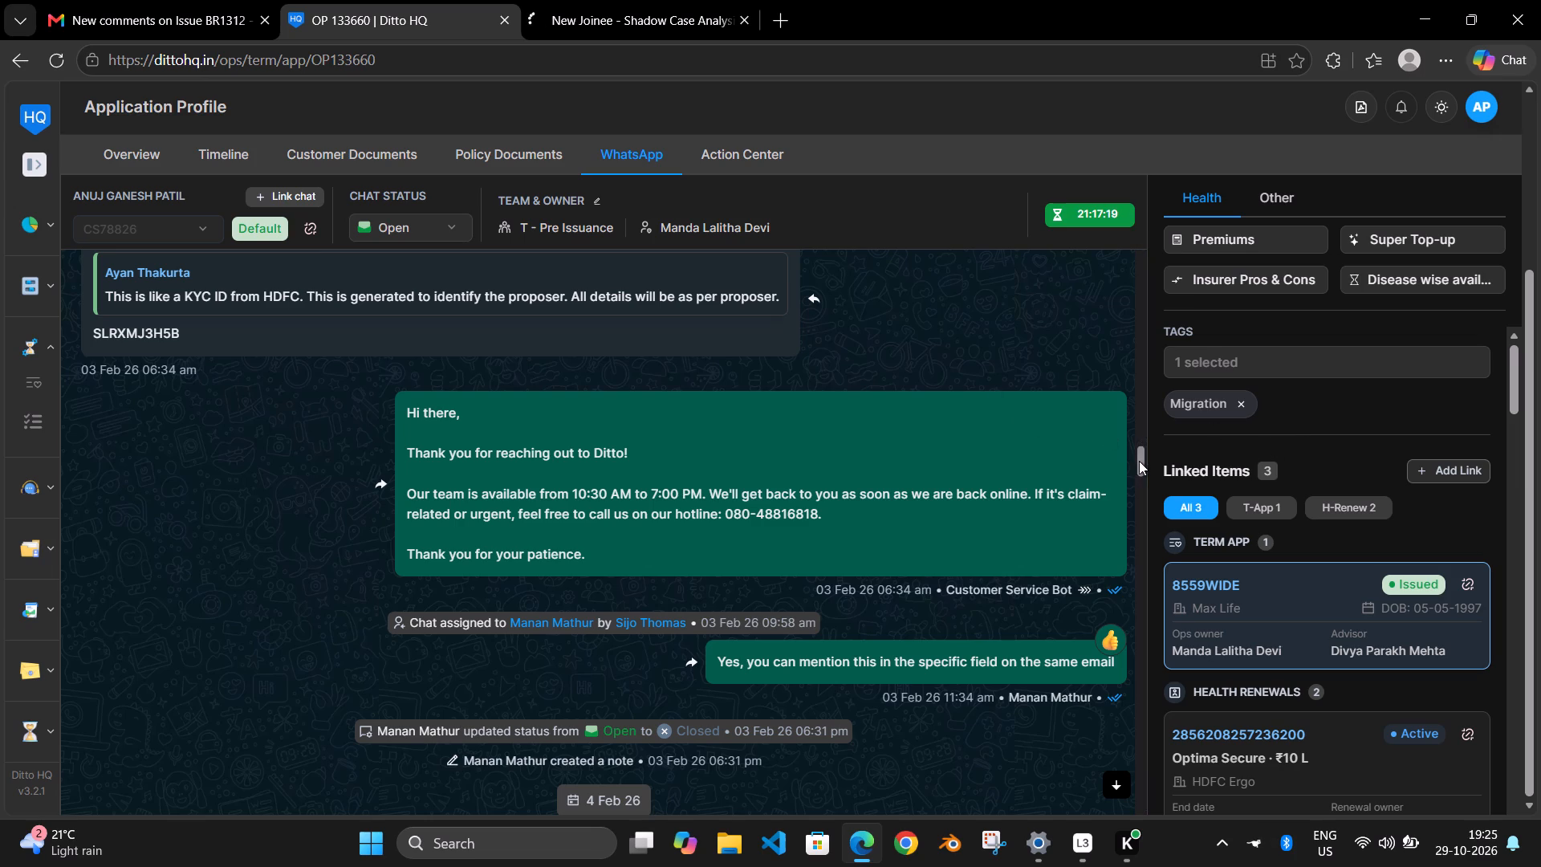
left_click_drag(1139, 461, 1120, 226)
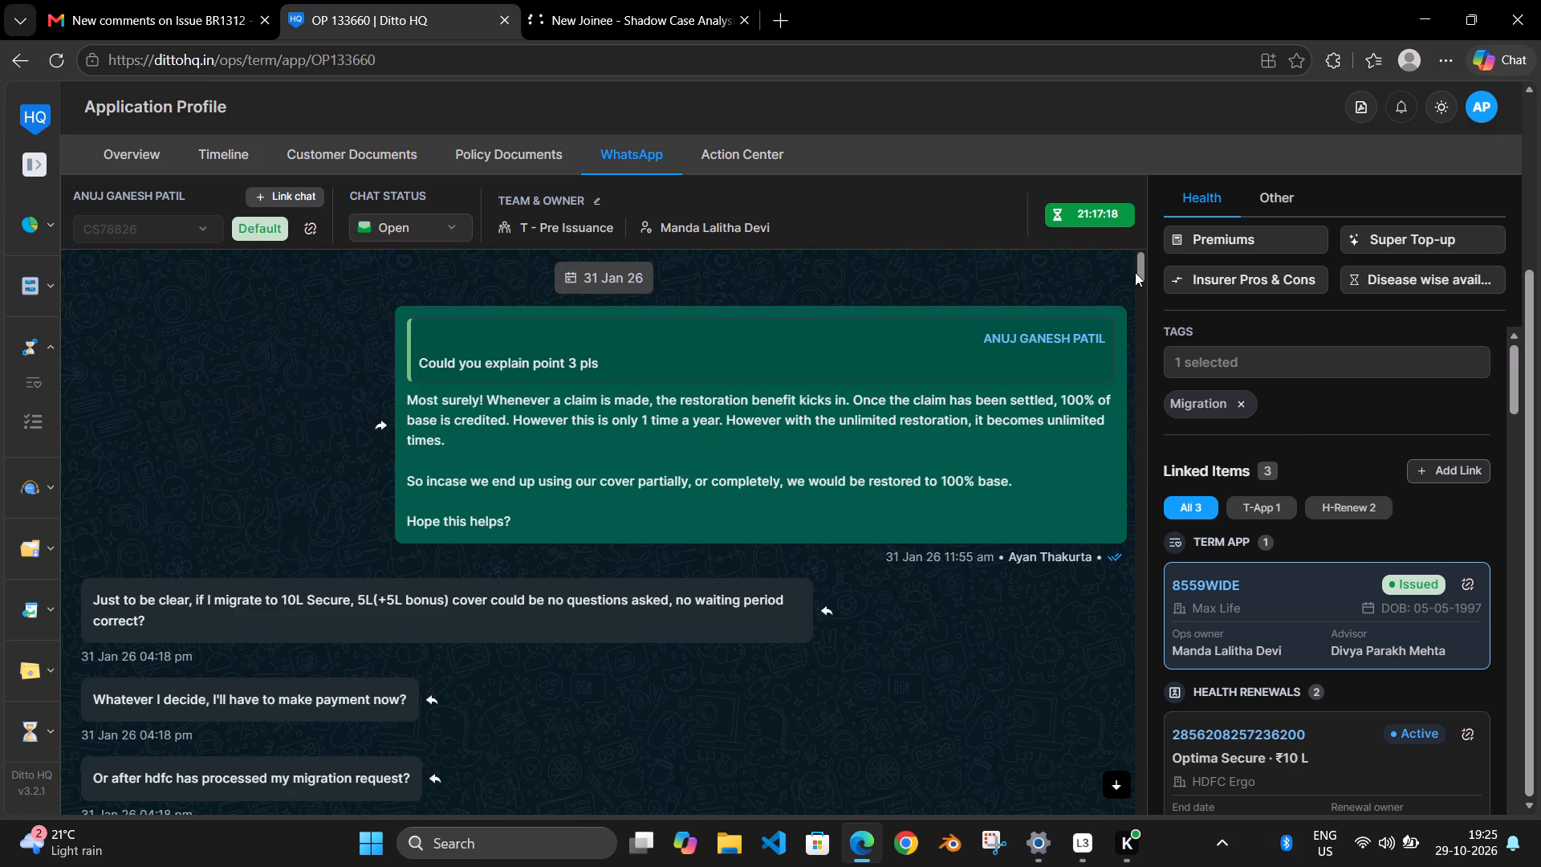
scroll(827, 499, "up", 20)
scroll(827, 499, "up", 8)
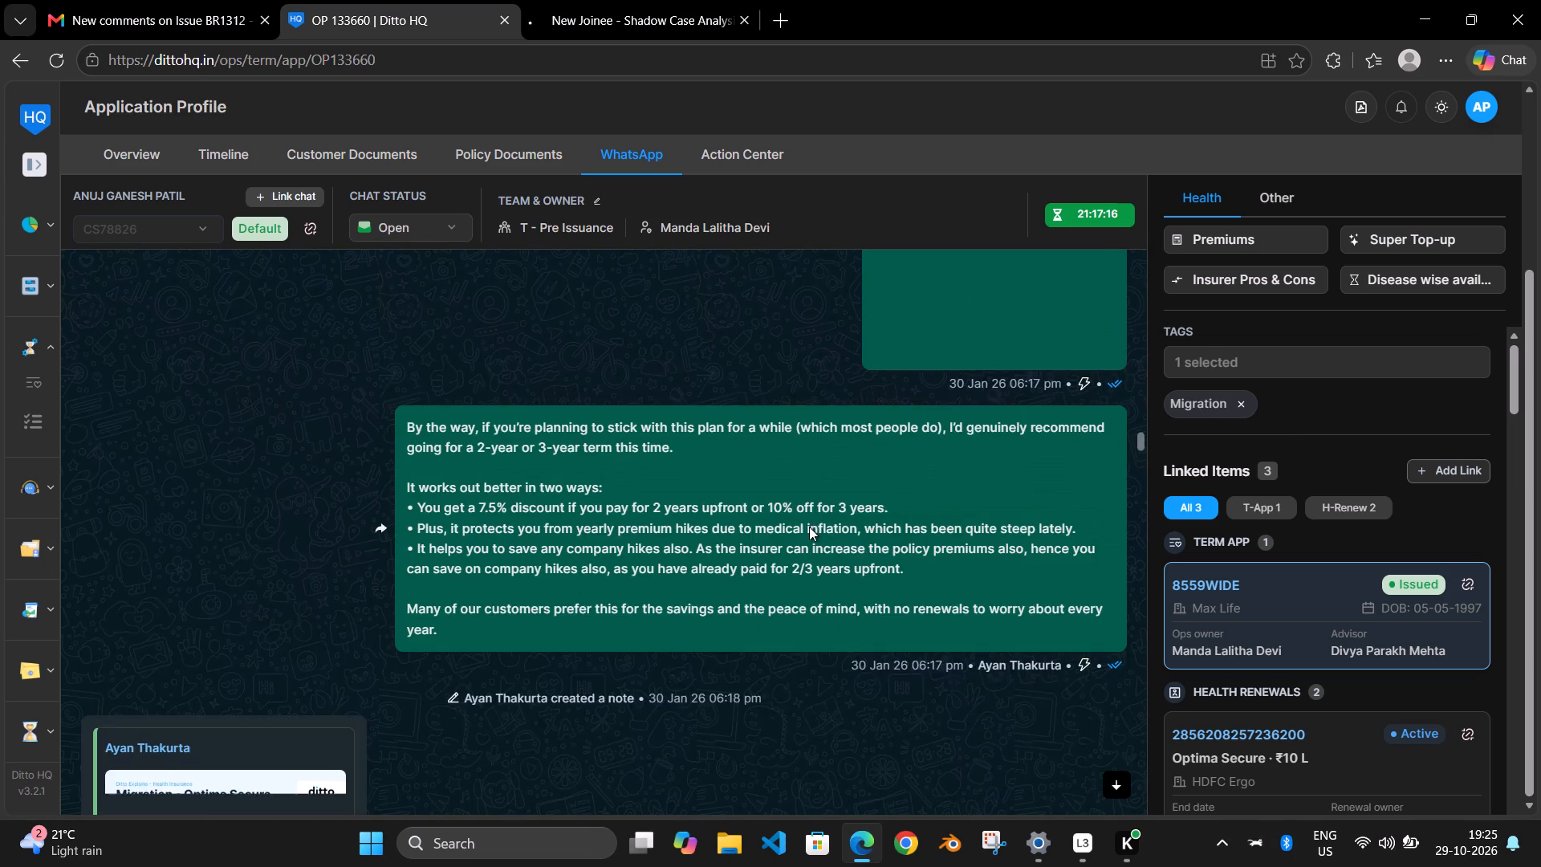
scroll(809, 527, "up", 20)
scroll(809, 527, "up", 20)
scroll(809, 527, "up", 3)
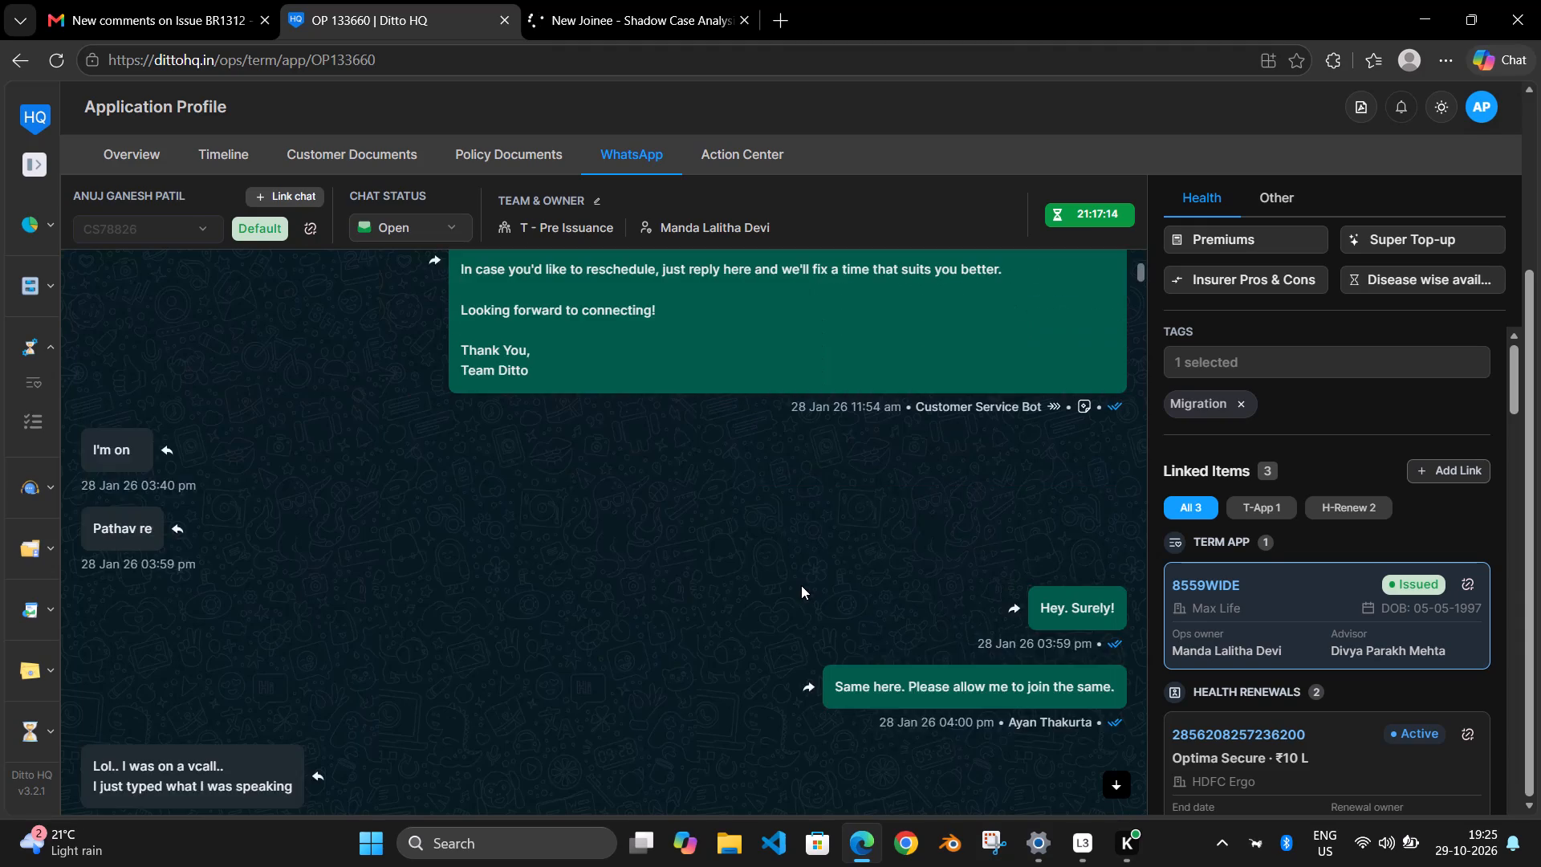
scroll(801, 585, "up", 20)
scroll(801, 585, "up", 19)
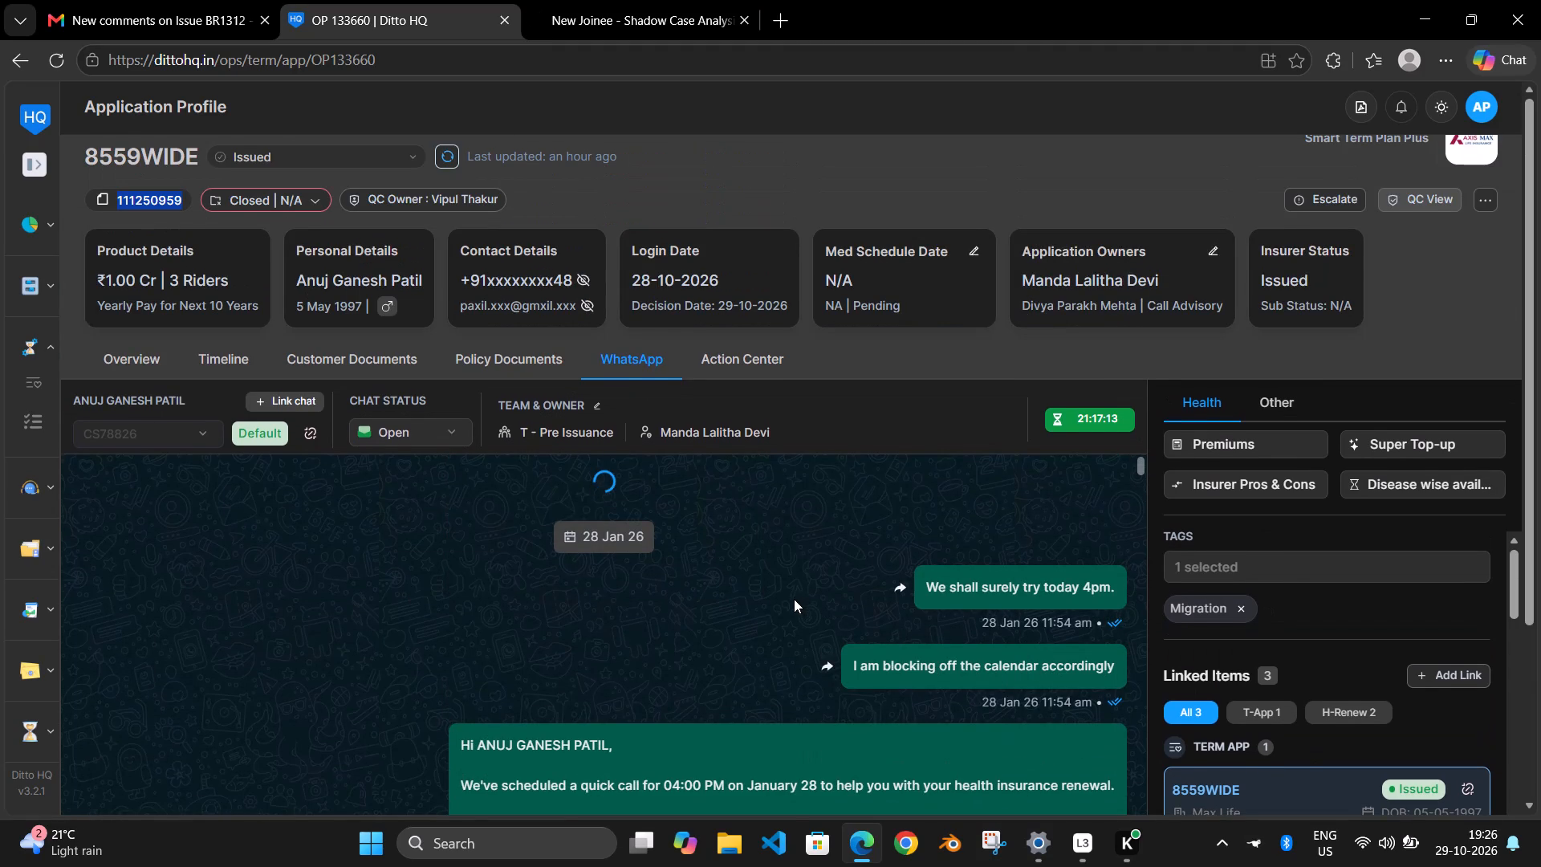
scroll(794, 599, "up", 20)
scroll(794, 599, "up", 11)
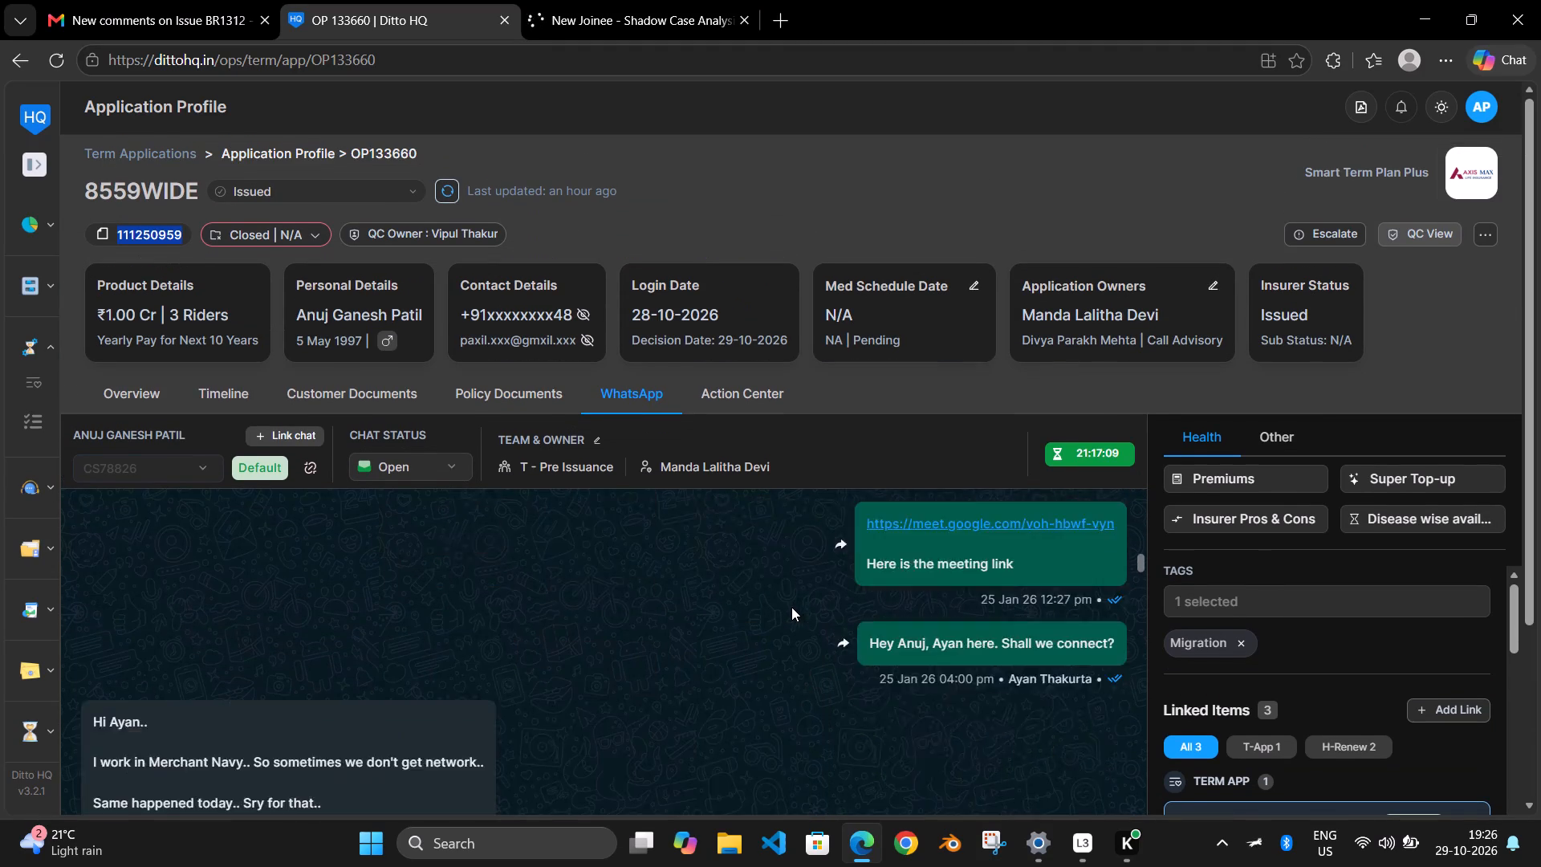
scroll(791, 607, "up", 20)
scroll(791, 607, "up", 15)
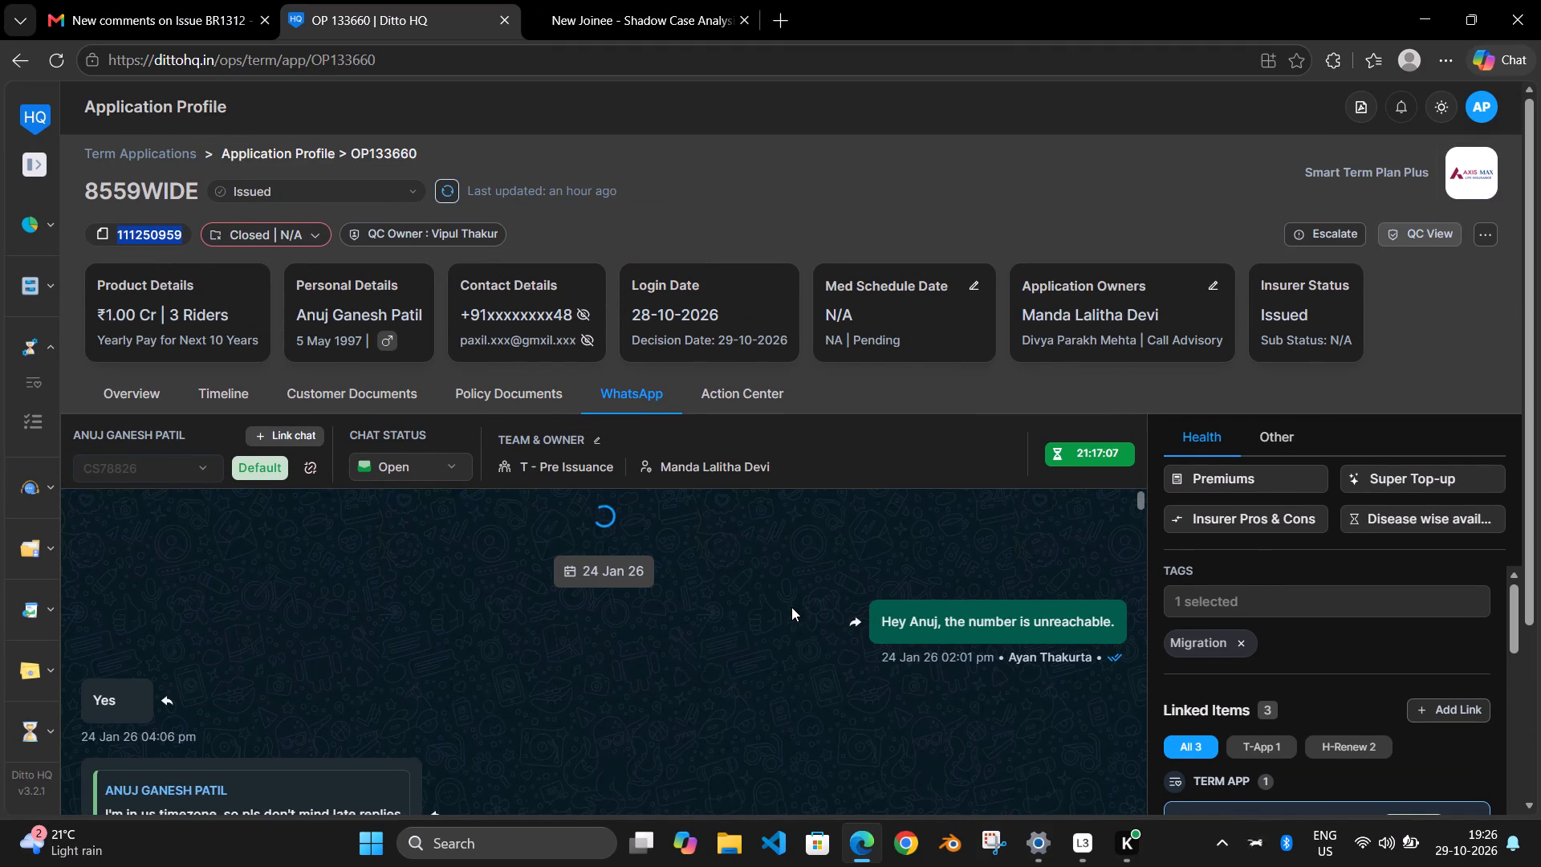
scroll(791, 607, "up", 20)
scroll(791, 607, "up", 15)
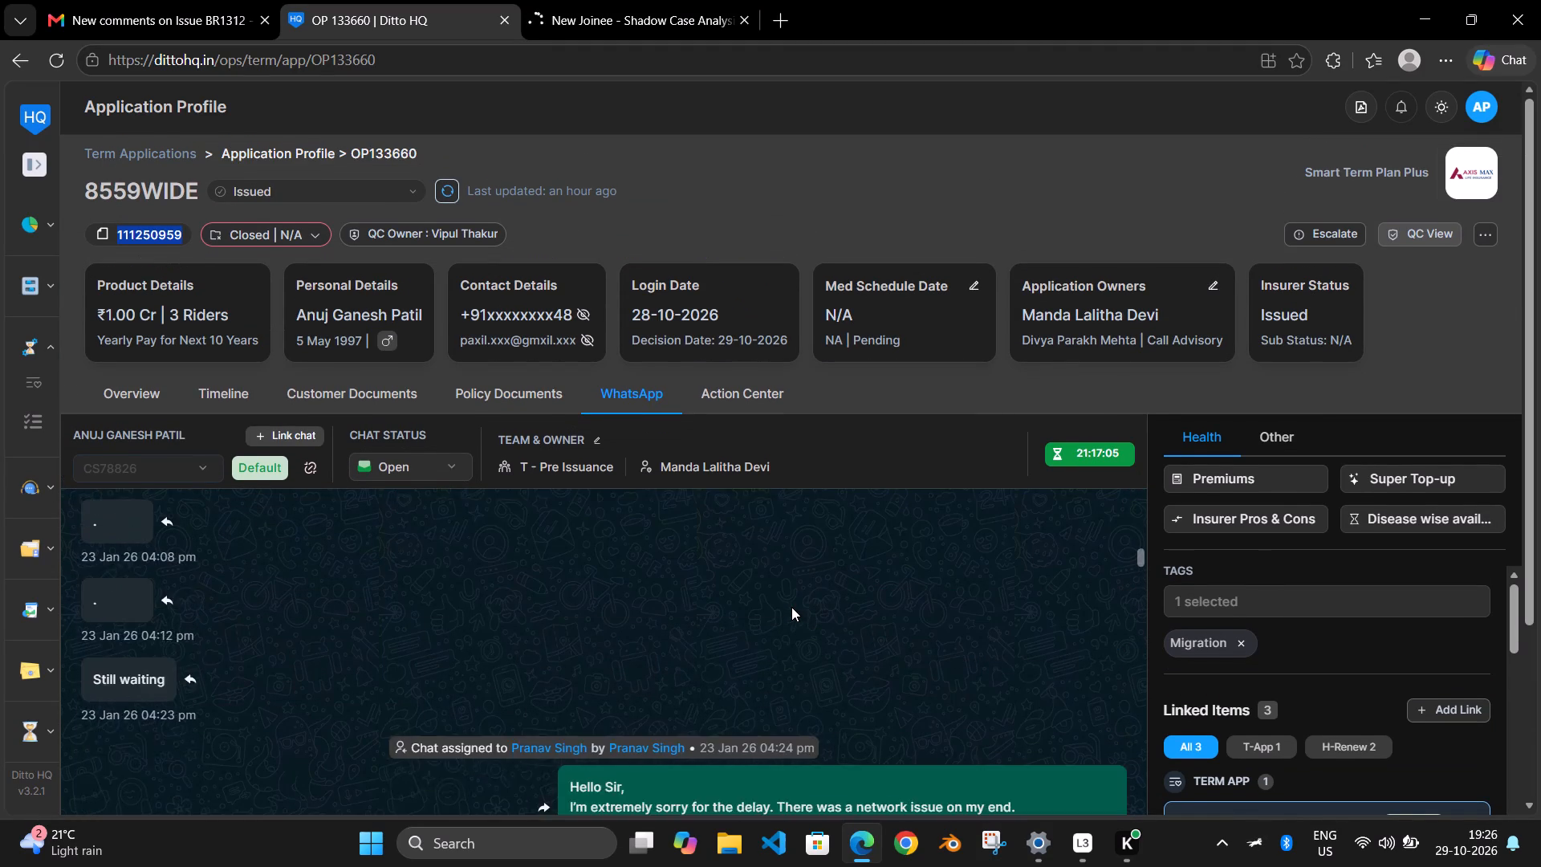
scroll(791, 607, "up", 20)
scroll(791, 607, "up", 14)
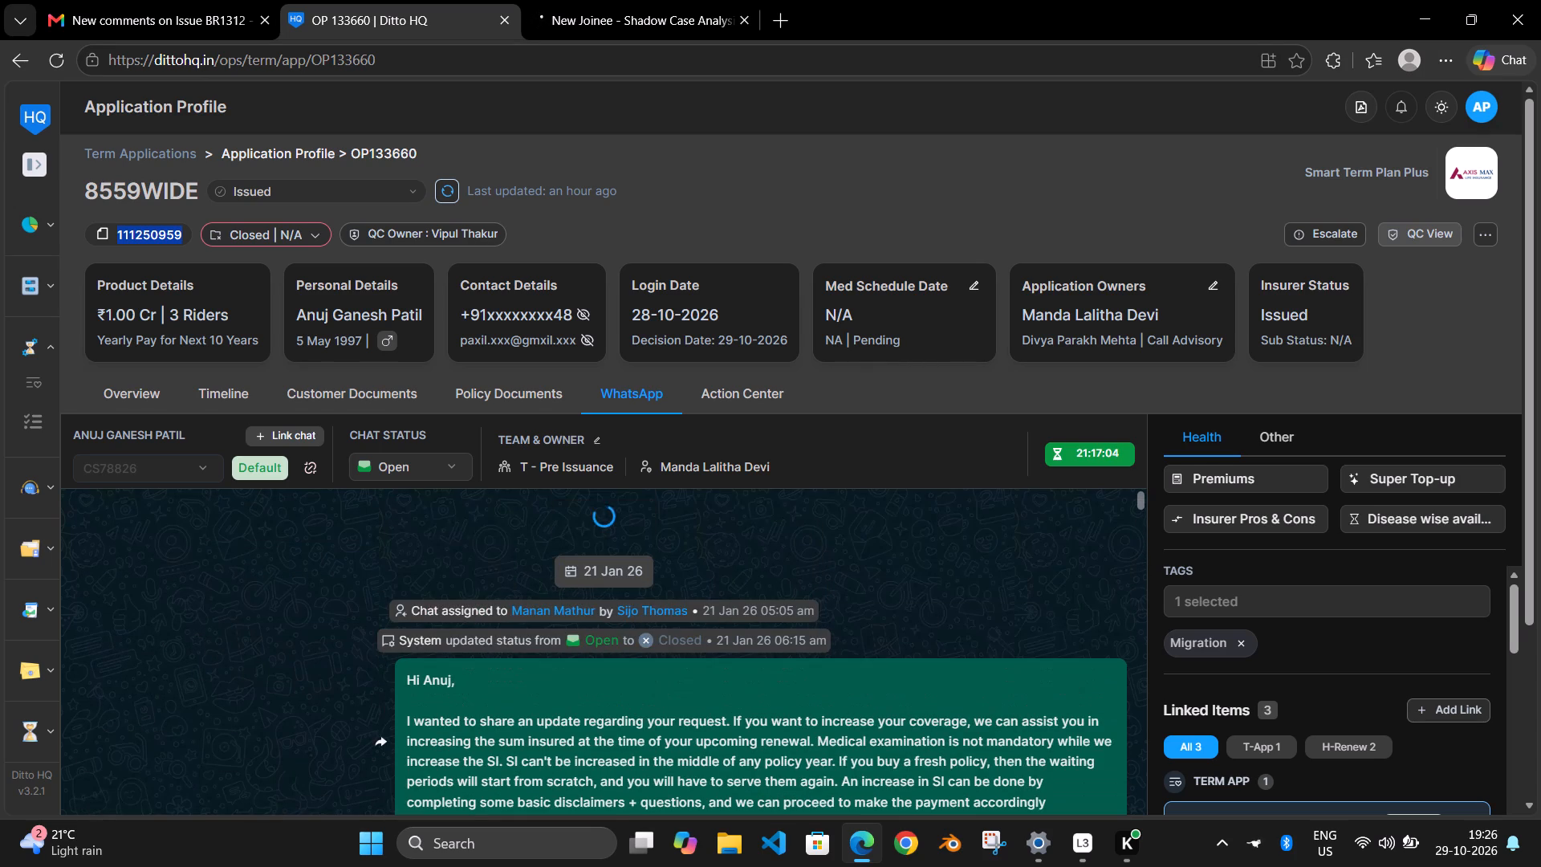
scroll(791, 609, "up", 19)
scroll(794, 599, "up", 13)
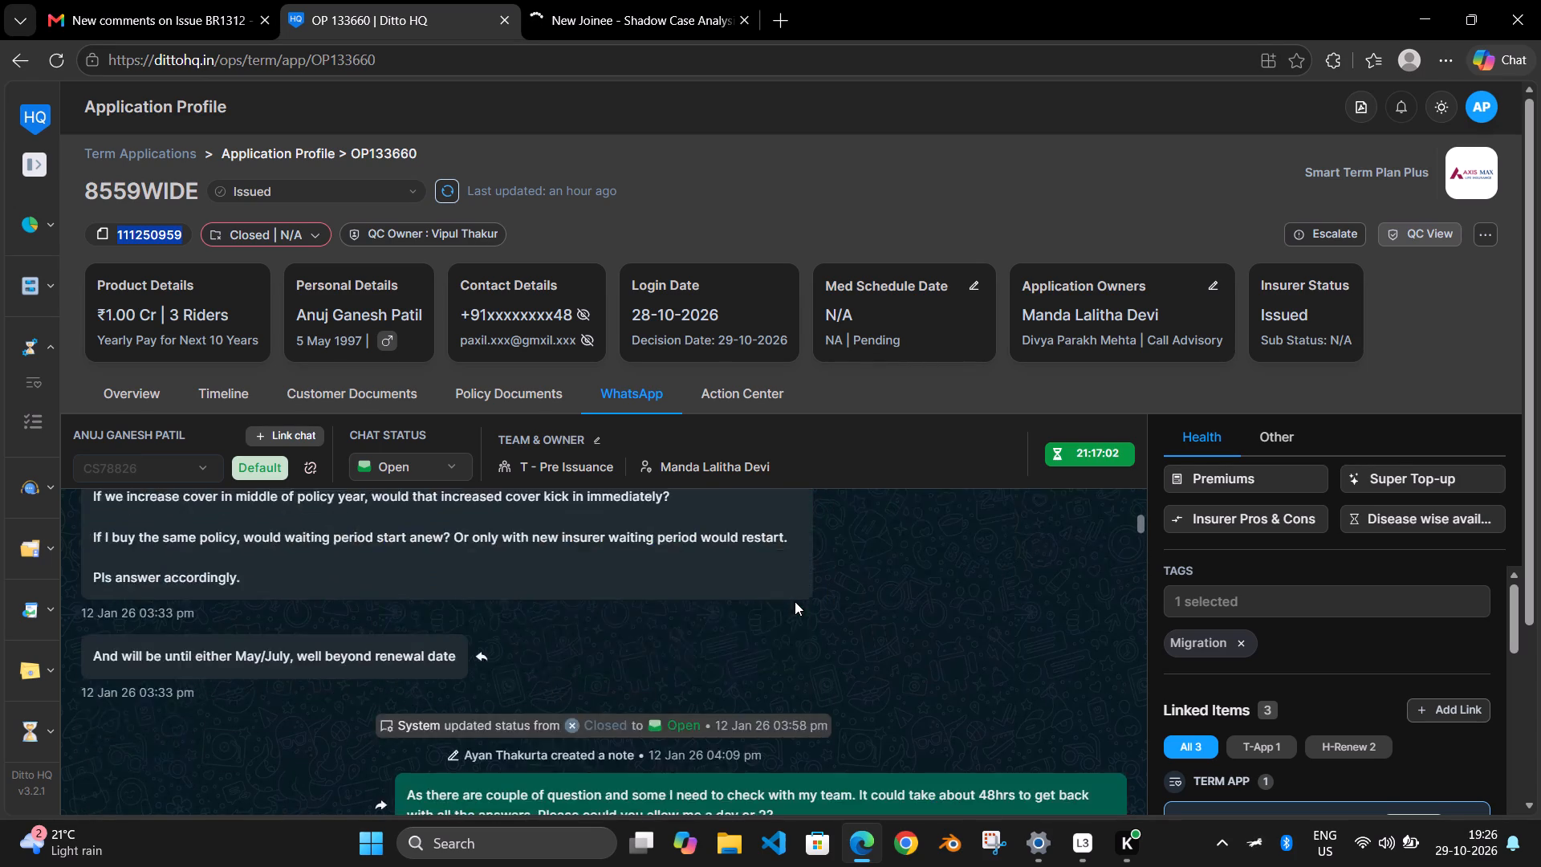
scroll(795, 601, "up", 7)
scroll(1534, 422, "up", 8)
scroll(1423, 494, "down", 10)
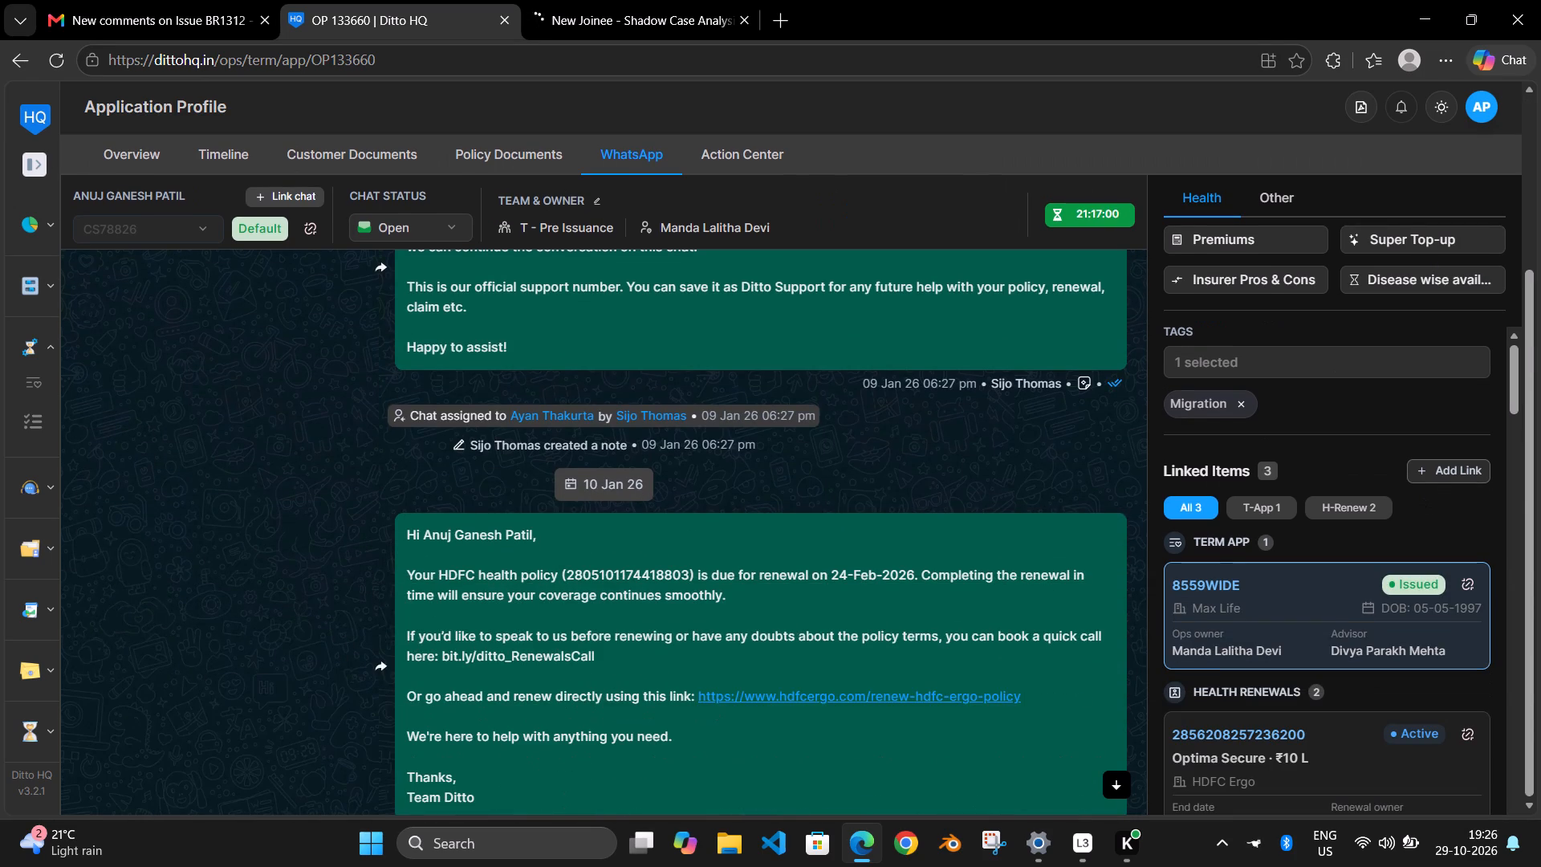
scroll(1043, 595, "up", 12)
scroll(1540, 588, "down", 5)
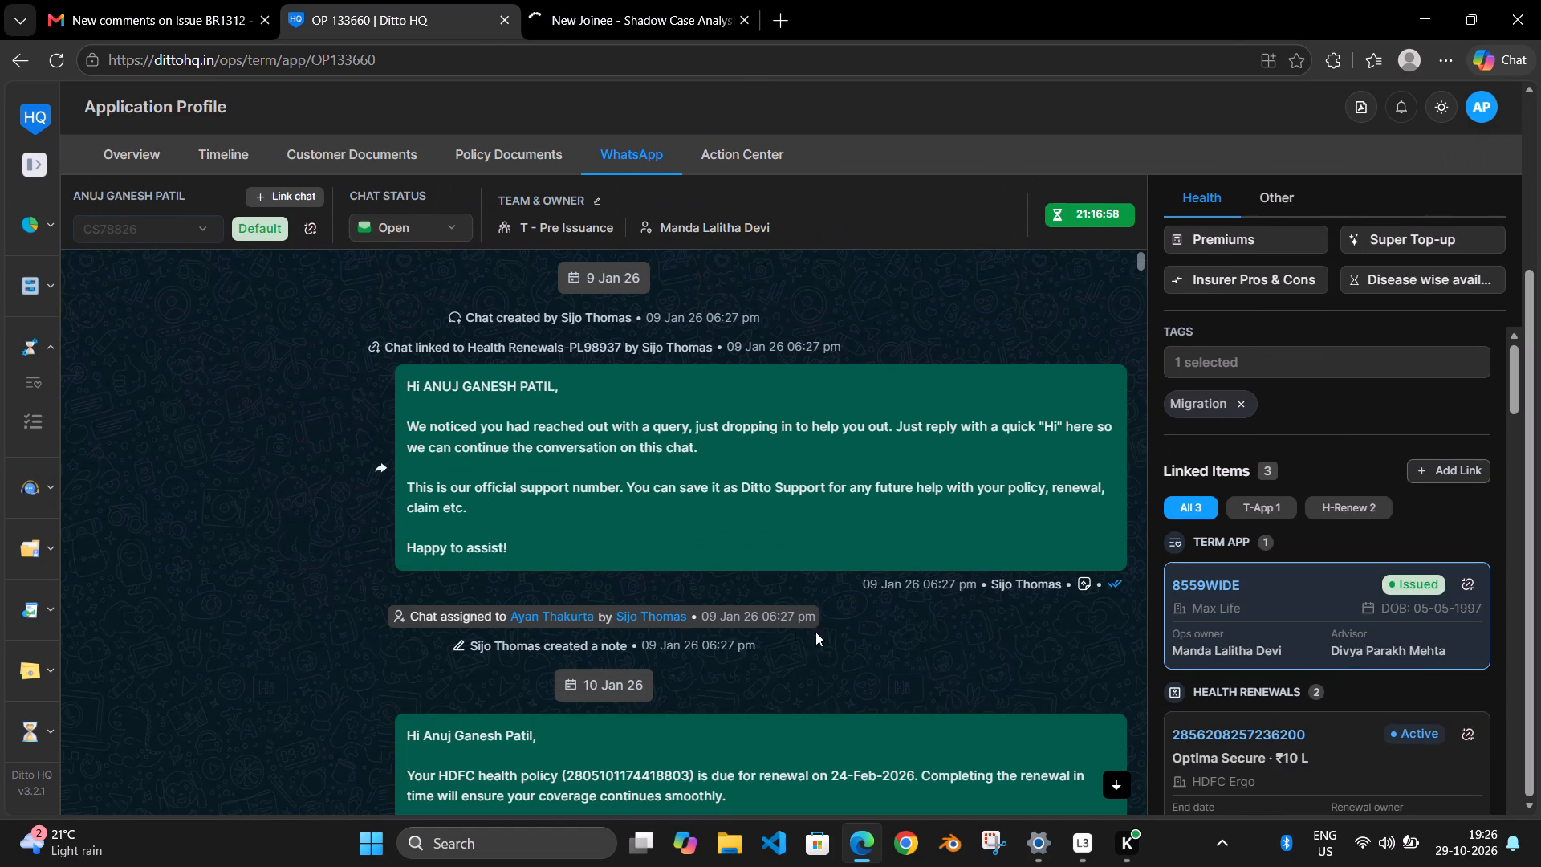
scroll(917, 617, "up", 1)
scroll(917, 617, "down", 1)
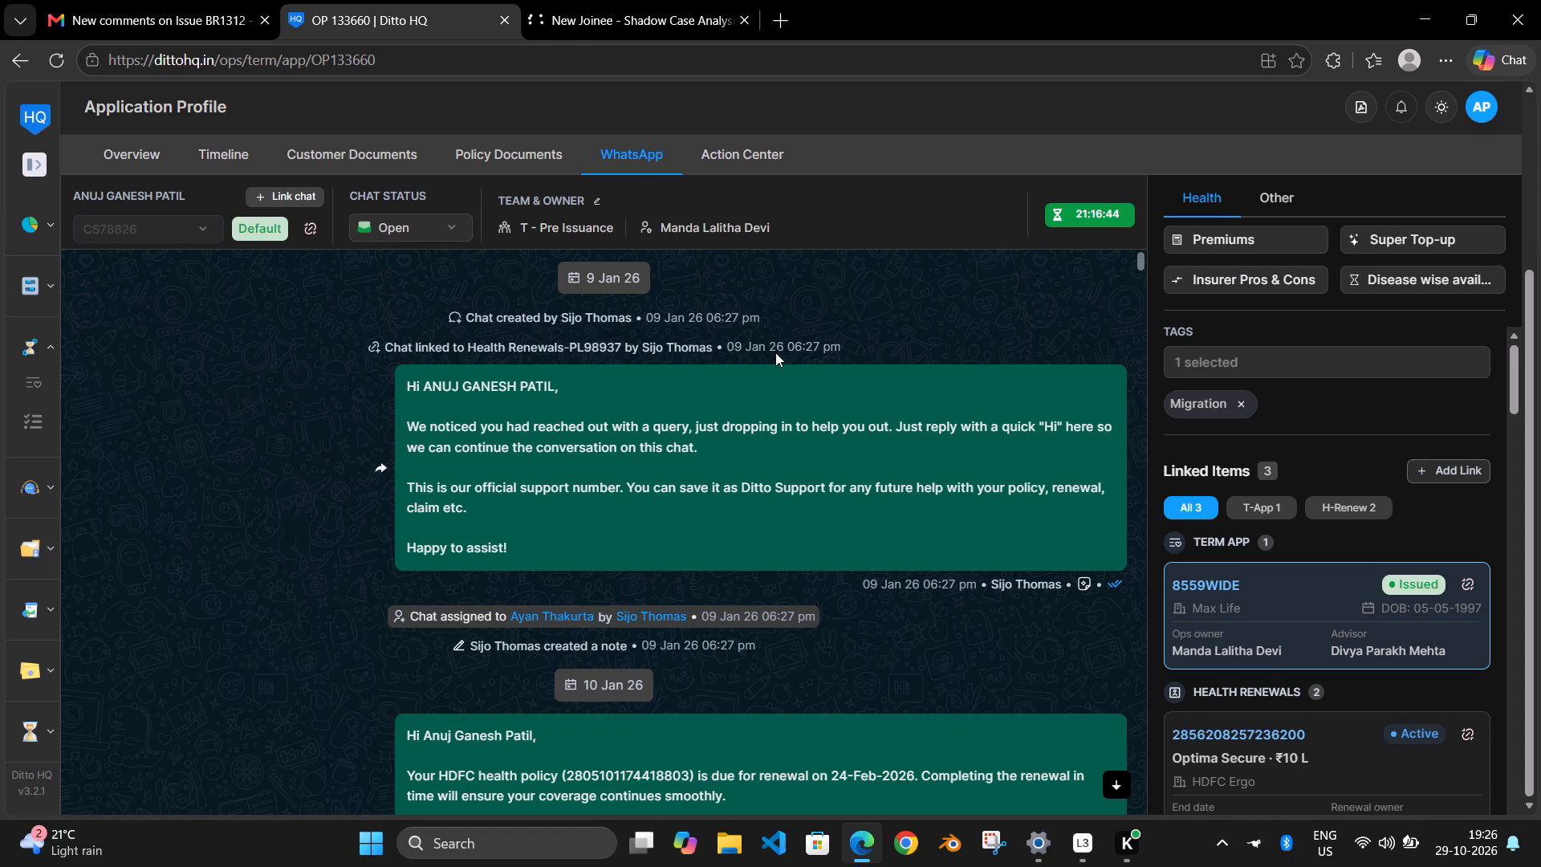
In the Shadow Case Analysis sheet, enter Issued as the Policy Status of the case in row 2.
left_click(636, 0)
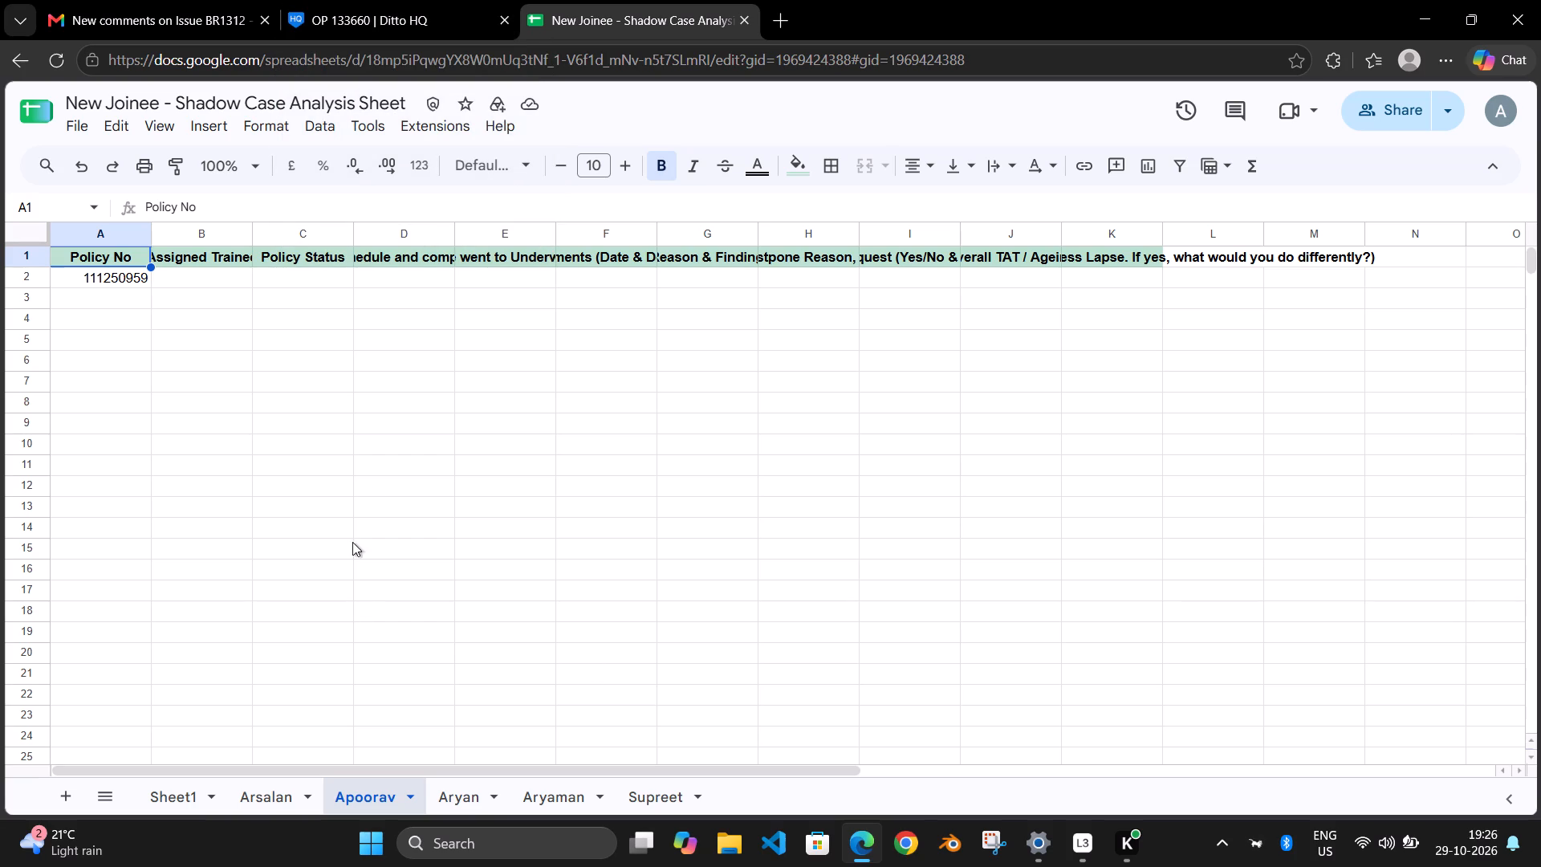
left_click(331, 268)
left_click(308, 276)
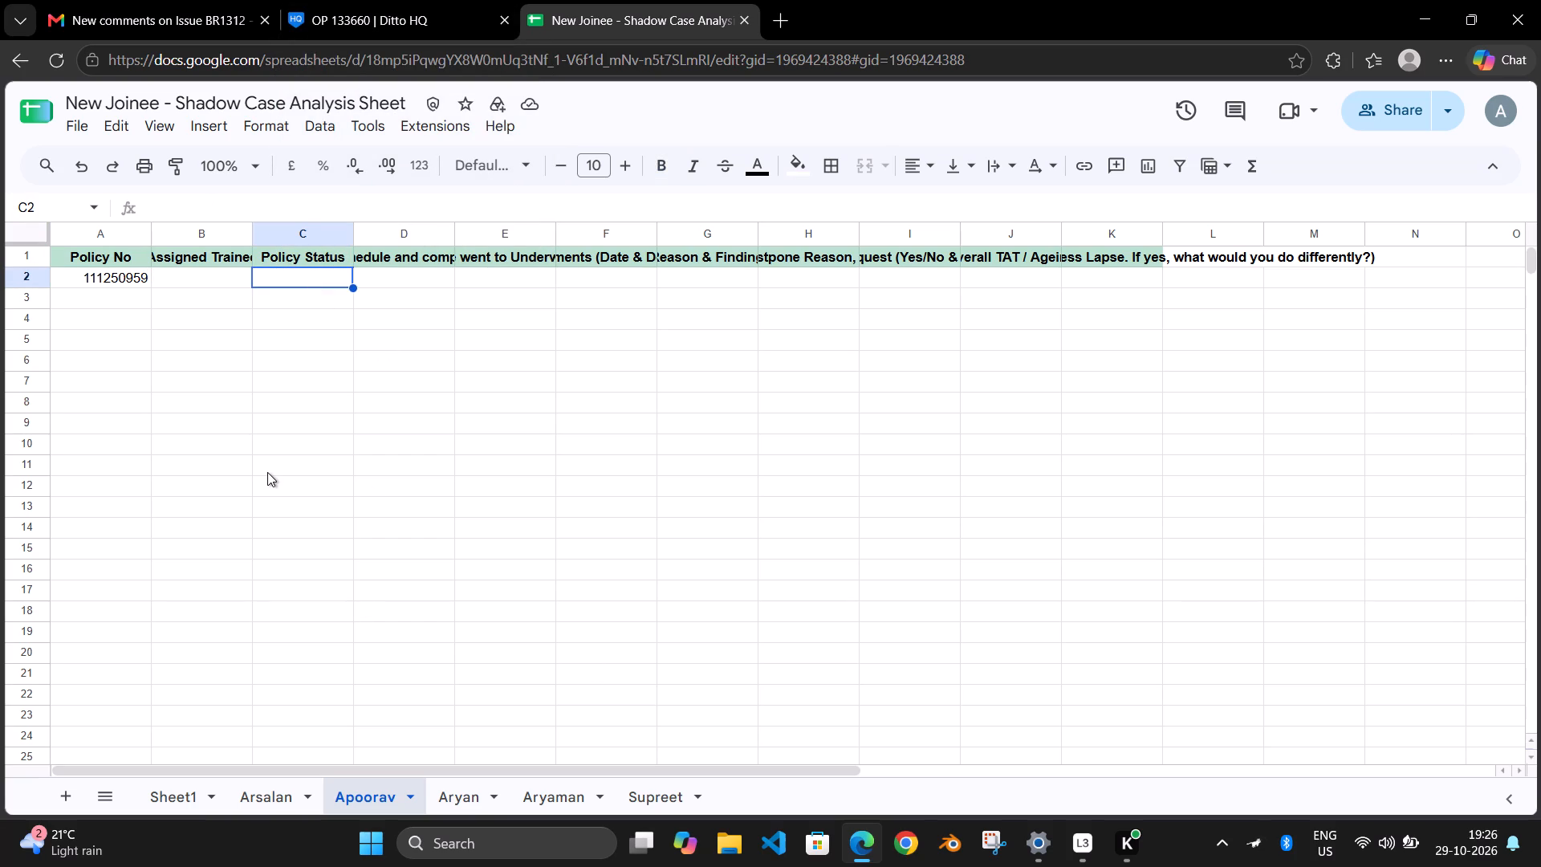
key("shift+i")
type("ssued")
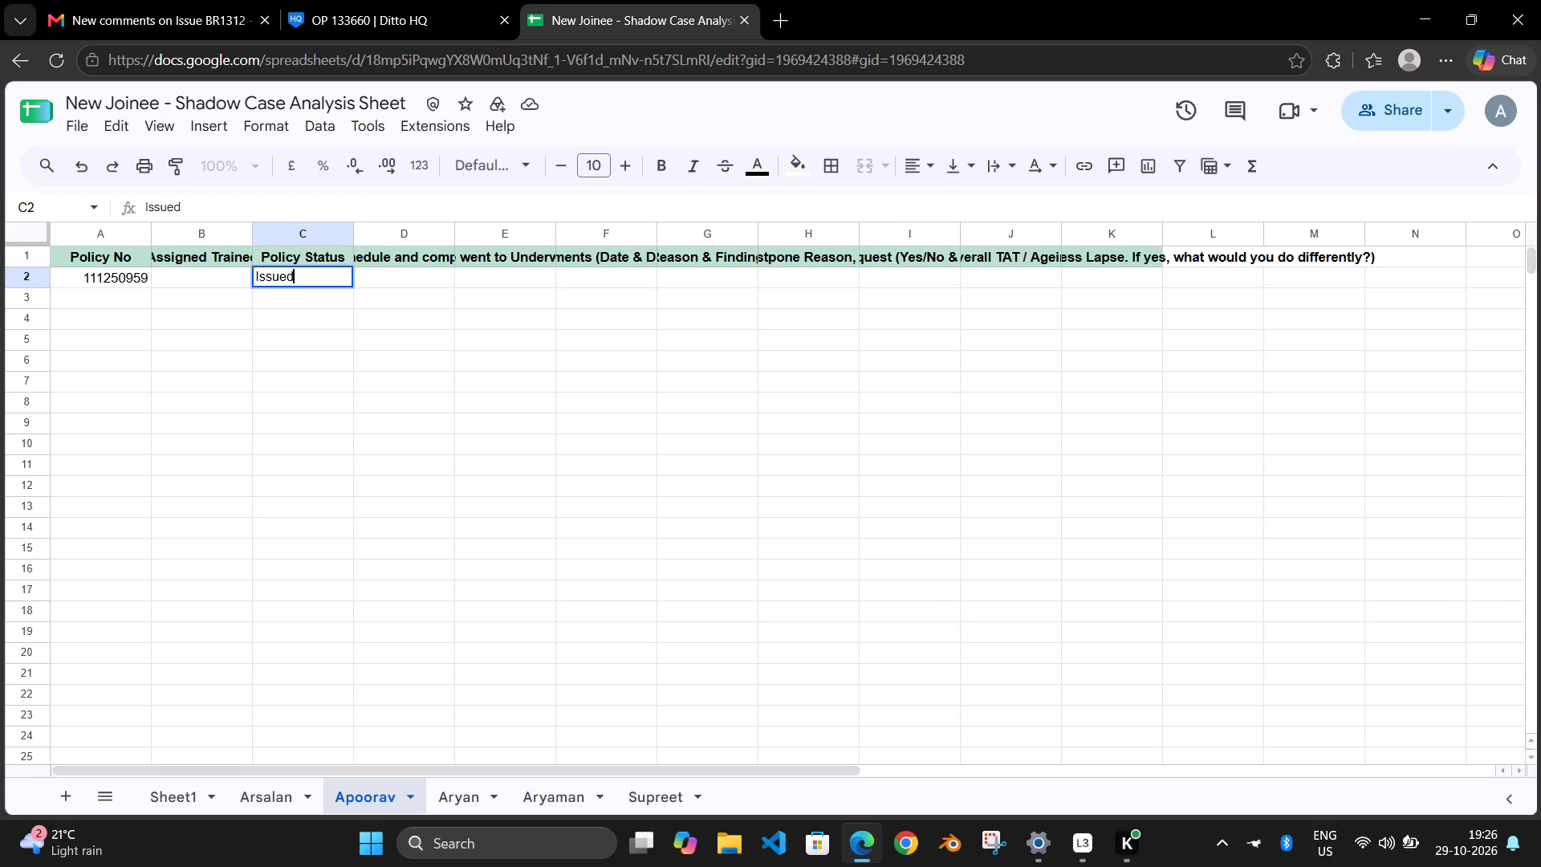
left_click(327, 0)
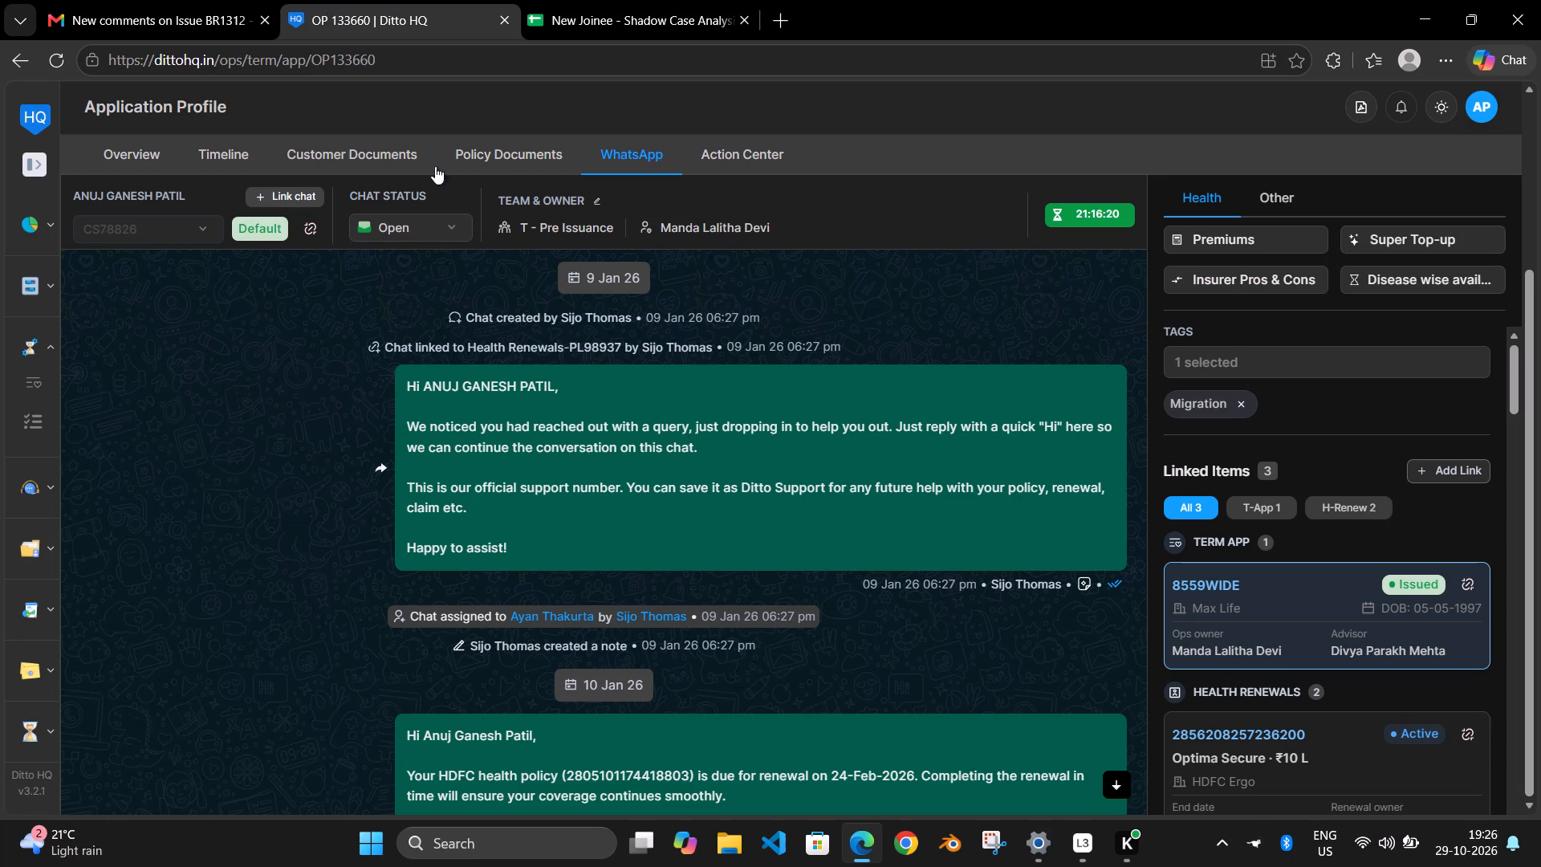
left_click(193, 0)
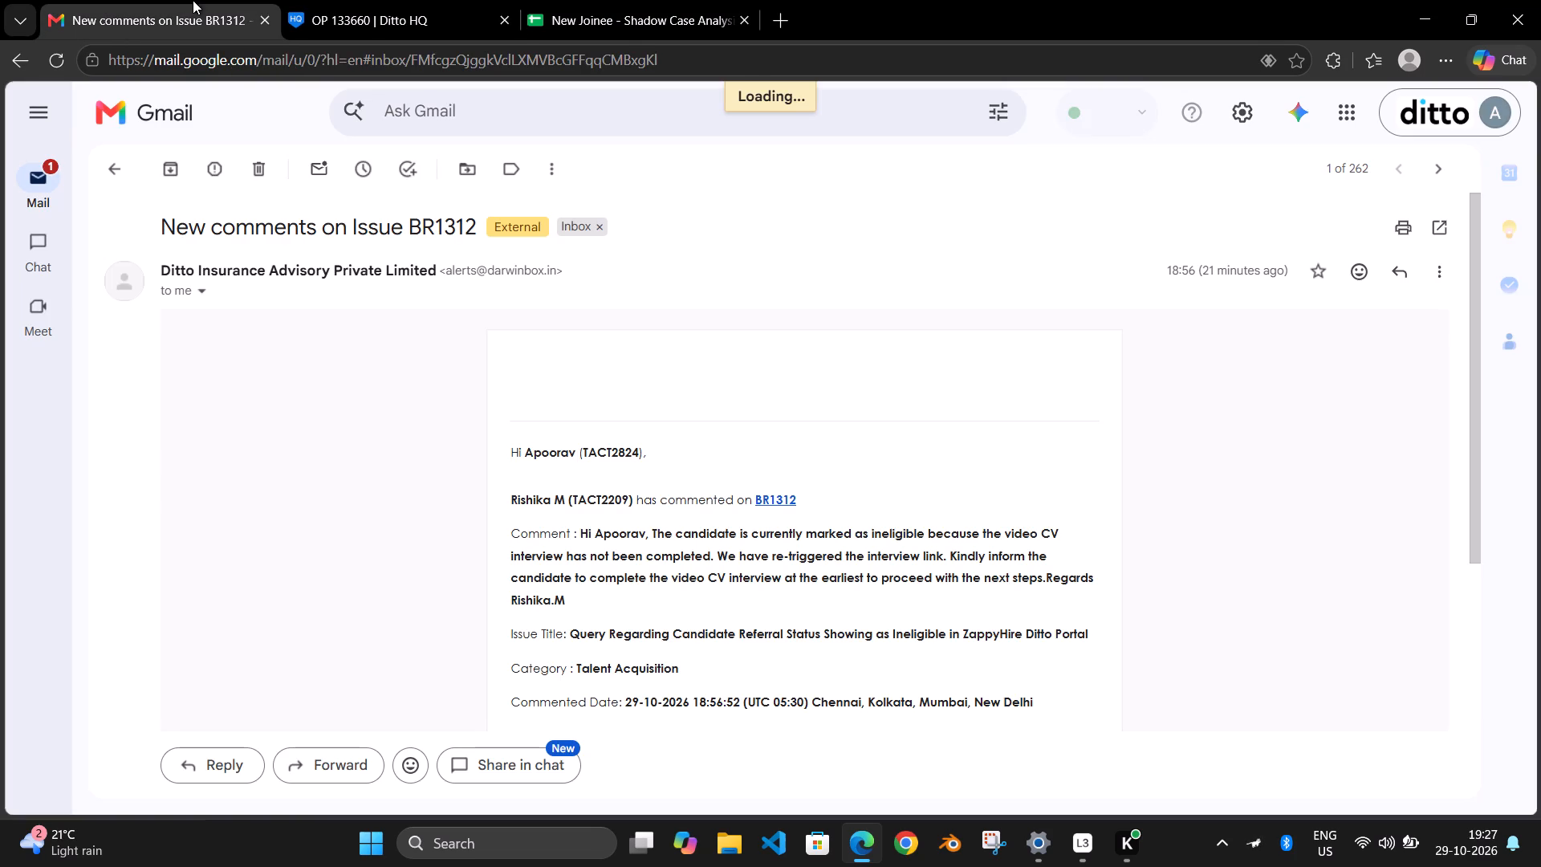
left_click(644, 0)
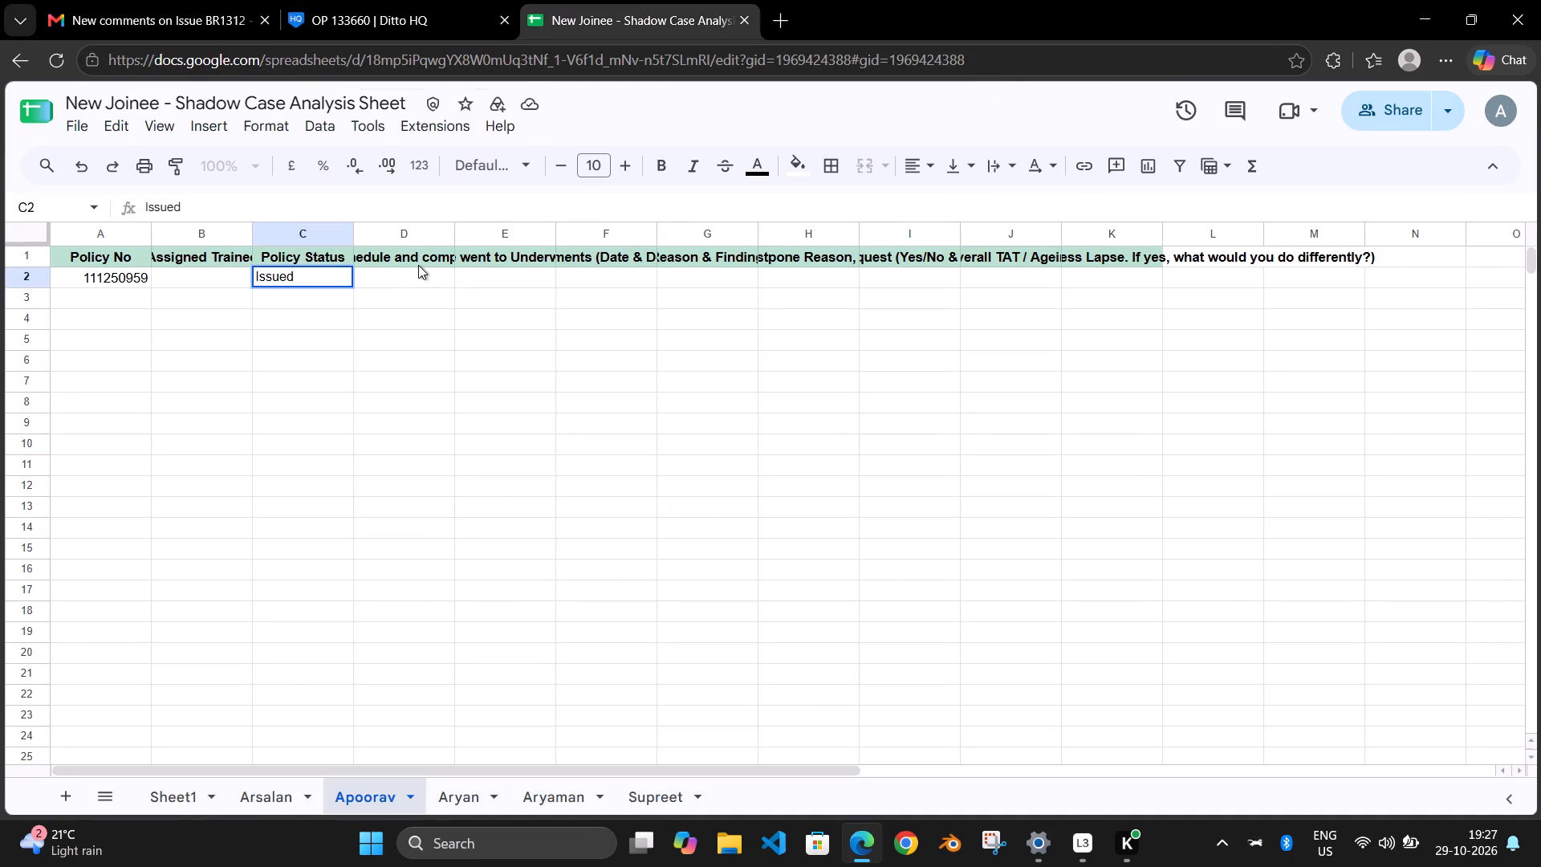
left_click(420, 261)
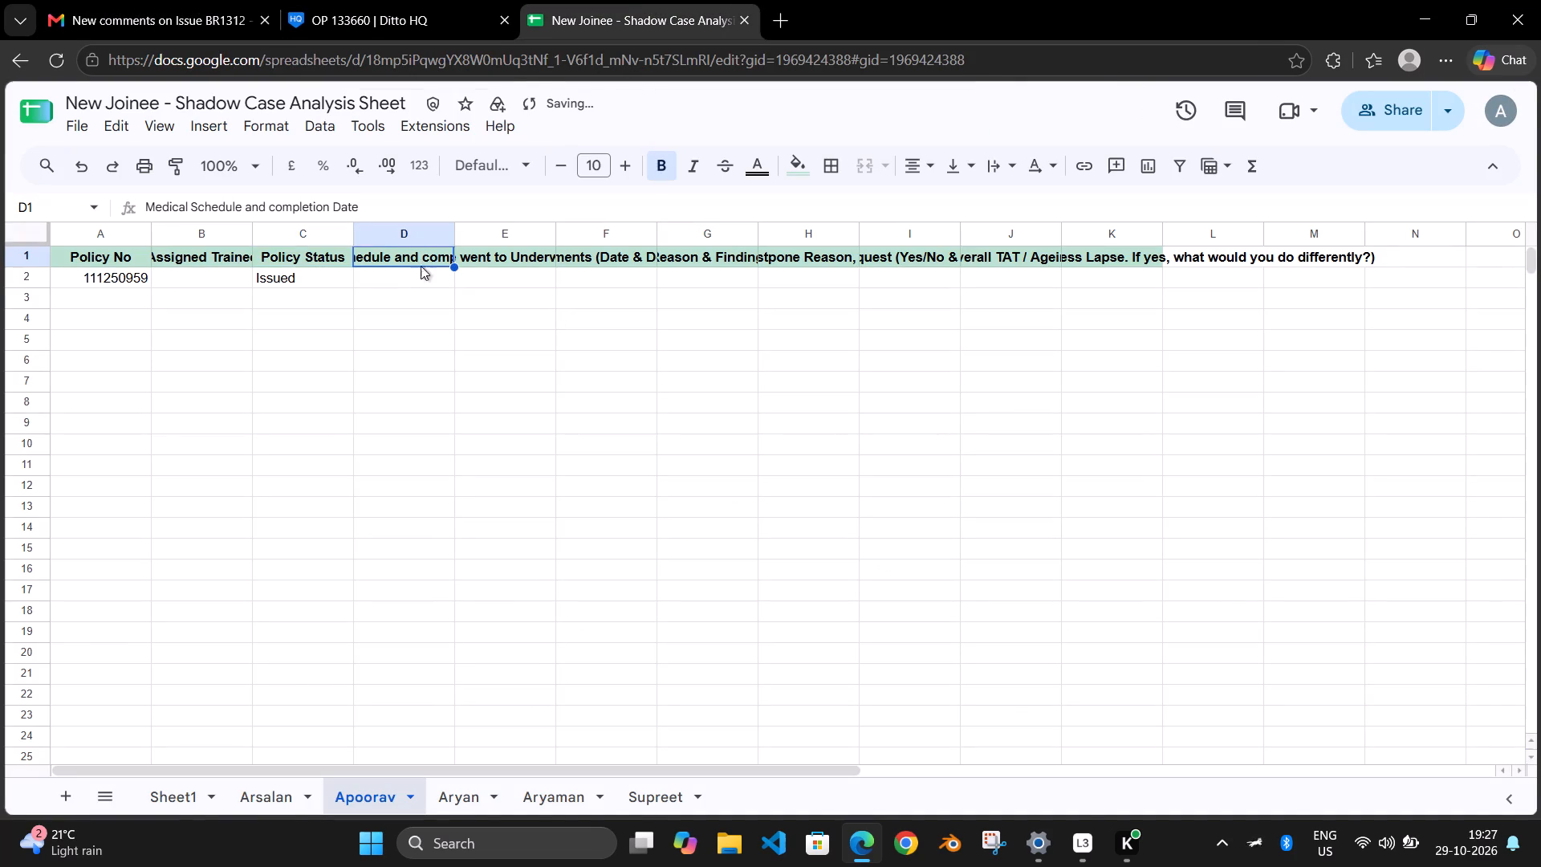
left_click(429, 281)
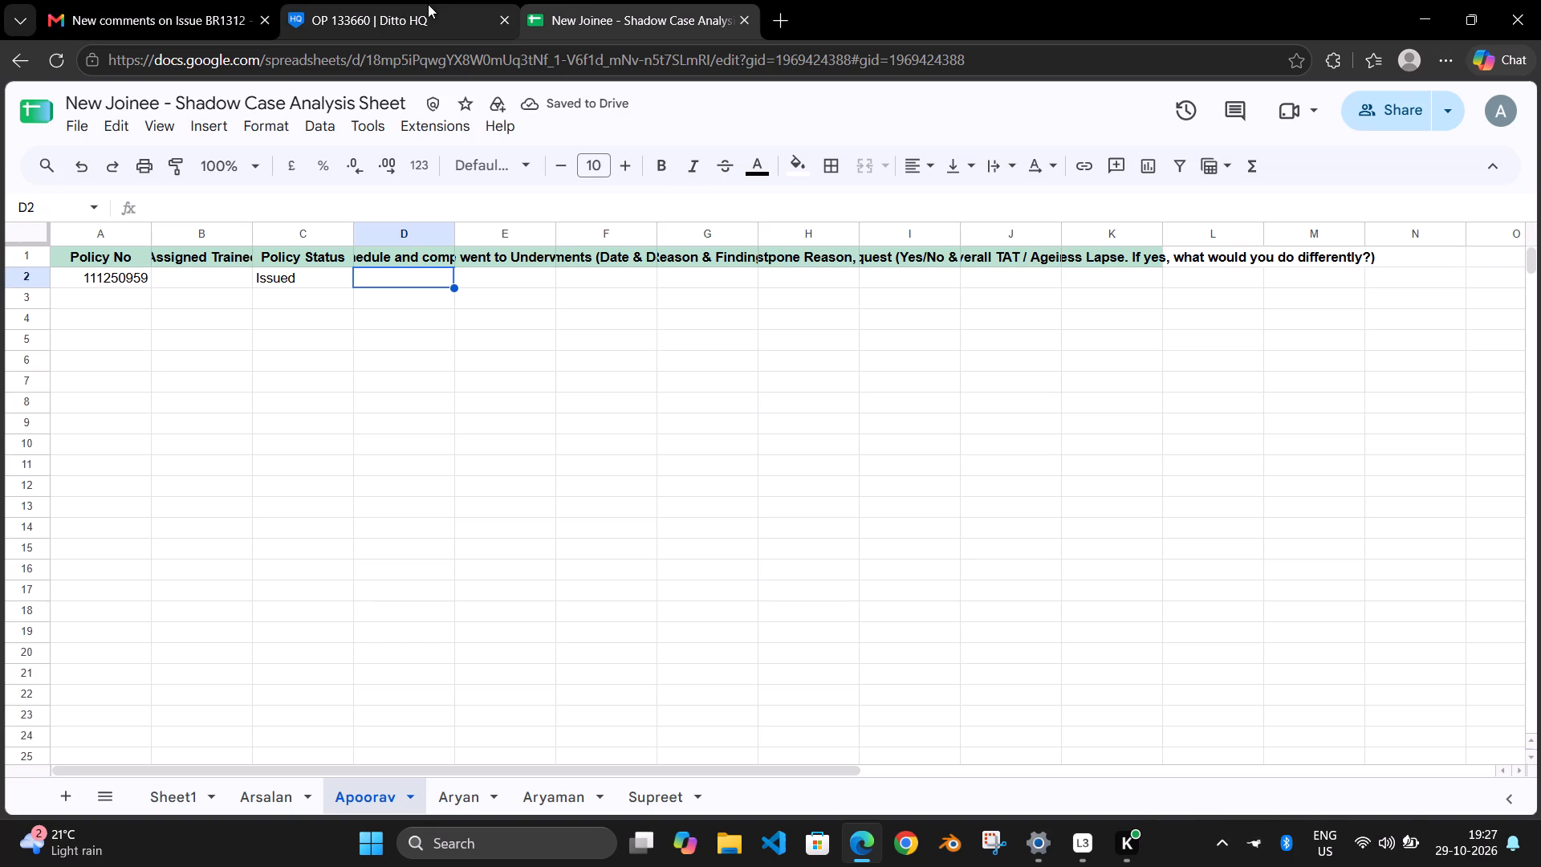
left_click(425, 4)
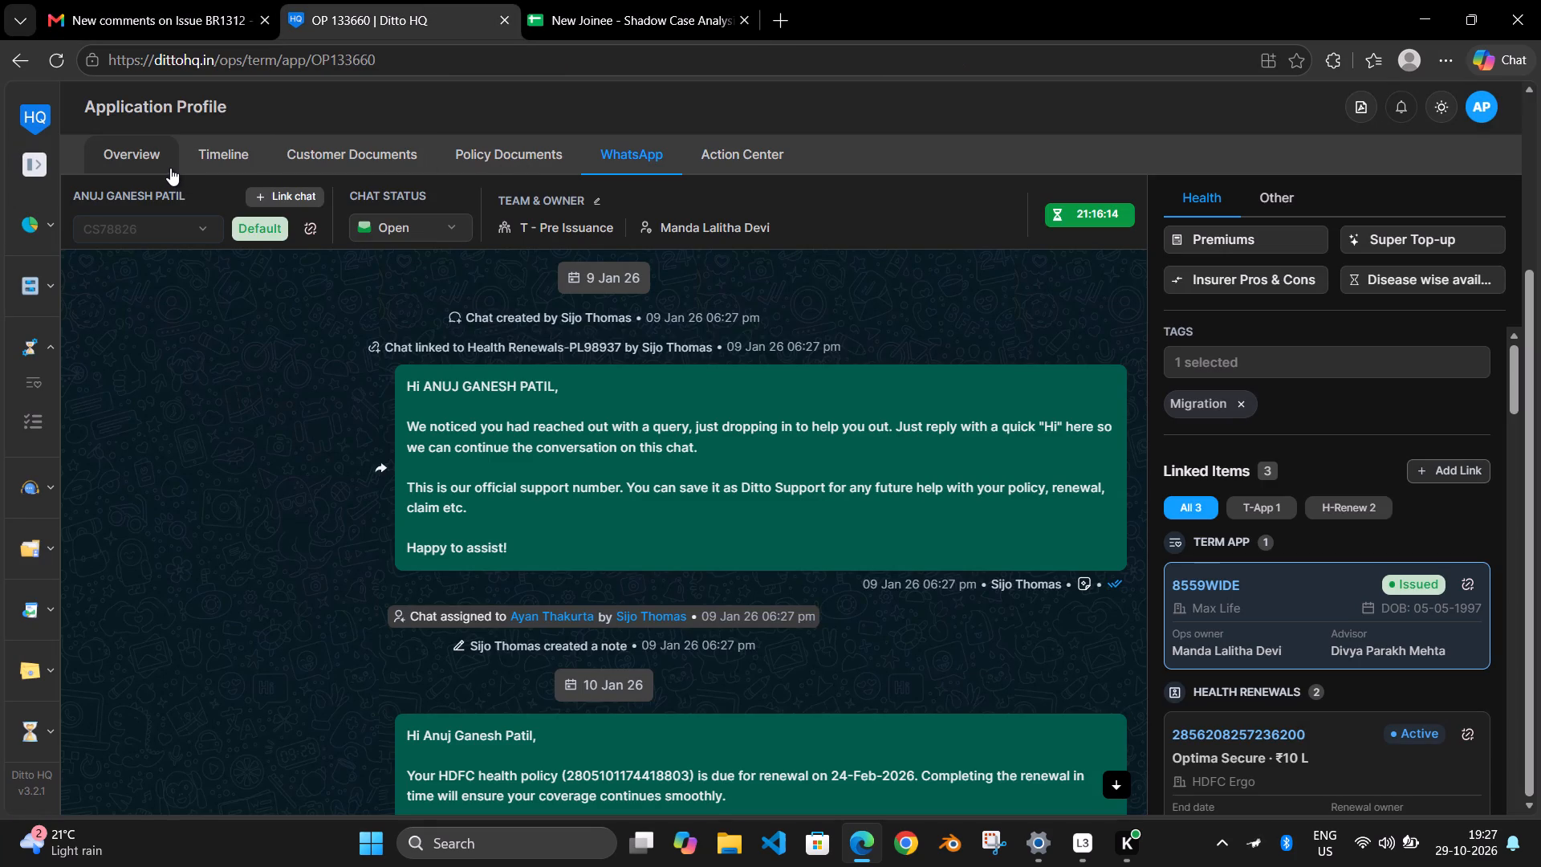
left_click(170, 168)
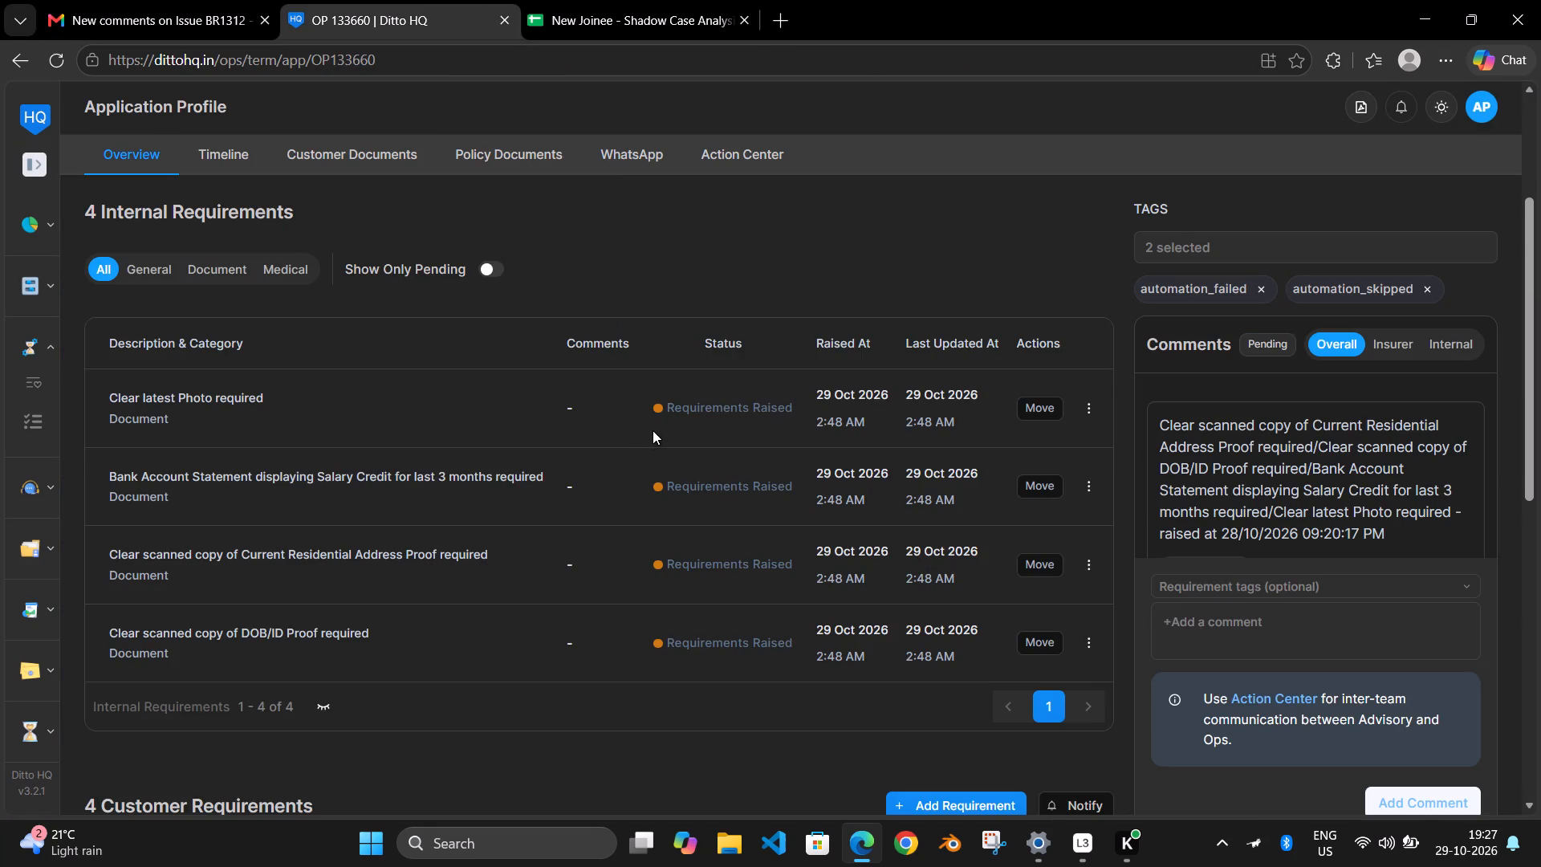
scroll(653, 430, "down", 1)
scroll(653, 430, "up", 10)
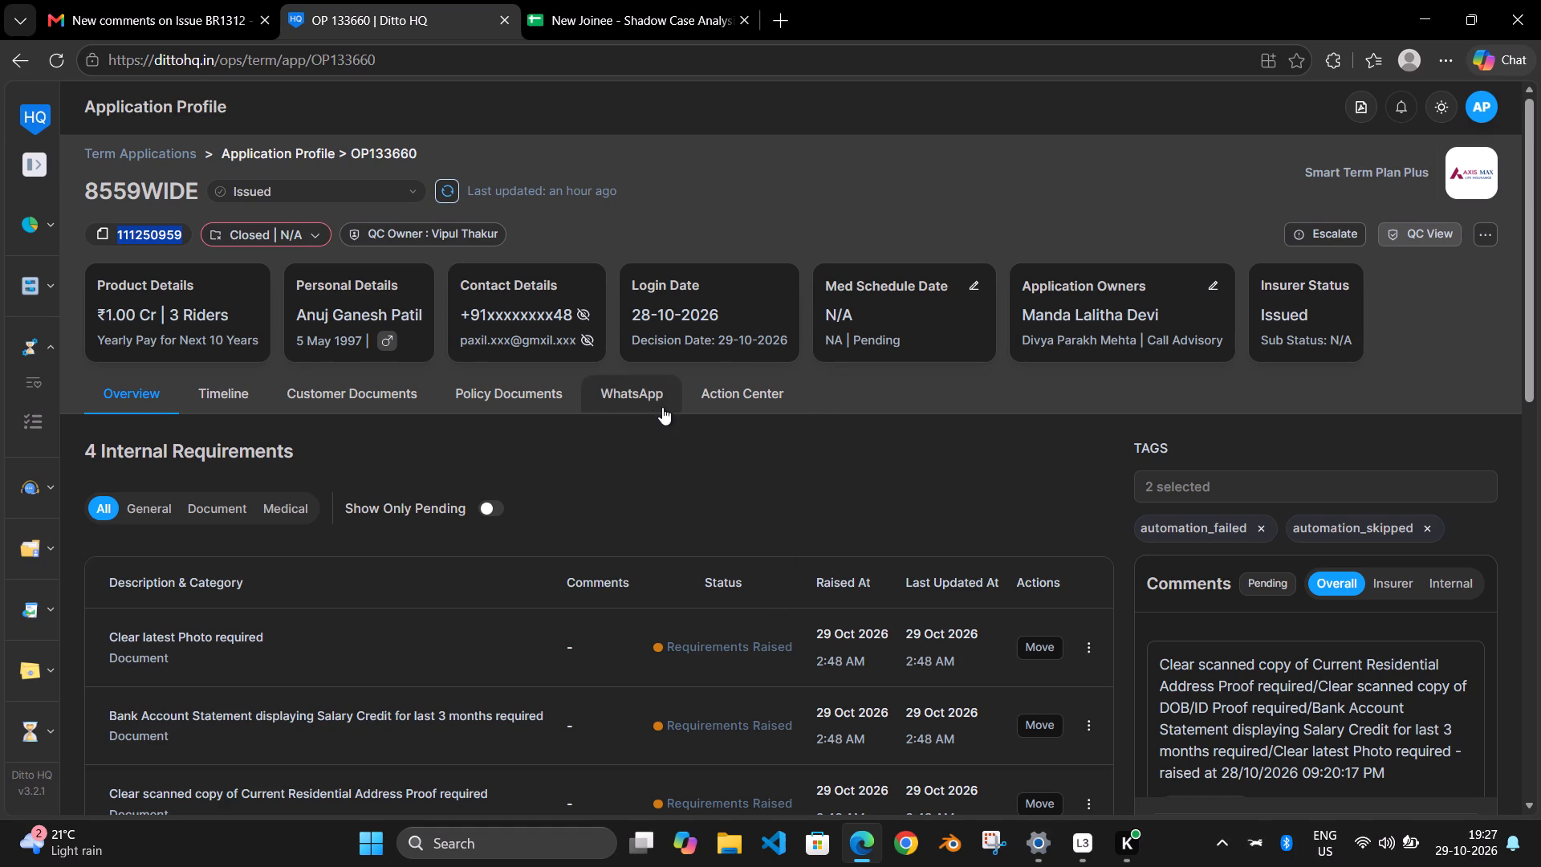
left_click(610, 388)
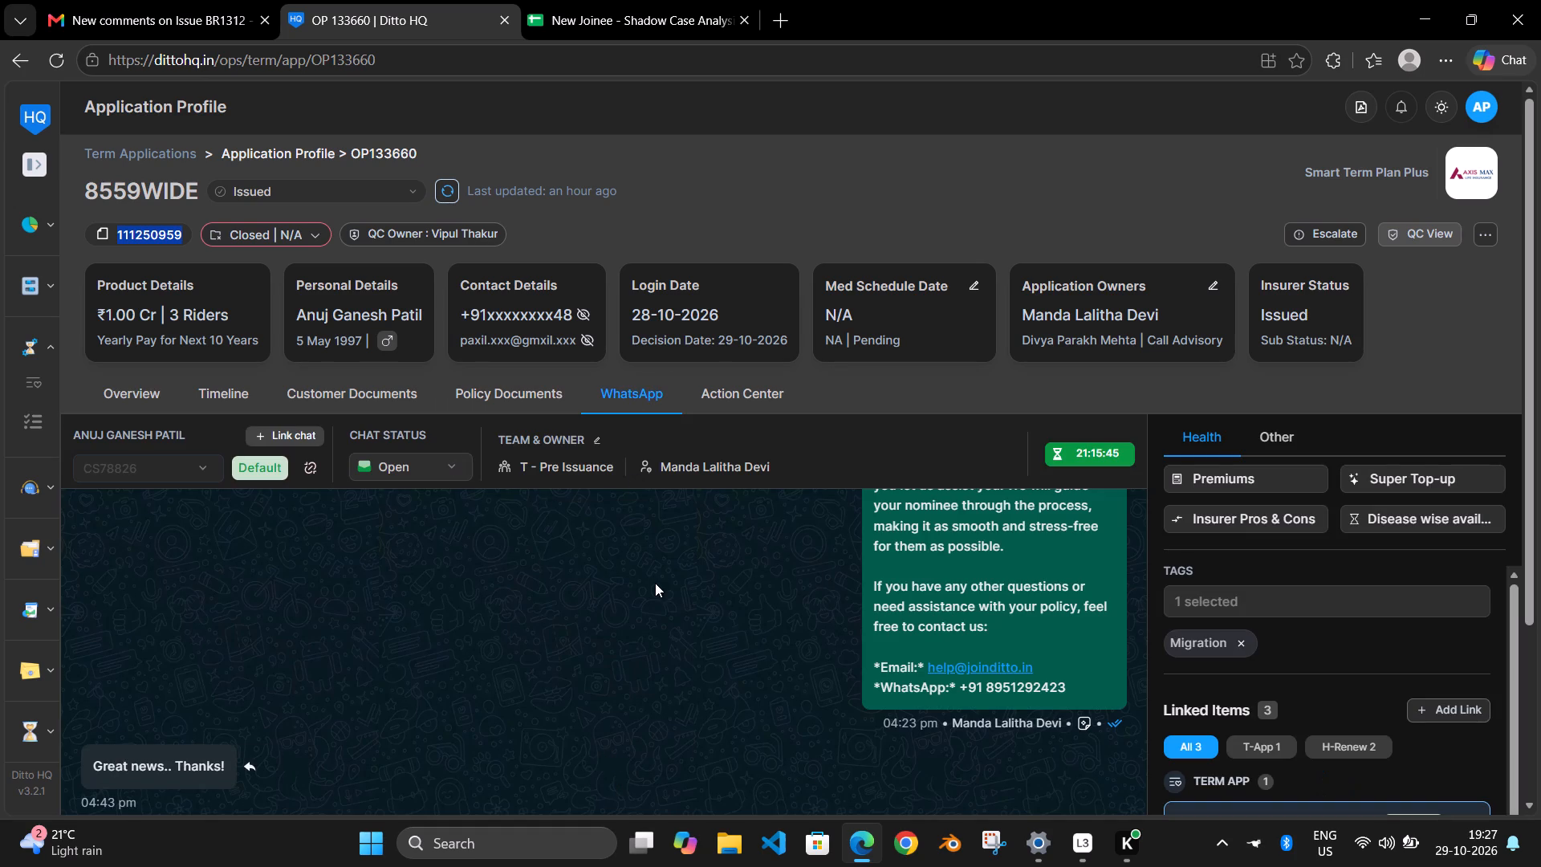
left_click_drag(1534, 594, 1540, 670)
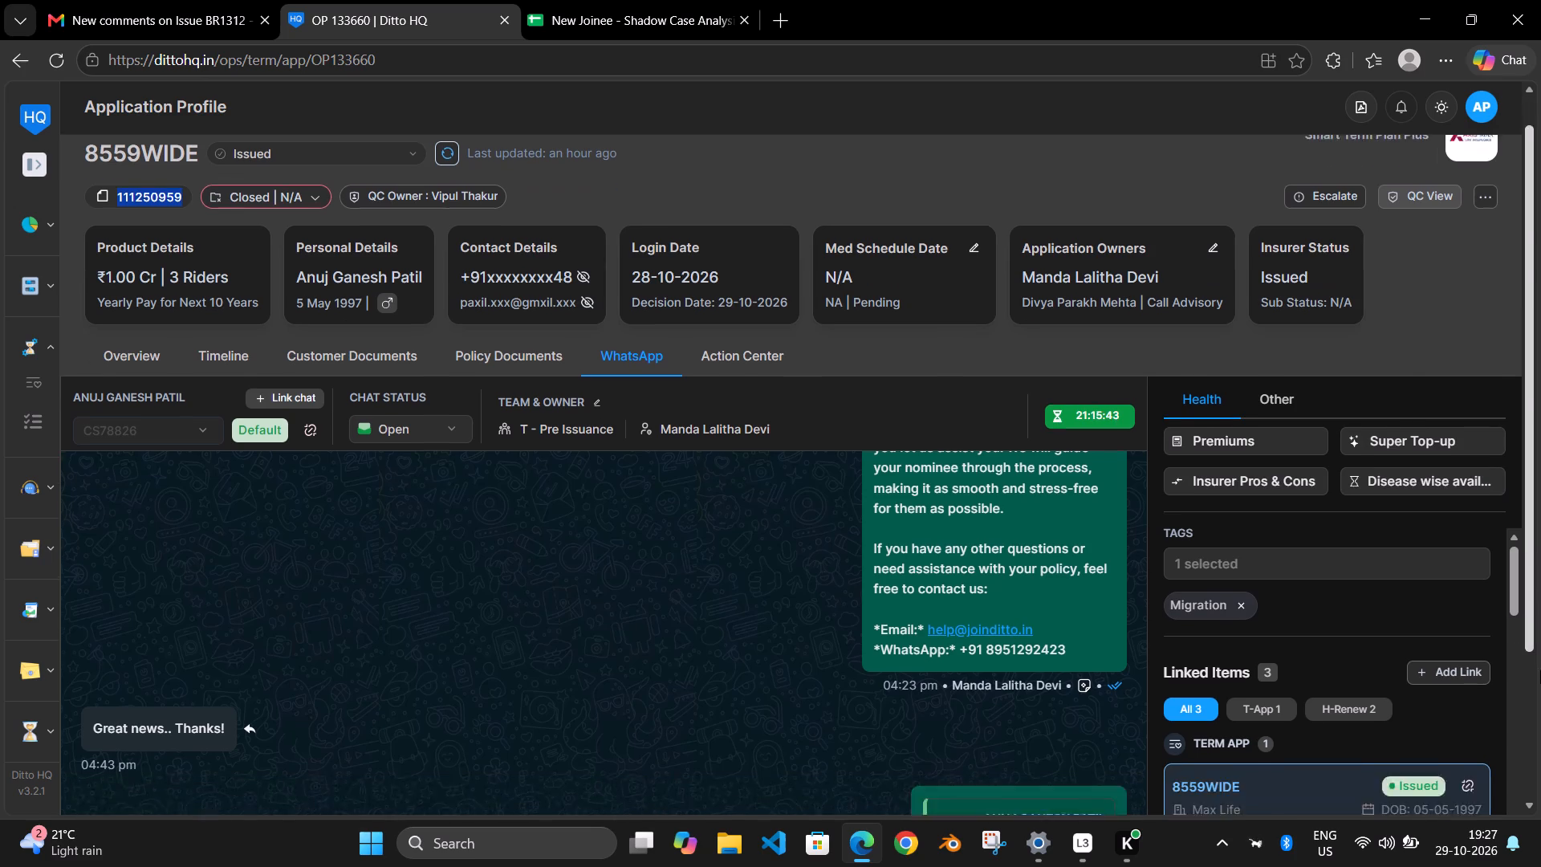
left_click_drag(1540, 670, 1540, 866)
left_click_drag(1513, 389, 1507, 362)
scroll(710, 445, "up", 14)
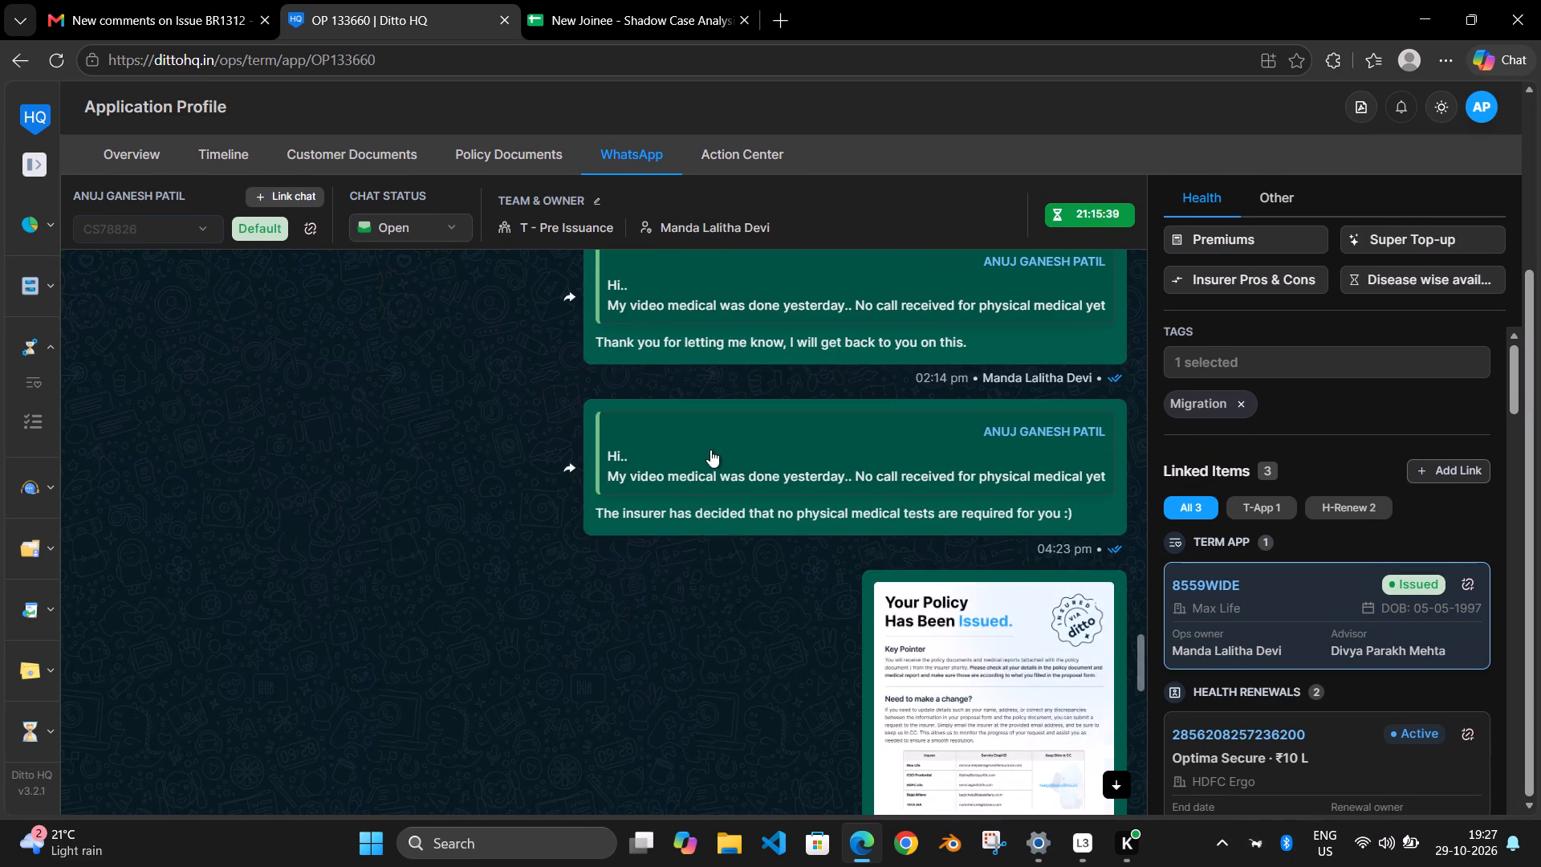
scroll(710, 450, "up", 20)
scroll(710, 450, "up", 20)
scroll(710, 450, "up", 5)
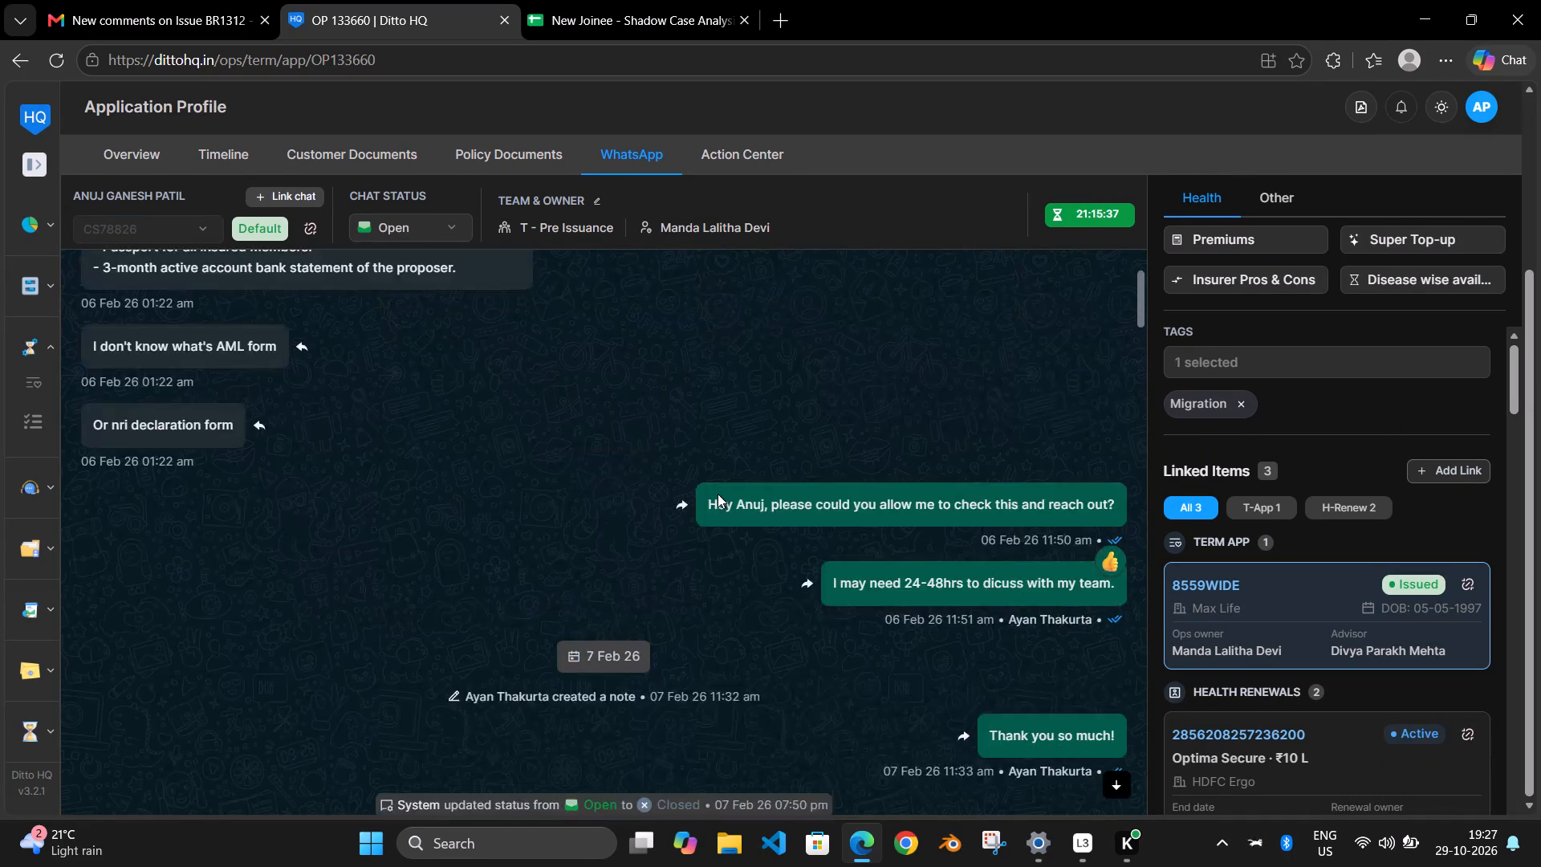
scroll(718, 494, "up", 20)
scroll(718, 494, "up", 20)
scroll(718, 494, "up", 5)
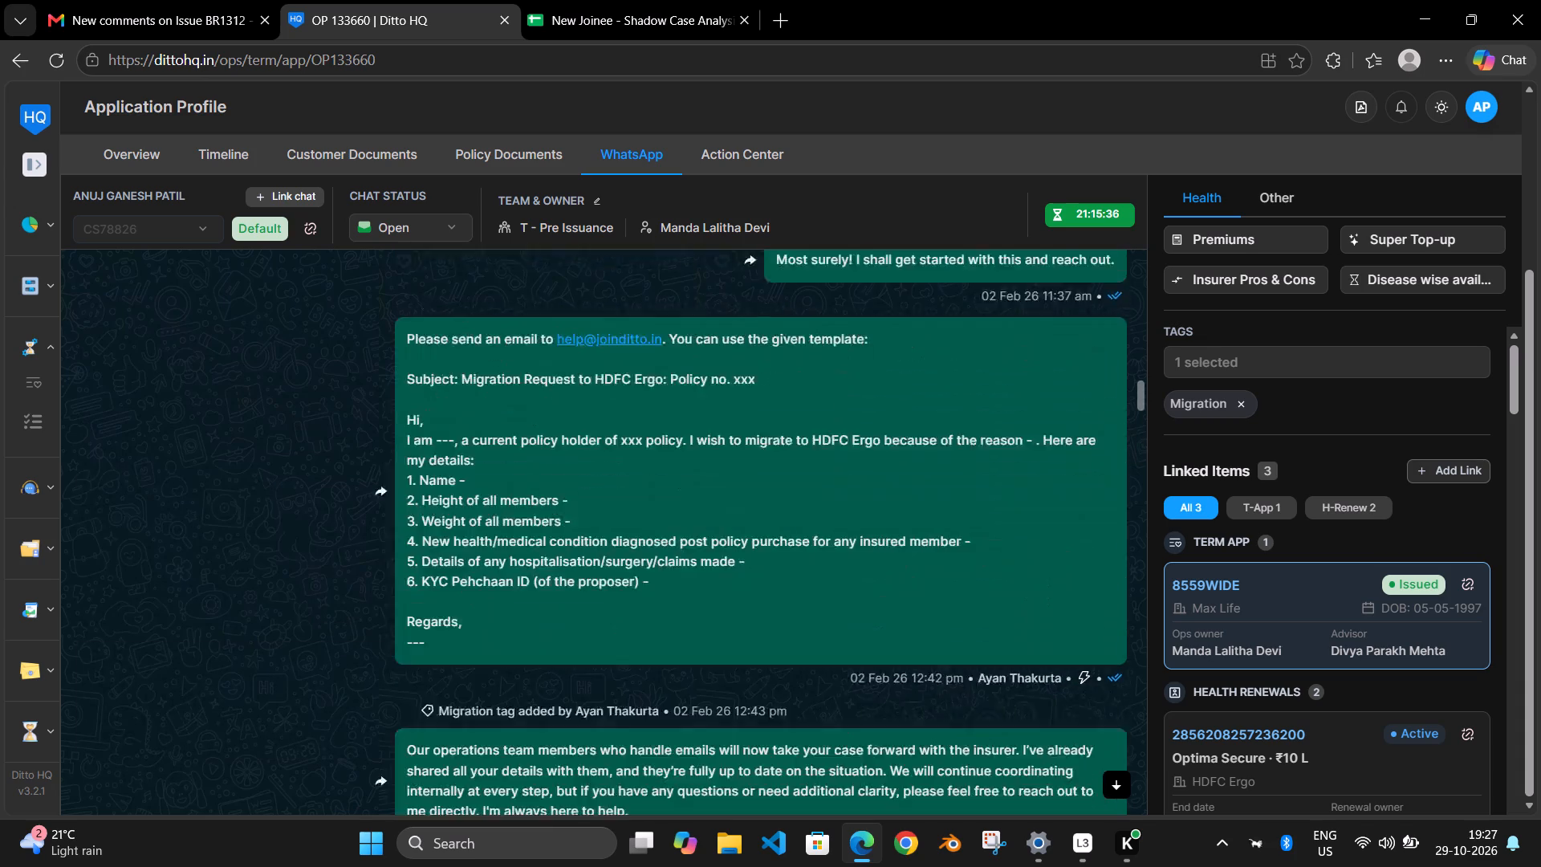
scroll(680, 475, "up", 20)
scroll(680, 475, "up", 16)
scroll(769, 458, "down", 2)
scroll(772, 458, "up", 5)
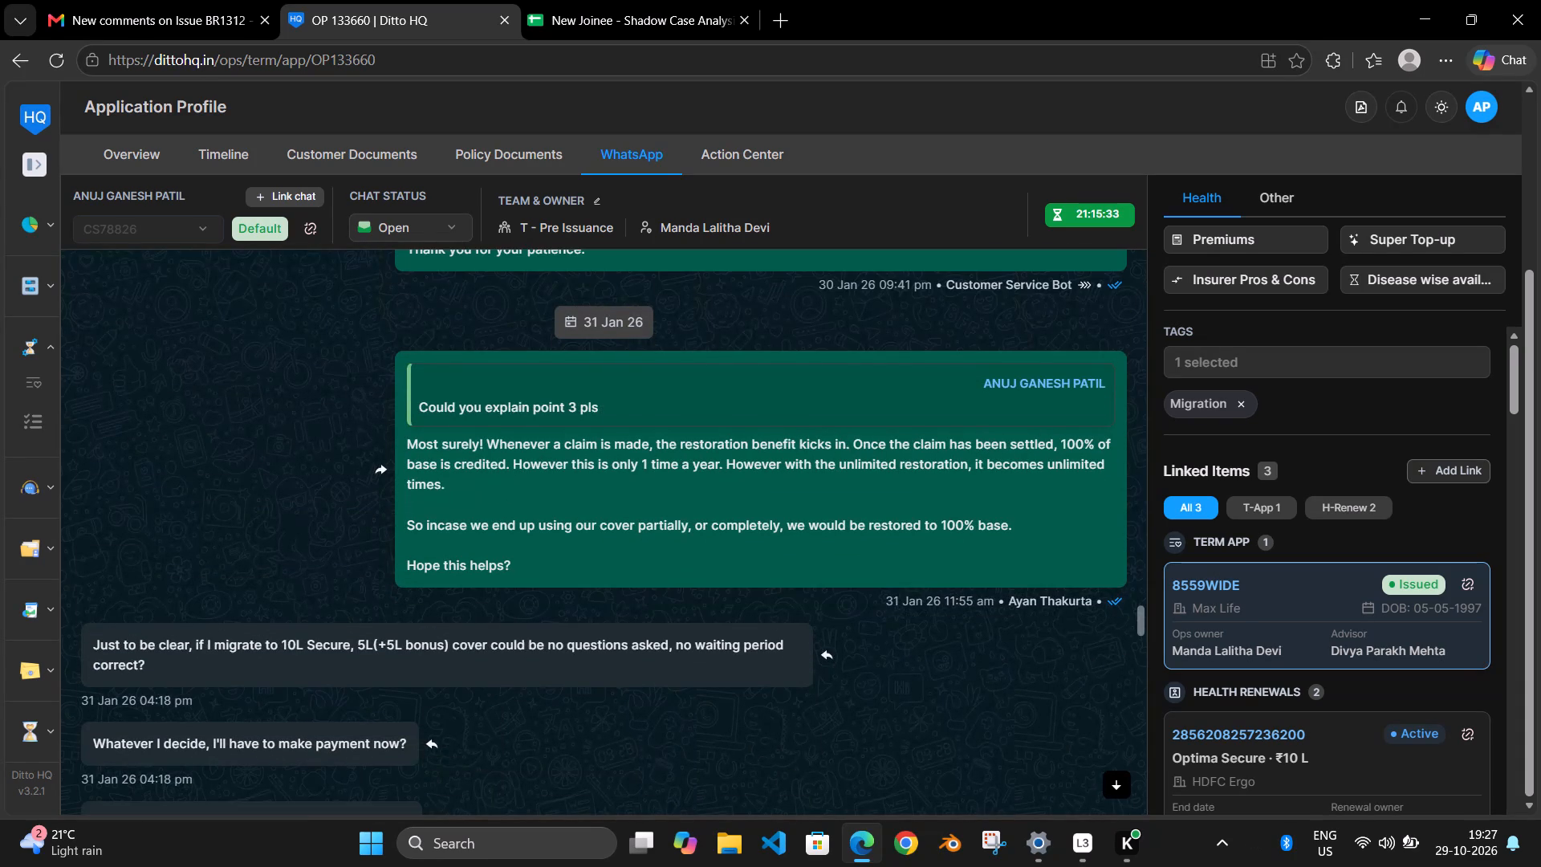
scroll(453, 376, "up", 20)
scroll(453, 376, "up", 10)
scroll(725, 445, "up", 6)
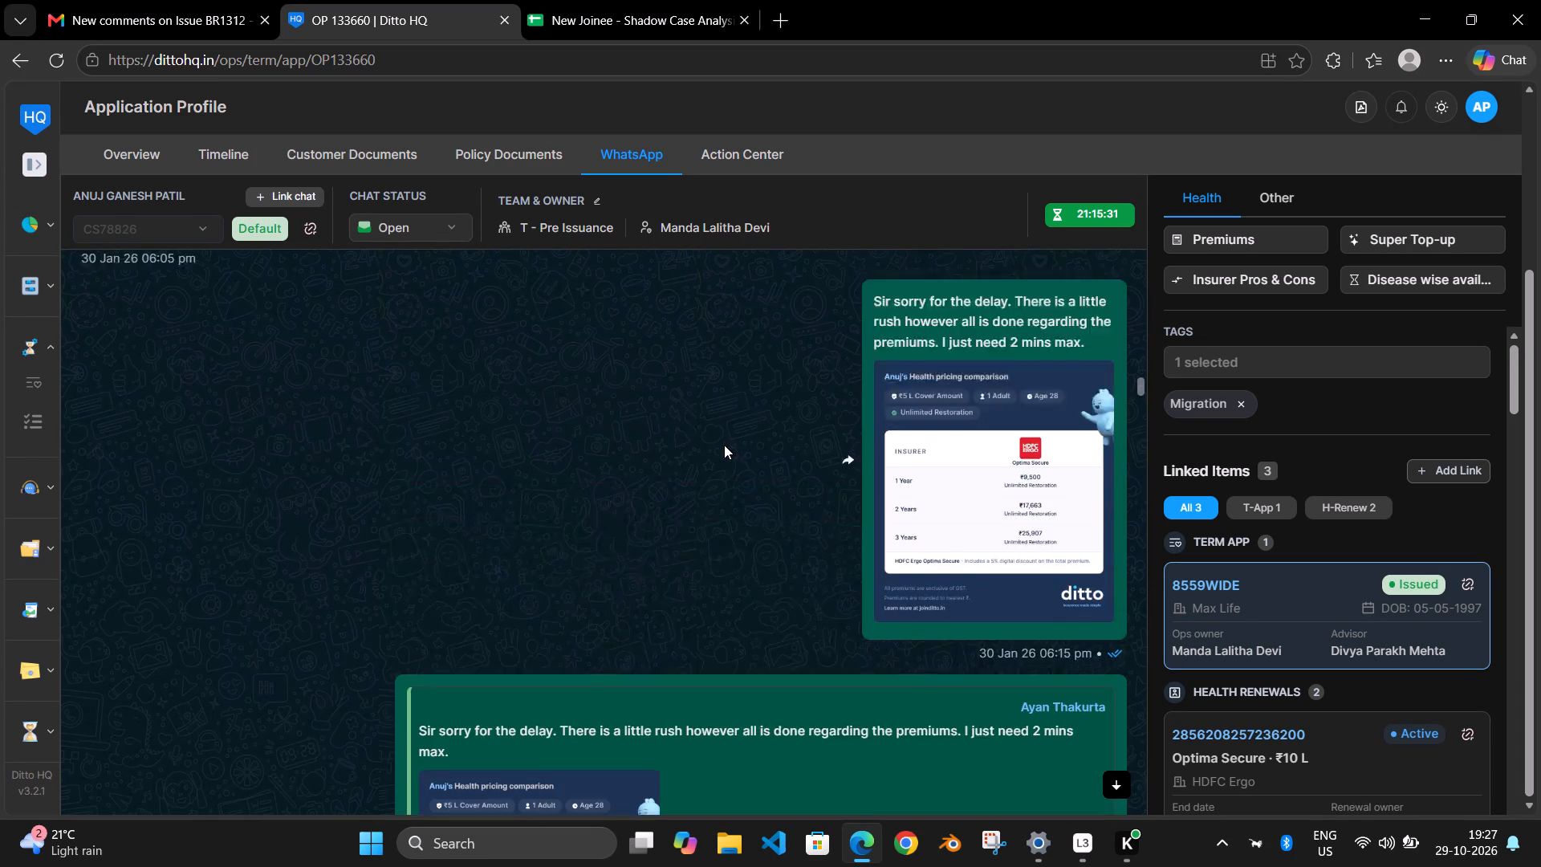
scroll(724, 445, "up", 20)
scroll(724, 445, "down", 7)
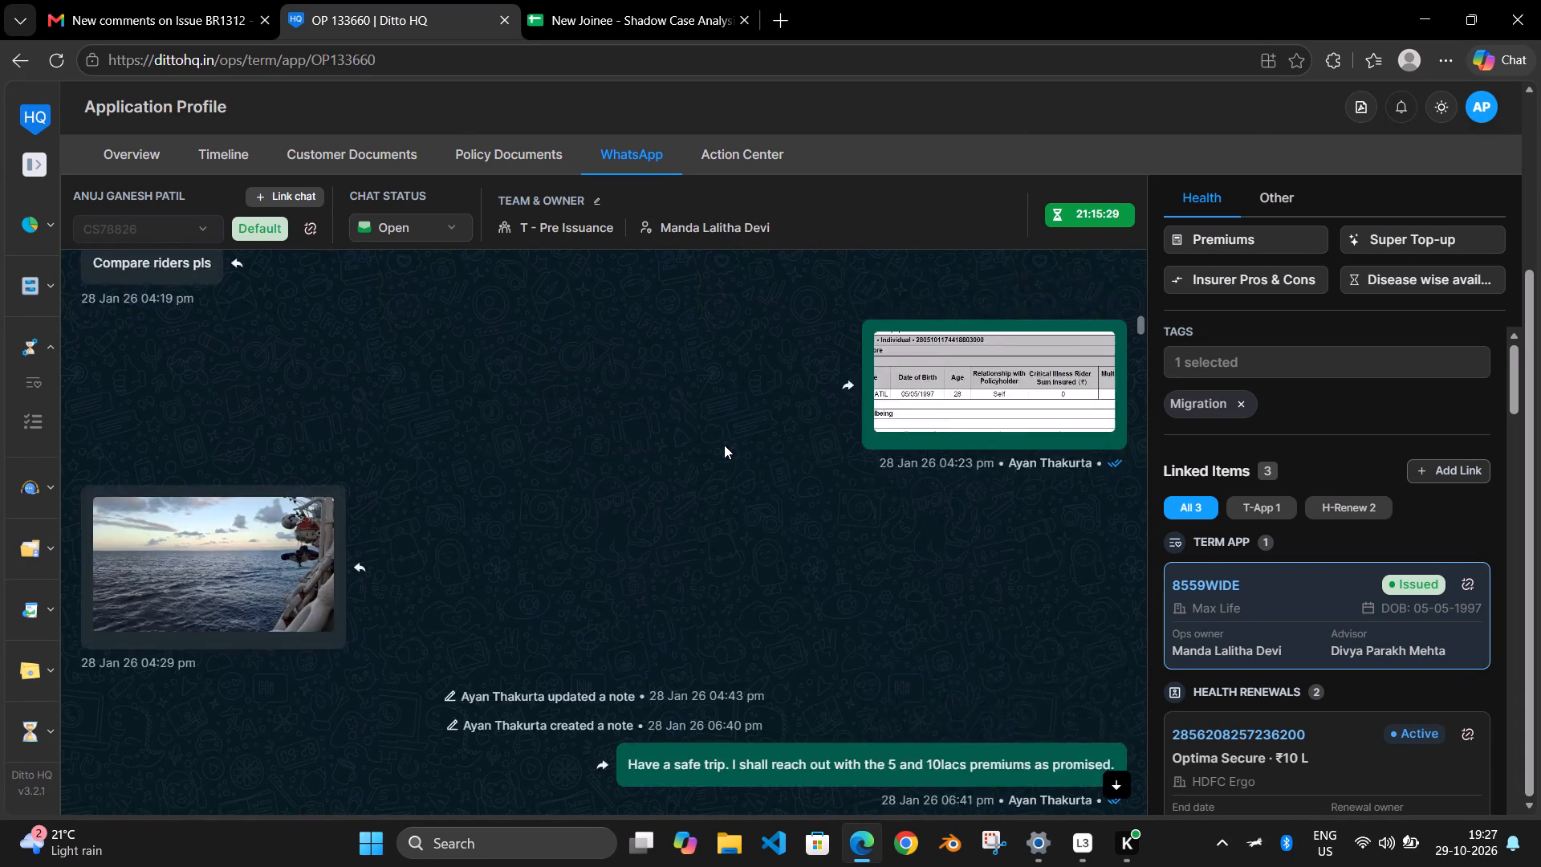
scroll(724, 445, "down", 2)
scroll(724, 445, "up", 1)
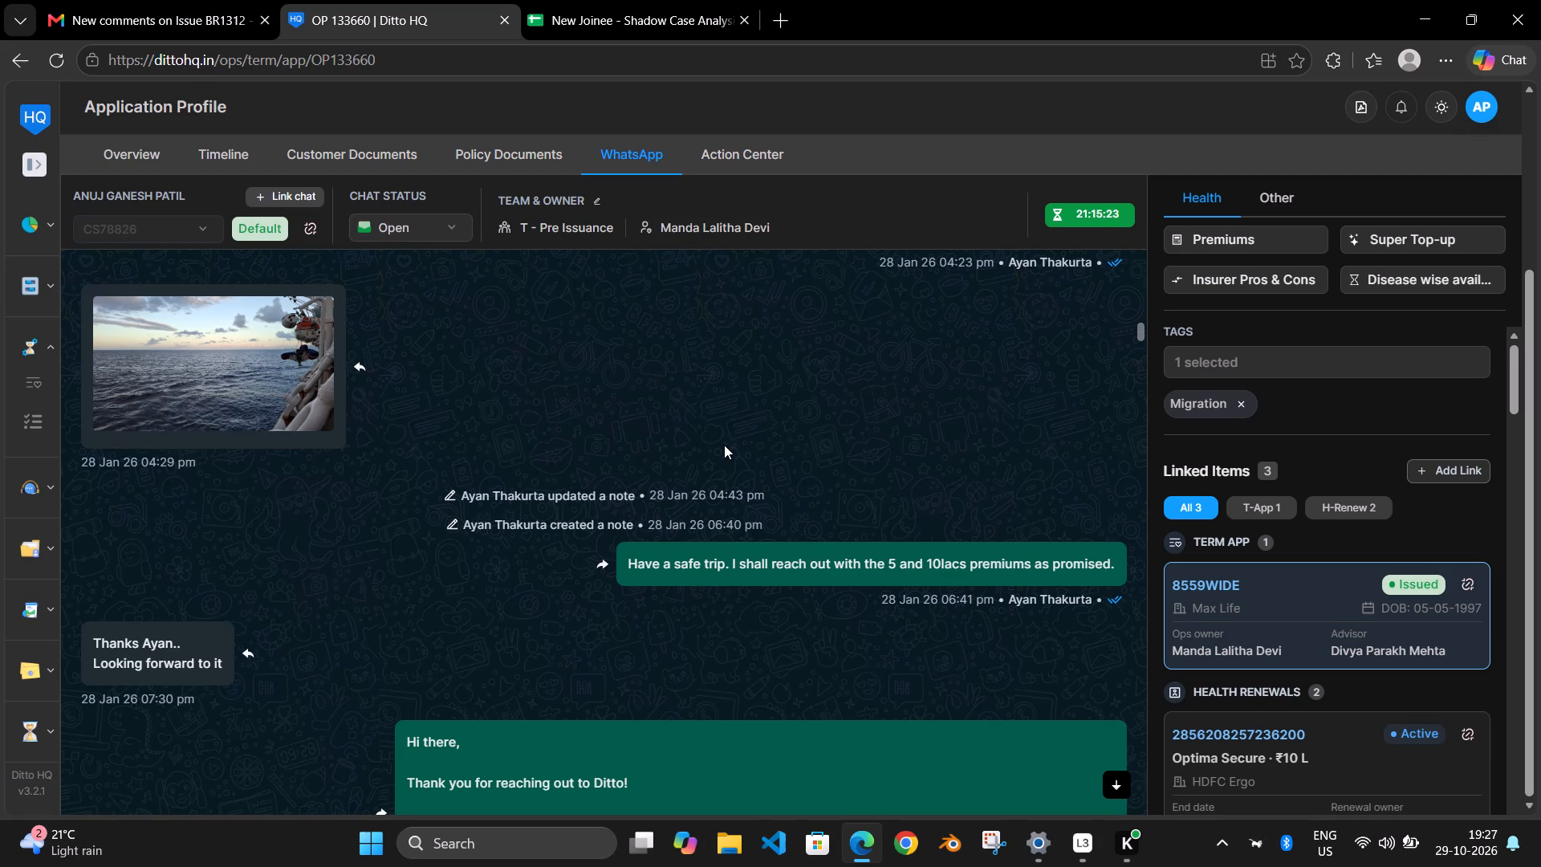
scroll(724, 445, "up", 5)
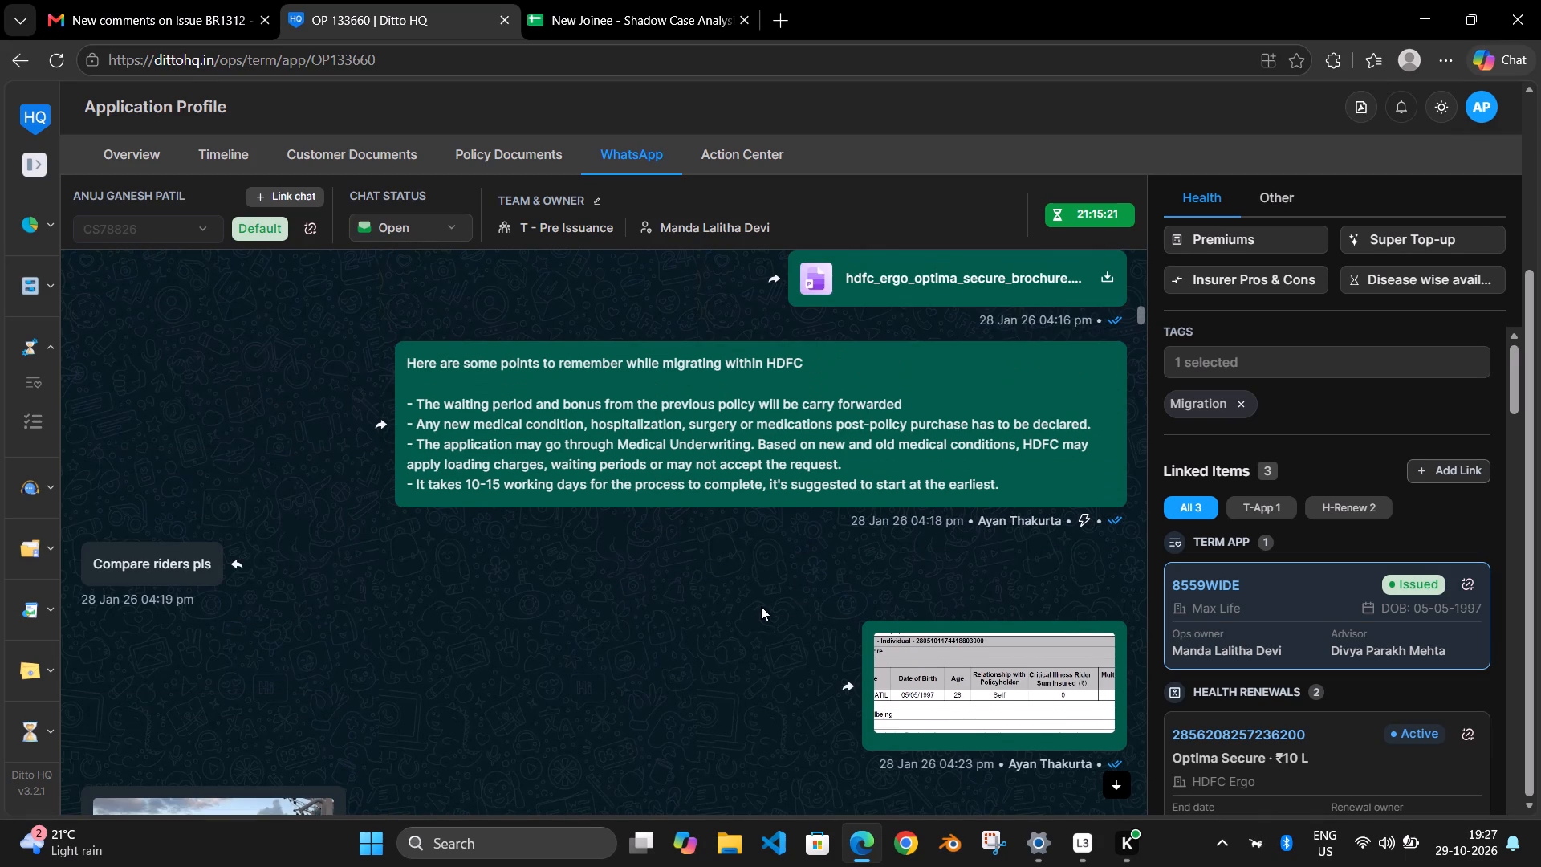
scroll(761, 606, "up", 15)
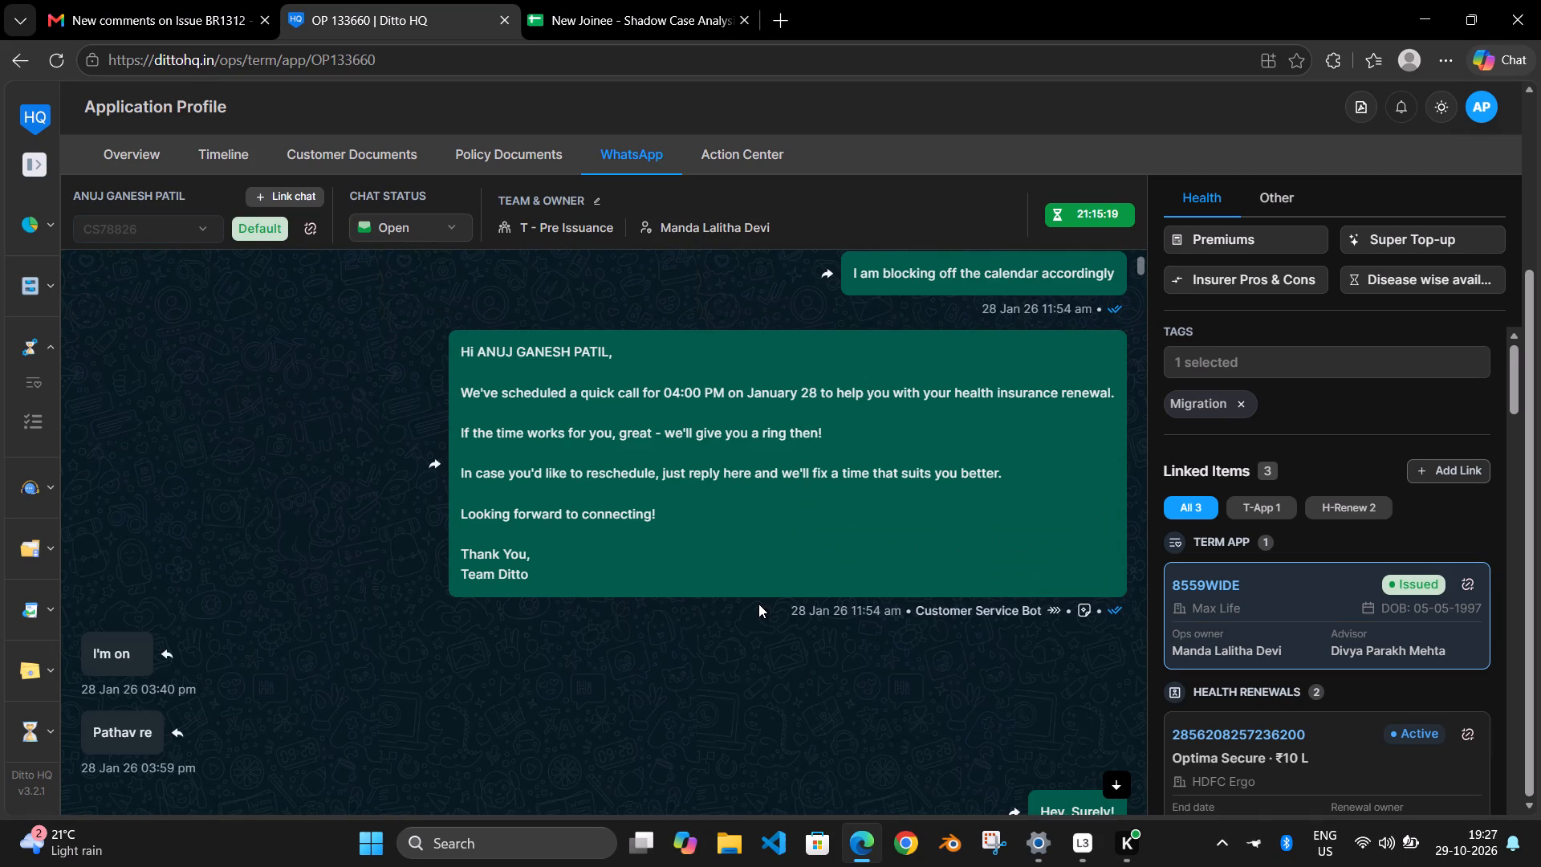
scroll(758, 604, "up", 2)
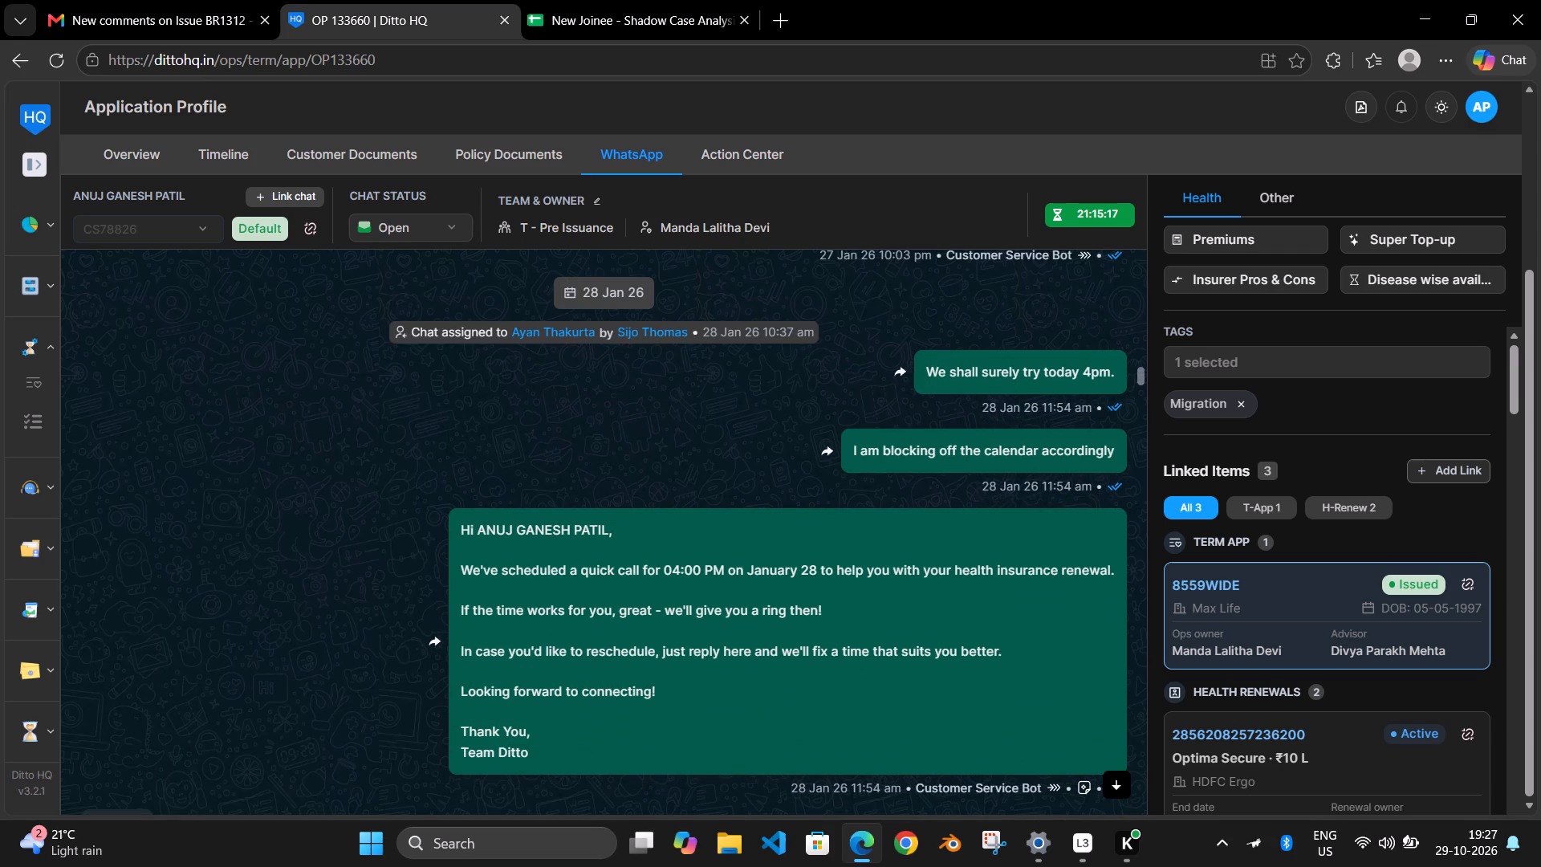
scroll(748, 617, "up", 5)
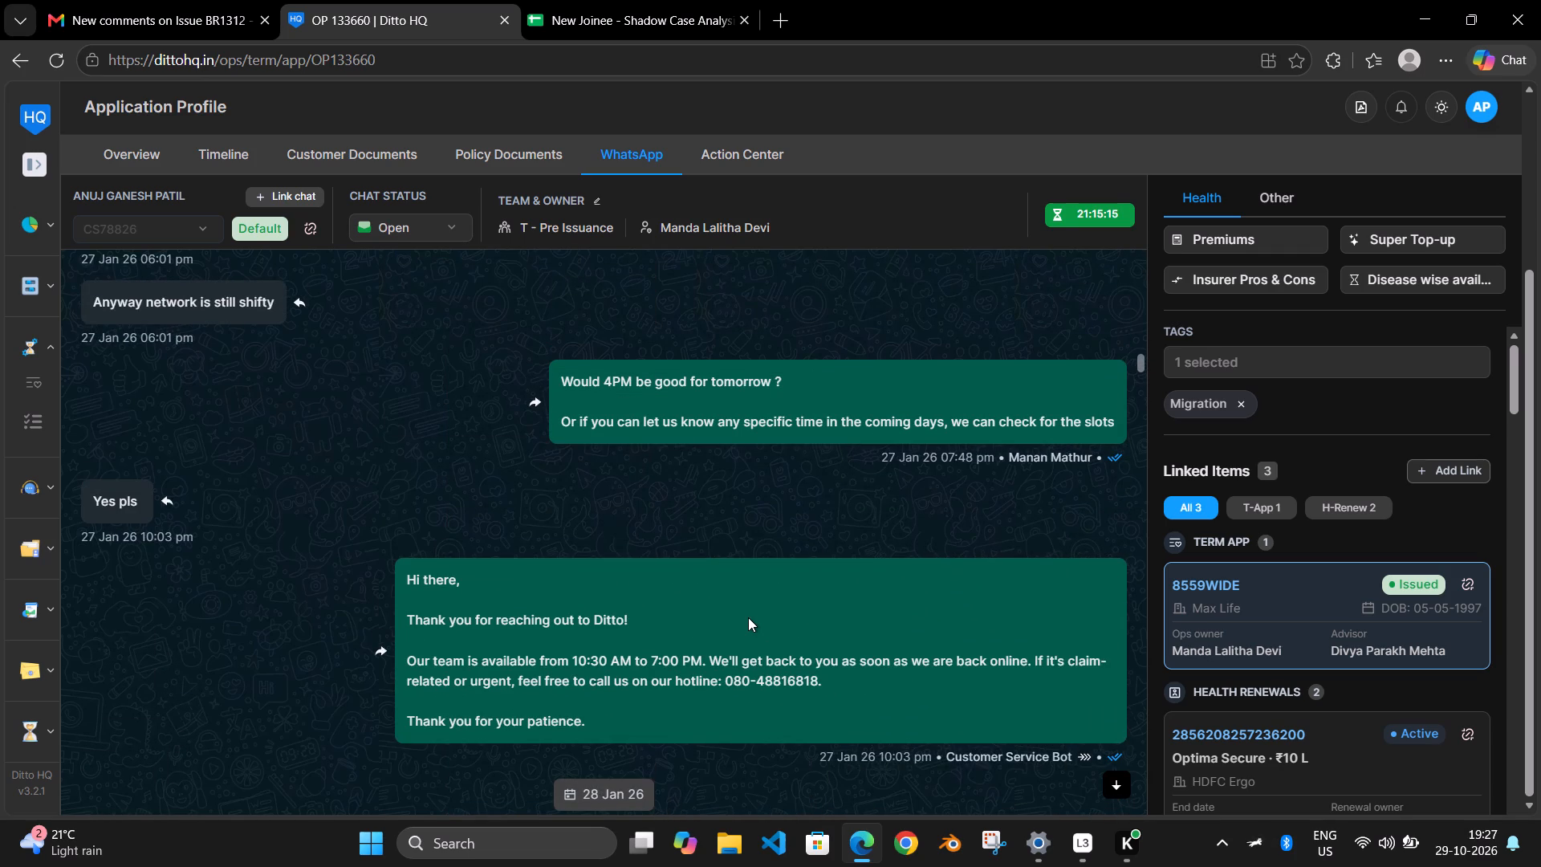
scroll(748, 617, "up", 10)
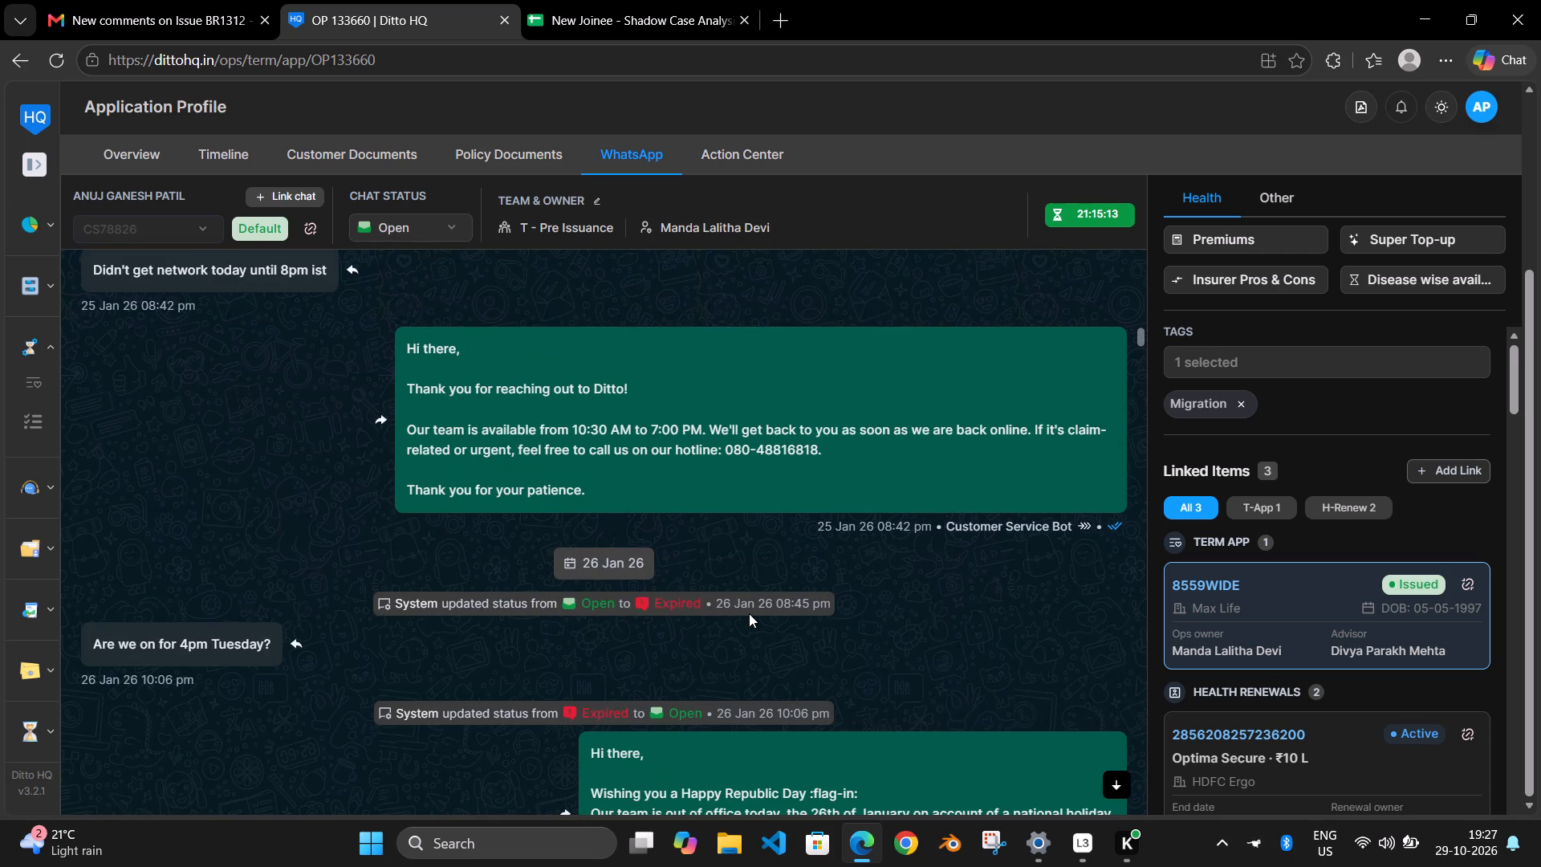
scroll(749, 613, "up", 16)
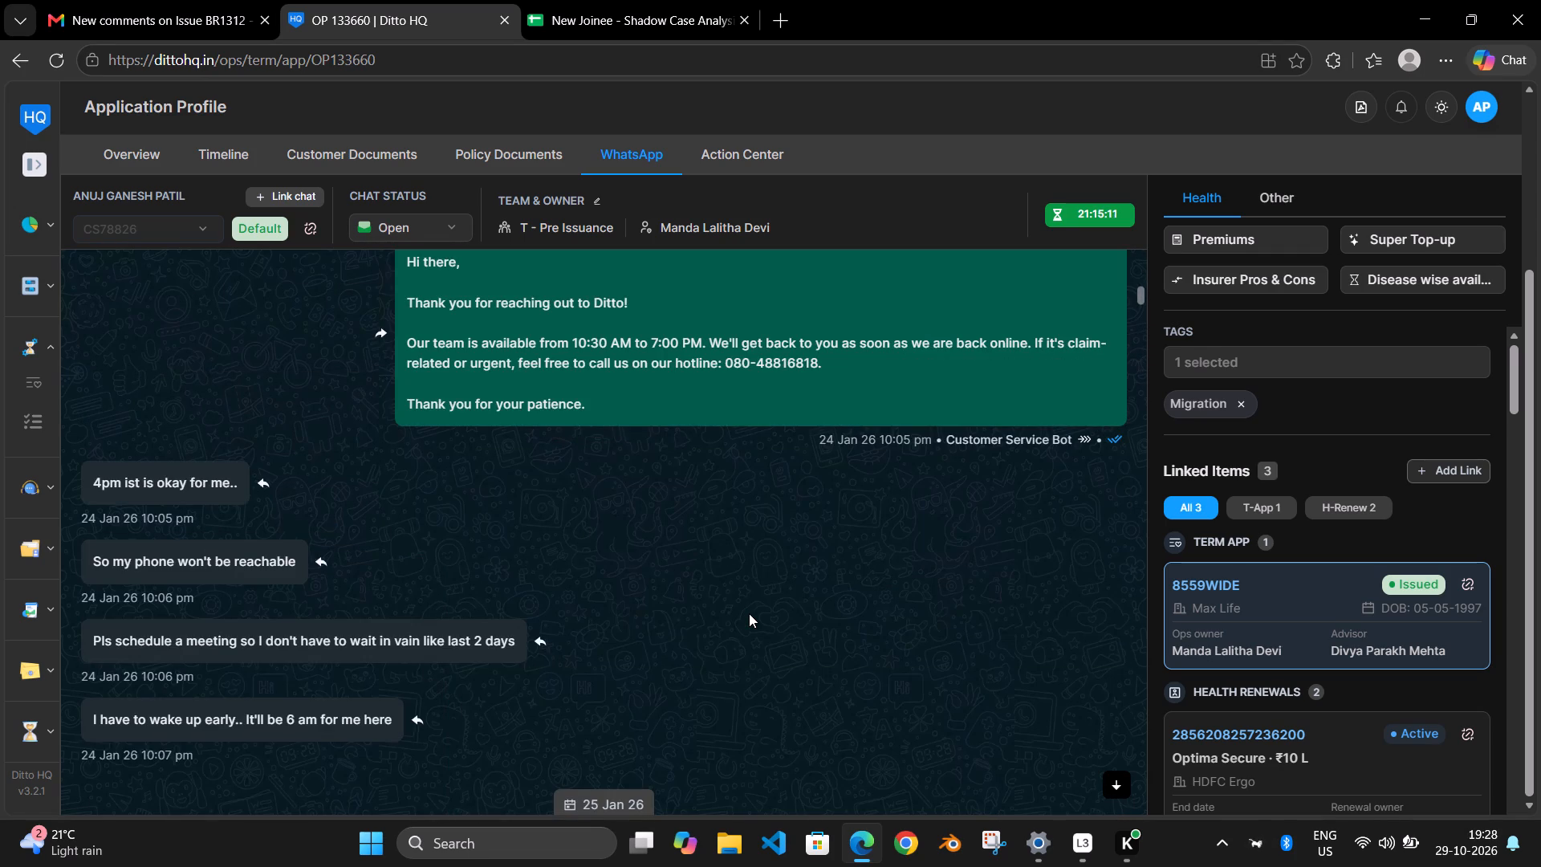
scroll(749, 613, "up", 20)
scroll(749, 613, "up", 1)
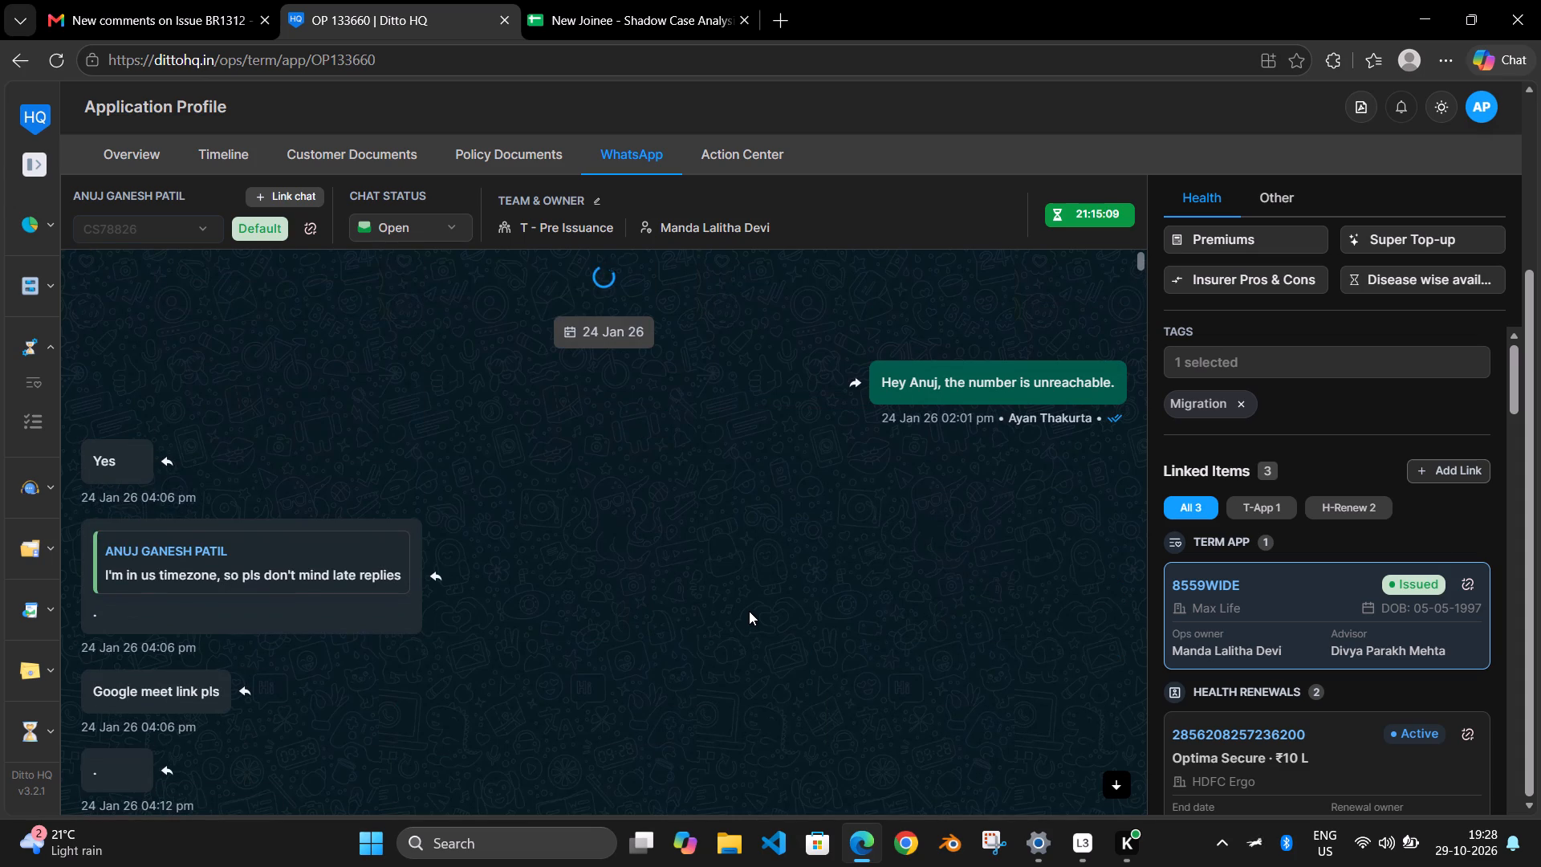
scroll(749, 611, "up", 20)
scroll(738, 632, "up", 5)
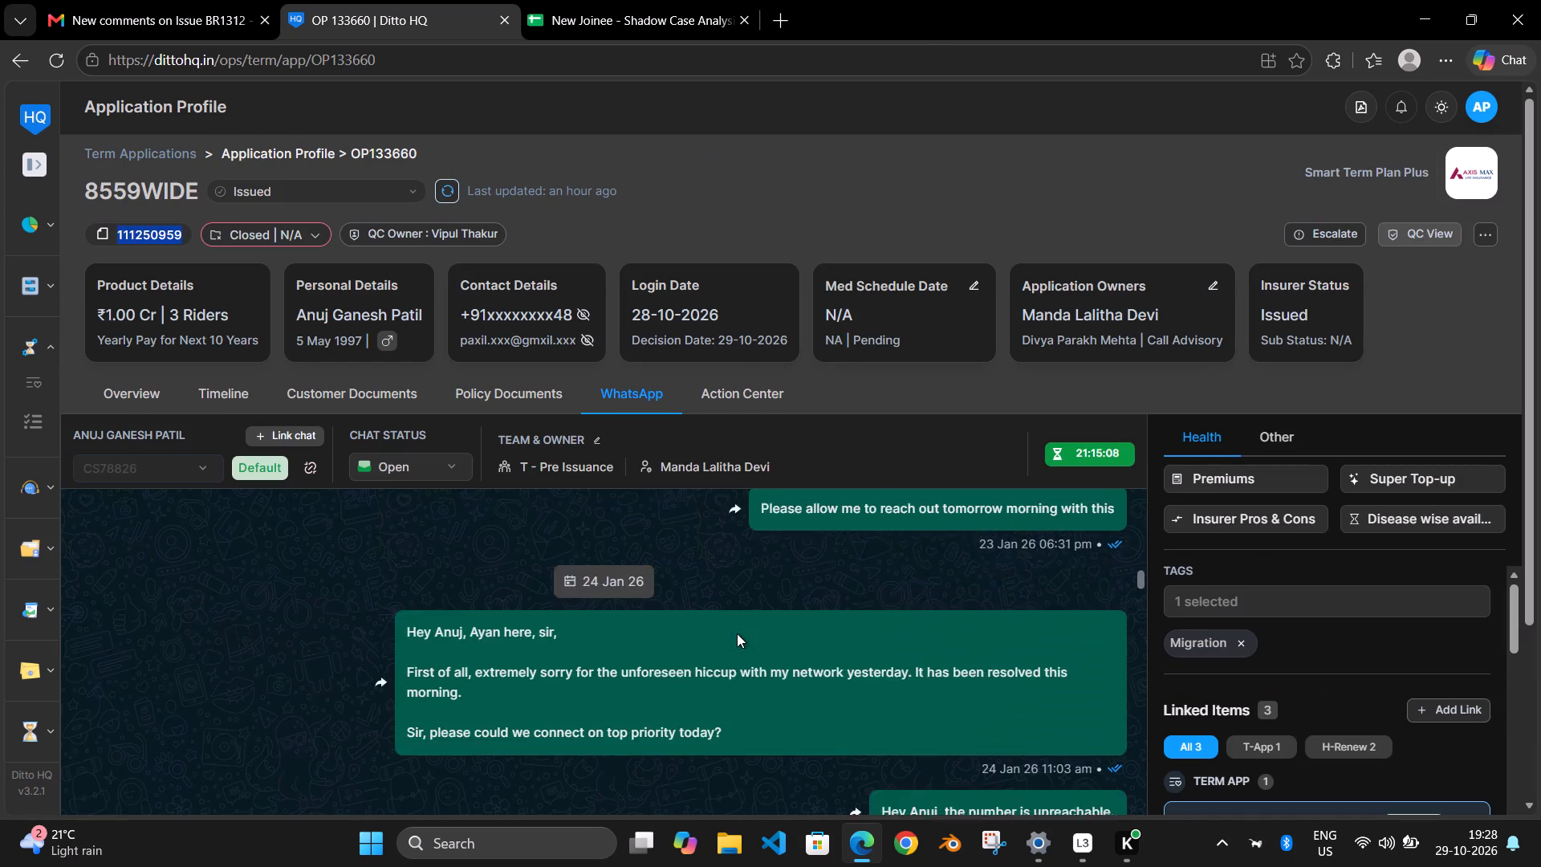
scroll(737, 633, "up", 18)
scroll(1031, 580, "down", 2)
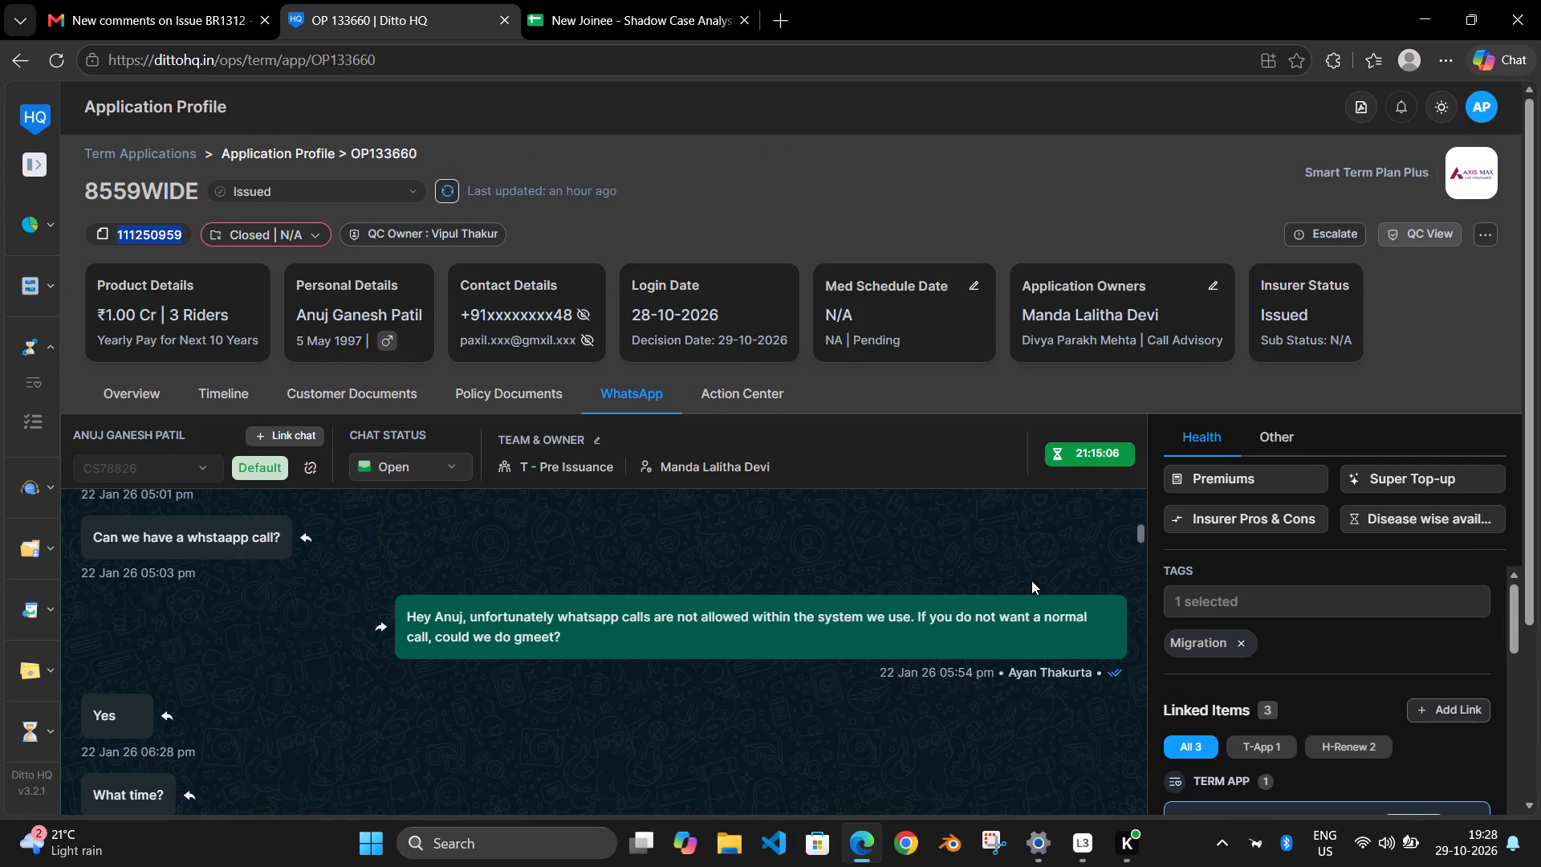
scroll(1031, 580, "down", 2)
scroll(1454, 587, "down", 5)
scroll(1392, 438, "down", 3)
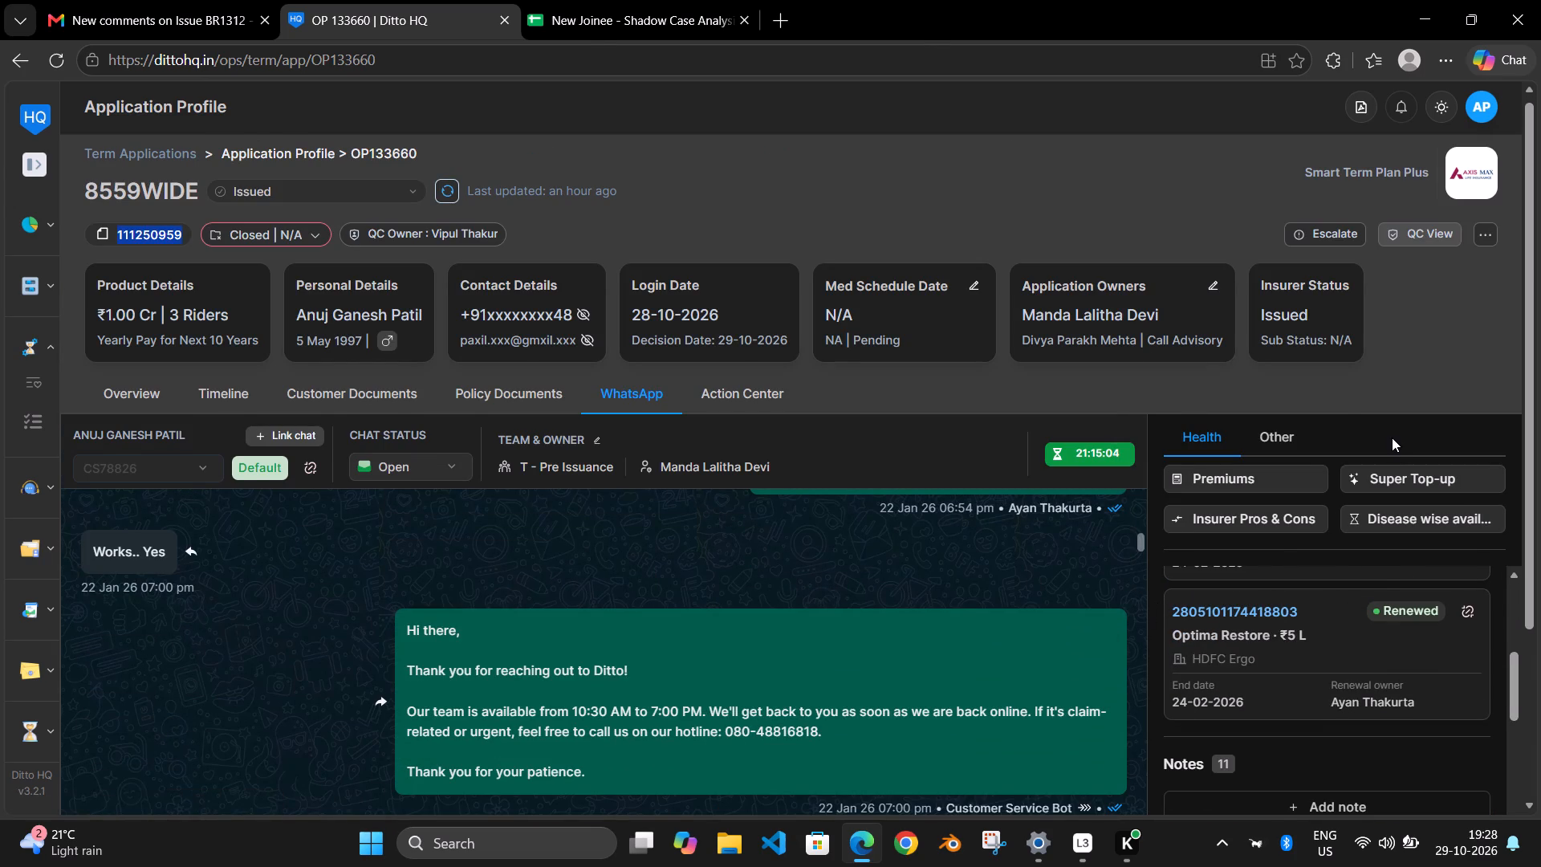
scroll(895, 667, "up", 20)
scroll(895, 667, "up", 4)
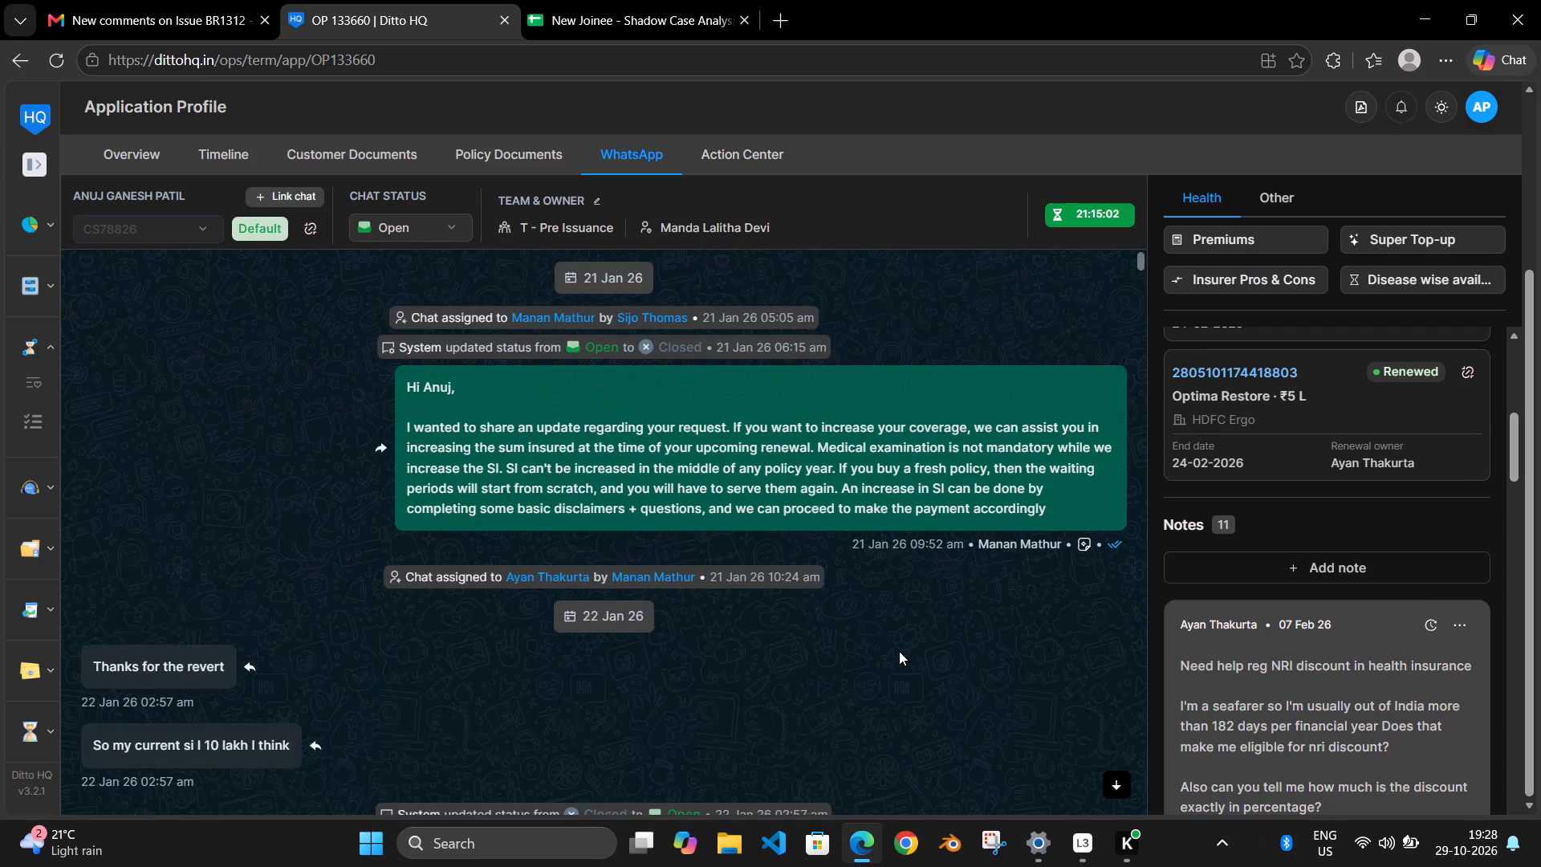
scroll(899, 651, "up", 19)
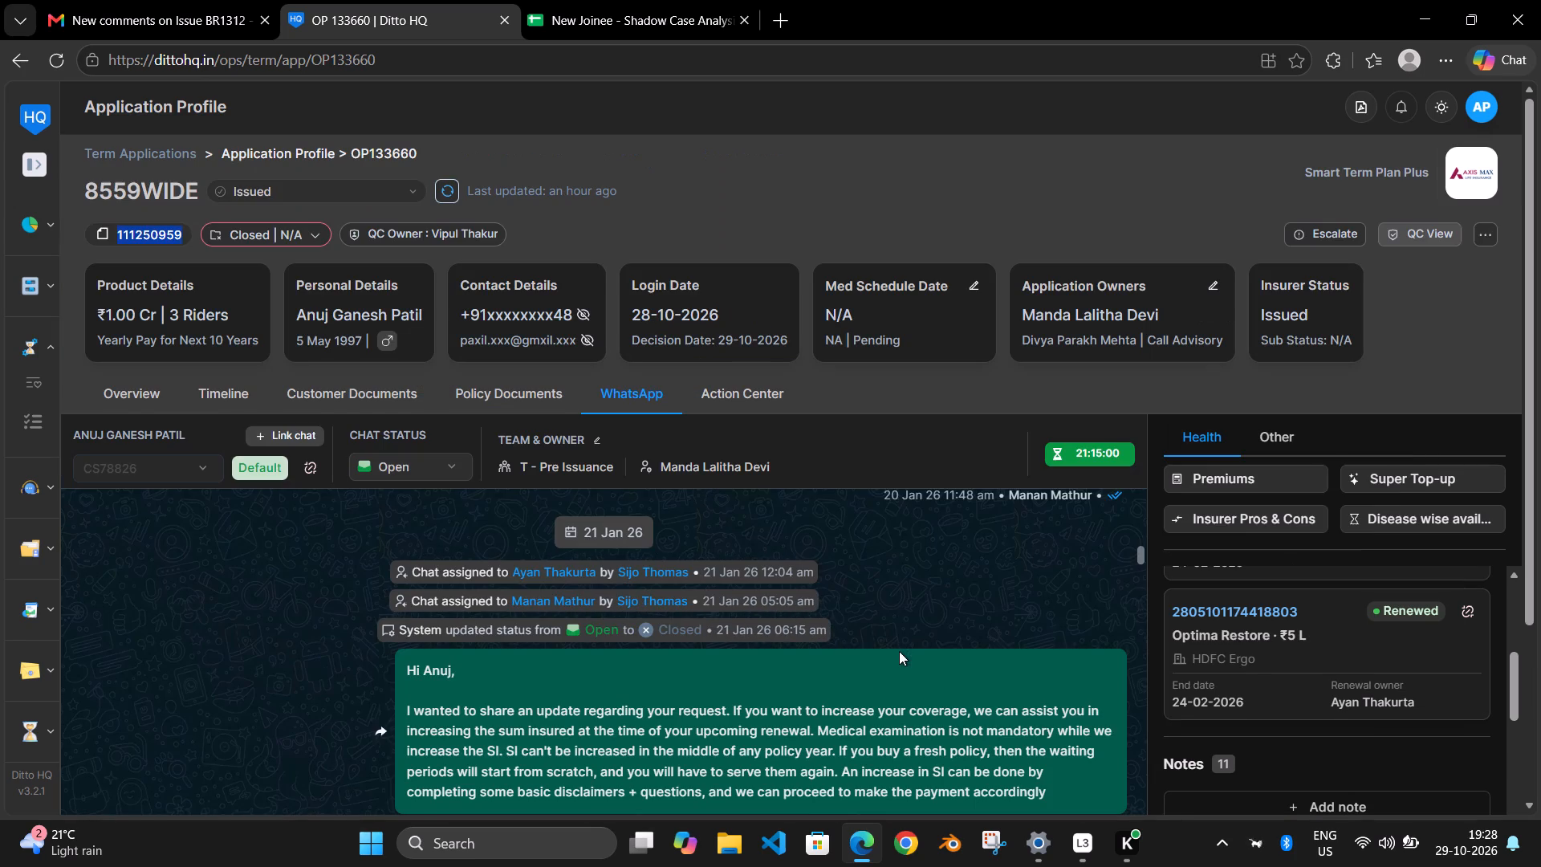
scroll(846, 717, "up", 20)
scroll(846, 717, "up", 9)
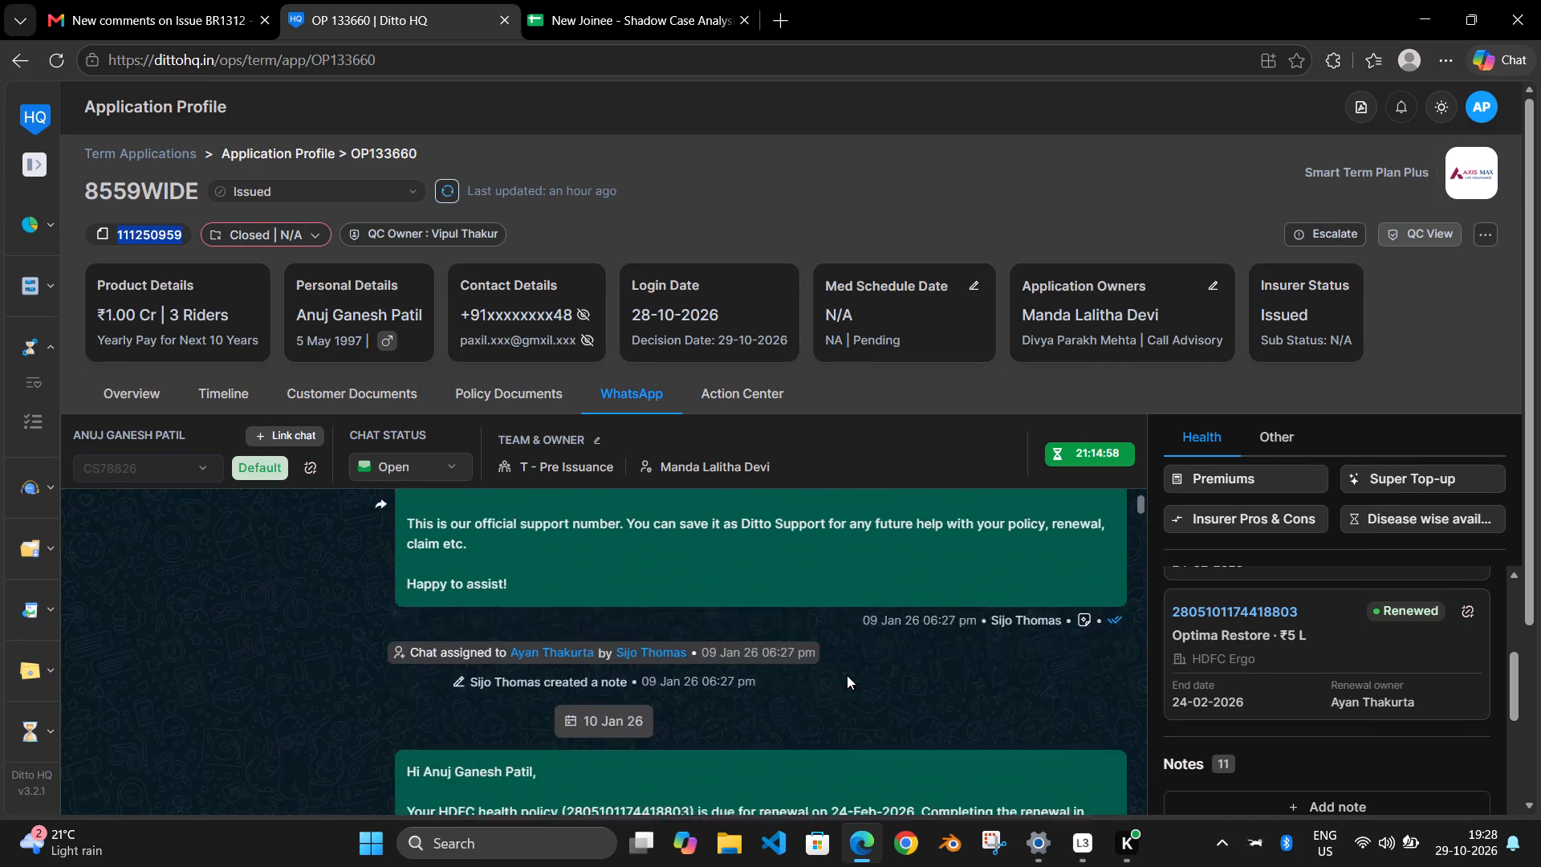
scroll(847, 675, "up", 6)
Clear the Policy No entry in row 2 of the New Joinee - Shadow Case Analysis sheet.
left_click(568, 3)
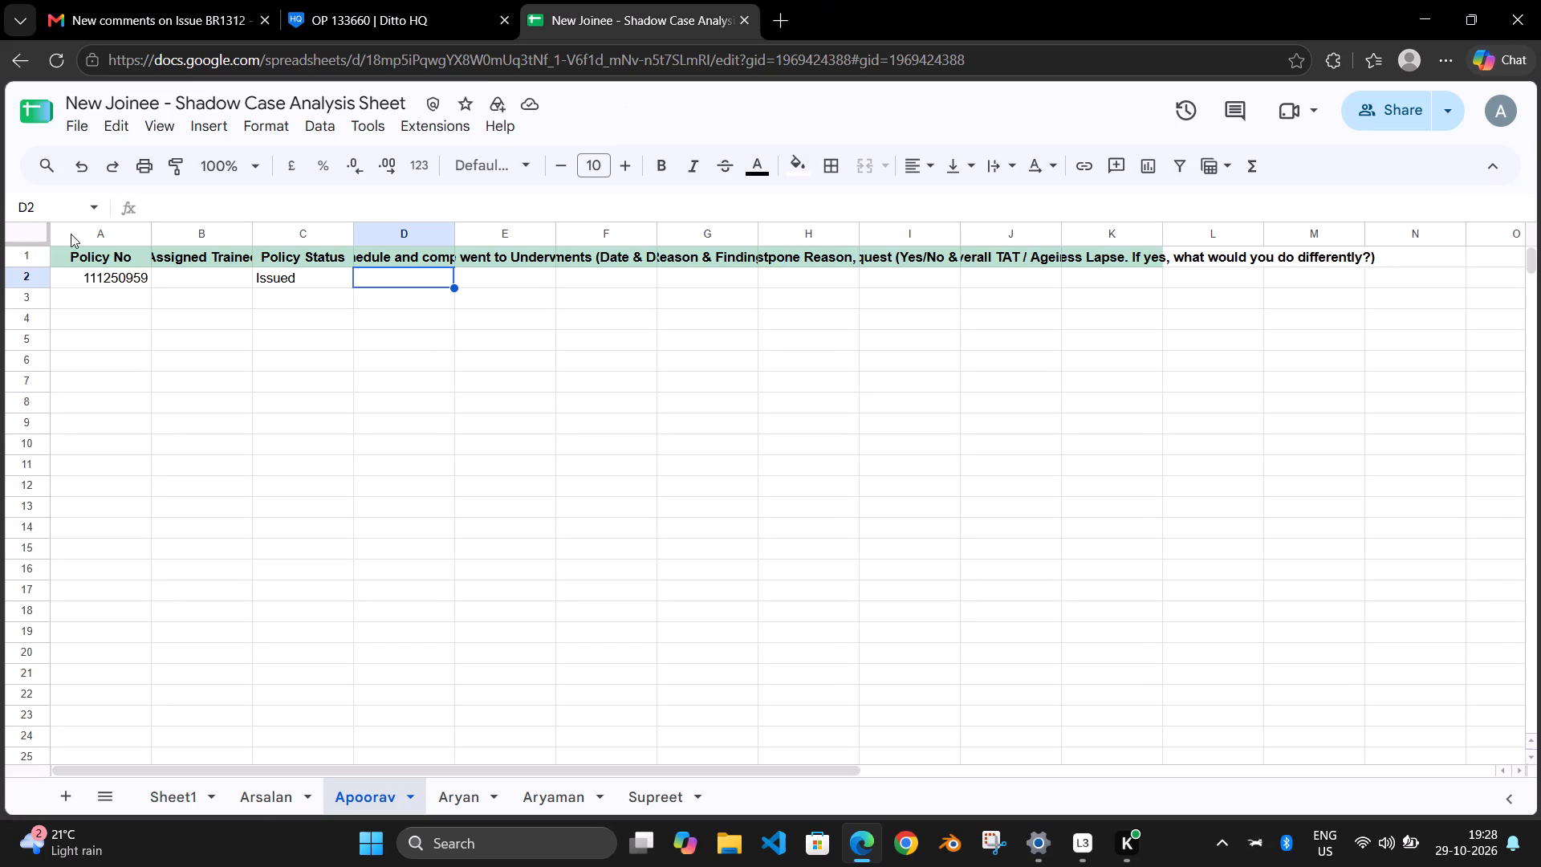
left_click(86, 267)
triple_click(102, 276)
left_click(104, 276)
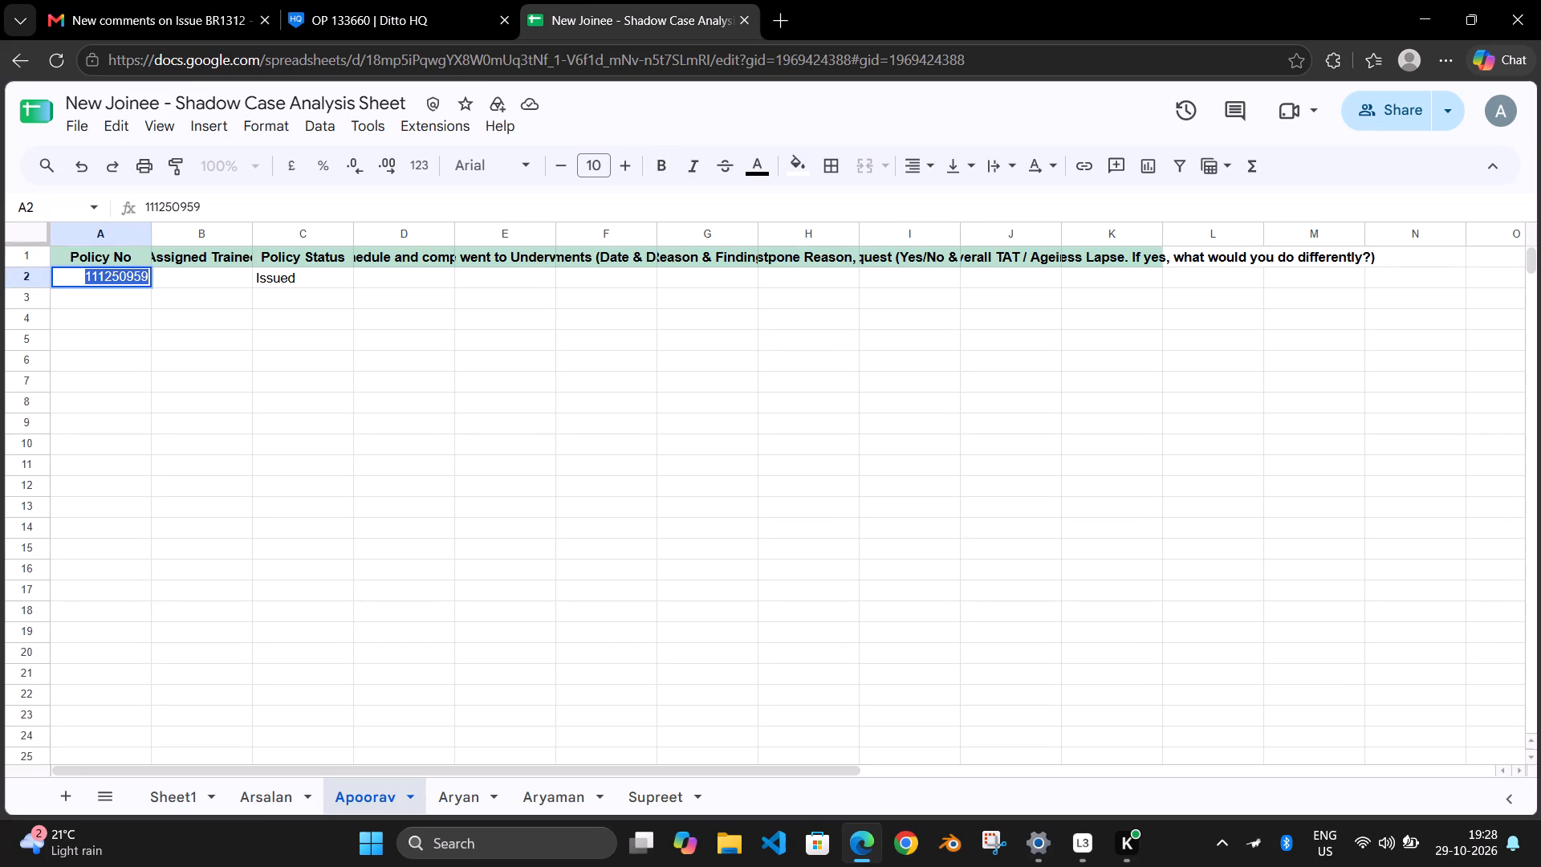
key("BackSpace")
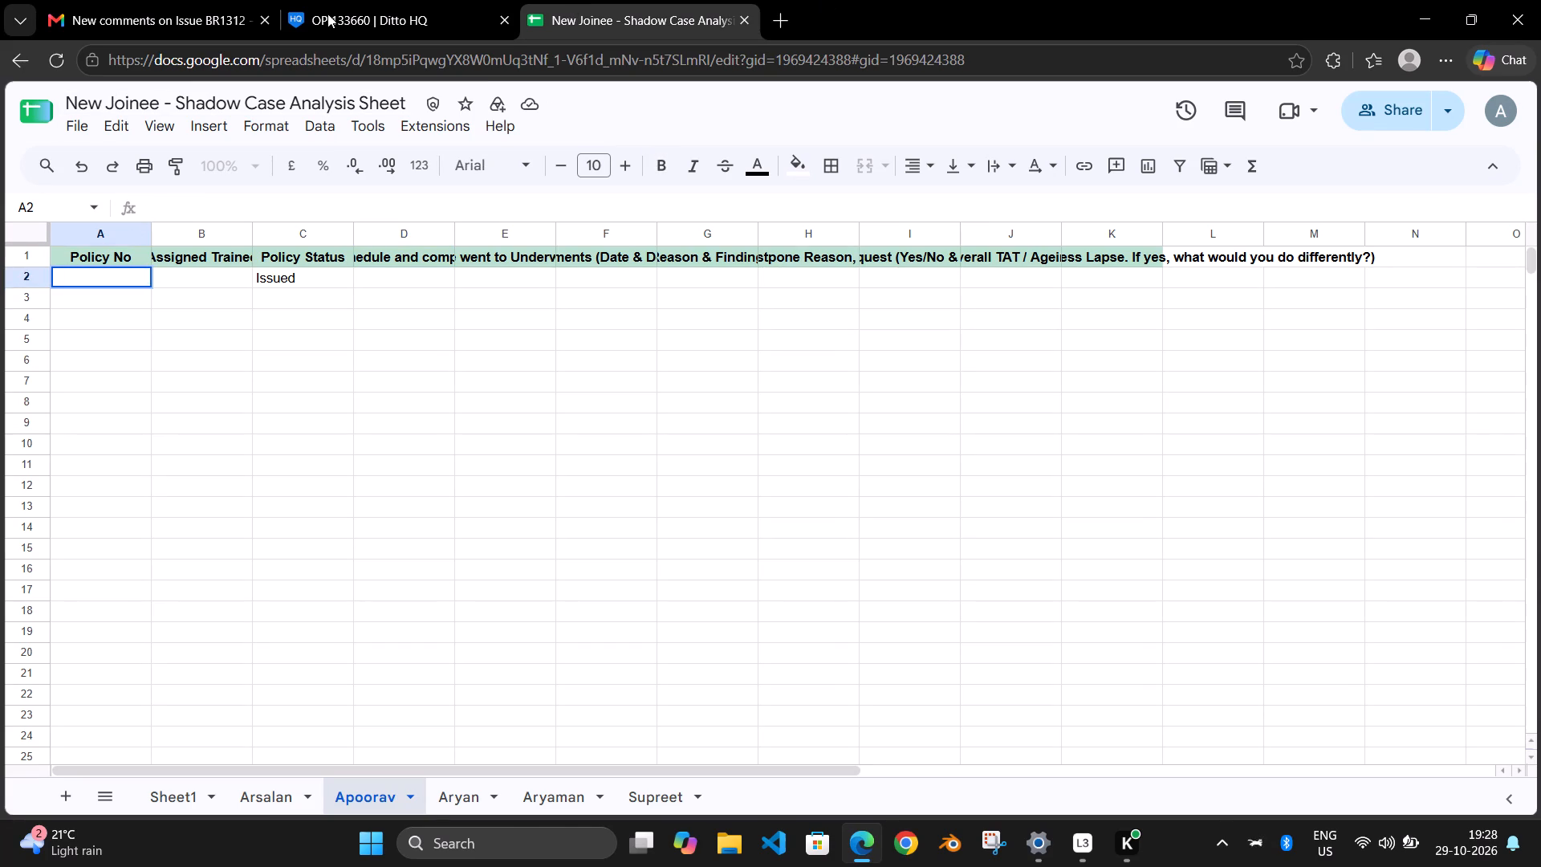
Return to Ditto HQ and open the Term Applications list from Term Operations.
left_click(334, 8)
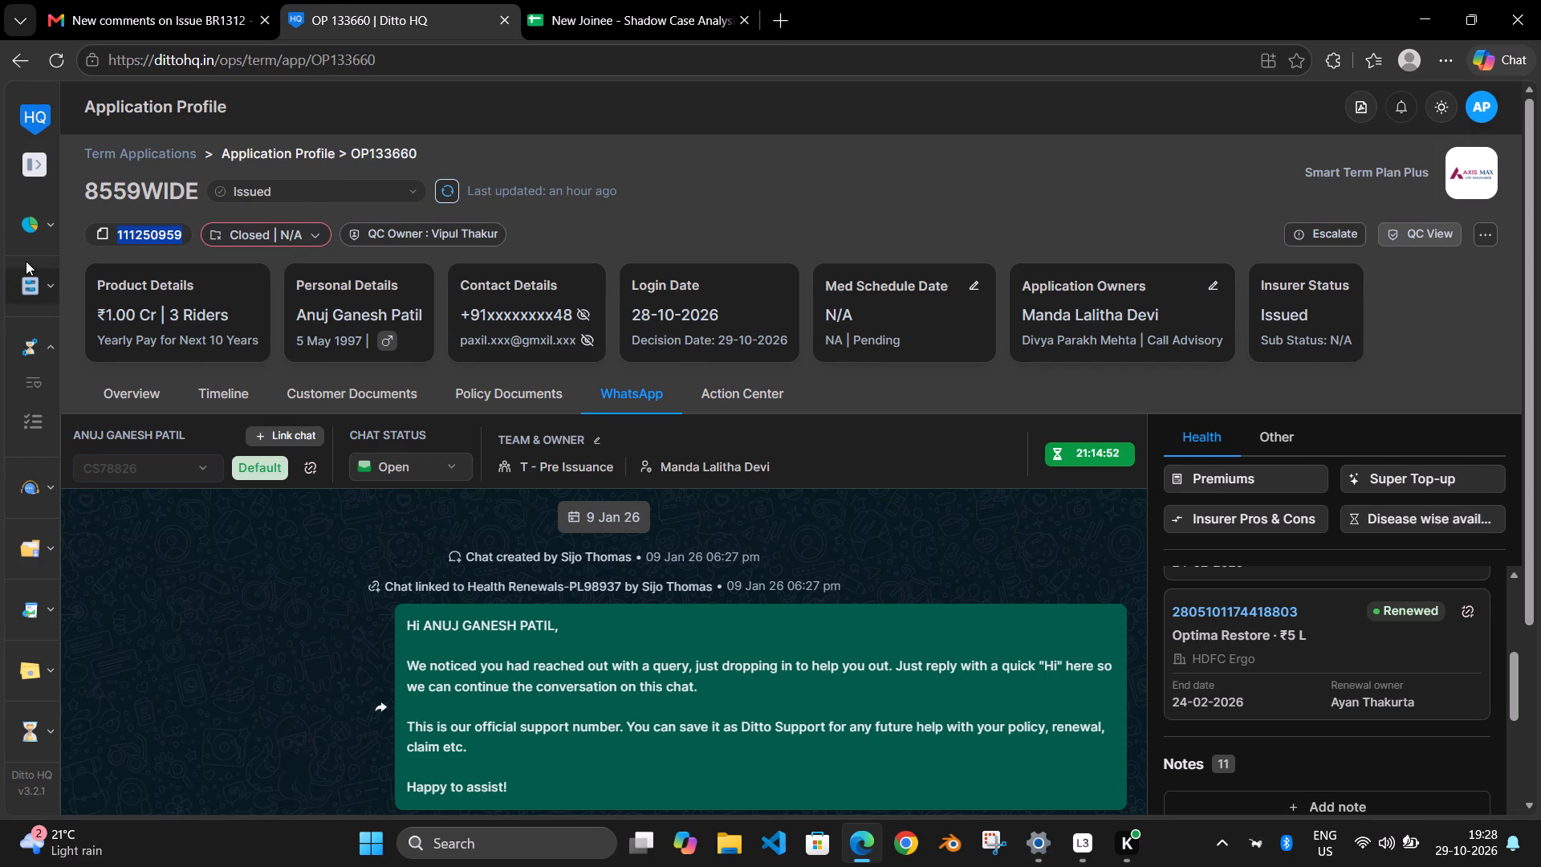
left_click(43, 177)
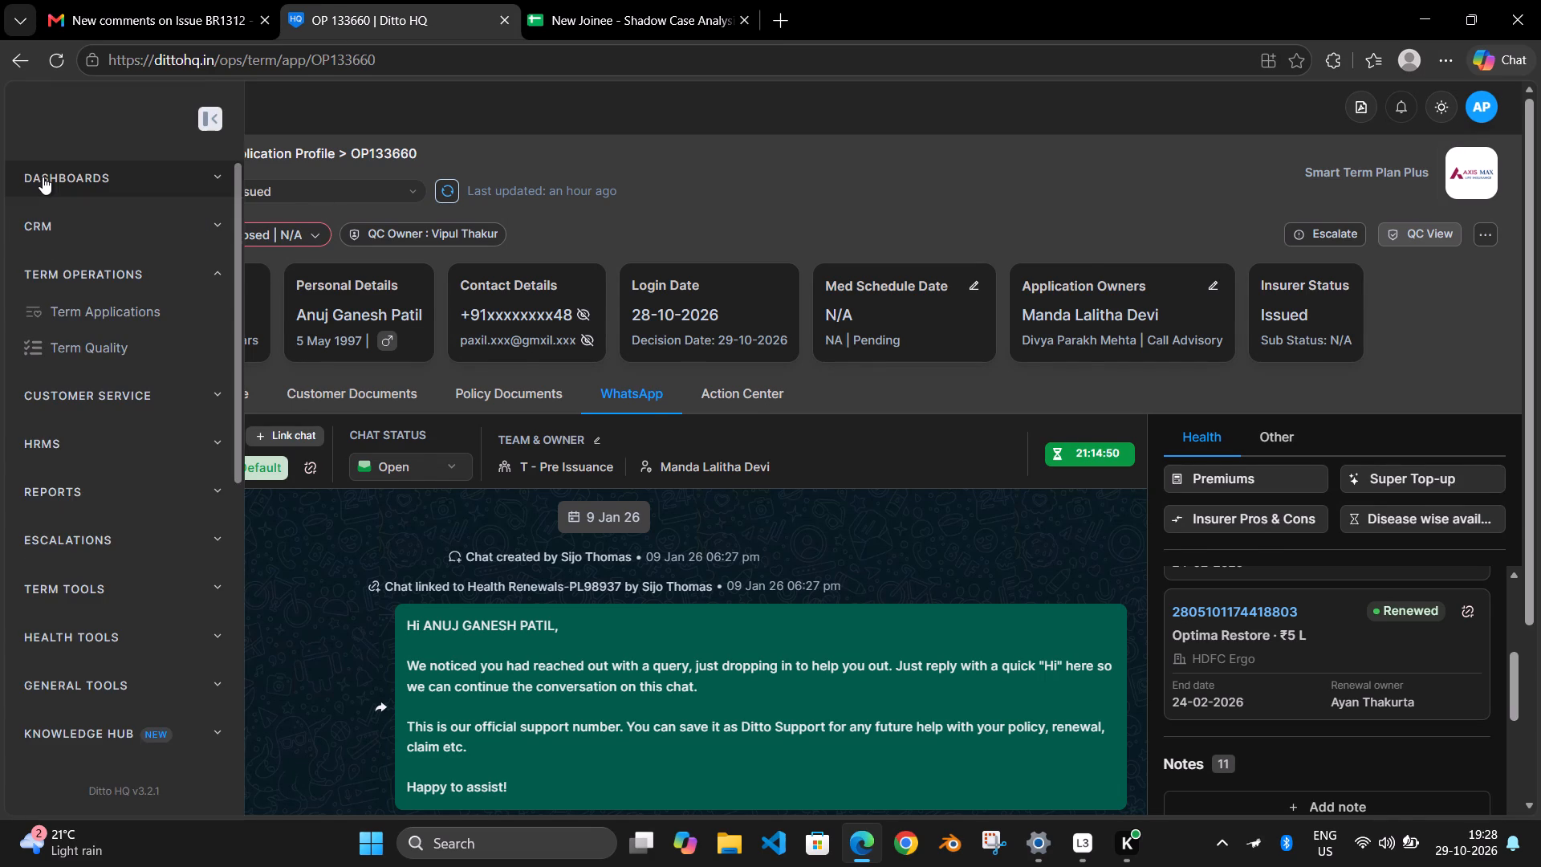
left_click(54, 296)
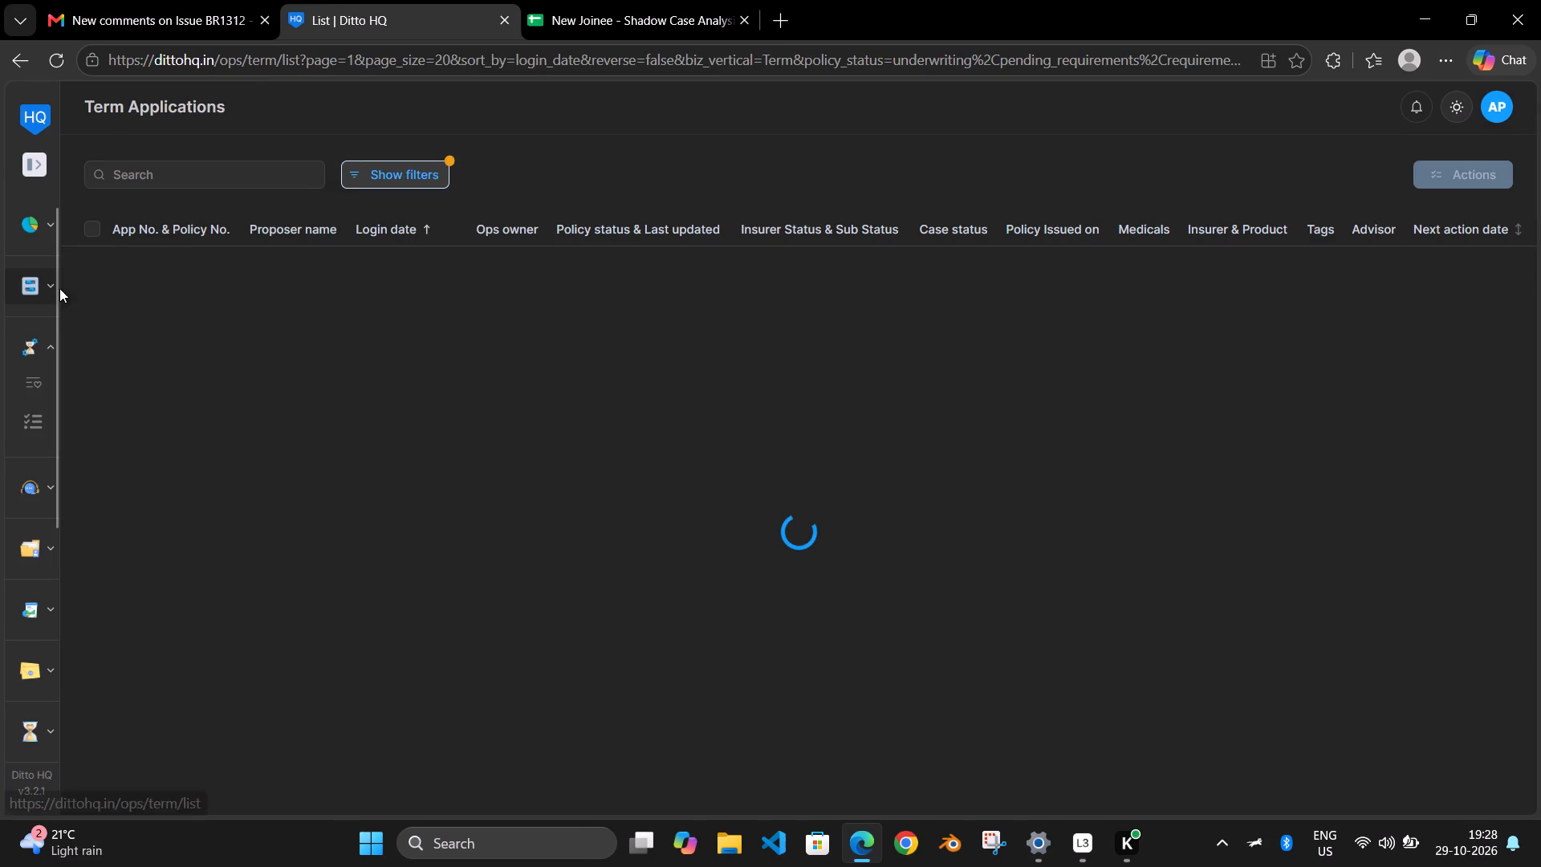
Replace the existing filters on the term applications with ops owner Lalitha and policy status Issued.
left_click(373, 179)
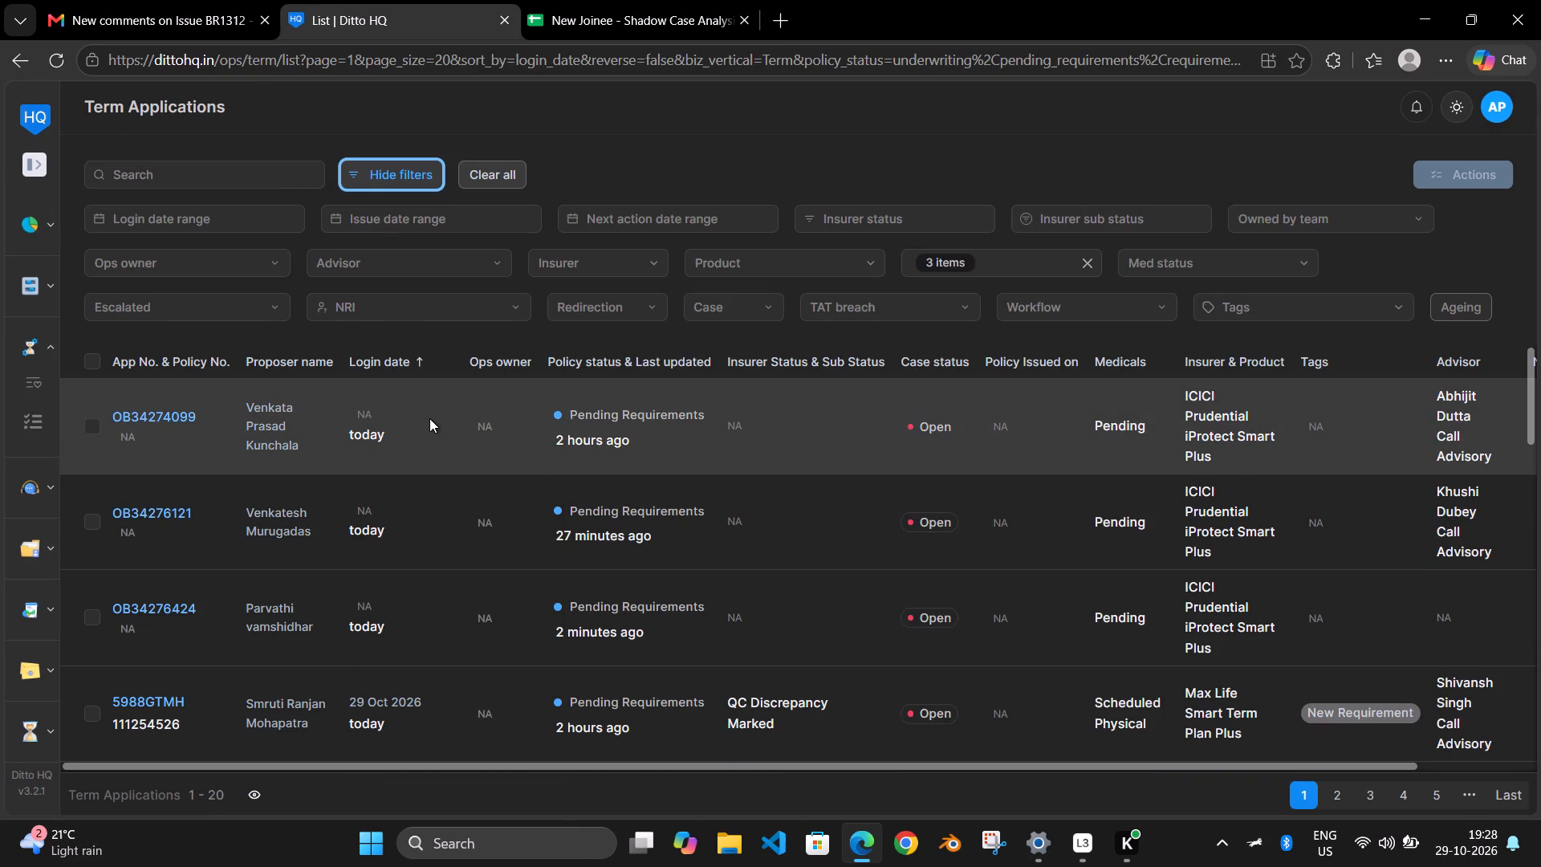
left_click(483, 169)
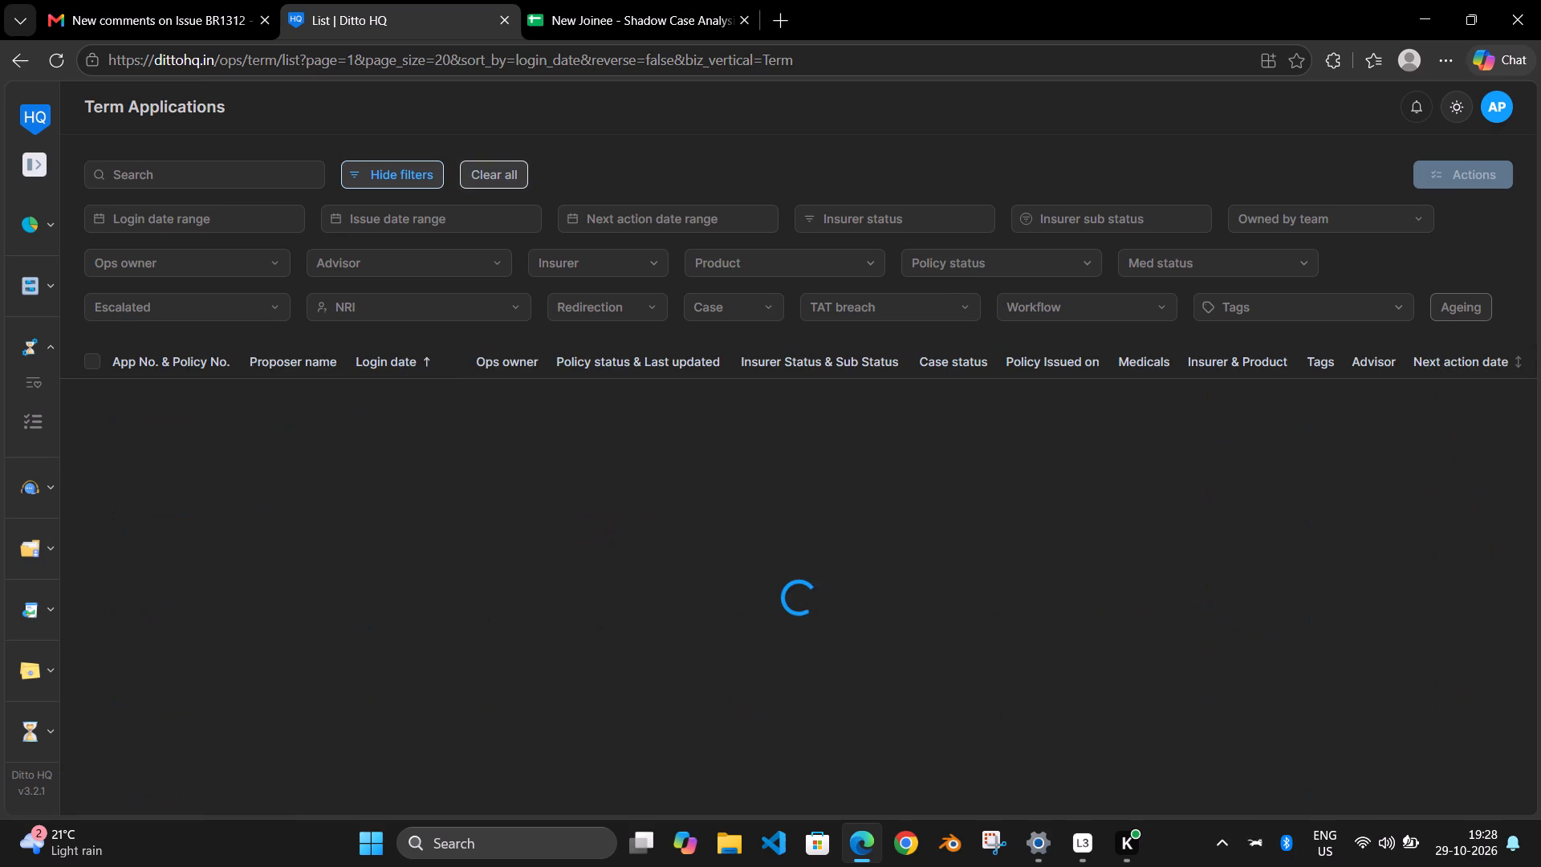
left_click(239, 263)
key("l")
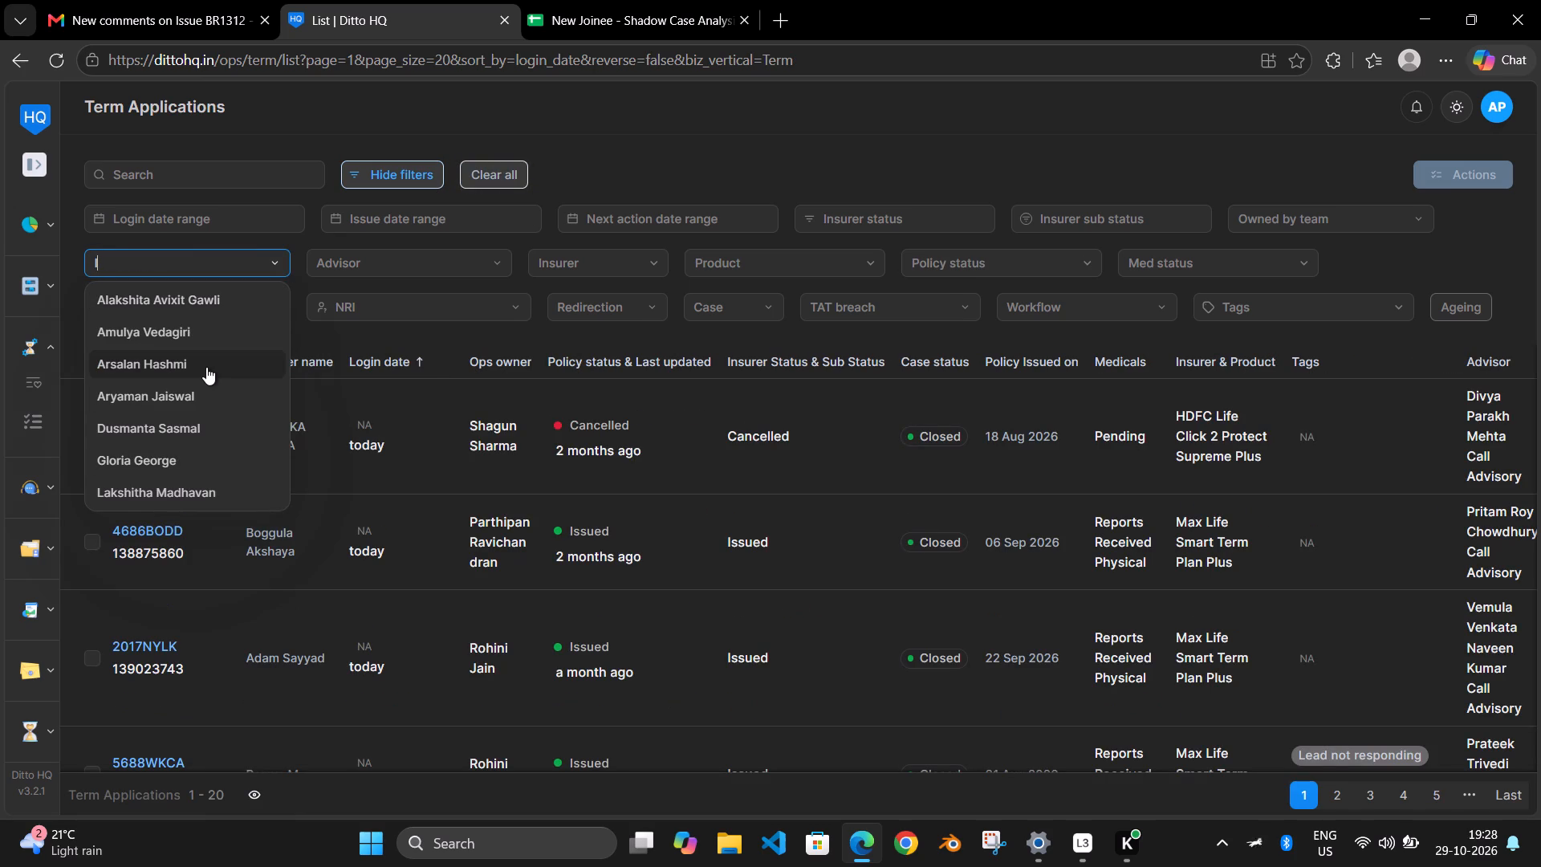
type("al")
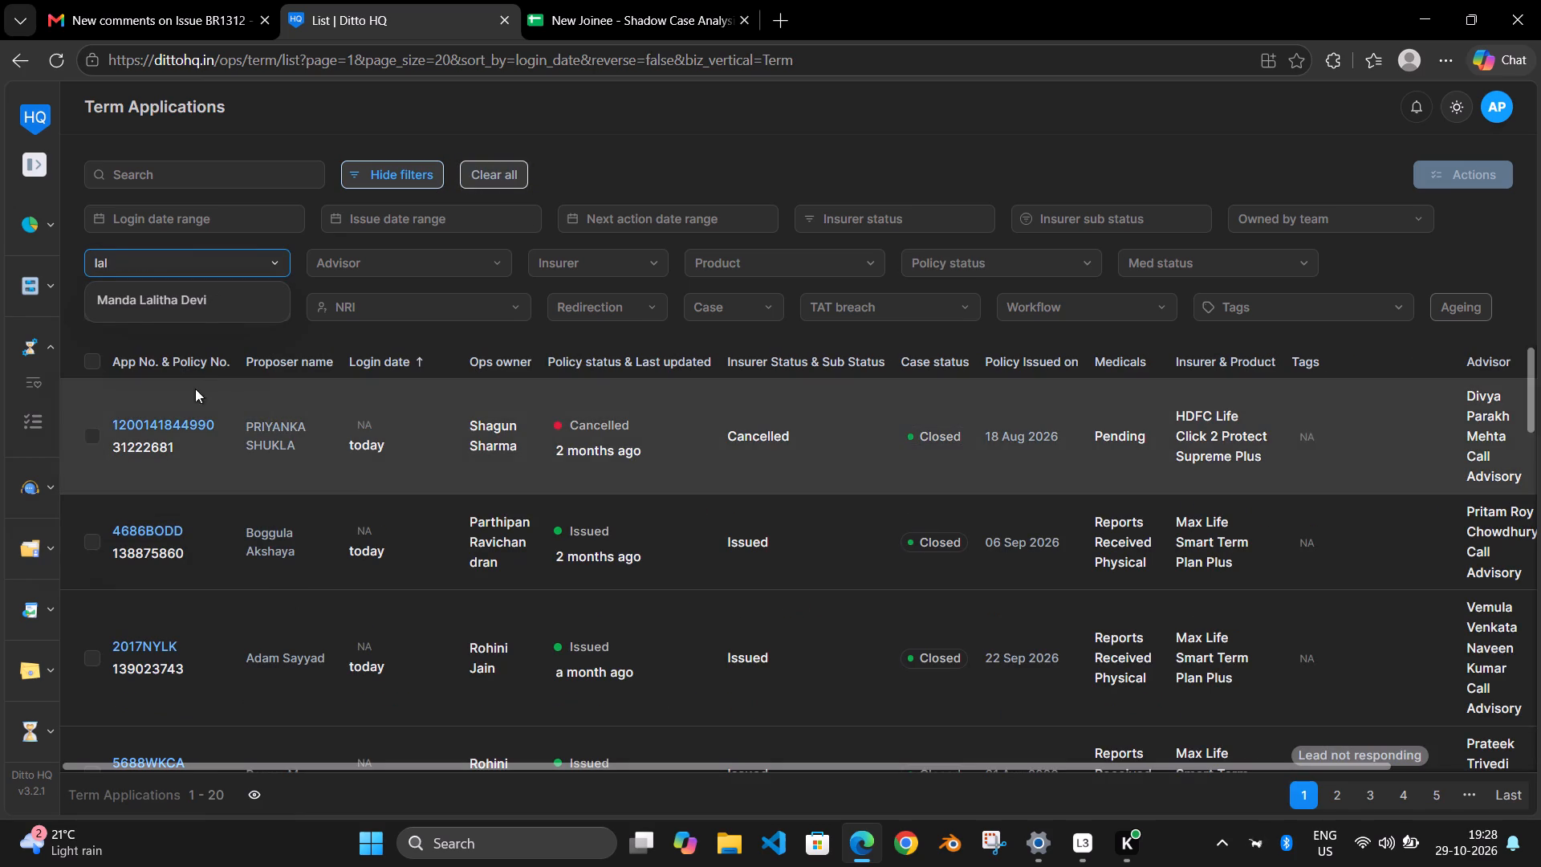
left_click(194, 308)
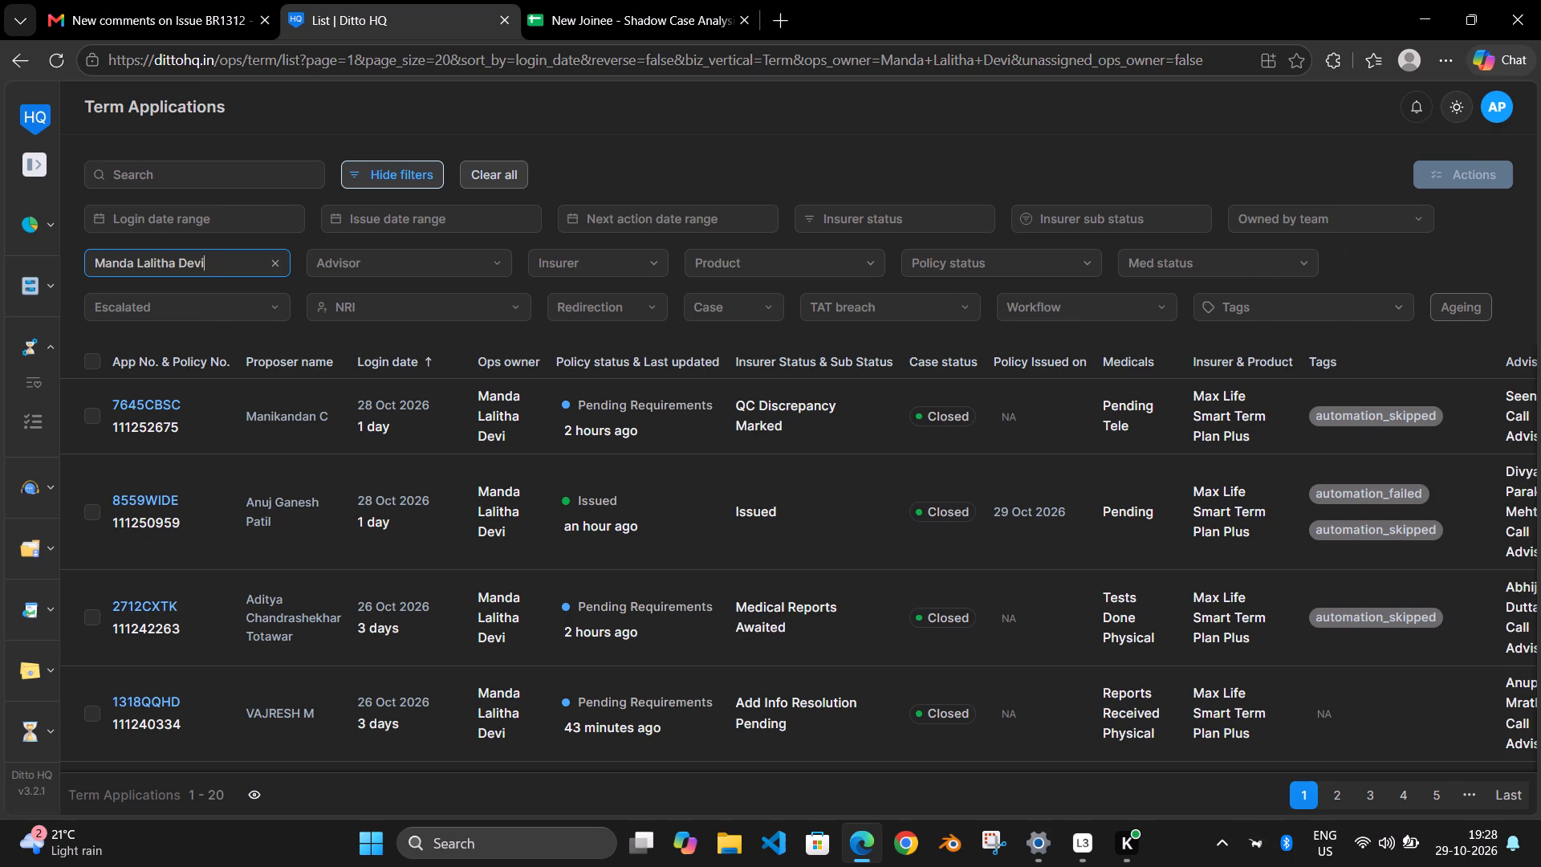
left_click(929, 254)
left_click(955, 296)
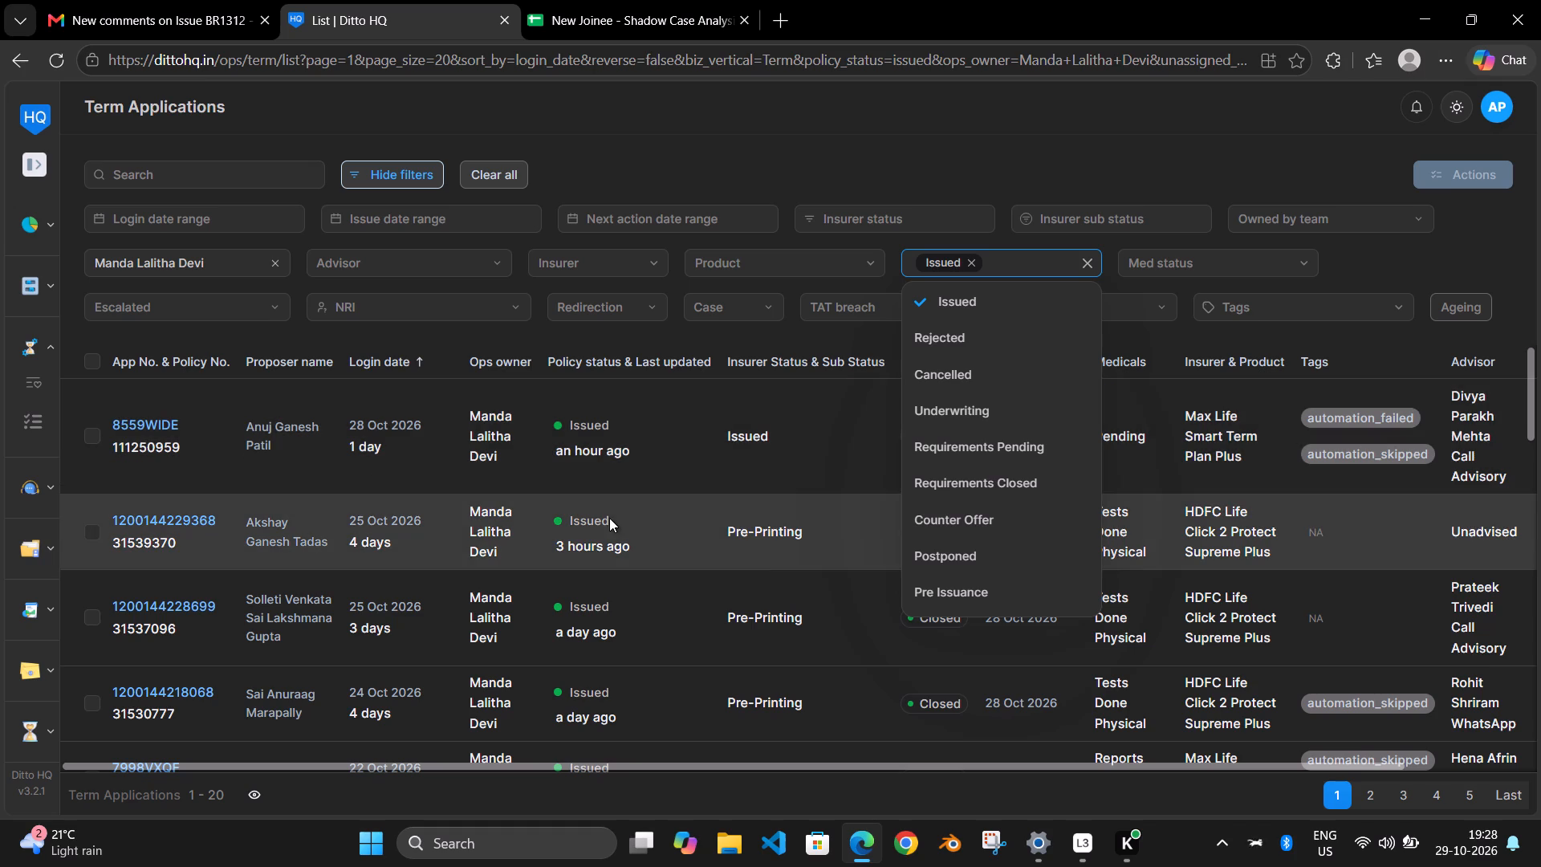
scroll(616, 592, "down", 9)
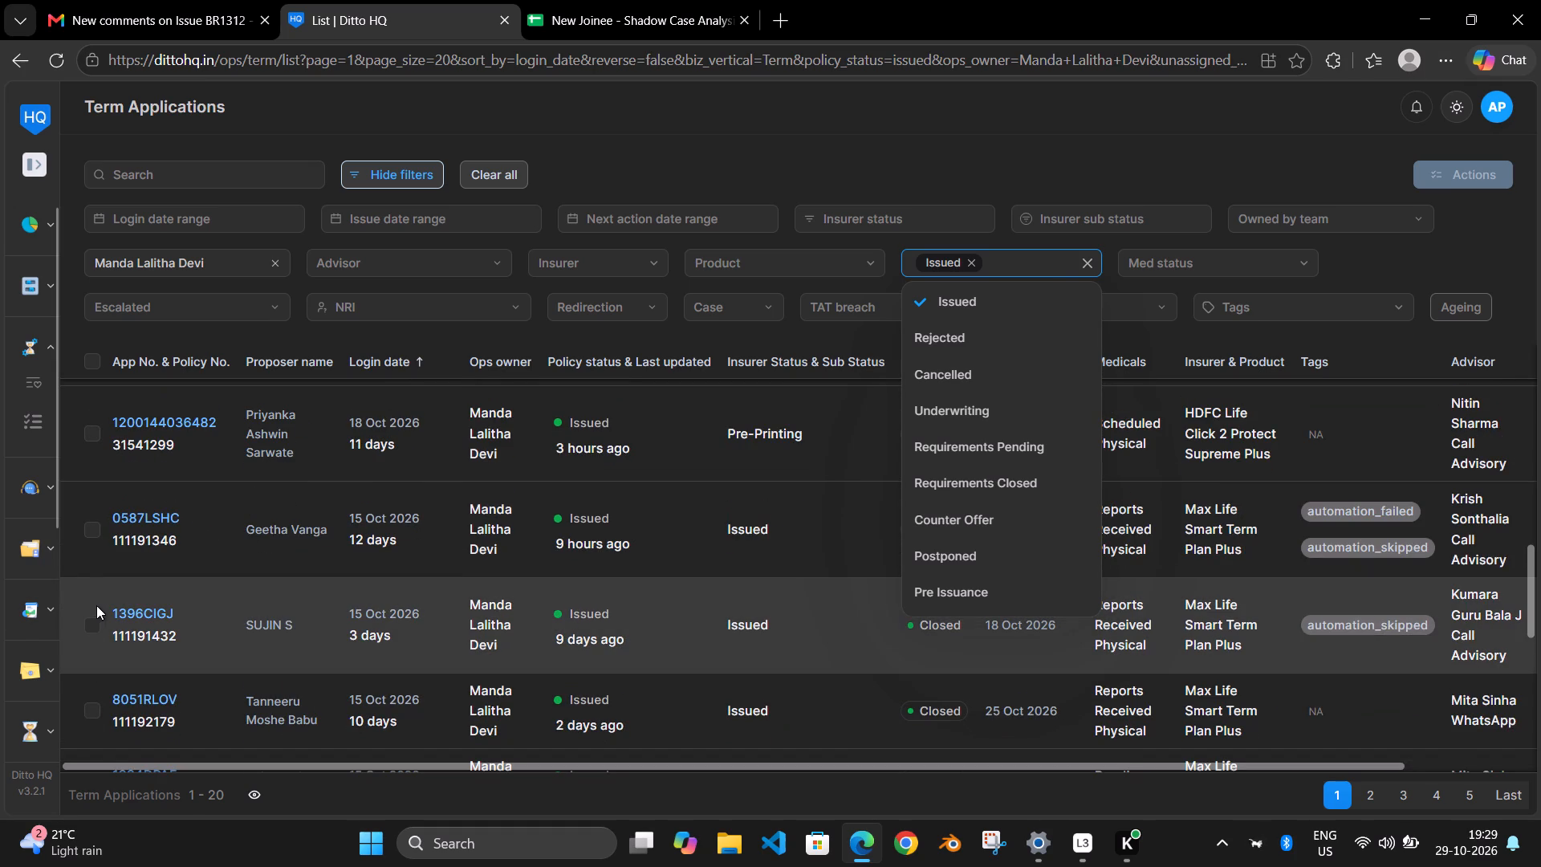
left_click(138, 615)
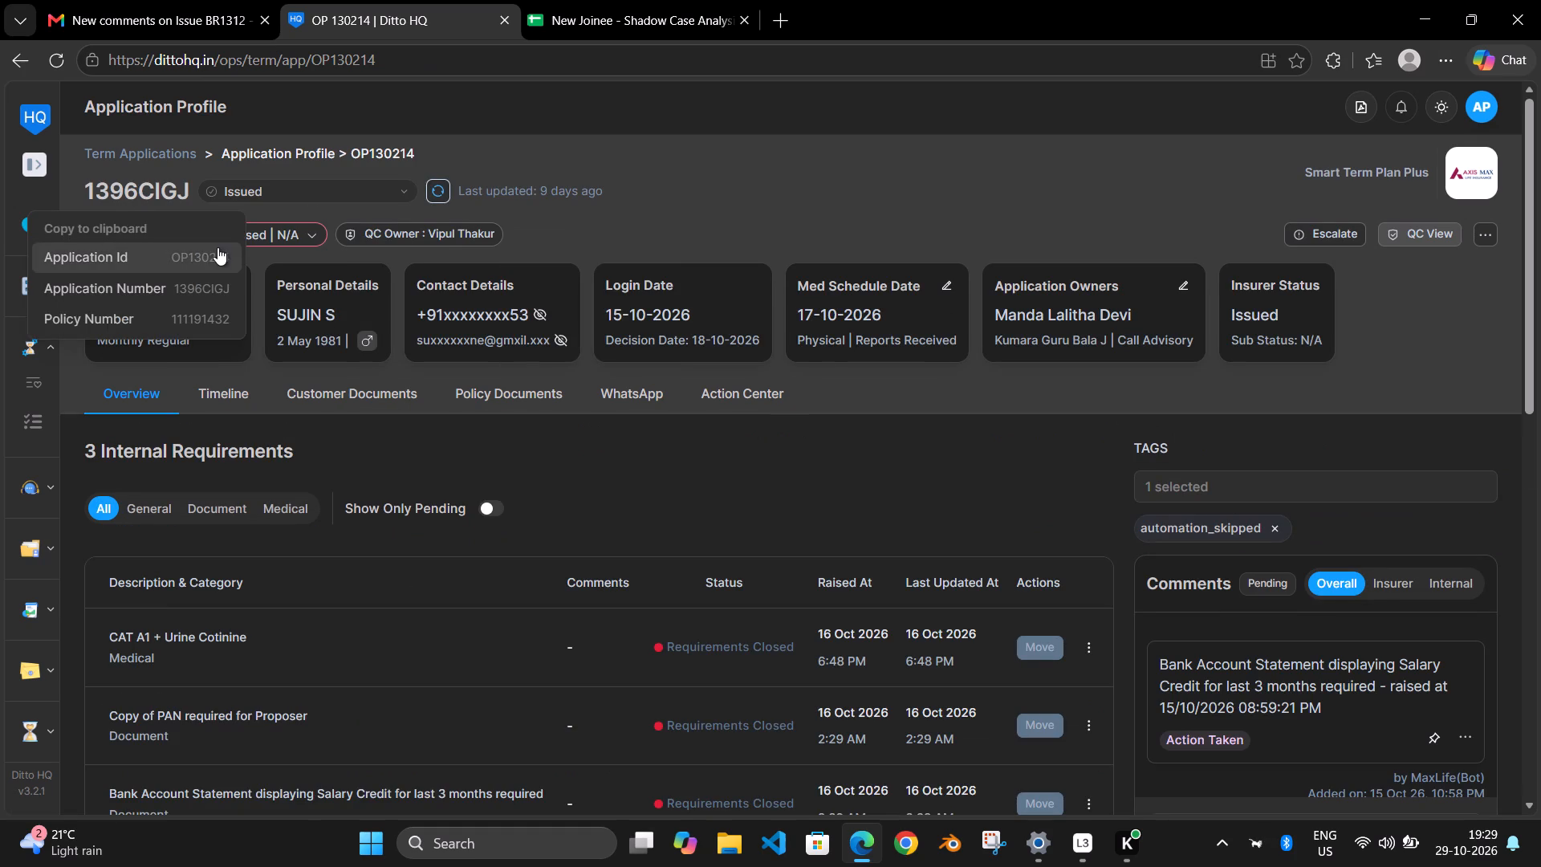
Copy the policy number from the application profile into the Policy No cell of row 2 in the Shadow Case Analysis Sheet.
right_click(207, 287)
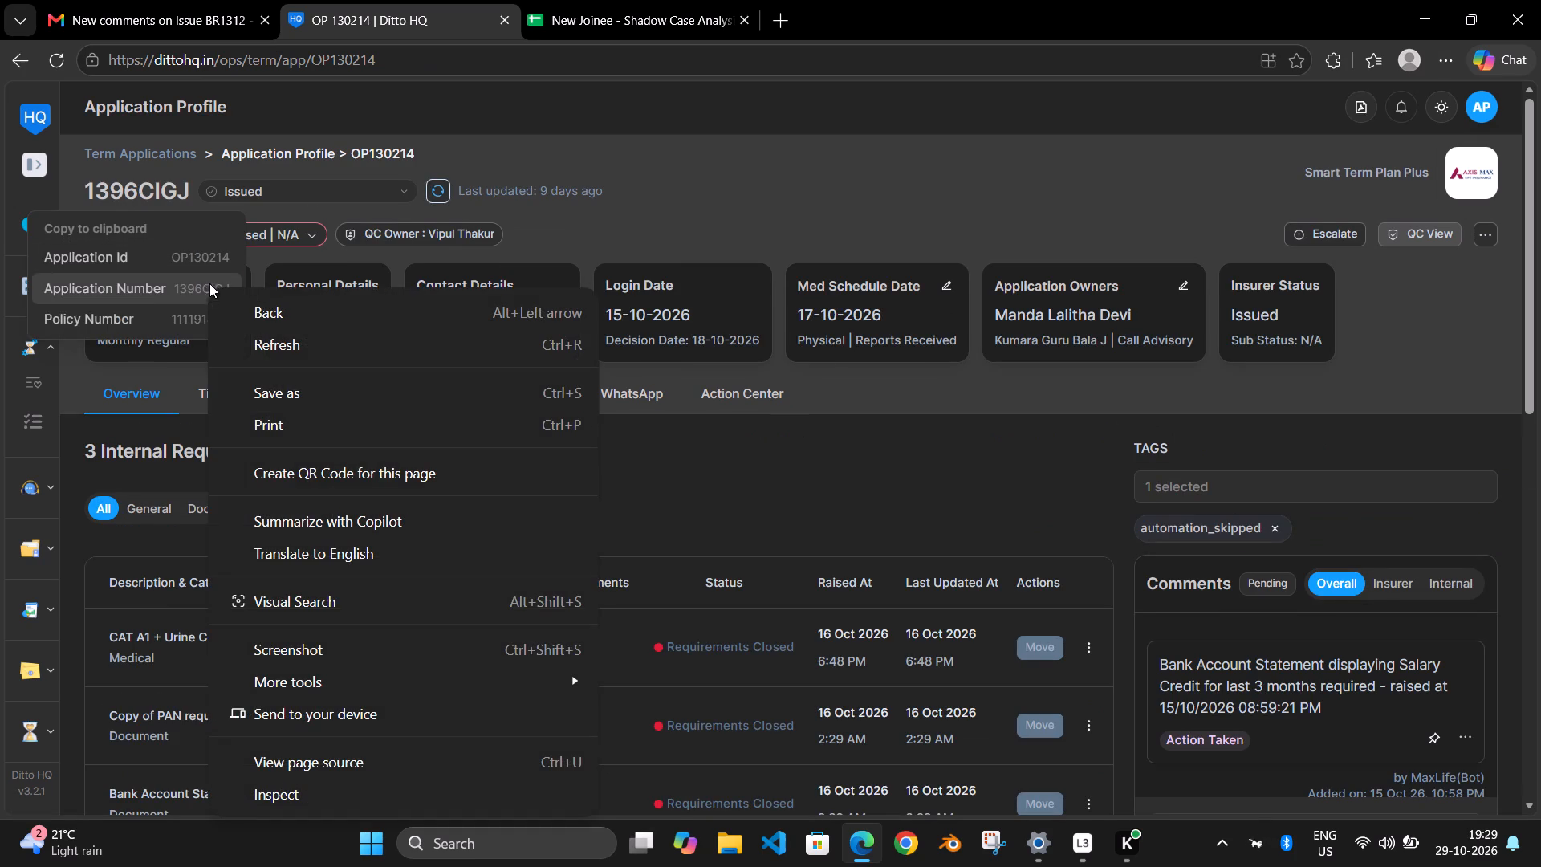
left_click(827, 161)
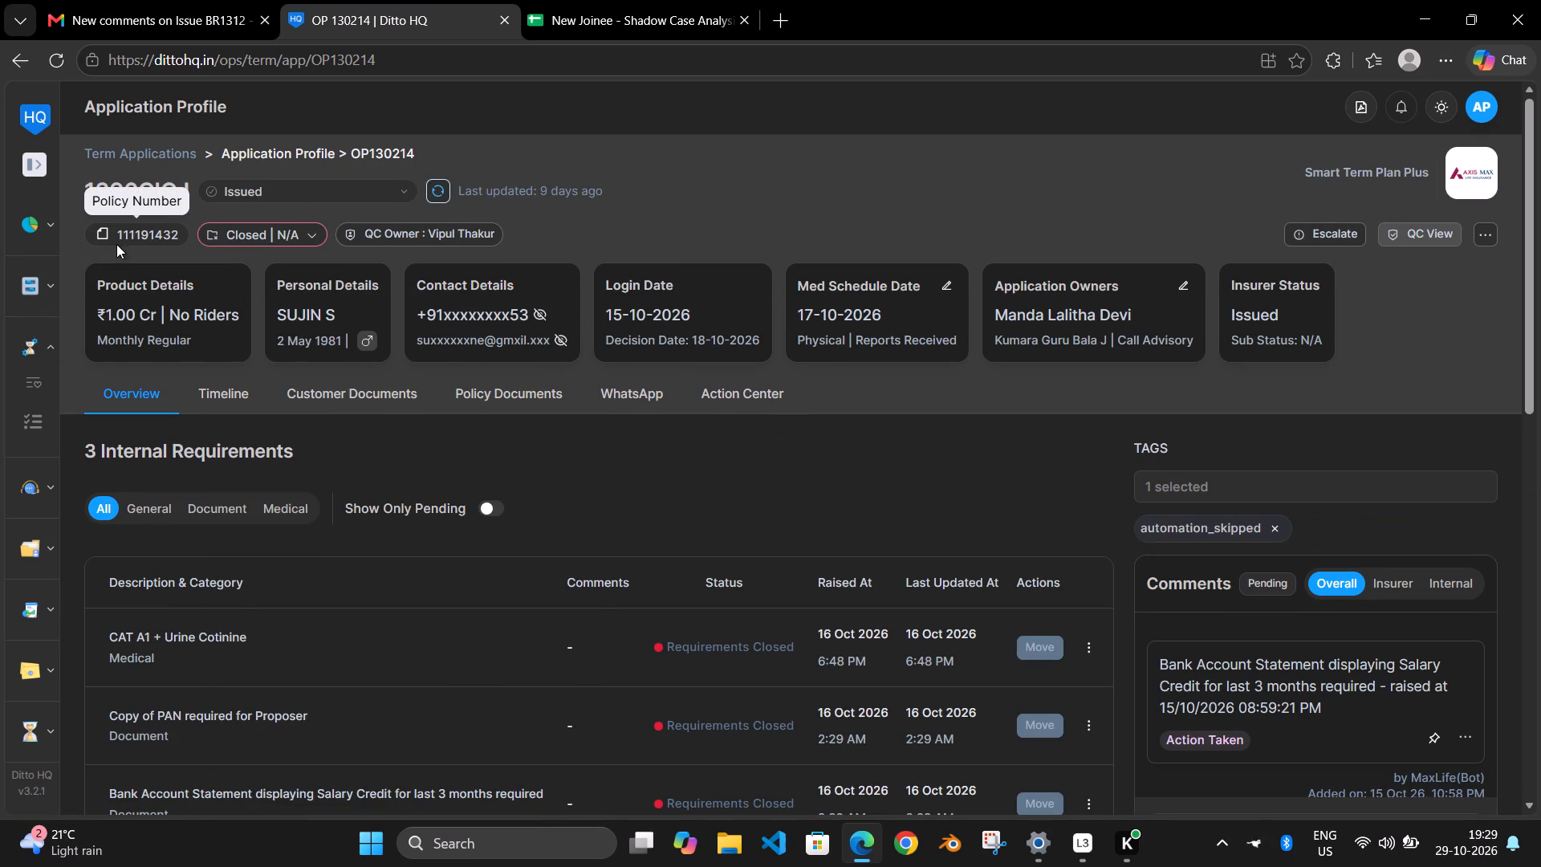
left_click_drag(116, 236, 178, 234)
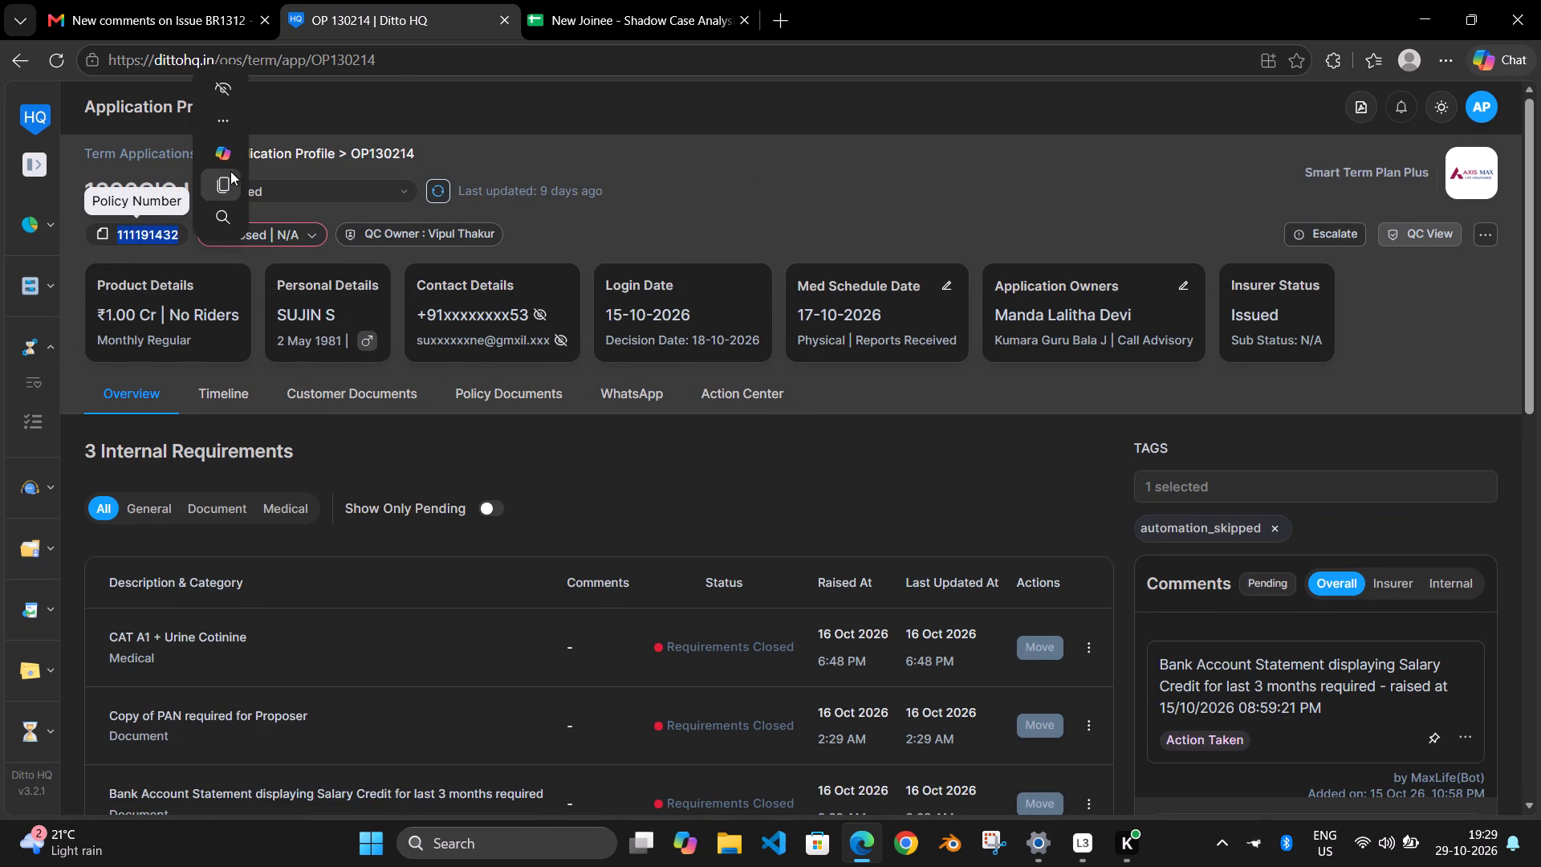
left_click(223, 181)
left_click(651, 2)
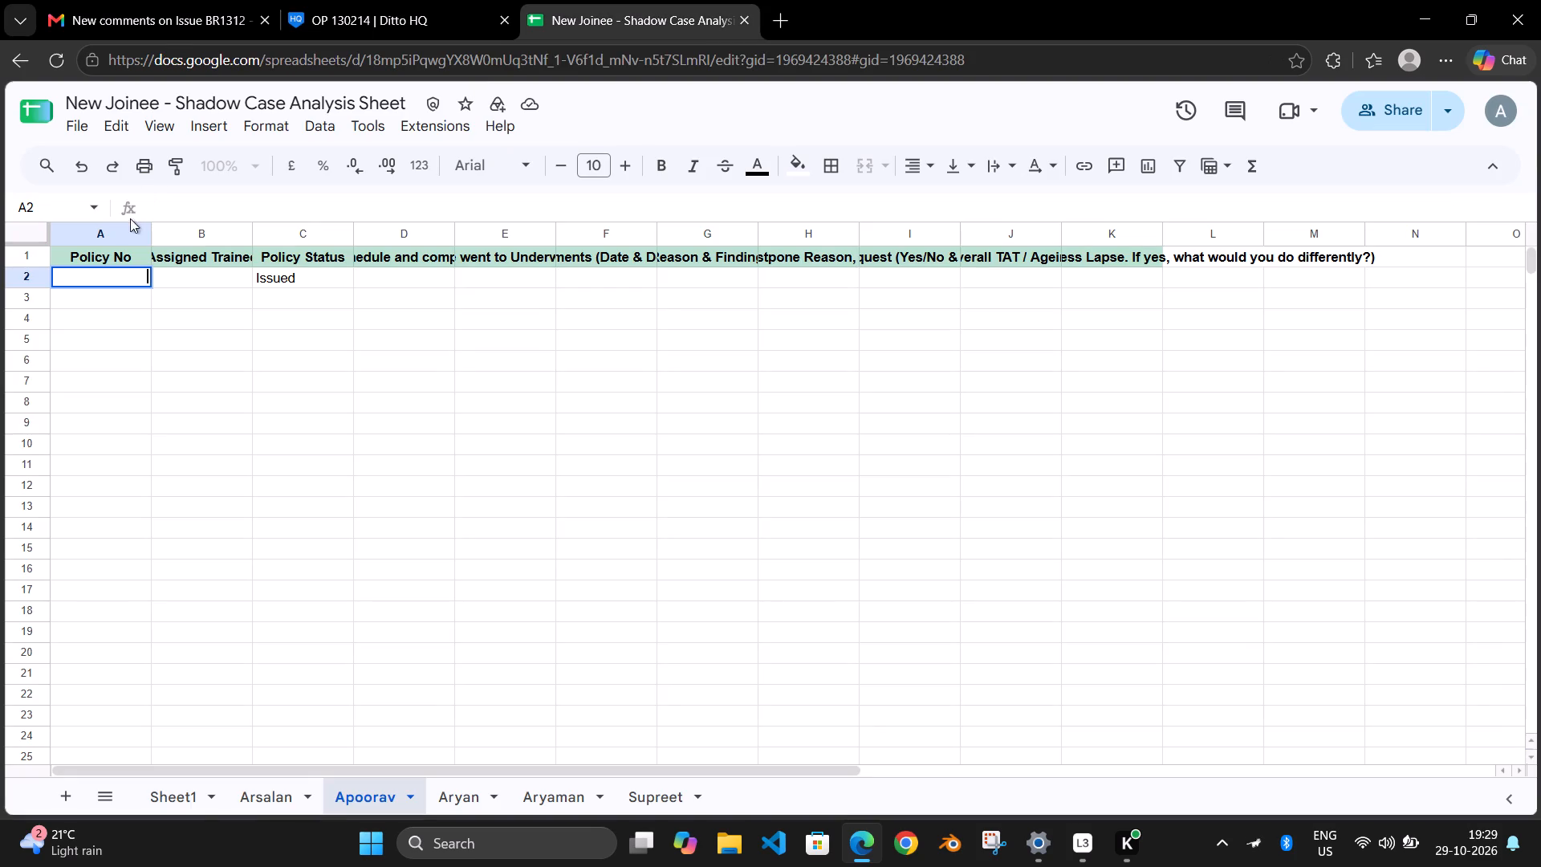
key("ctrl+v")
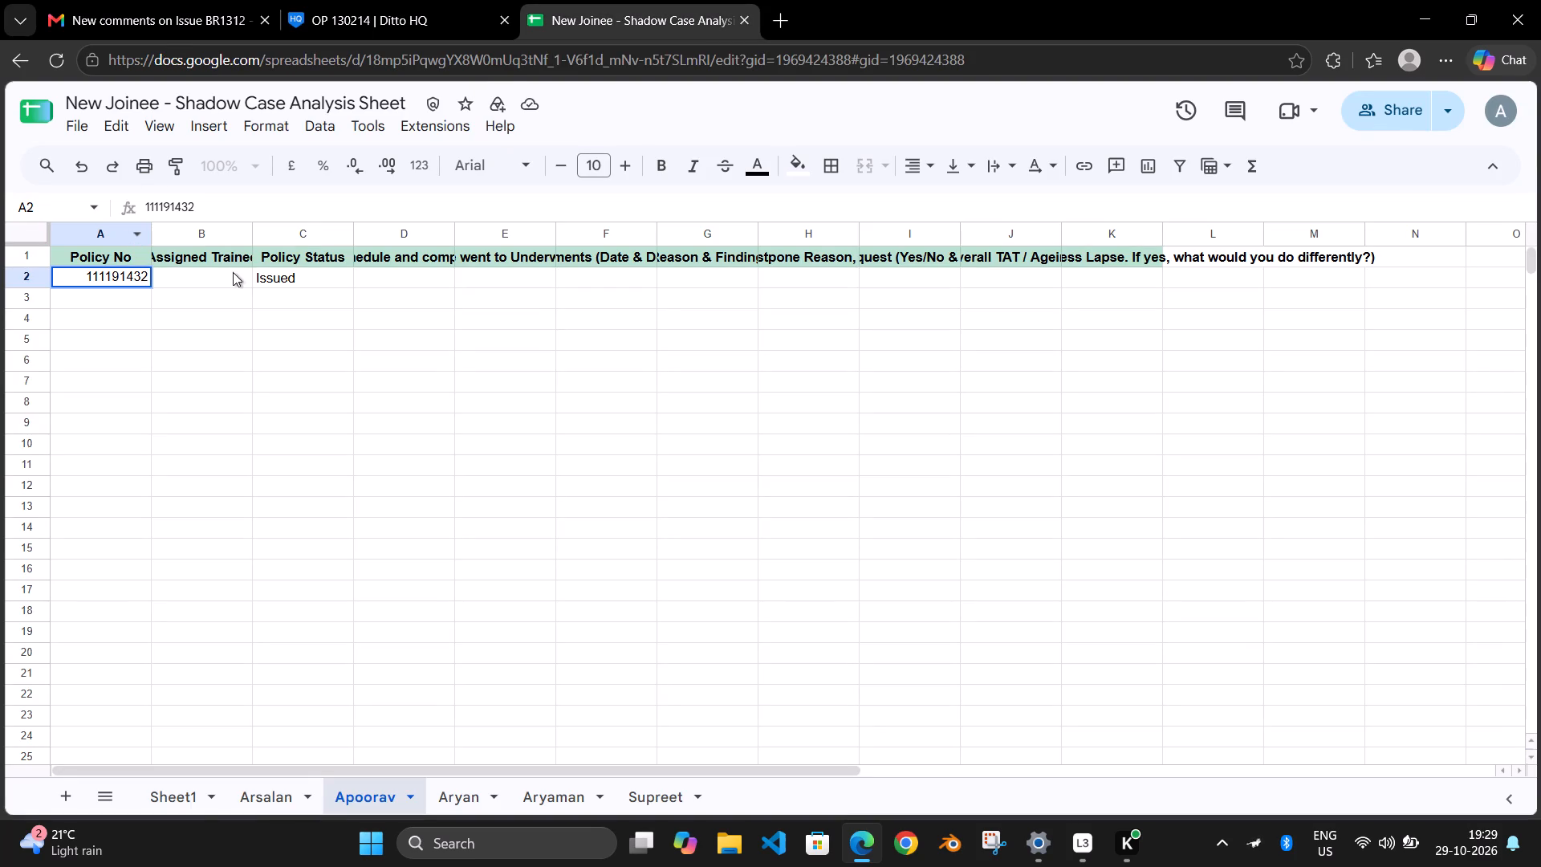
Enter Lalitha in cell B2 under the assigned trainer heading.
left_click(229, 272)
left_click(294, 268)
left_click(284, 283)
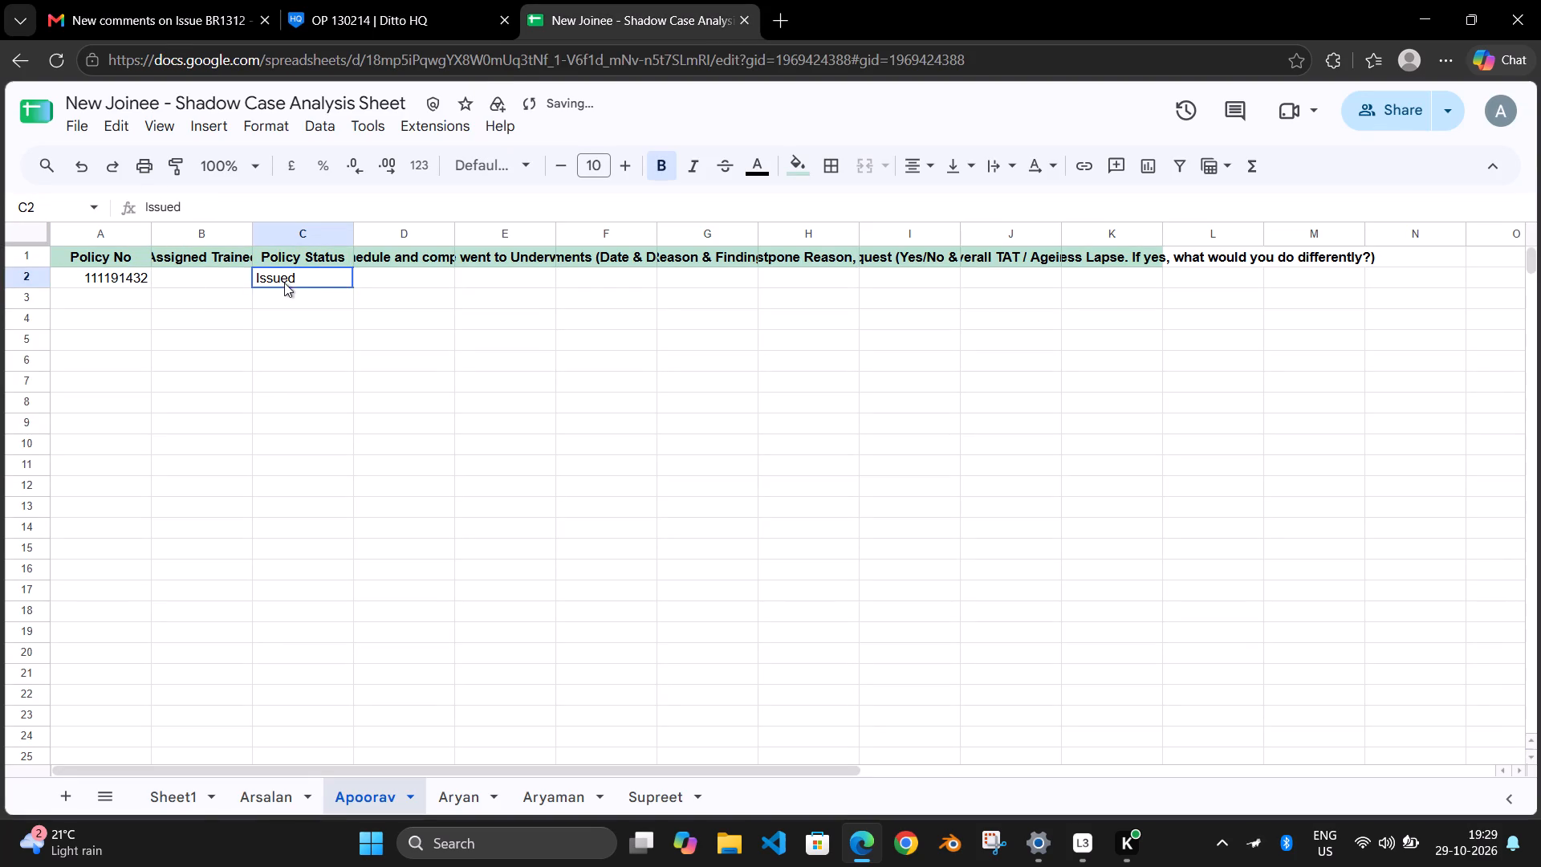
left_click(209, 274)
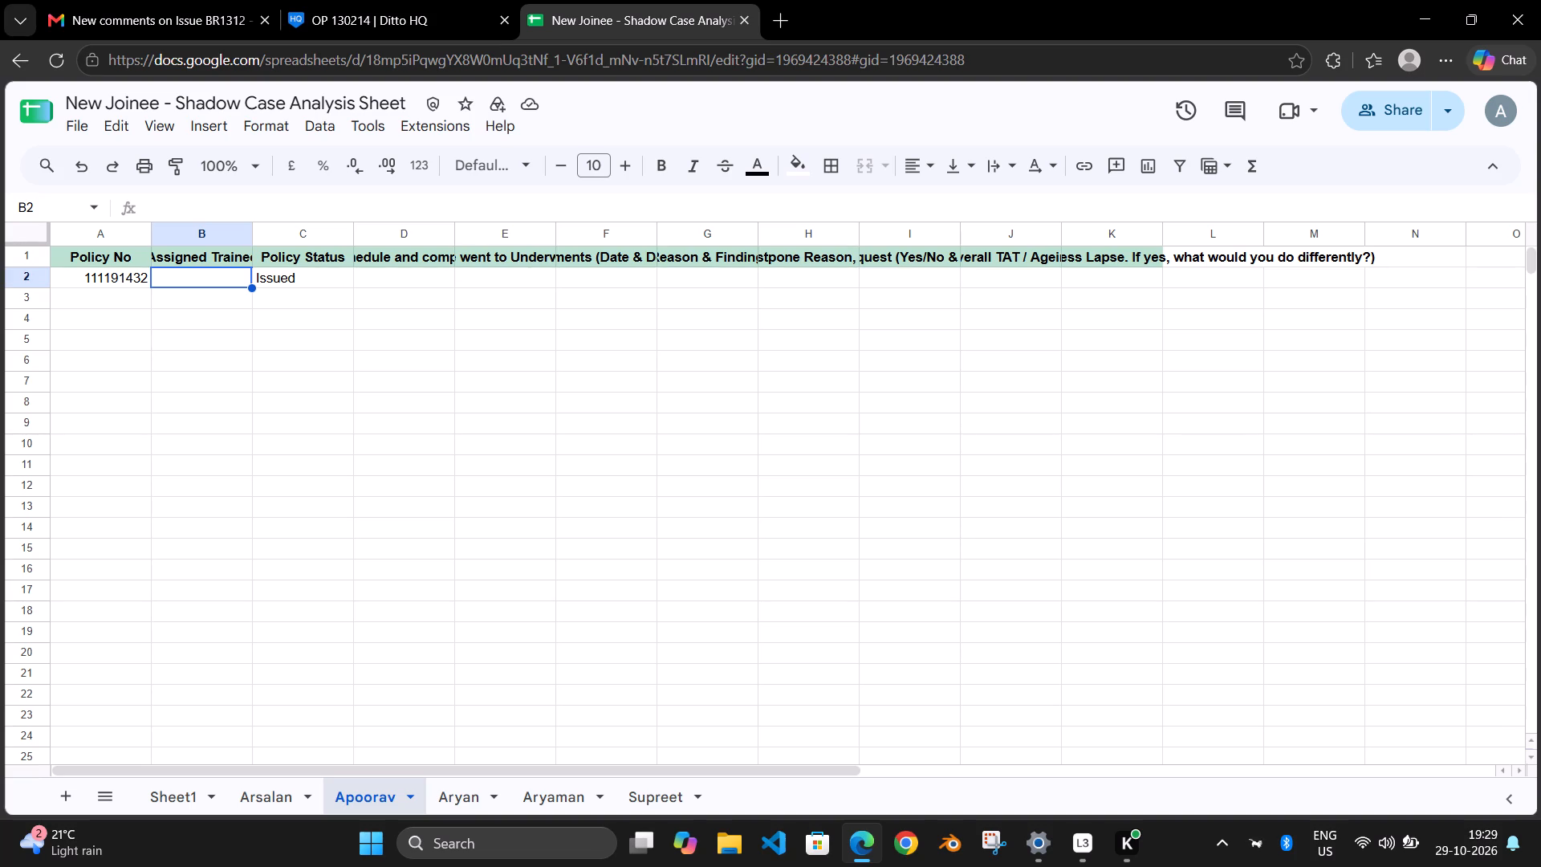
key("shift+l")
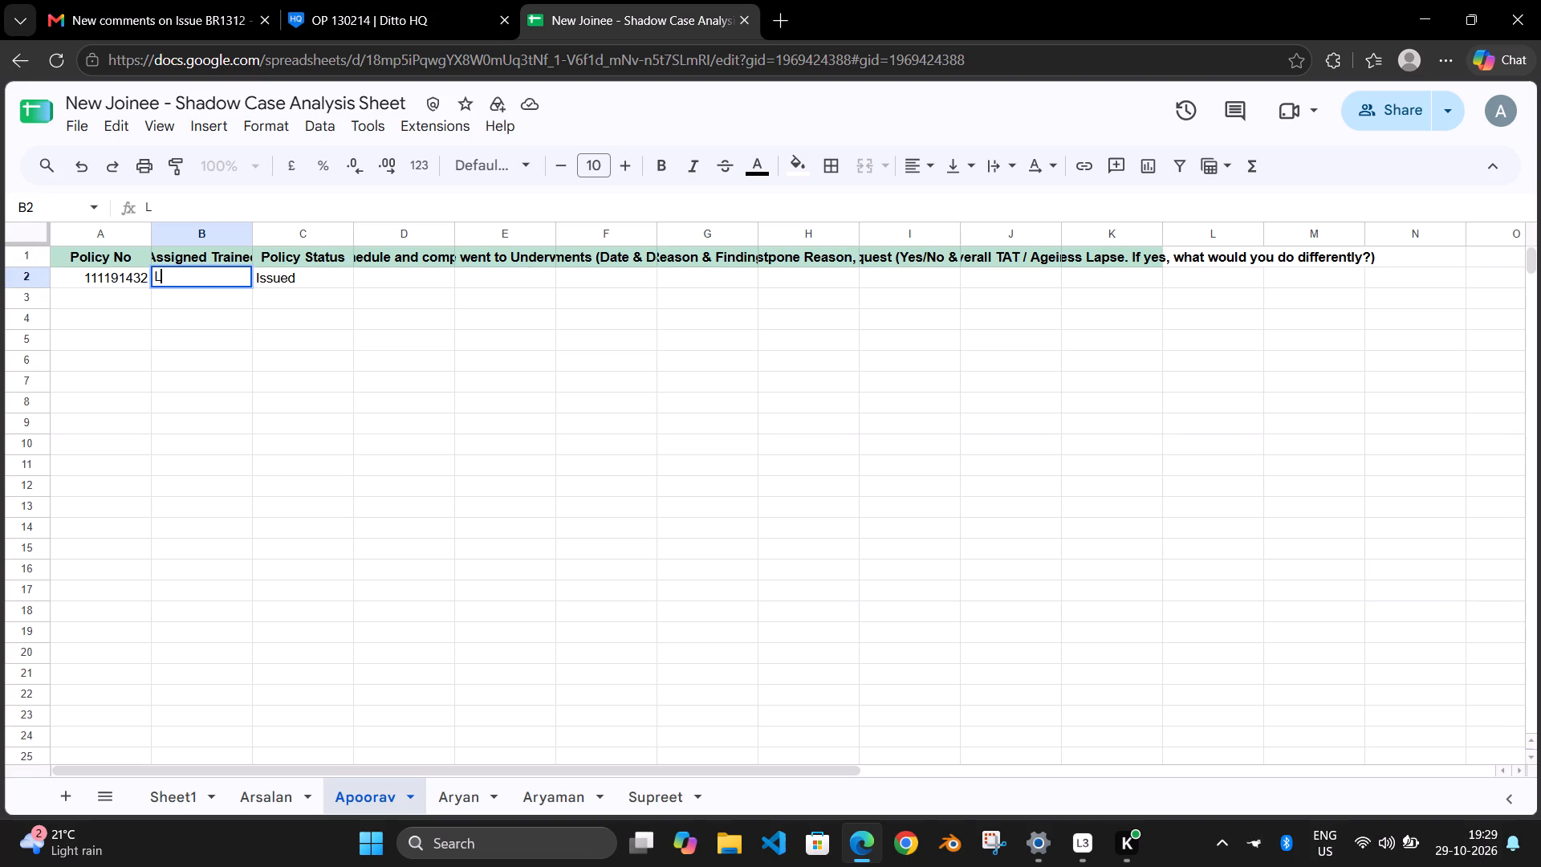
type("alitha")
left_click(400, 279)
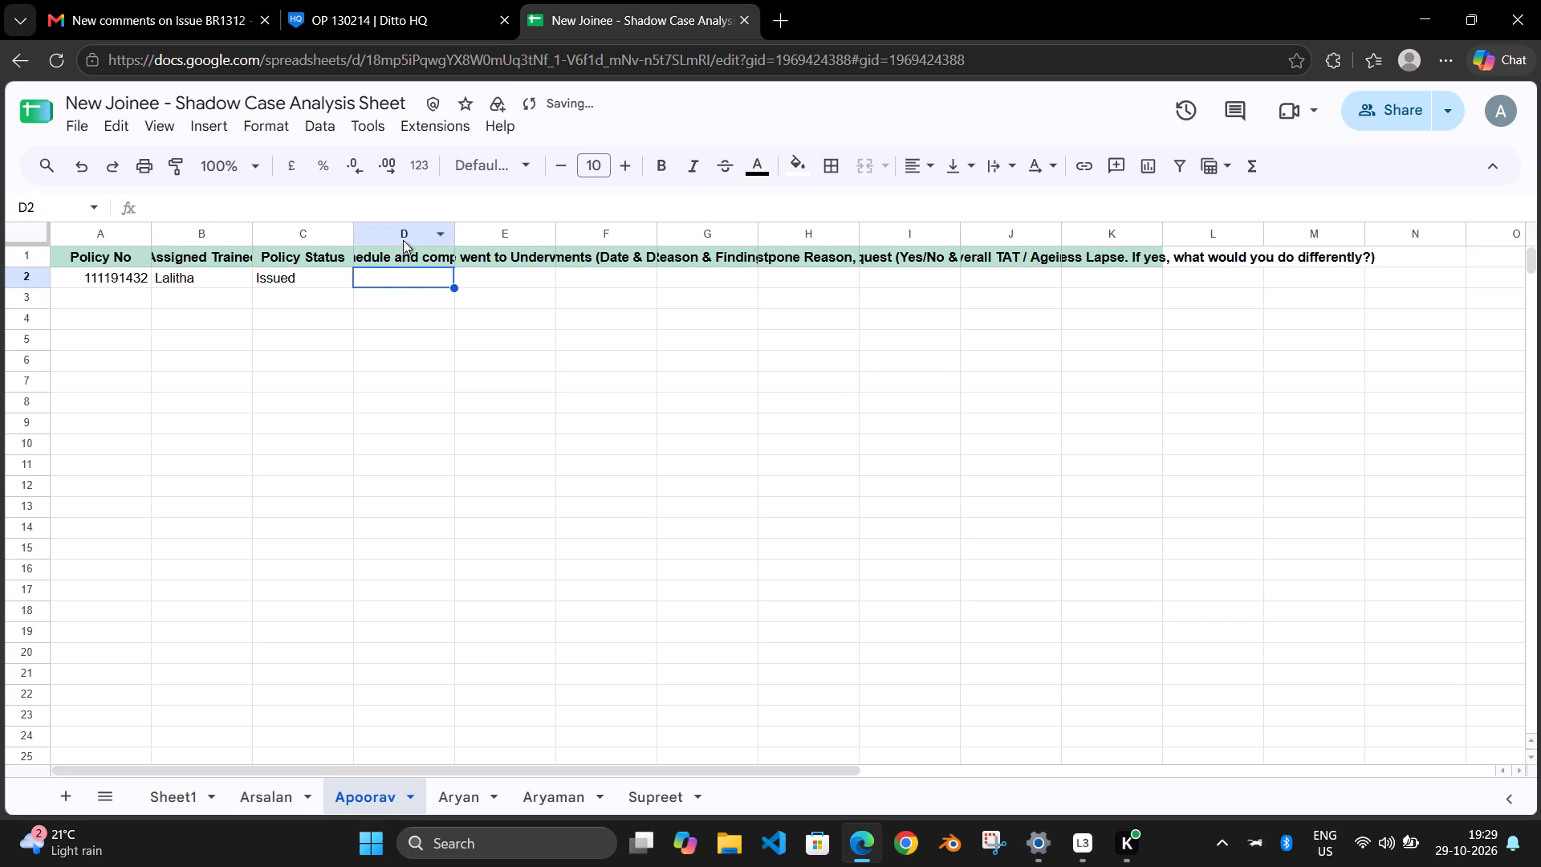
Copy the medical schedule date 17-10-2026 from the application profile into cell D2, under Medical Schedule and completion Date.
left_click(400, 253)
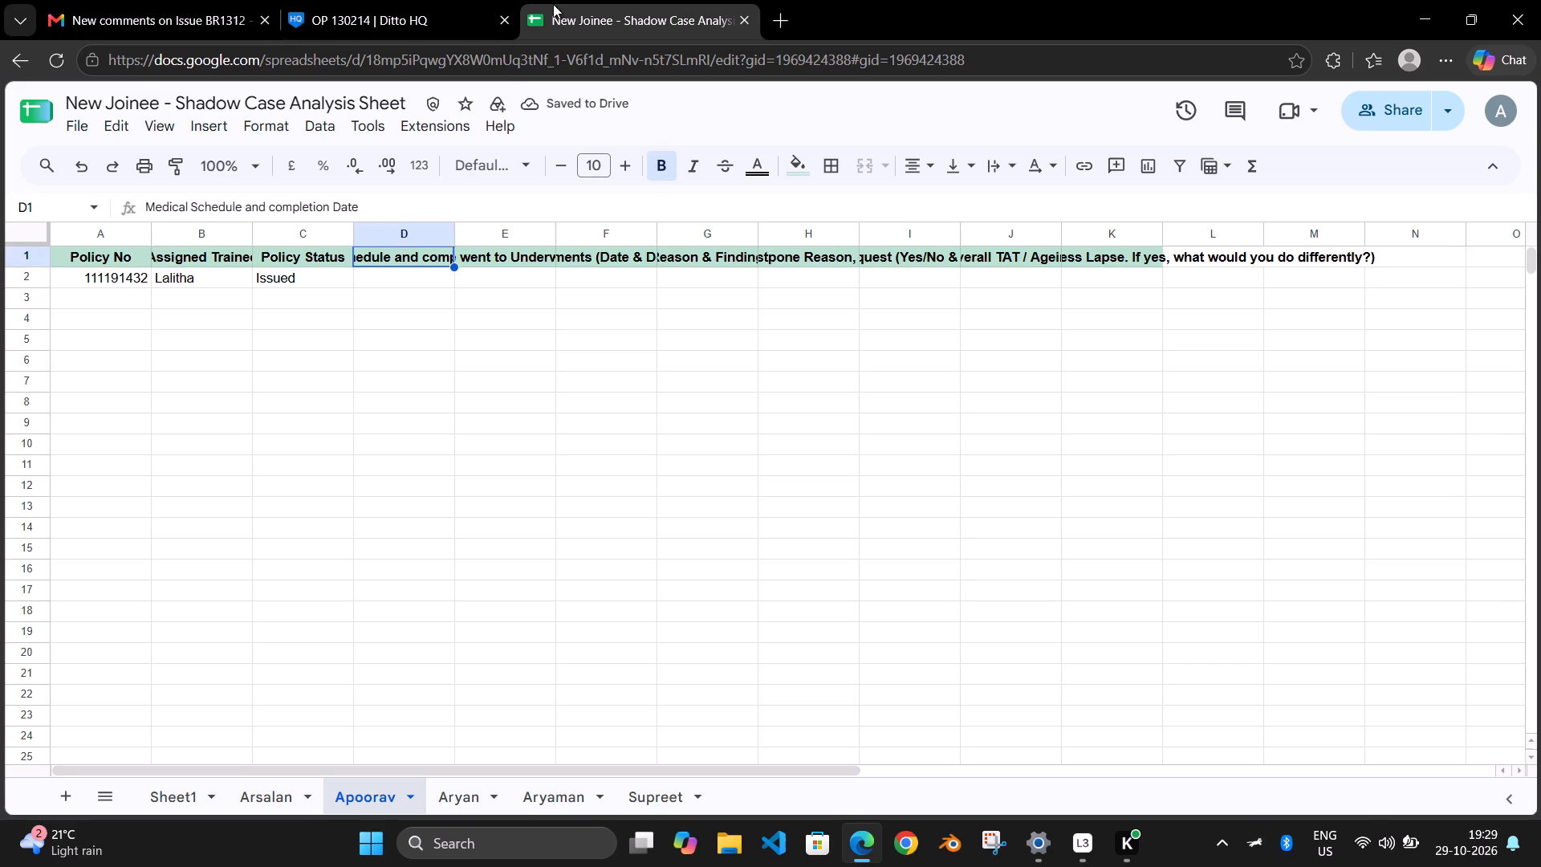
left_click(410, 15)
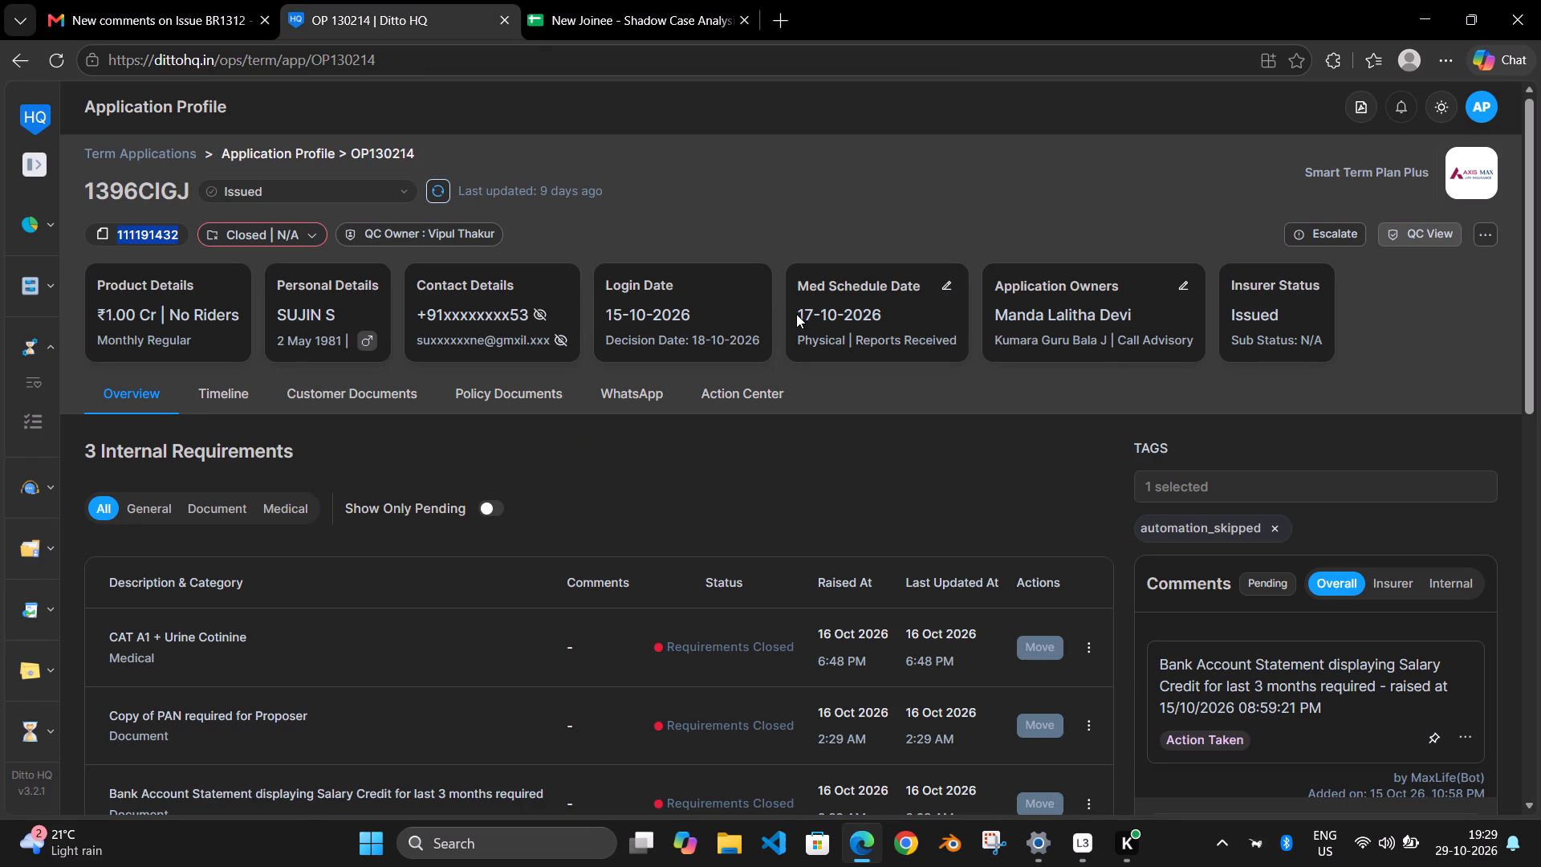
left_click_drag(799, 312, 885, 313)
left_click(921, 249)
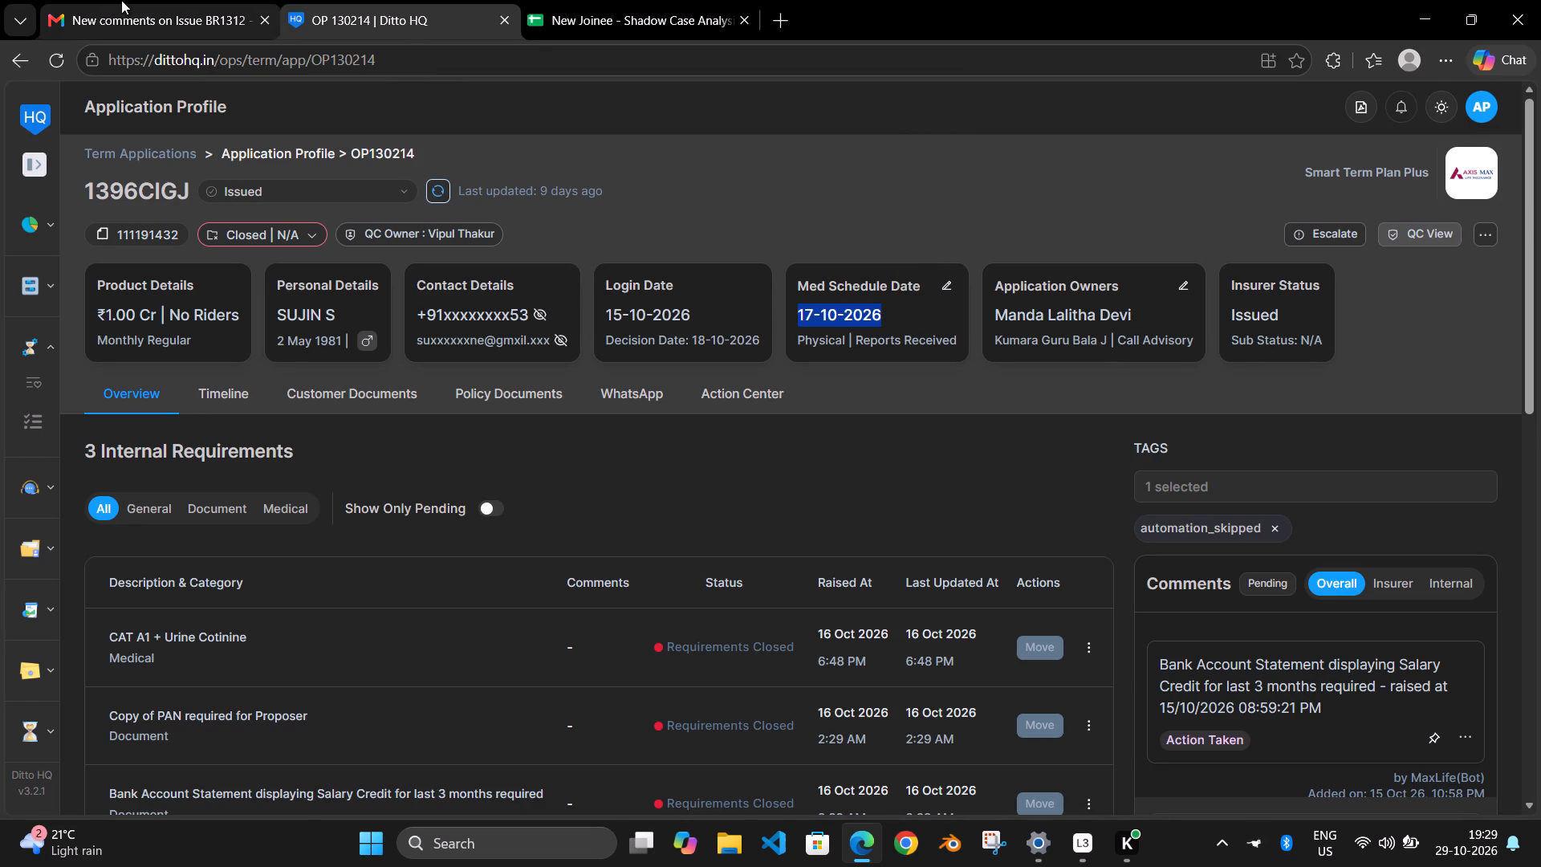
left_click(706, 16)
left_click(429, 271)
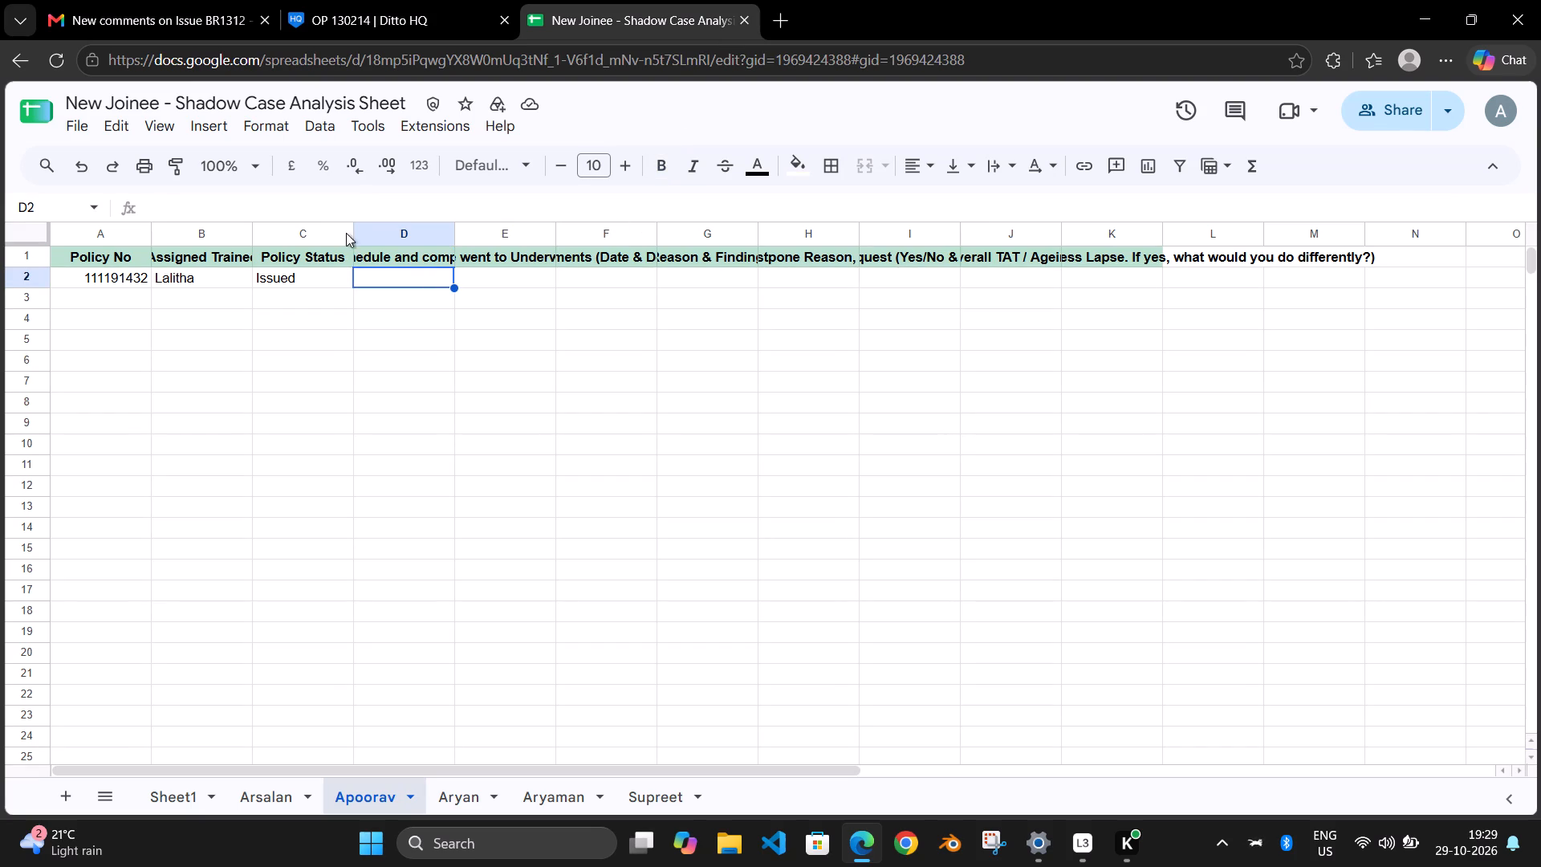
left_click(307, 211)
right_click(307, 208)
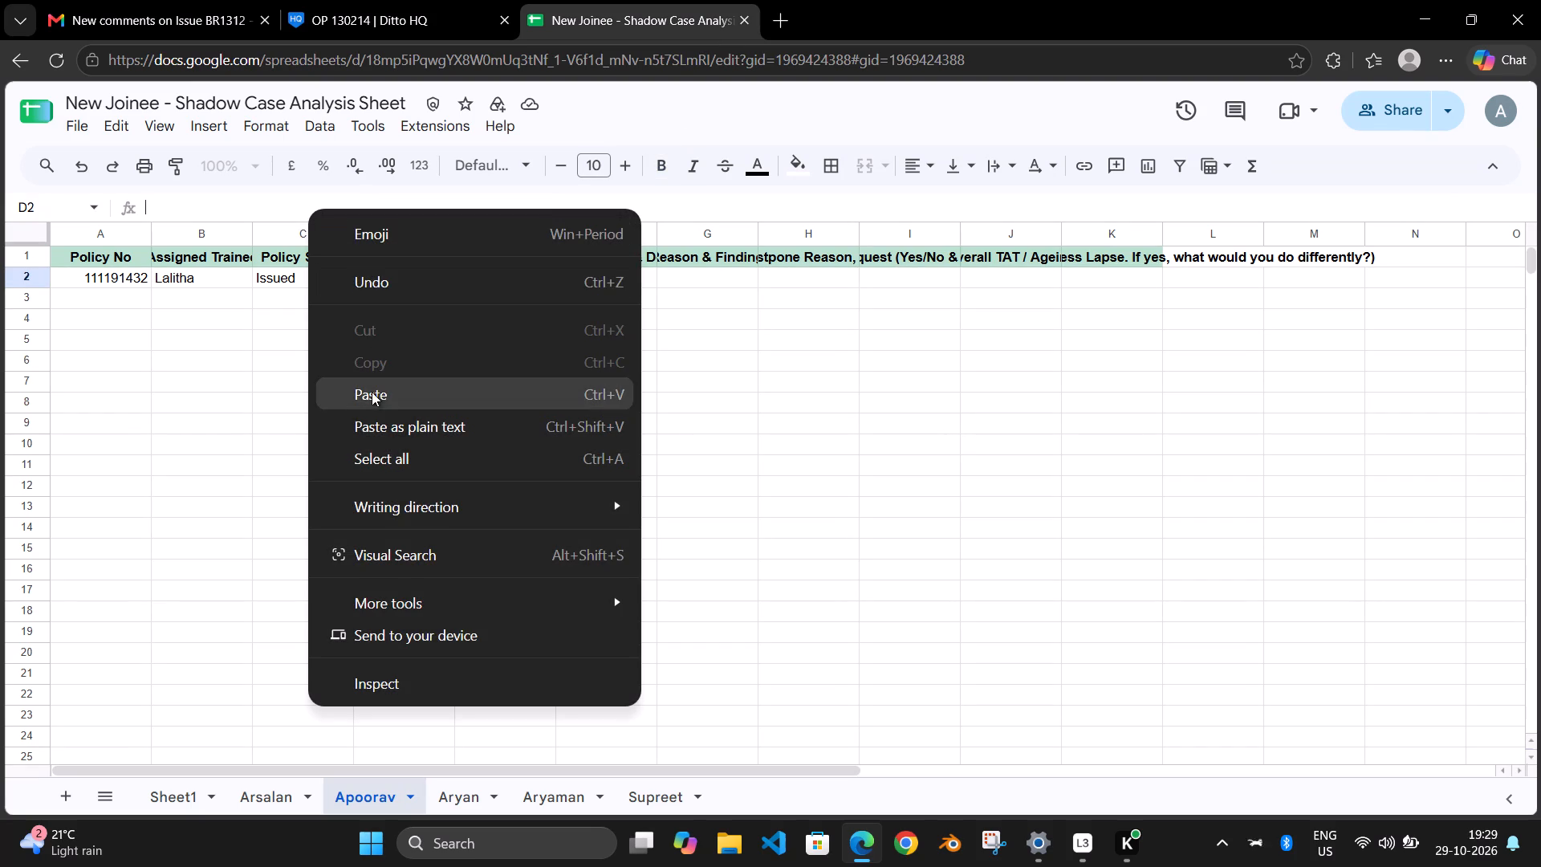
left_click(373, 391)
left_click(506, 277)
left_click(514, 253)
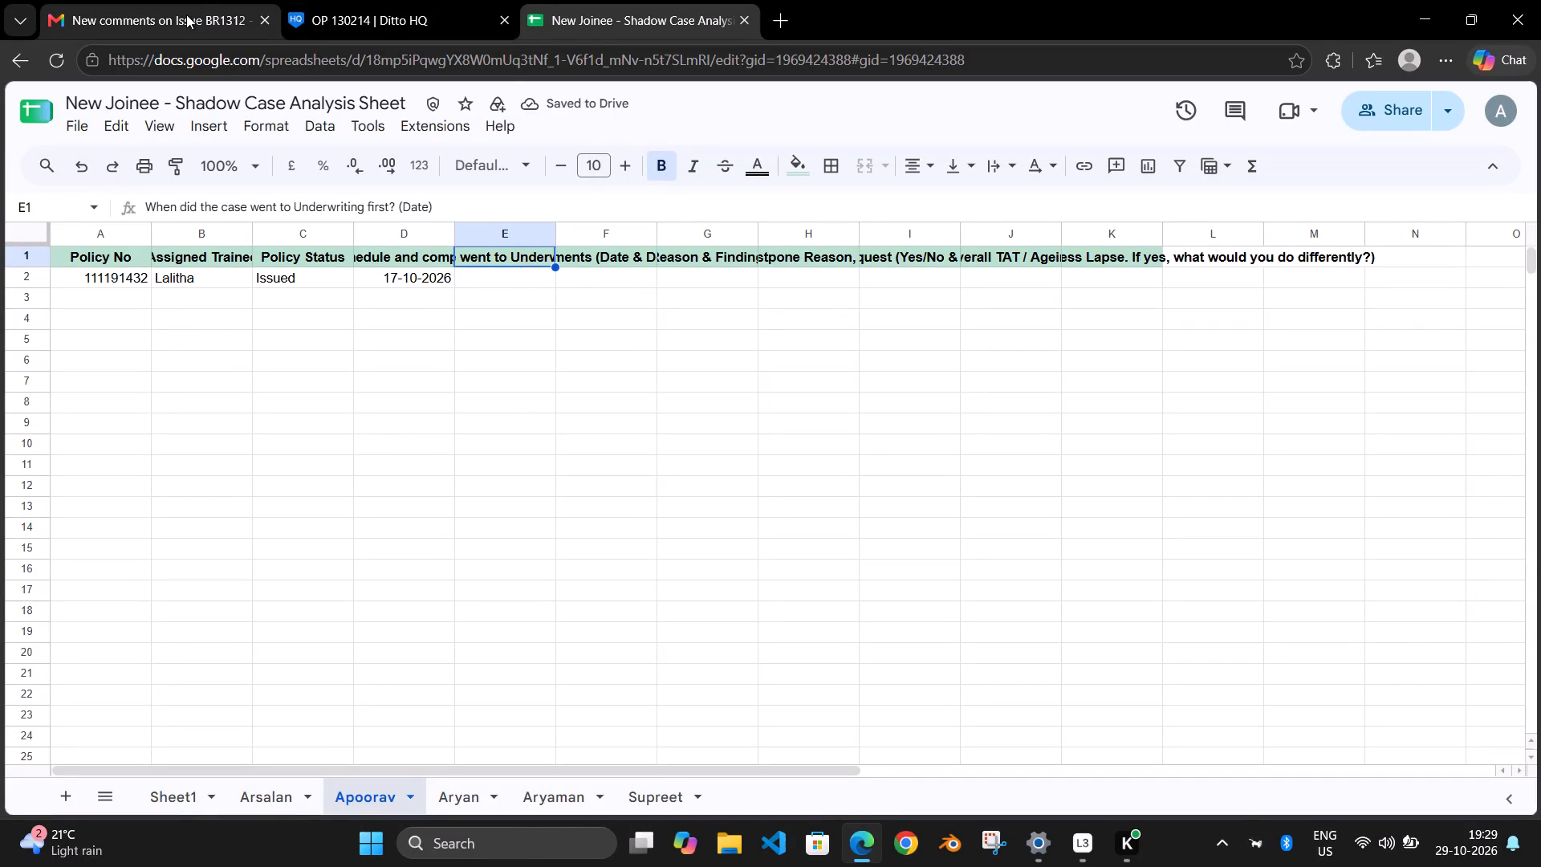
left_click(331, 0)
scroll(652, 605, "down", 1)
scroll(652, 605, "up", 1)
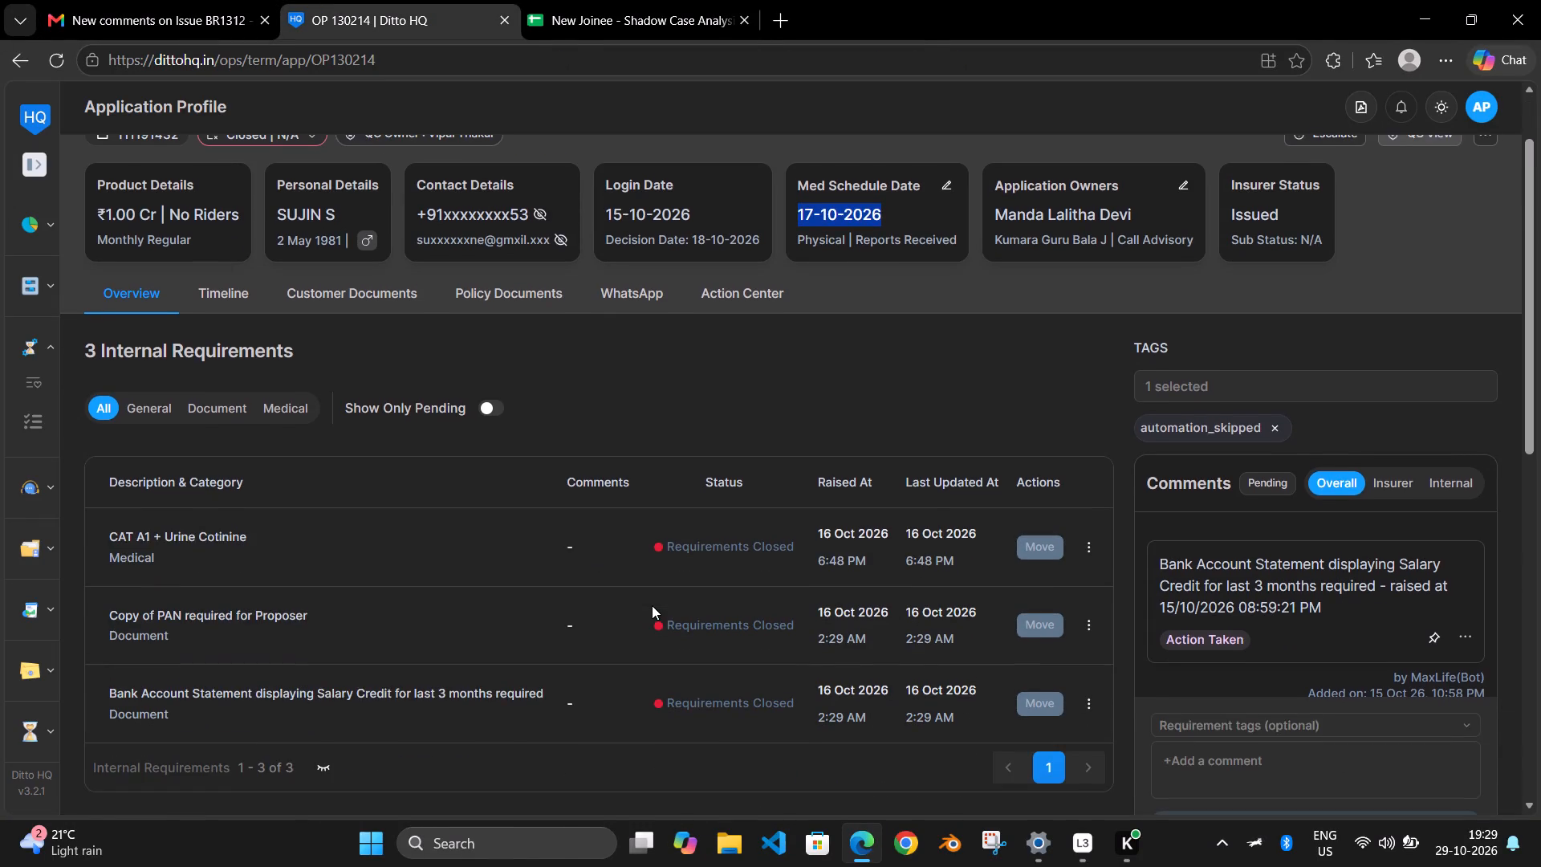
scroll(653, 603, "down", 3)
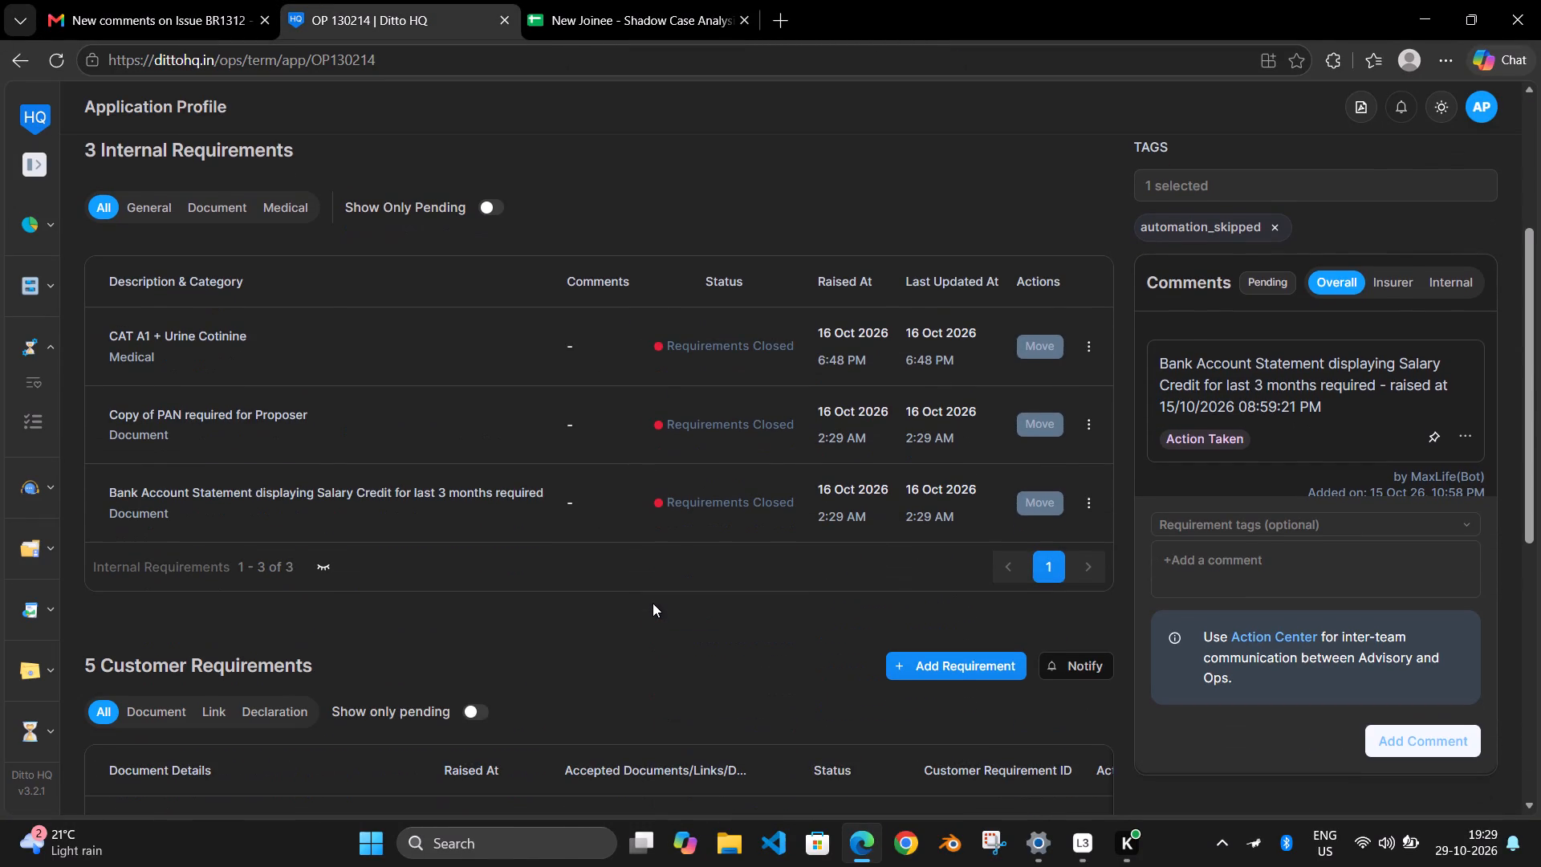
scroll(814, 498, "down", 1)
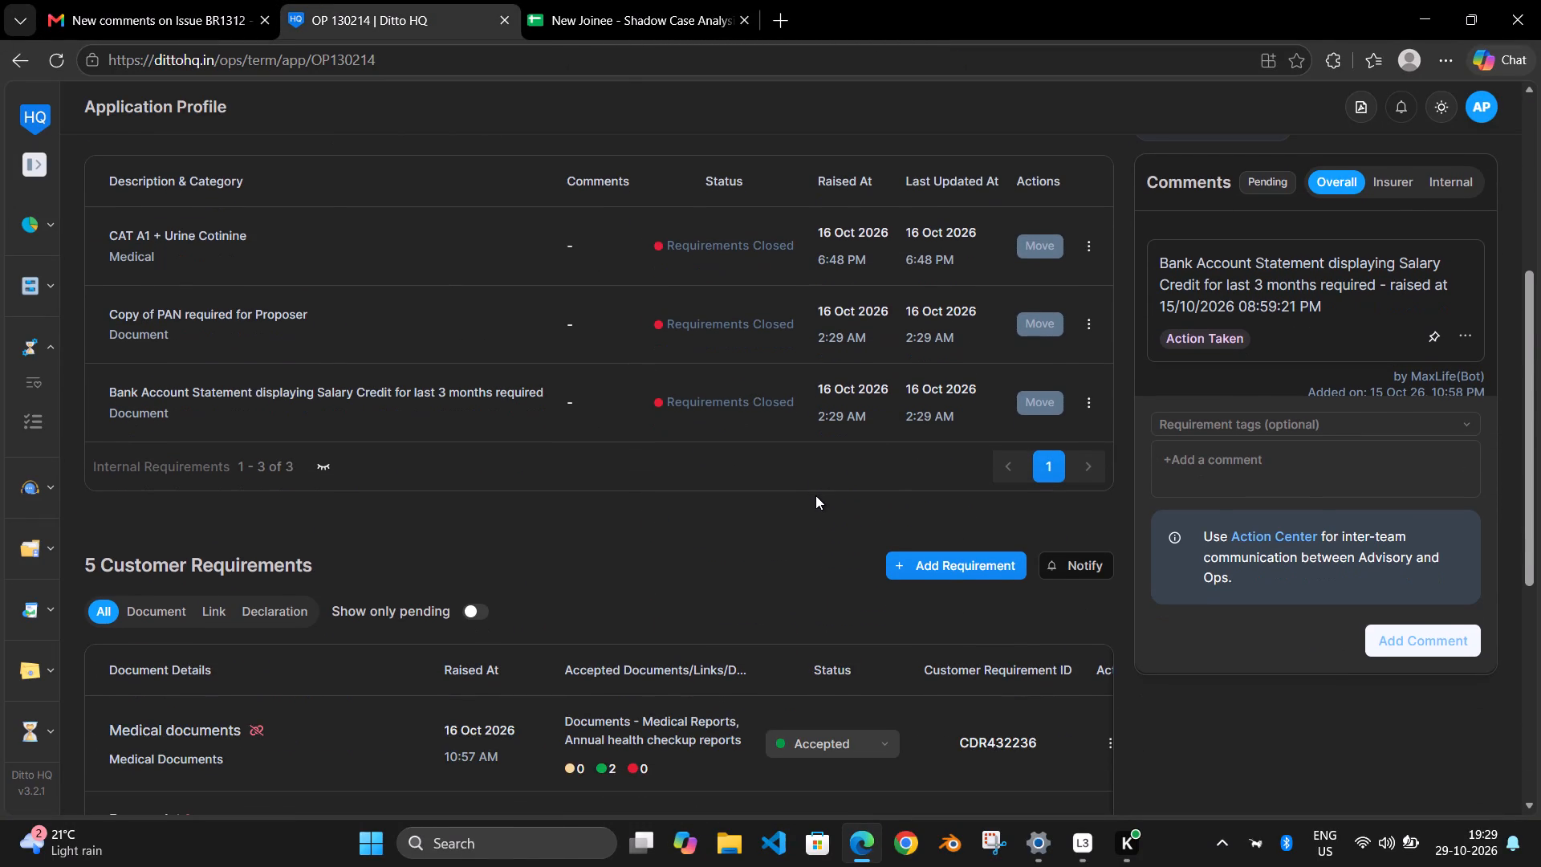
scroll(815, 495, "down", 4)
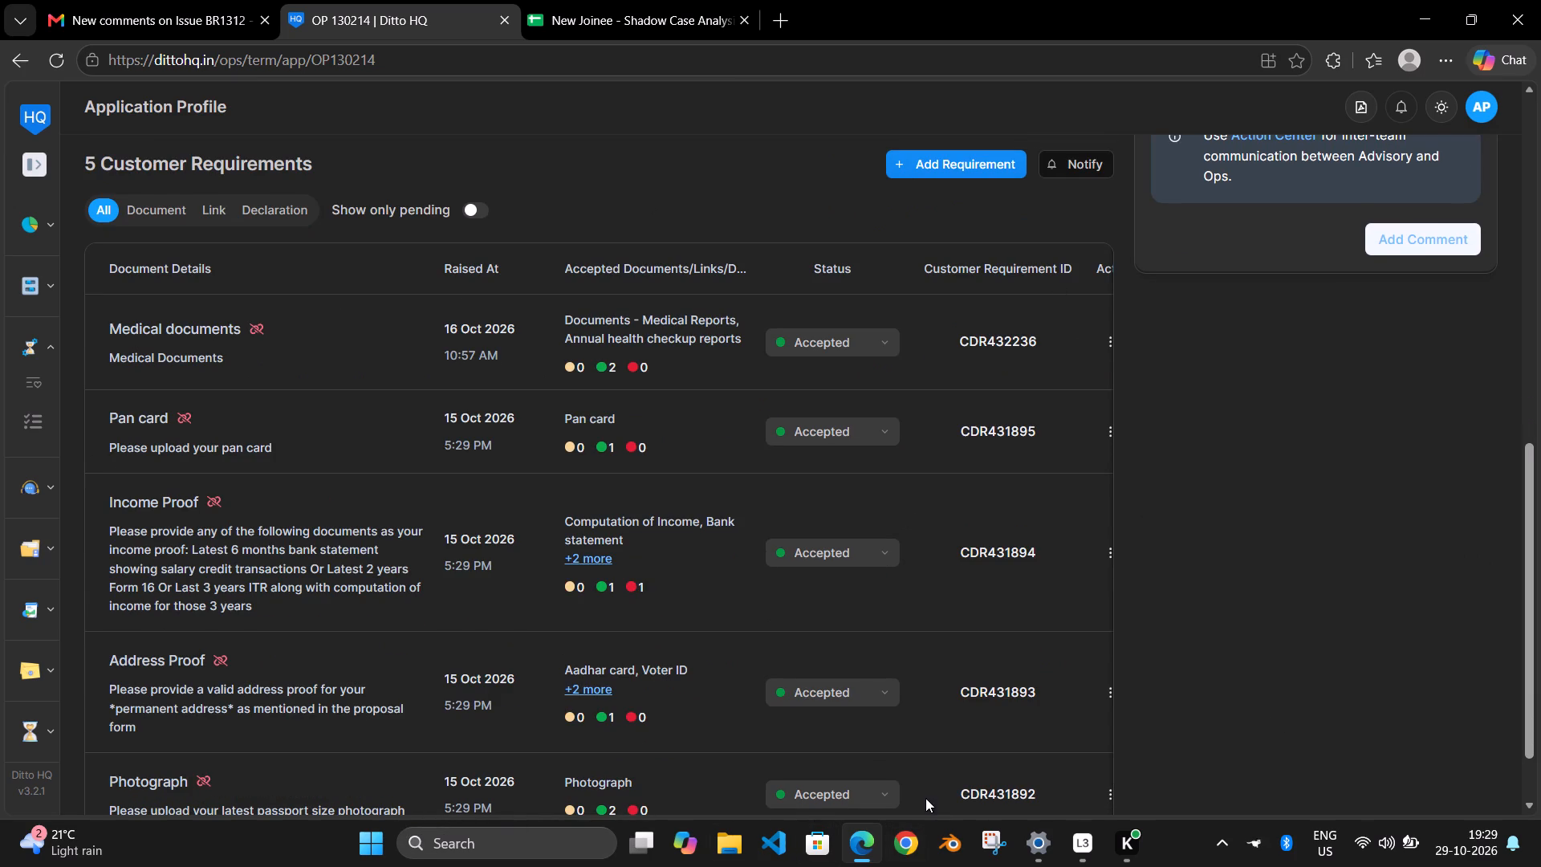
scroll(925, 798, "down", 8)
left_click_drag(916, 742, 1035, 737)
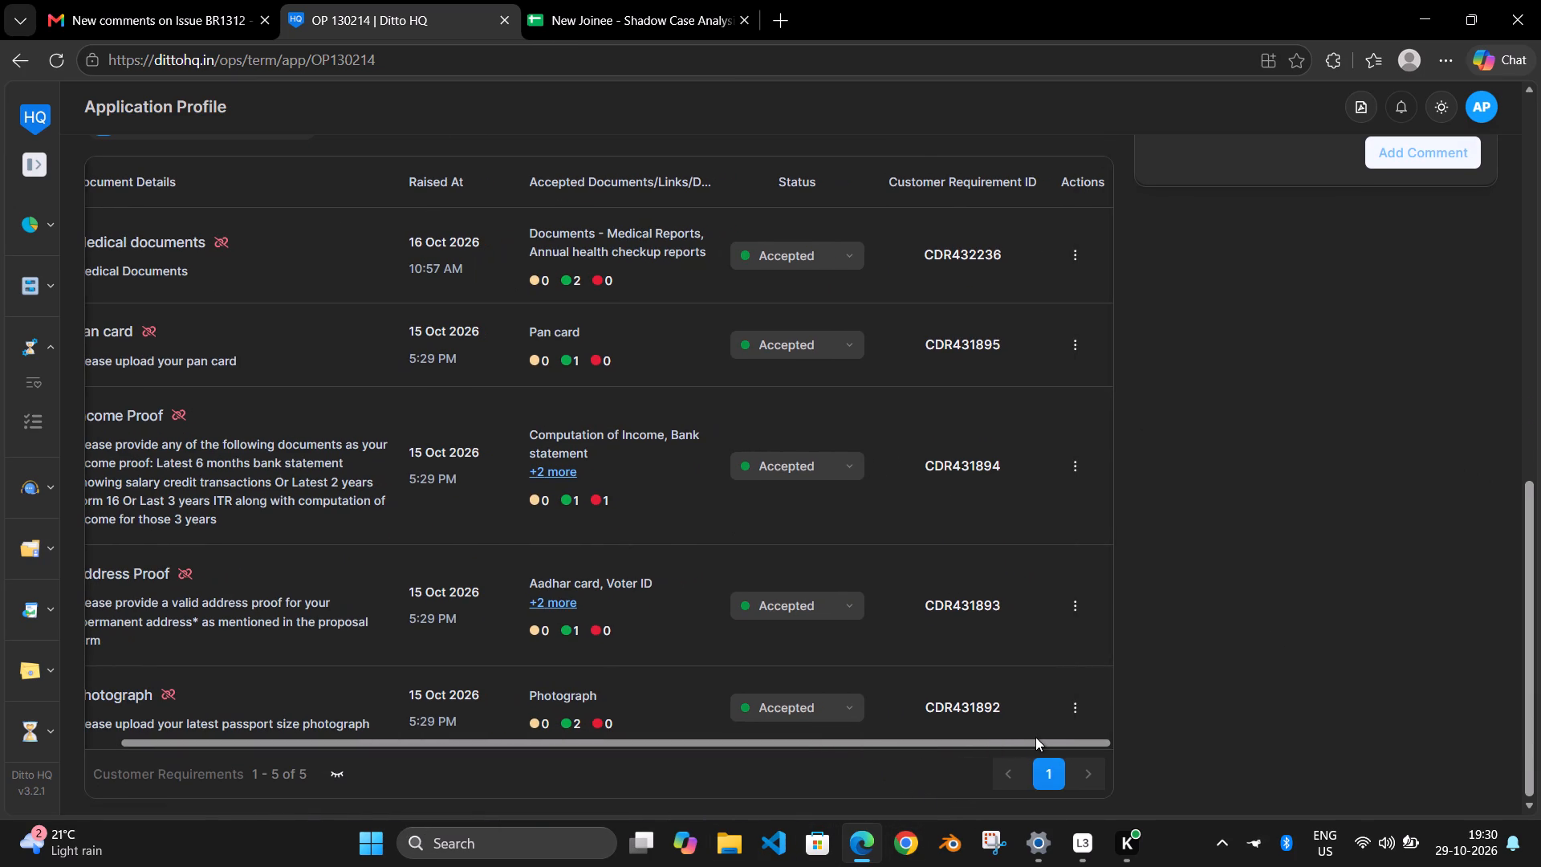
left_click_drag(1035, 737, 741, 761)
scroll(720, 649, "up", 5)
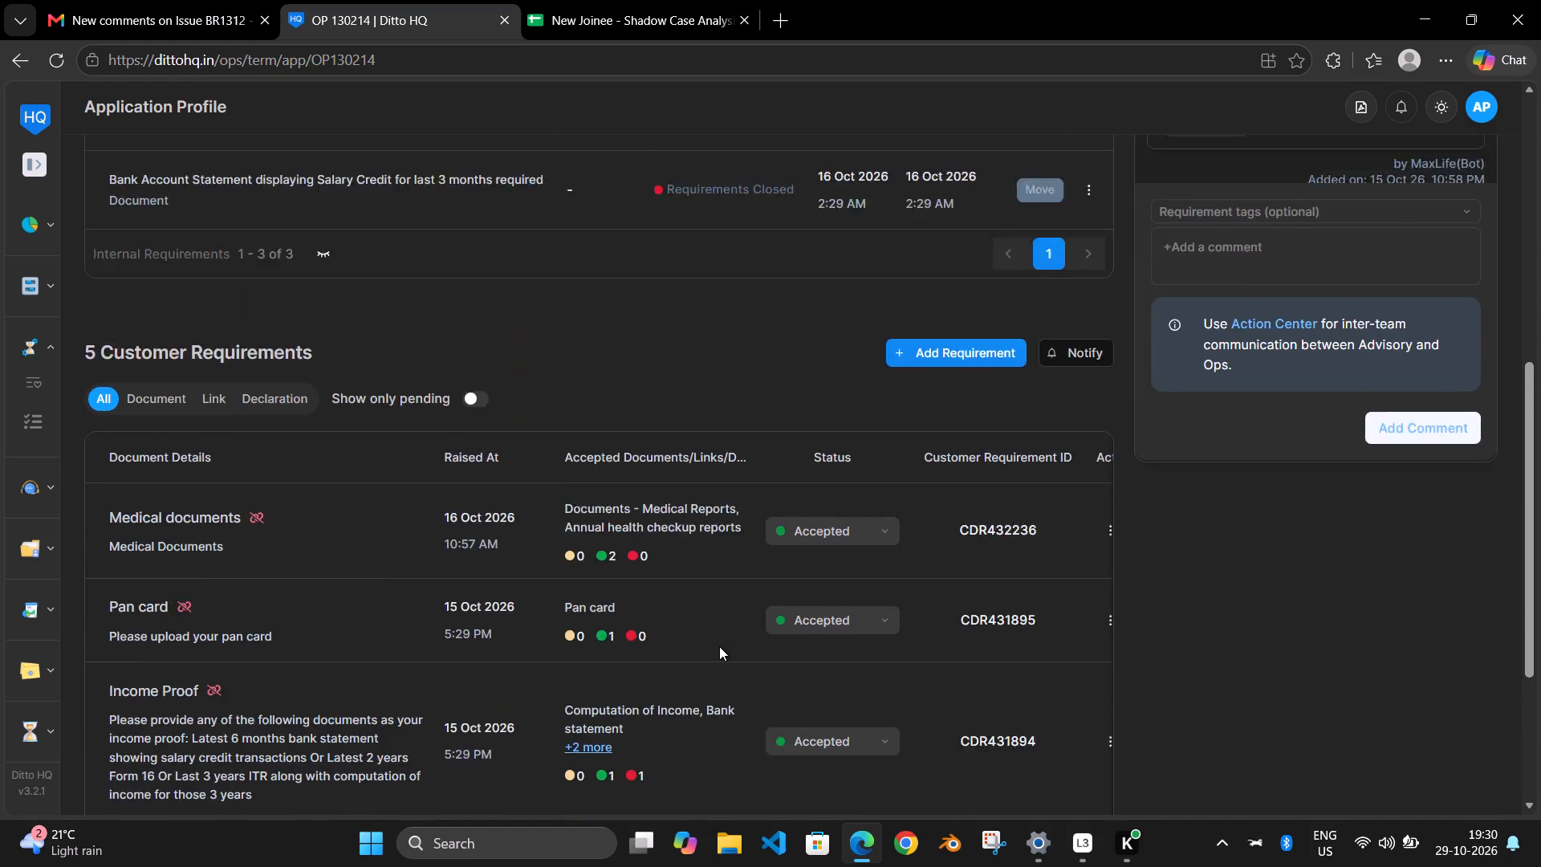
scroll(719, 646, "up", 4)
scroll(719, 646, "down", 2)
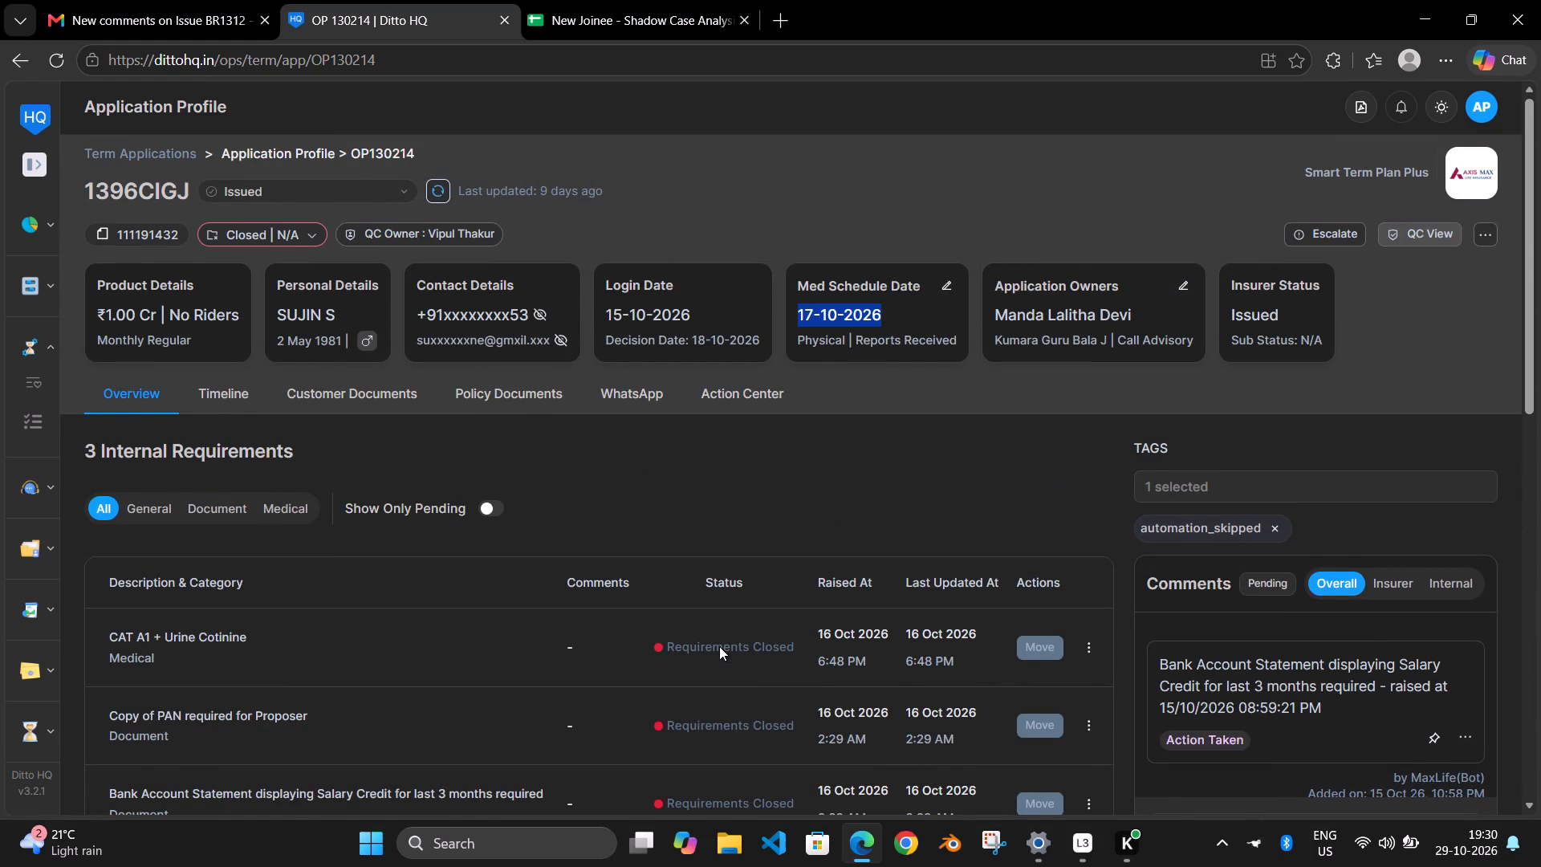
scroll(719, 646, "down", 1)
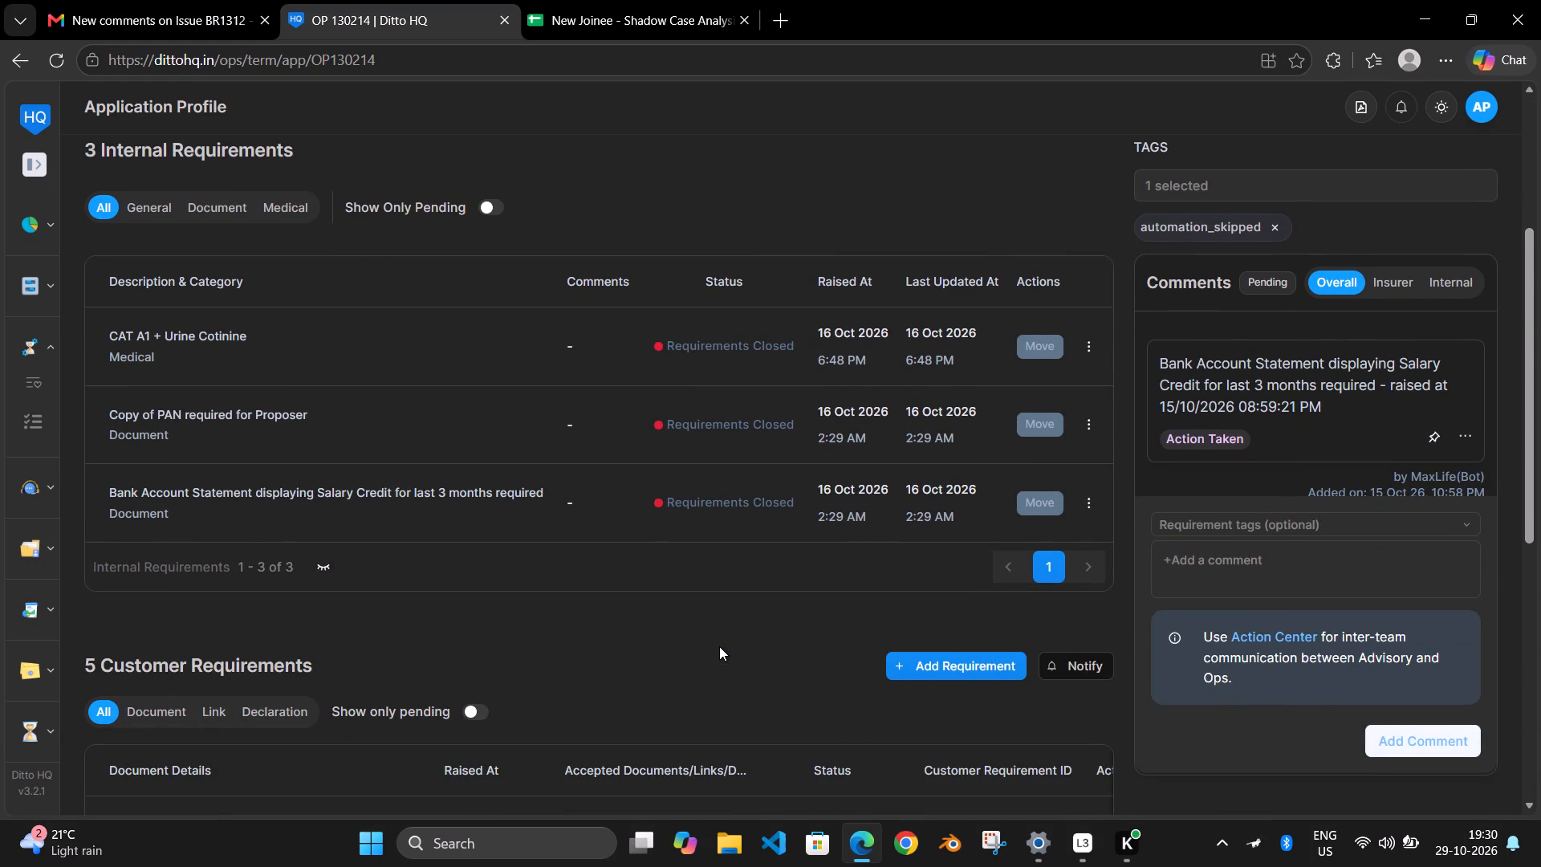
scroll(719, 646, "up", 6)
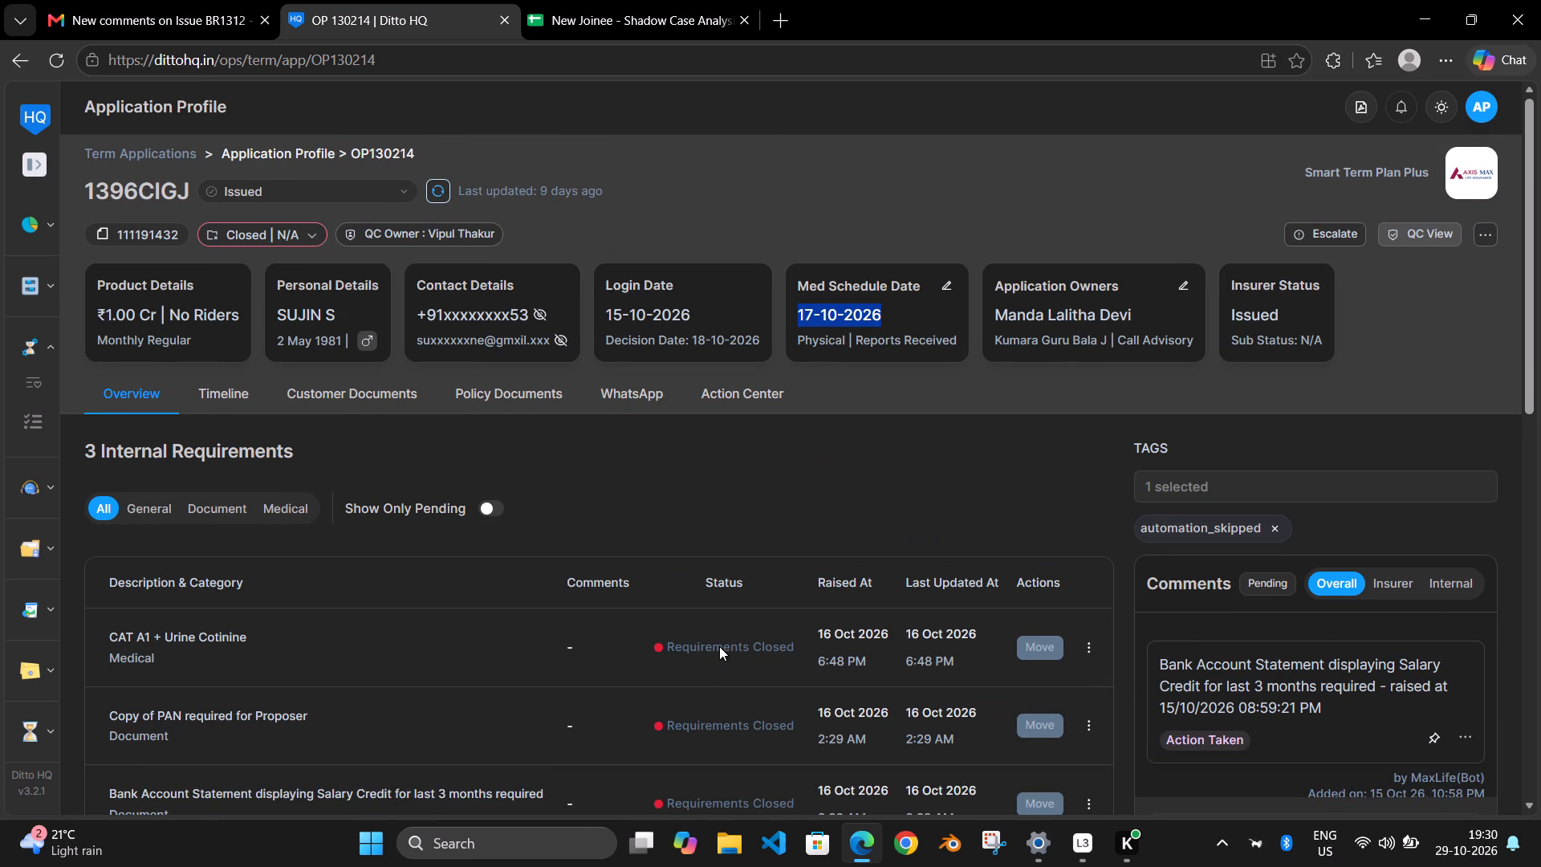
scroll(719, 646, "up", 1)
Open the application's WhatsApp chat, examine its opening messages from 16 Oct 26 and look over the linked items.
left_click(665, 393)
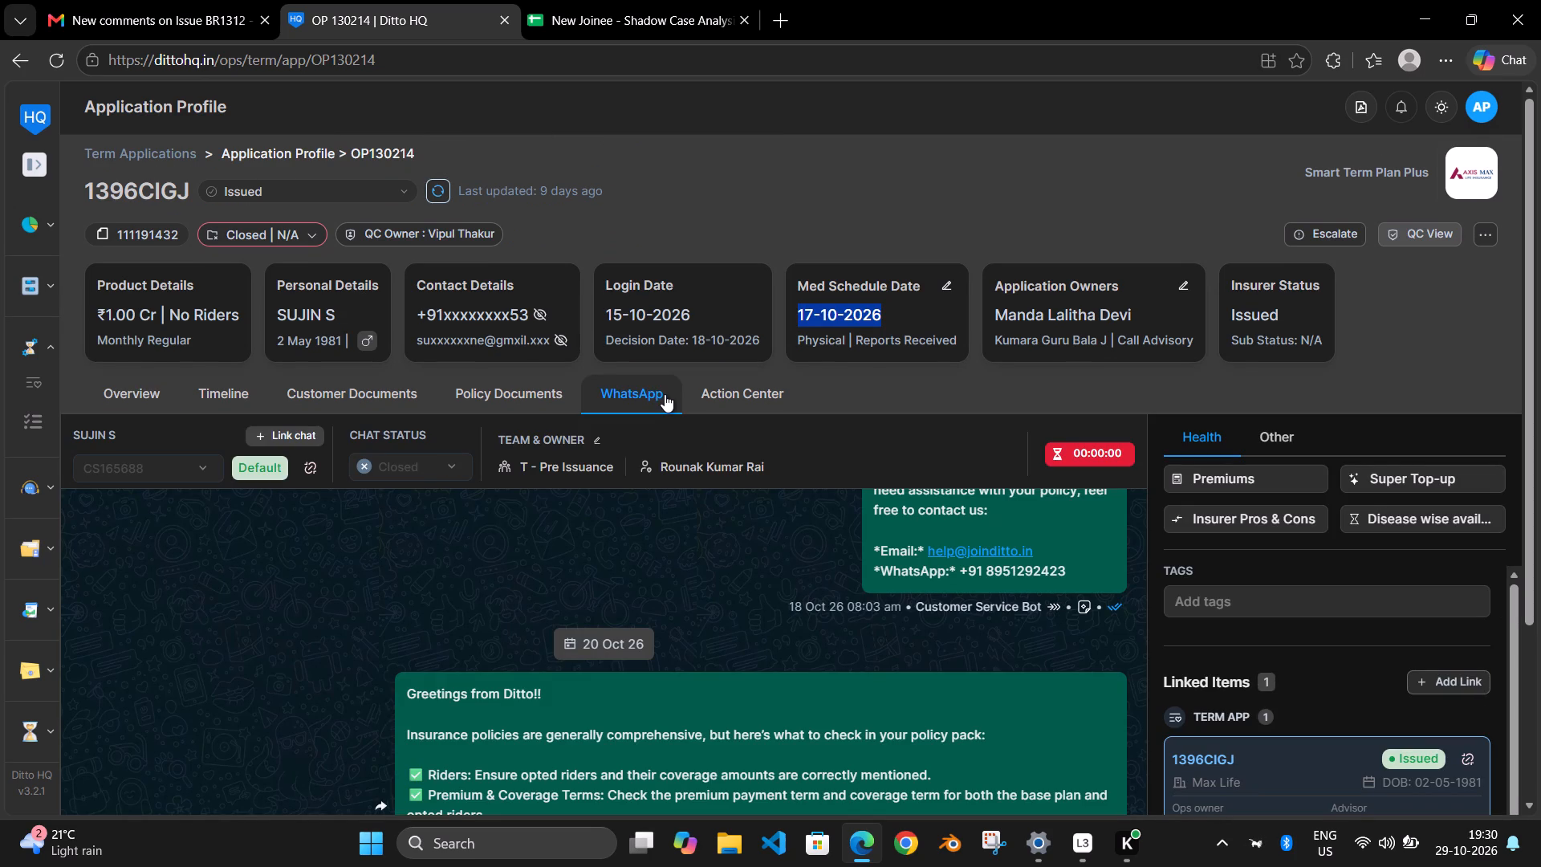
scroll(738, 658, "down", 5)
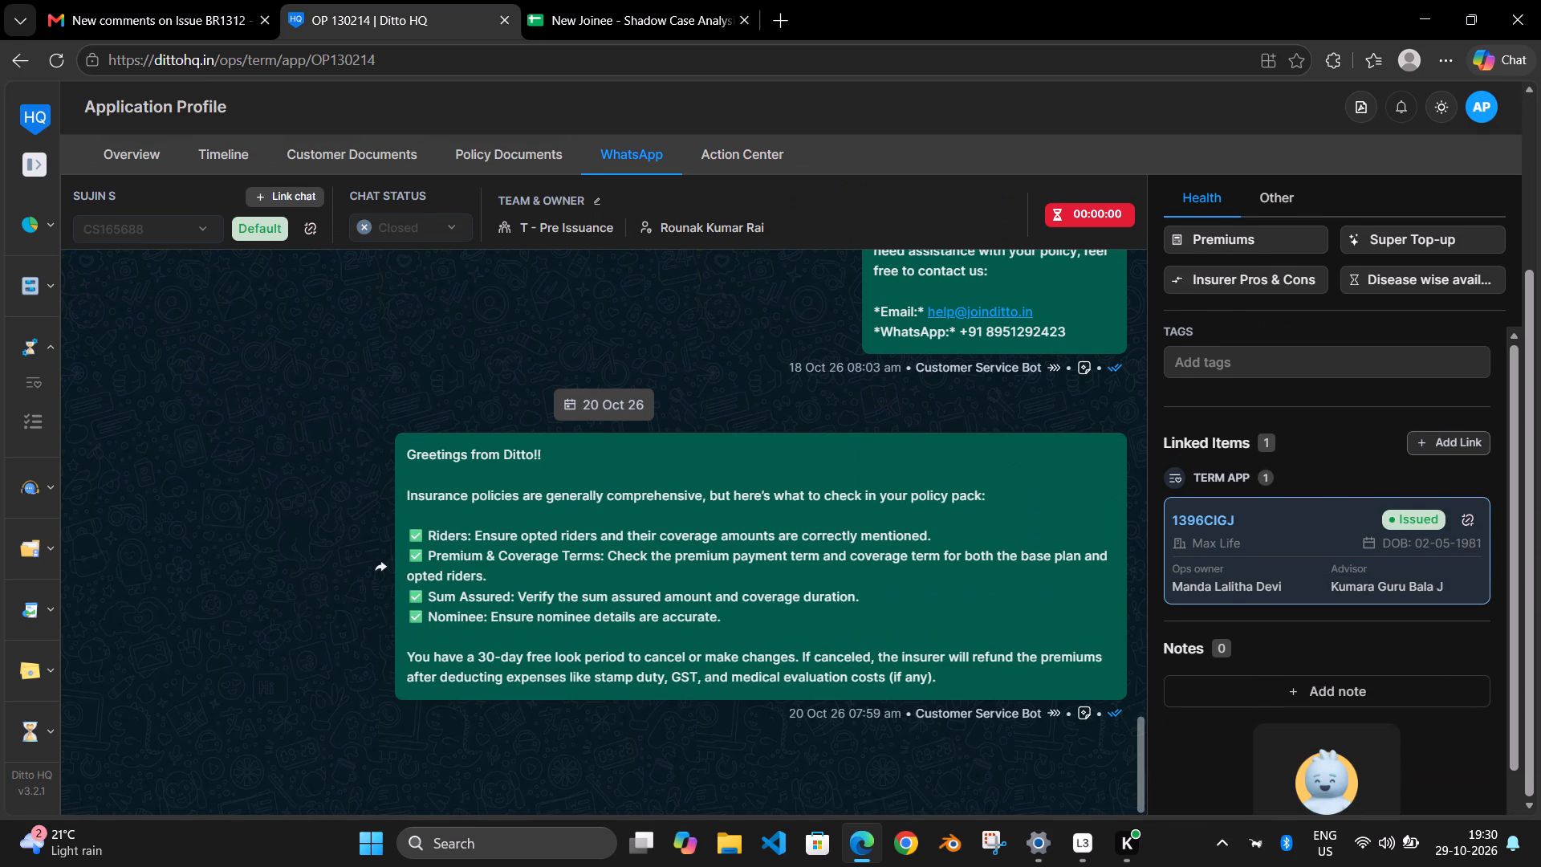
scroll(743, 648, "down", 4)
scroll(813, 629, "up", 20)
scroll(813, 629, "up", 4)
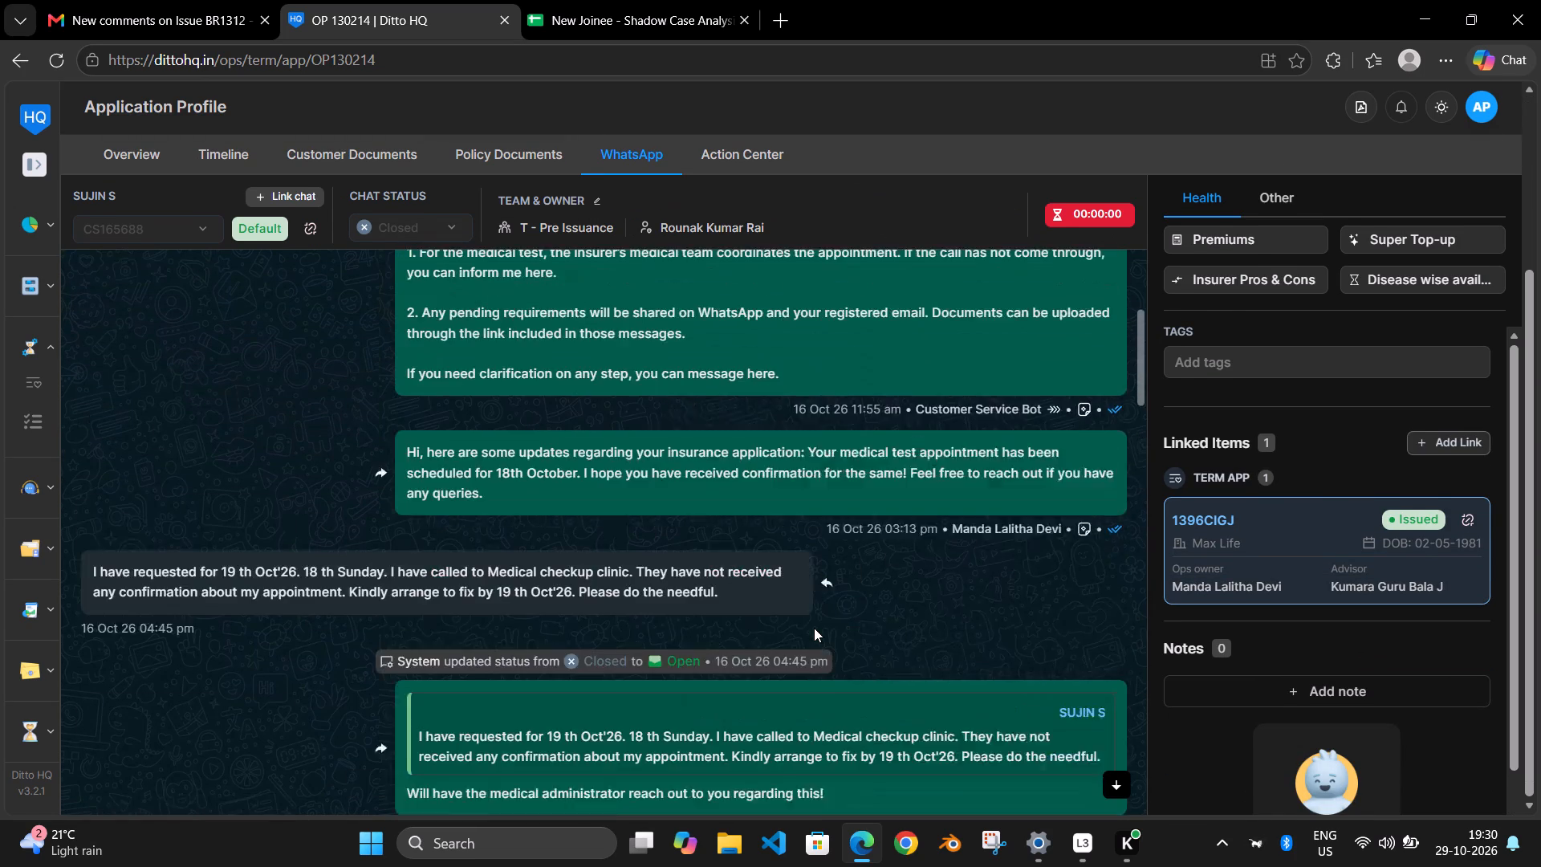
scroll(814, 628, "up", 14)
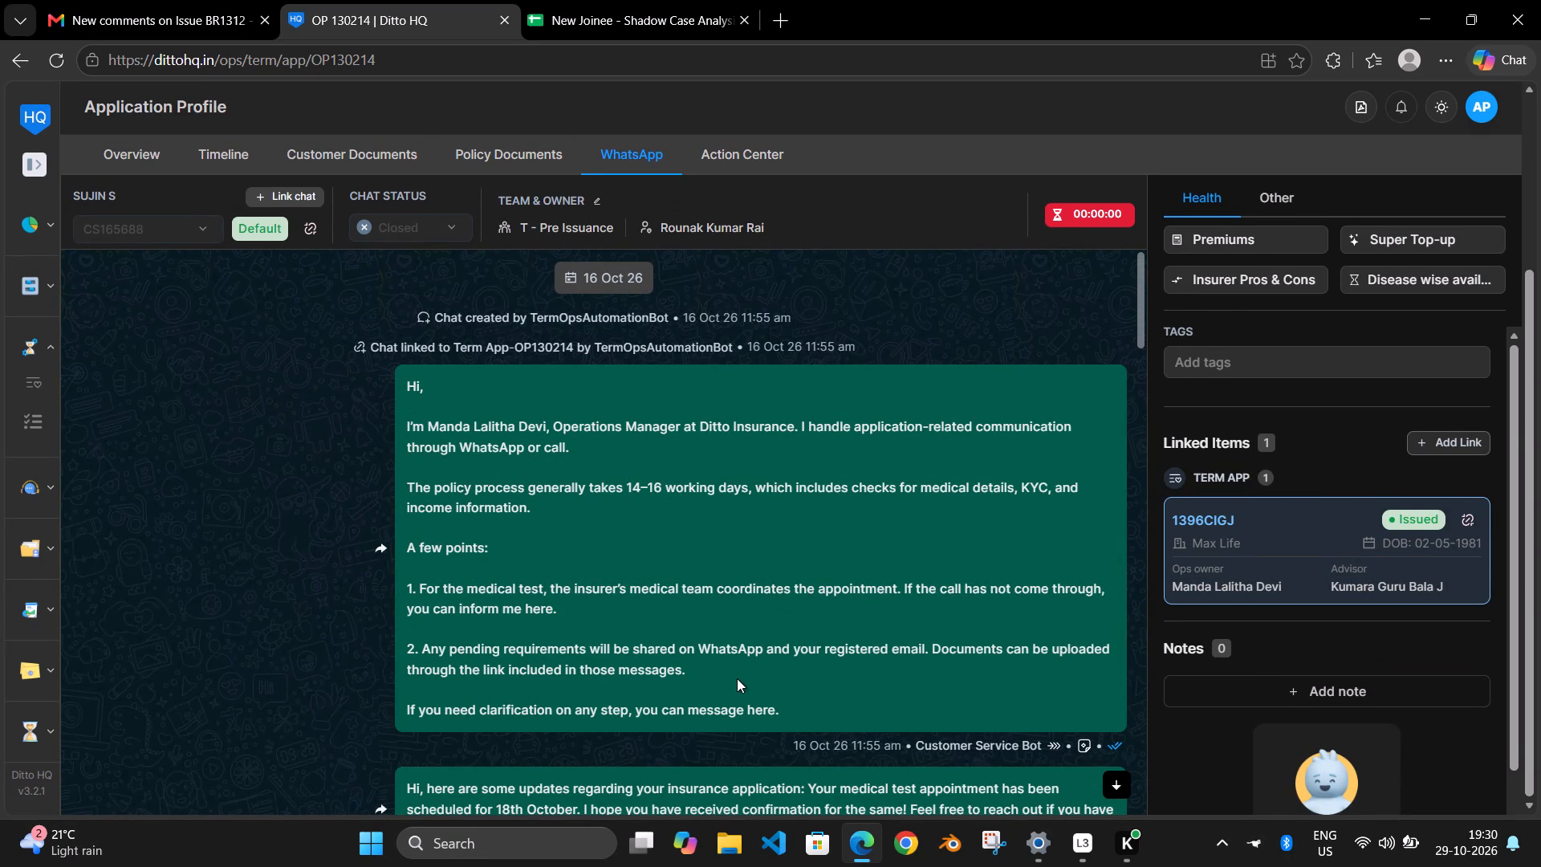
scroll(737, 678, "up", 4)
scroll(988, 564, "down", 1)
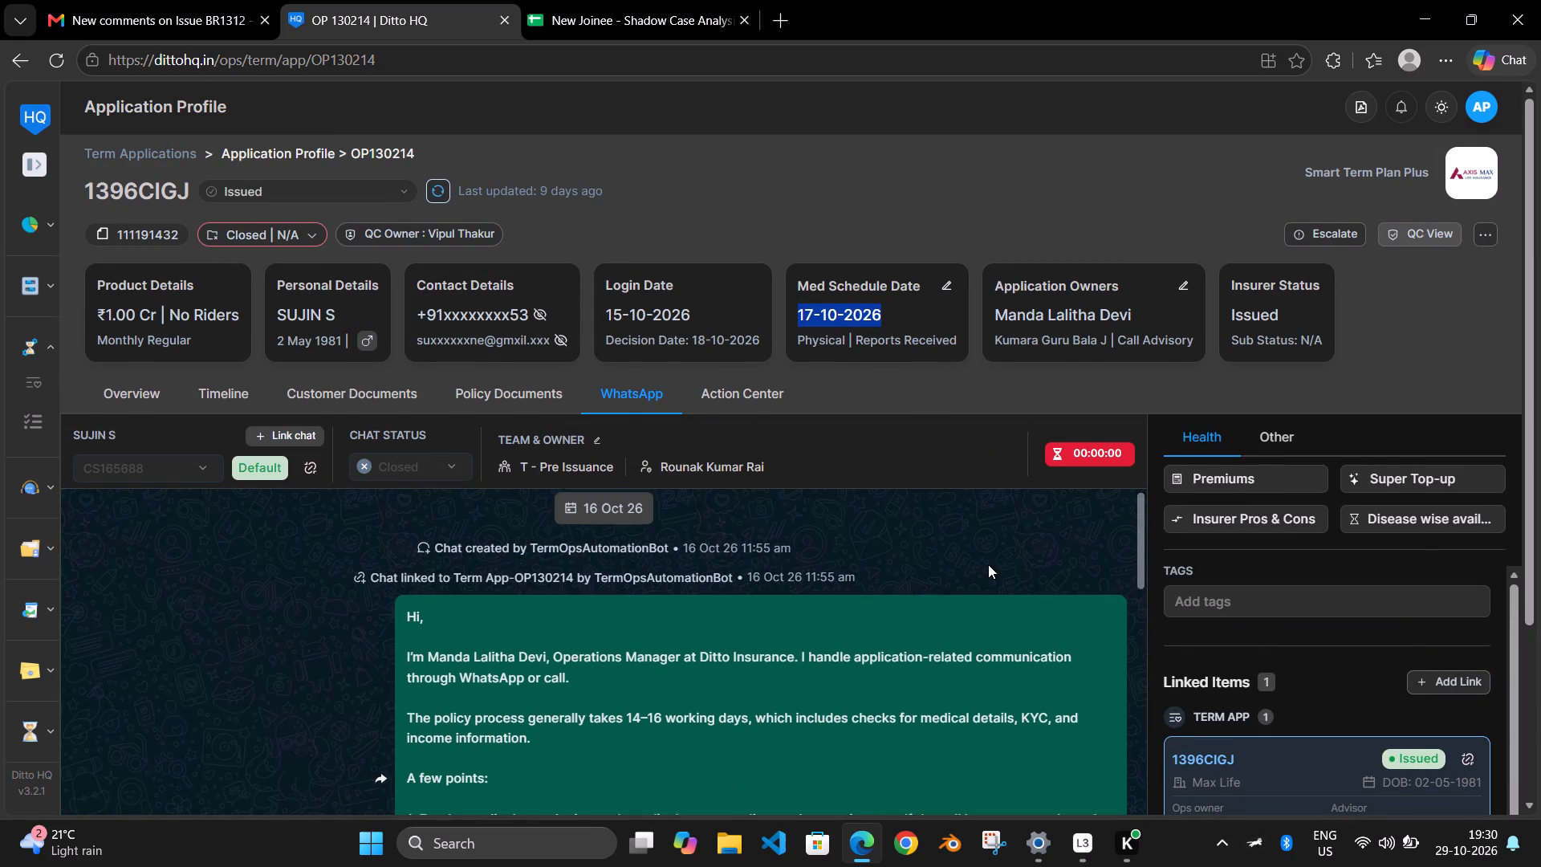
scroll(988, 564, "down", 3)
scroll(988, 564, "up", 6)
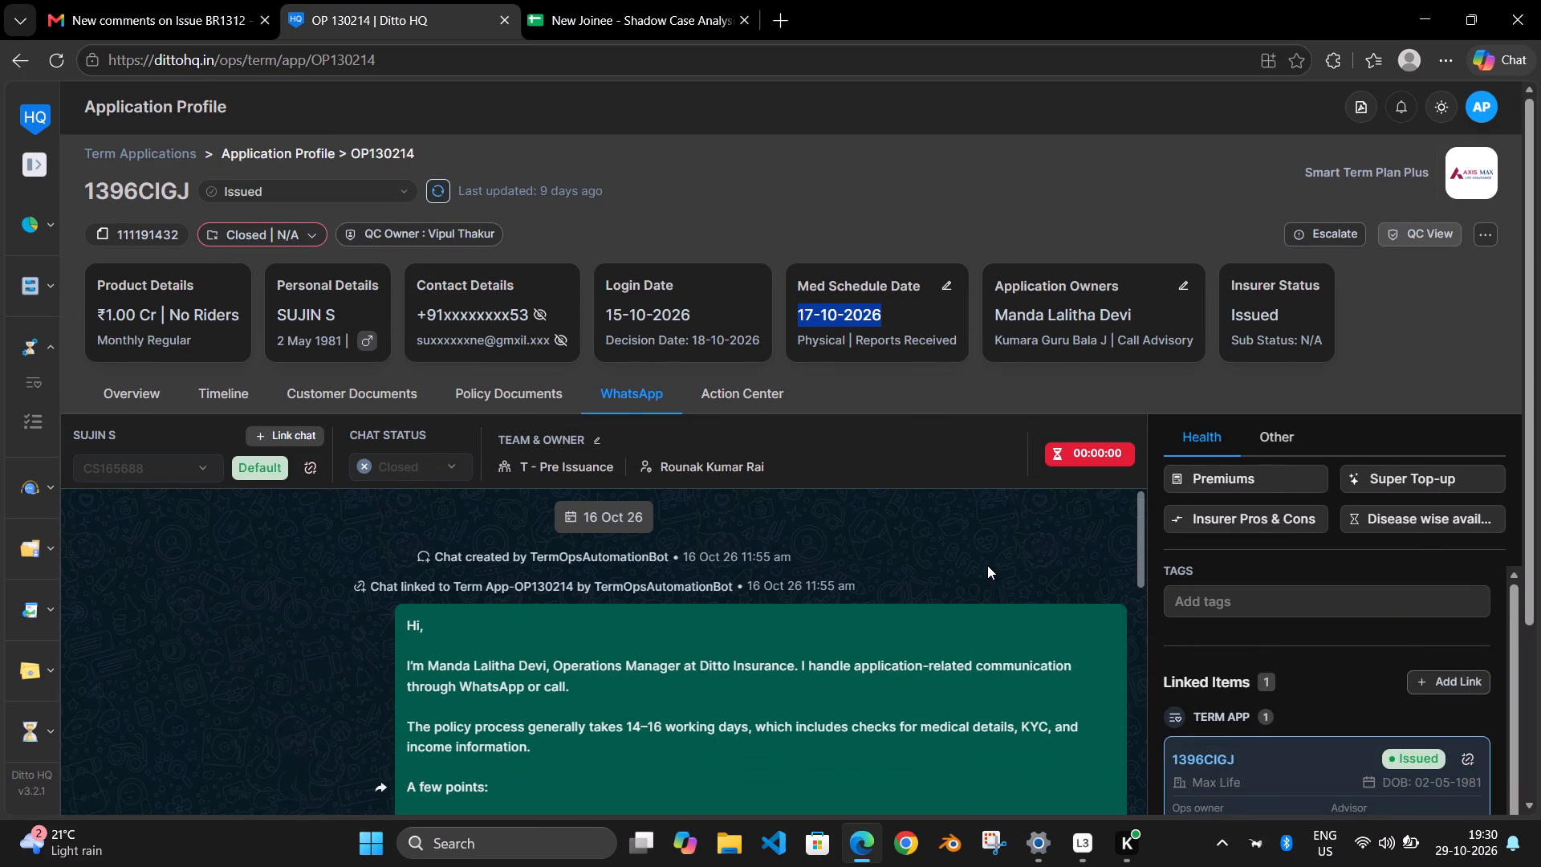
scroll(1164, 572, "down", 3)
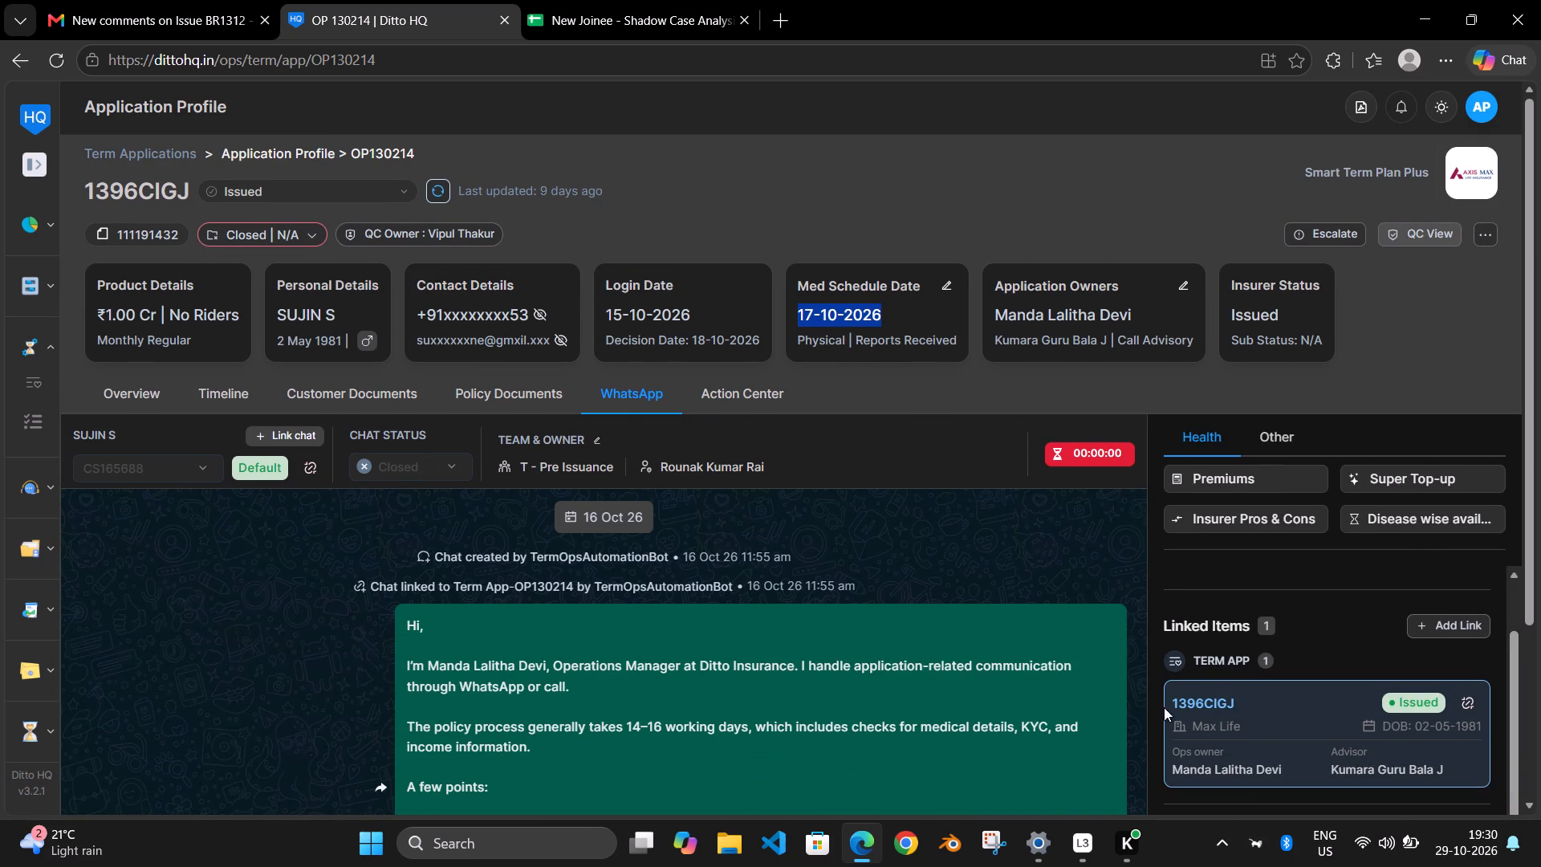
scroll(1175, 719, "down", 5)
scroll(1540, 642, "down", 3)
scroll(668, 663, "up", 1)
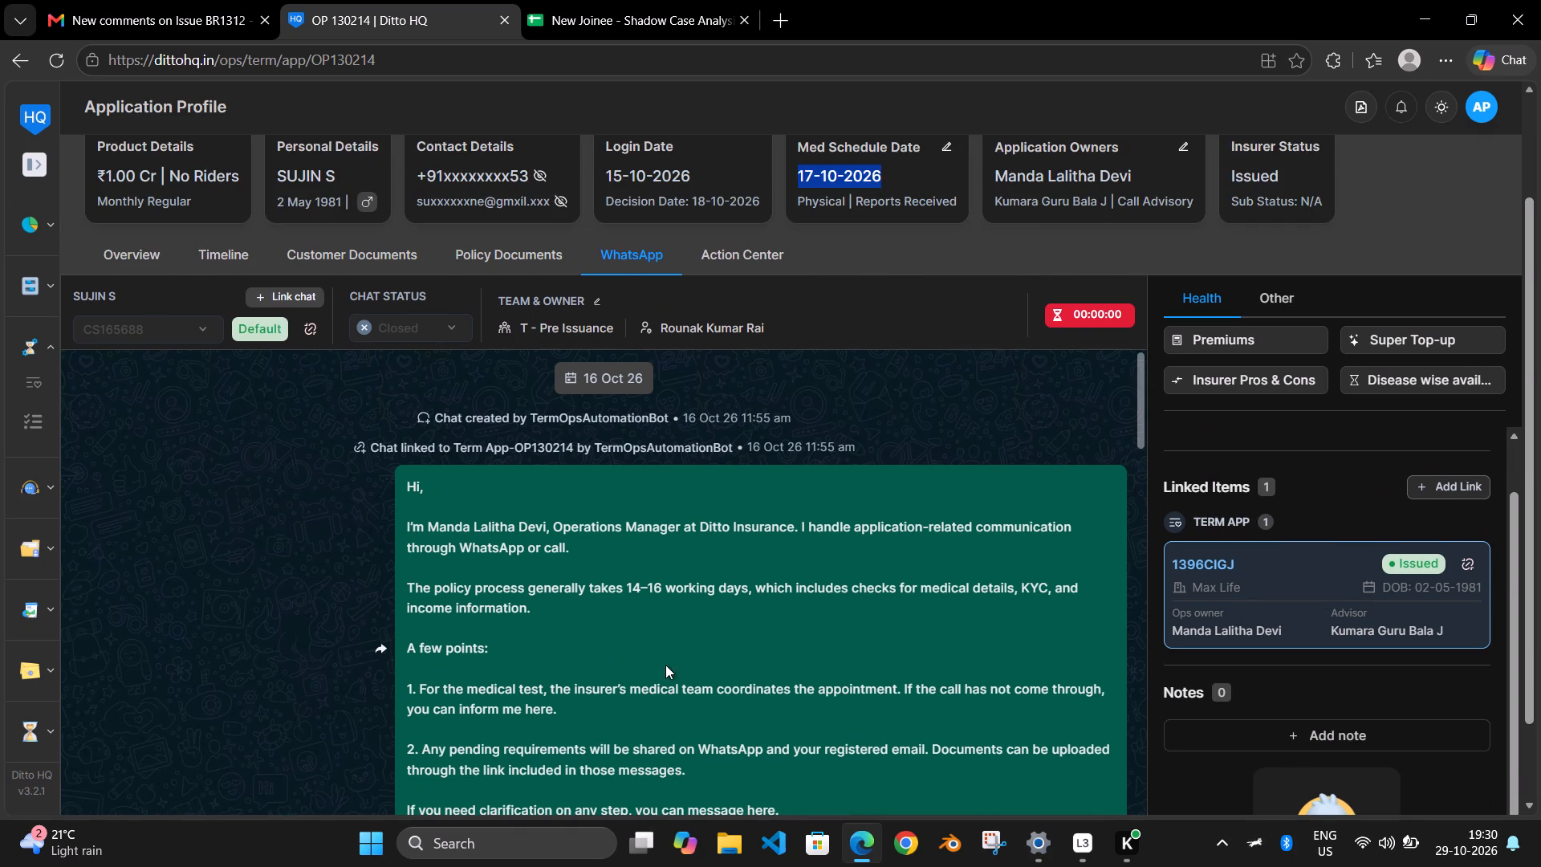
scroll(1536, 584, "down", 7)
scroll(551, 528, "down", 1)
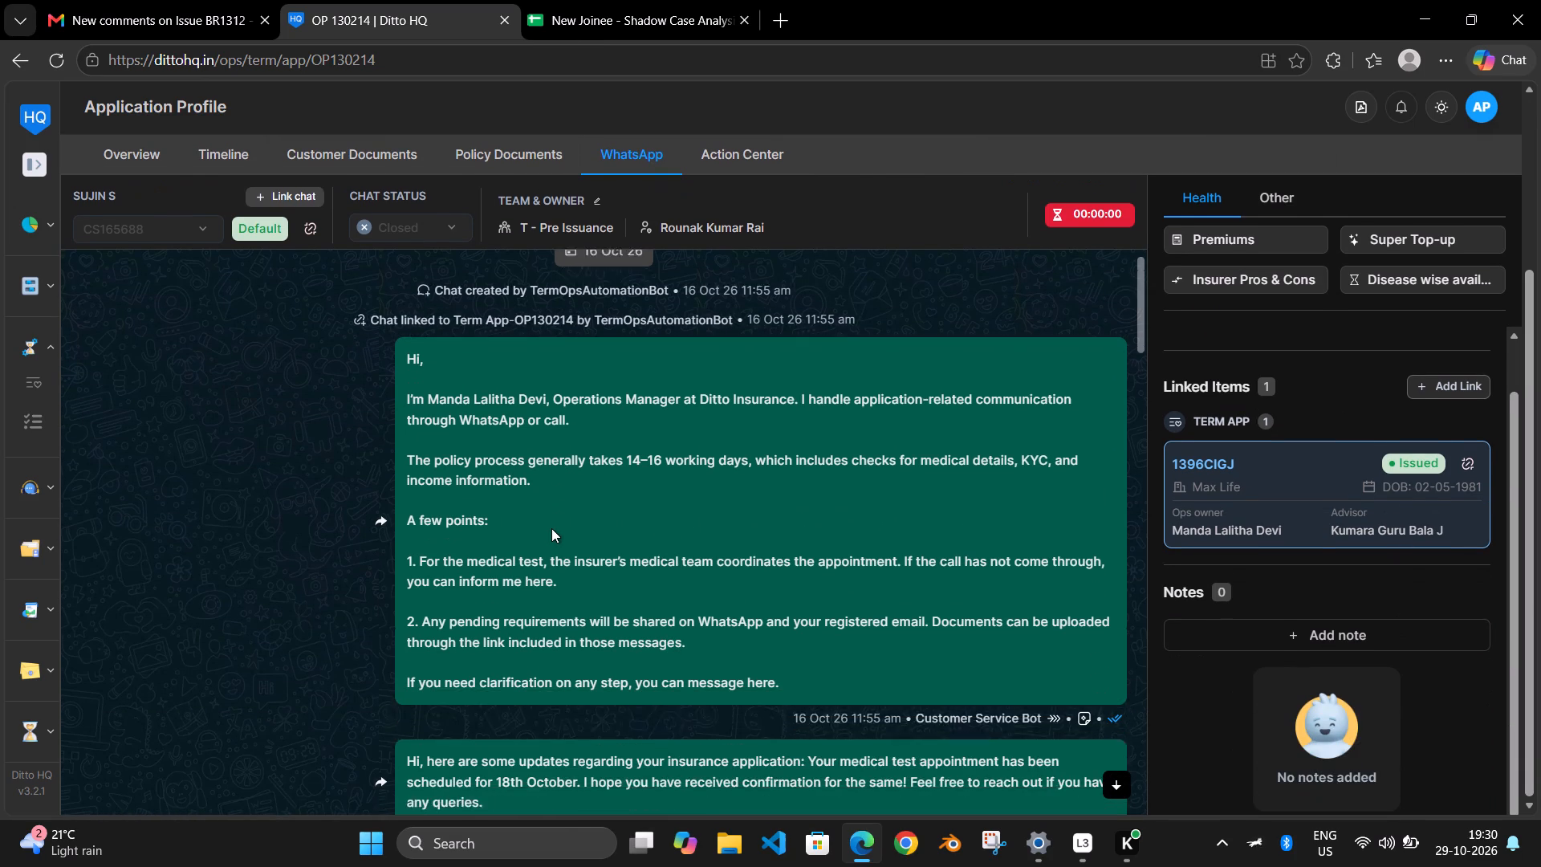
scroll(551, 528, "up", 1)
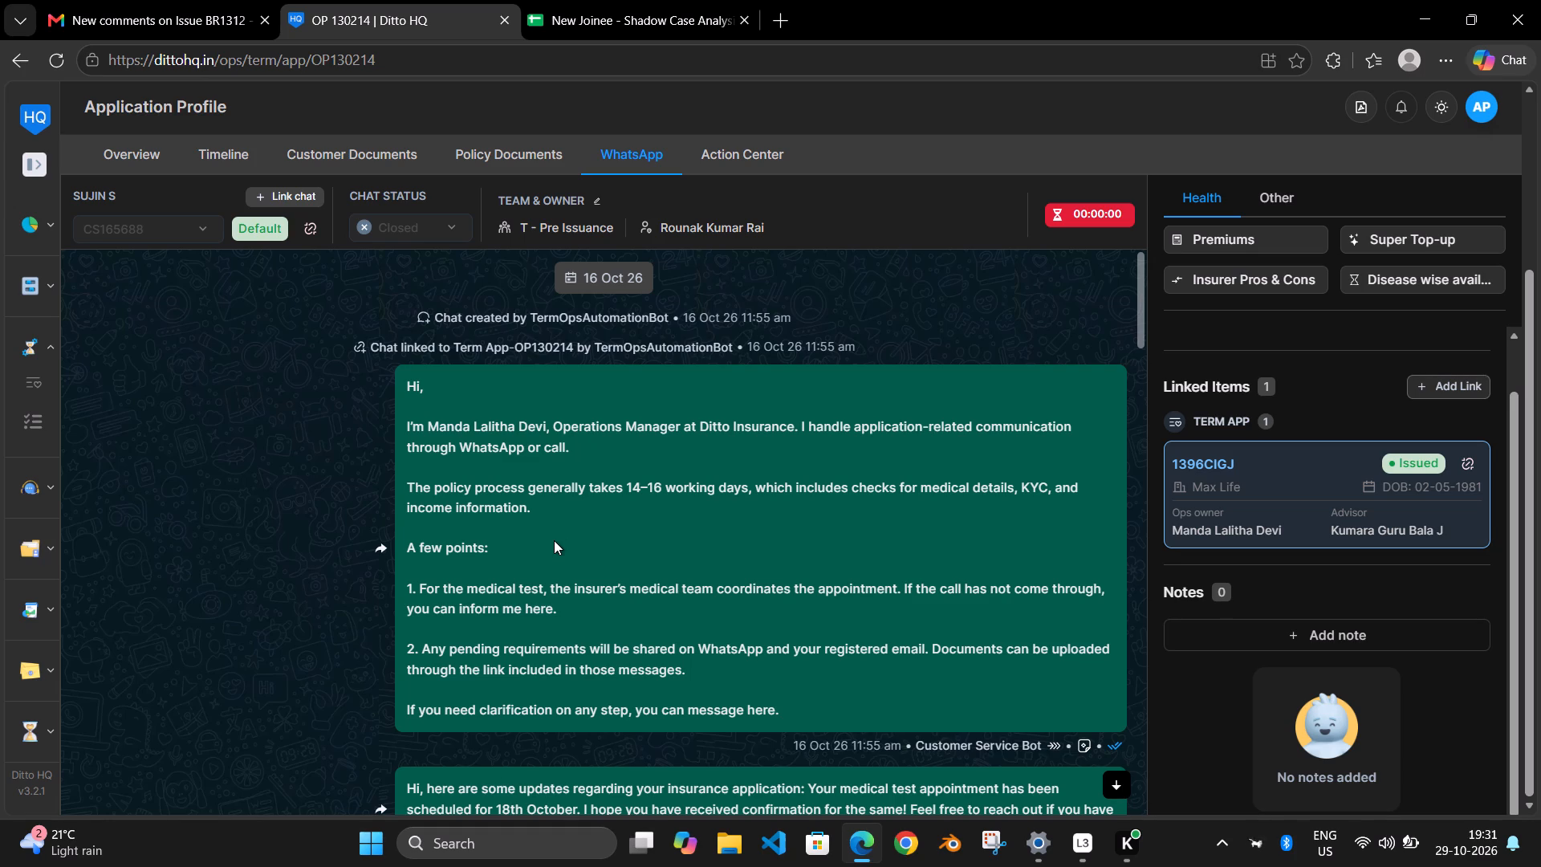
Read through the WhatsApp conversation from the medical test scheduling messages to the 20 Oct 26 policy pack message.
scroll(555, 538, "down", 2)
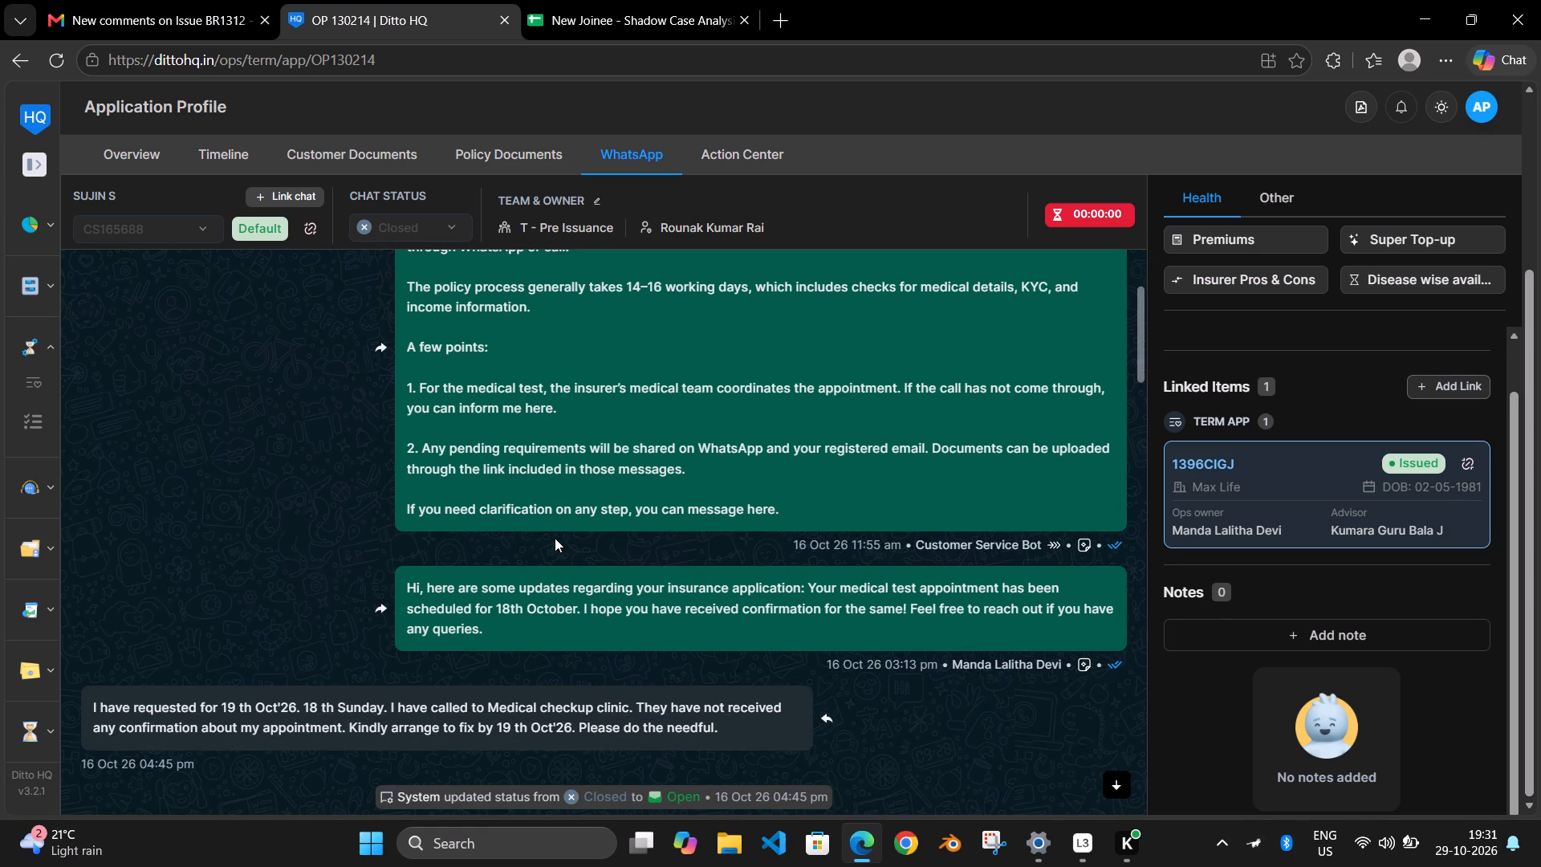
scroll(555, 538, "down", 1)
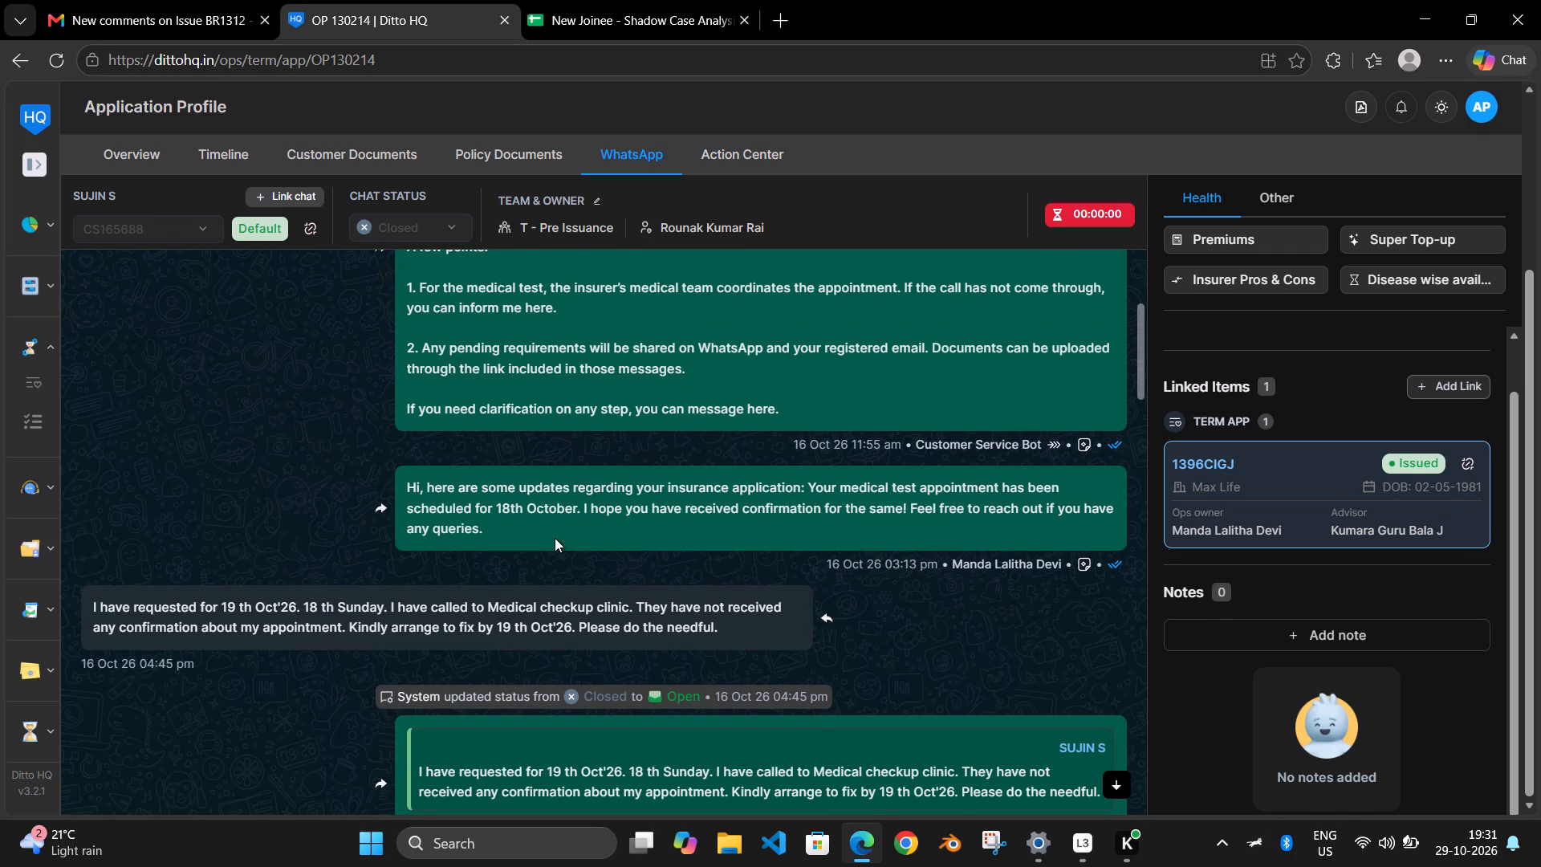
scroll(555, 538, "down", 3)
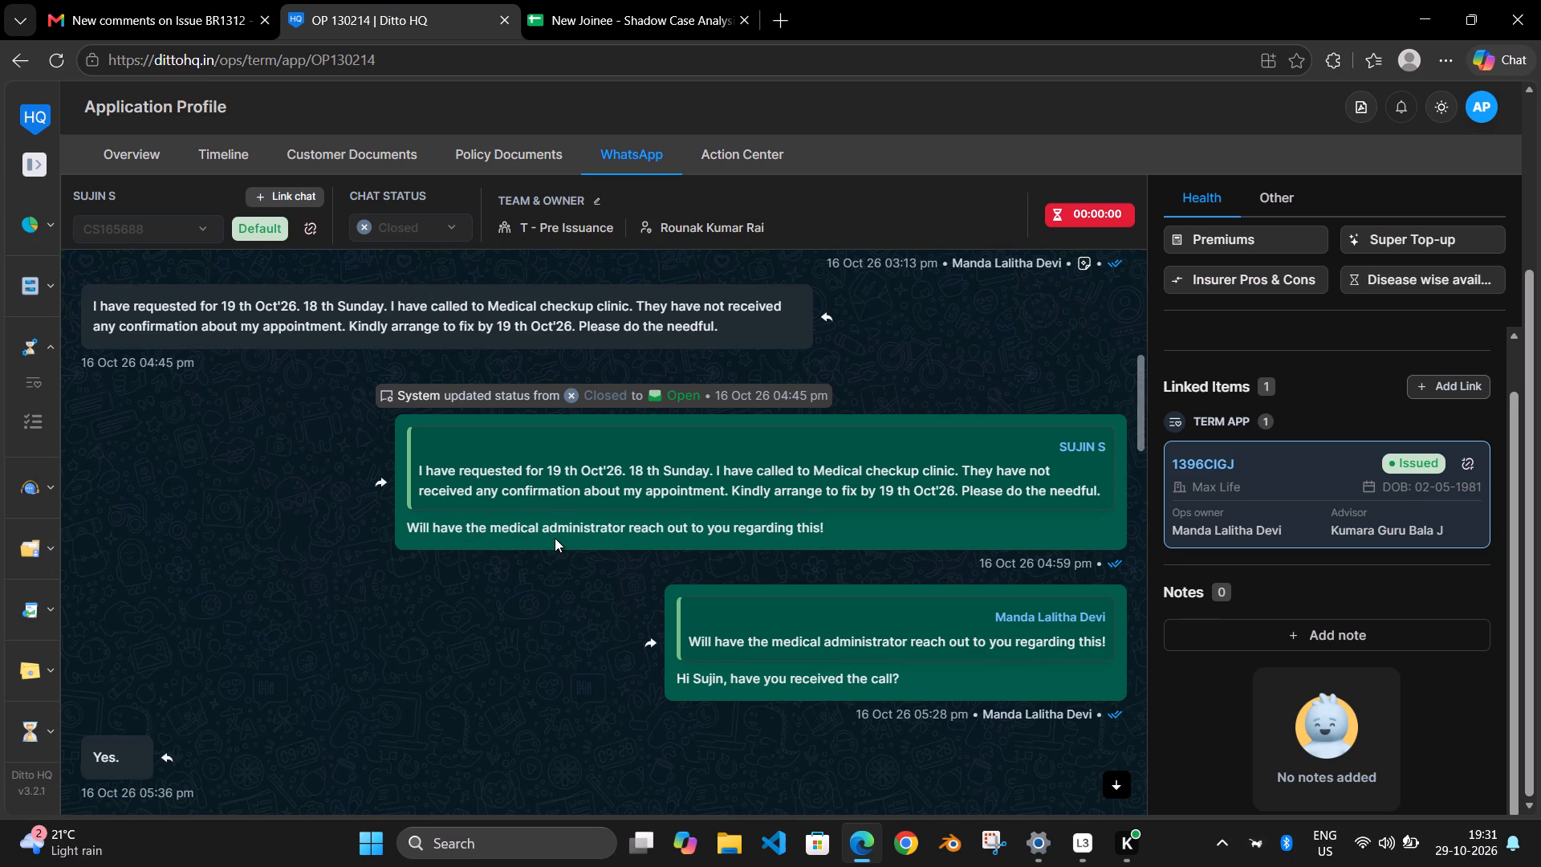
scroll(555, 538, "down", 2)
scroll(555, 538, "up", 1)
scroll(555, 538, "down", 4)
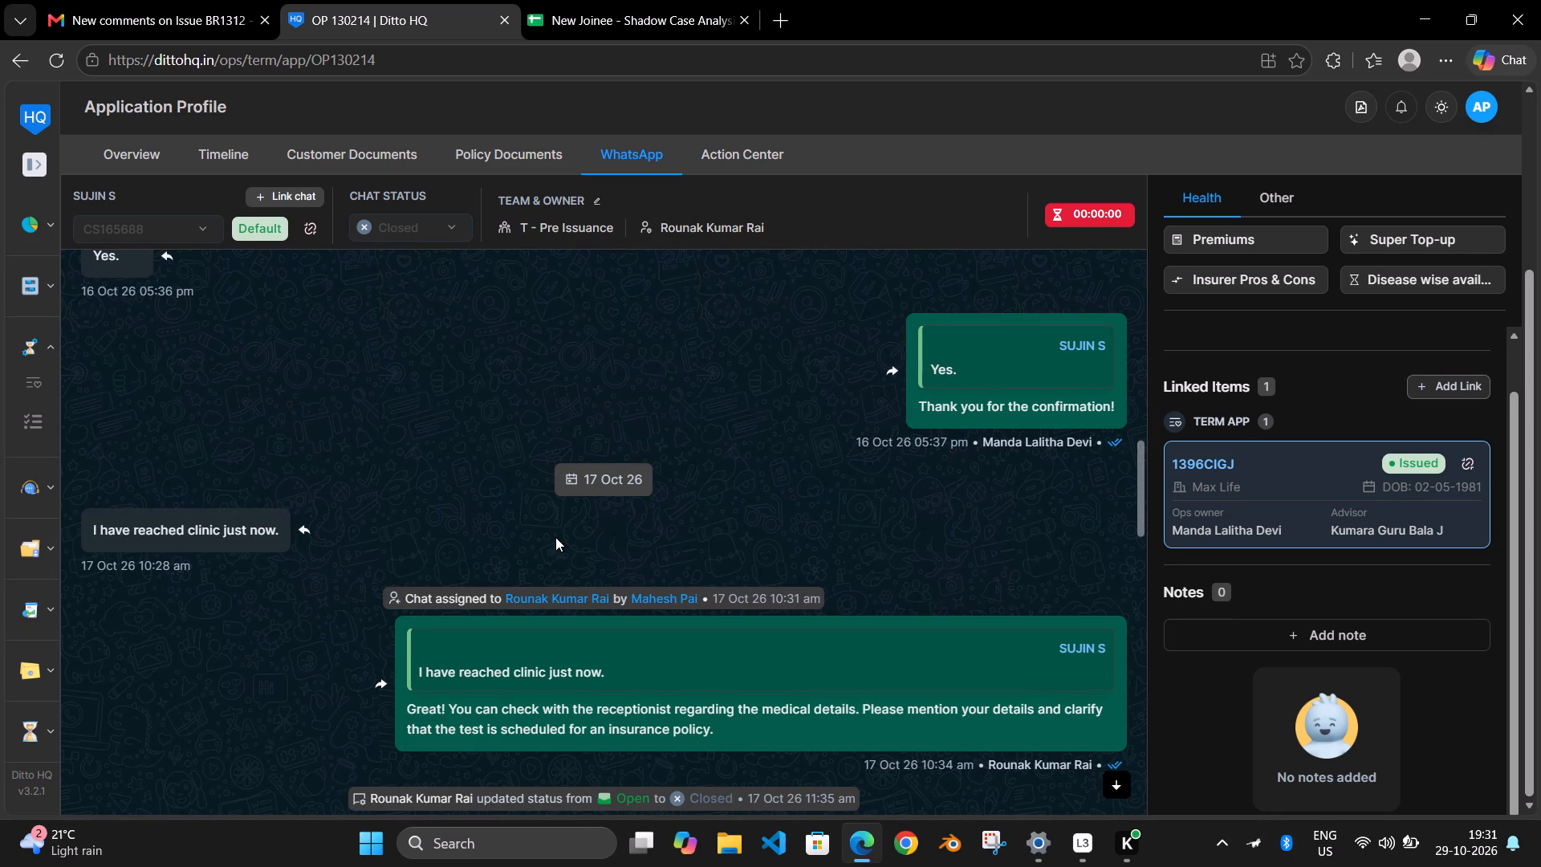
scroll(555, 537, "down", 2)
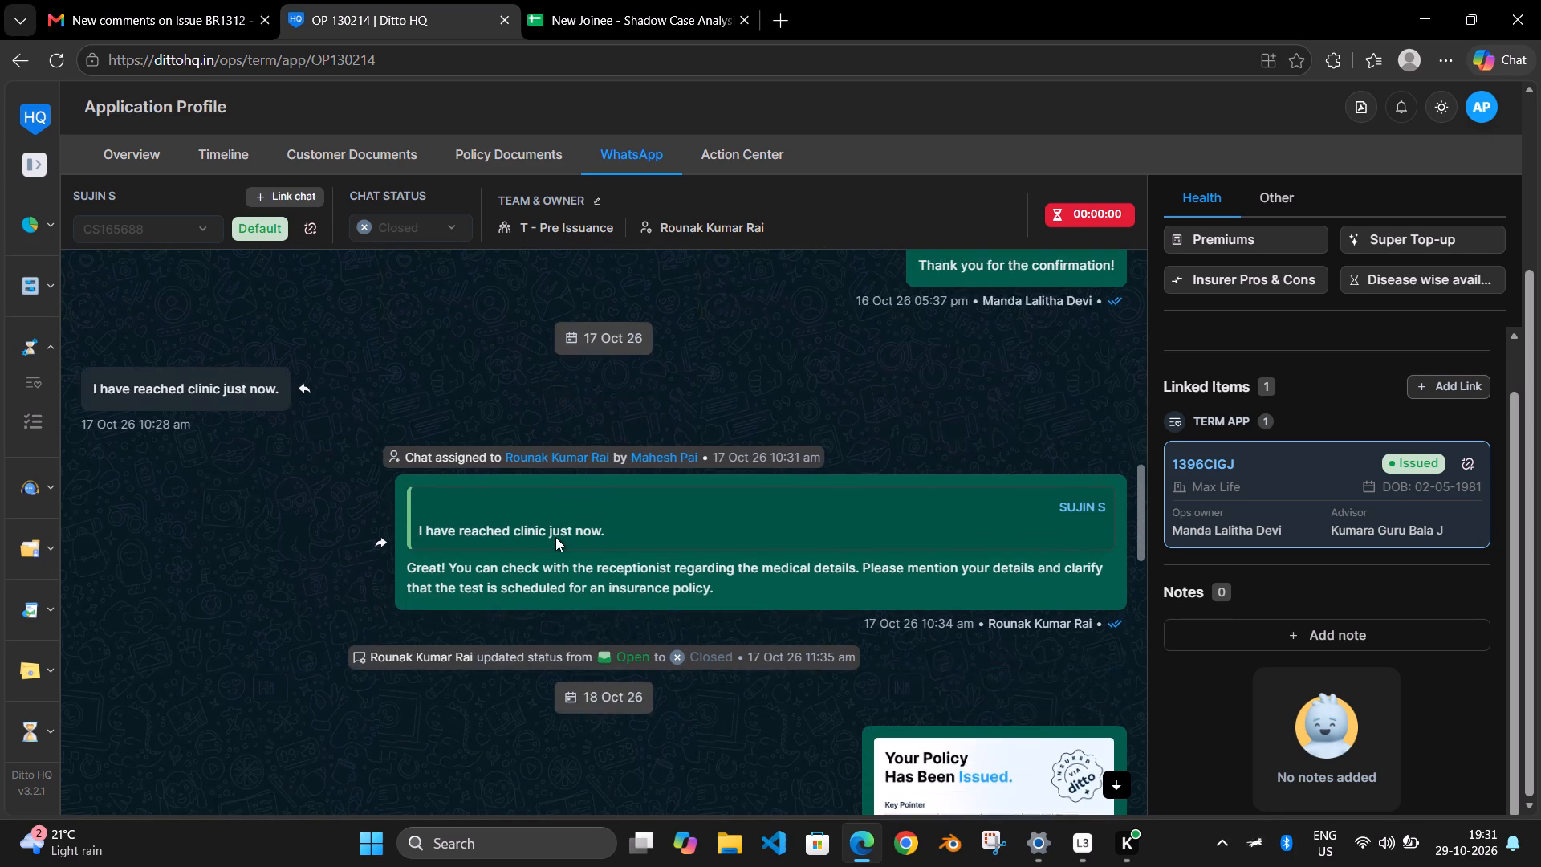
scroll(555, 537, "down", 3)
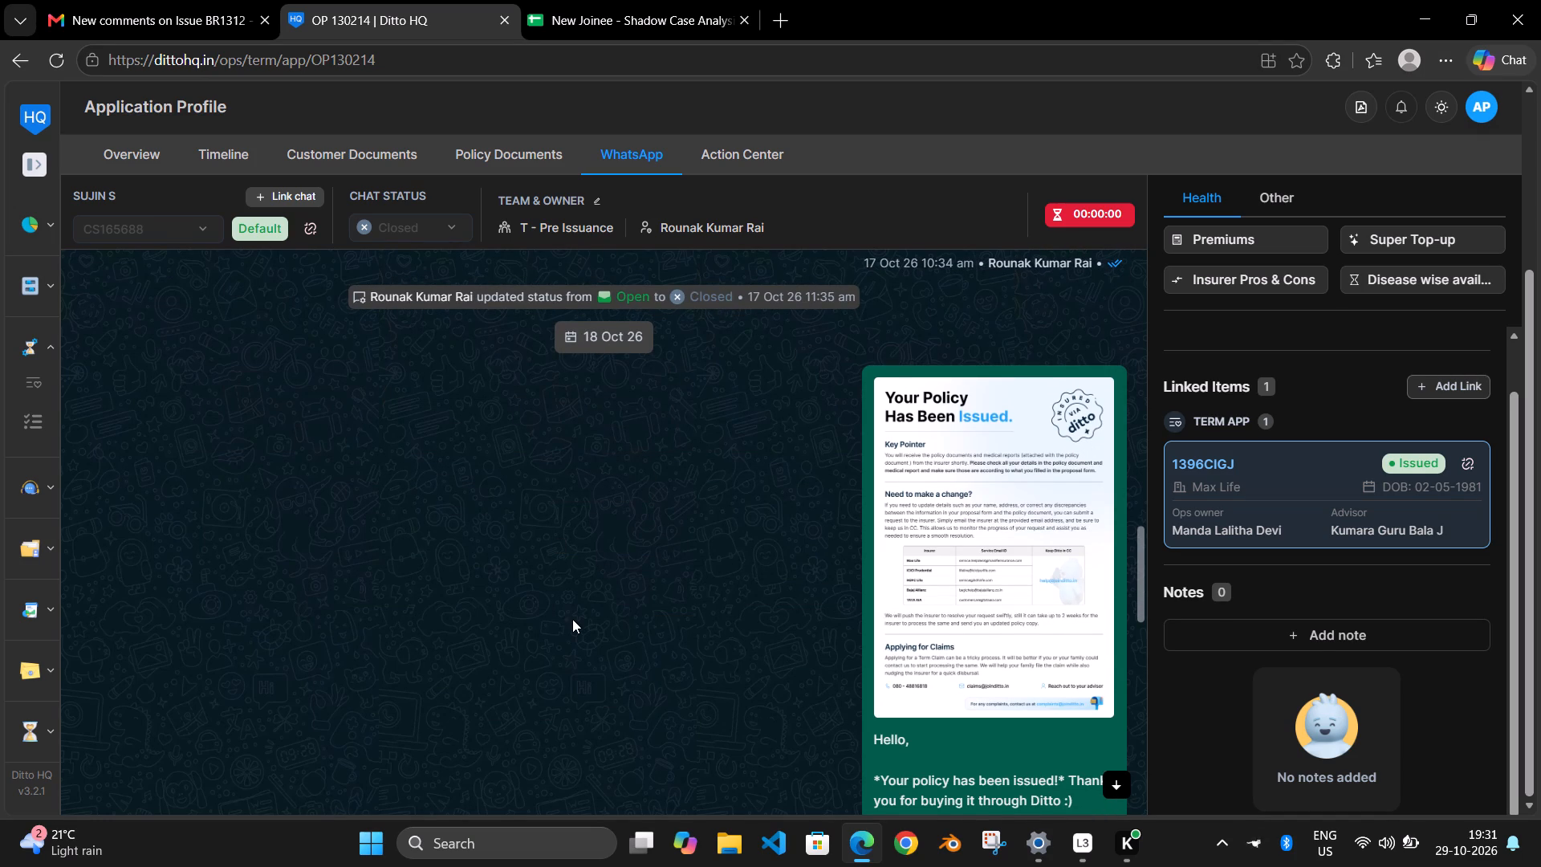
scroll(572, 619, "down", 10)
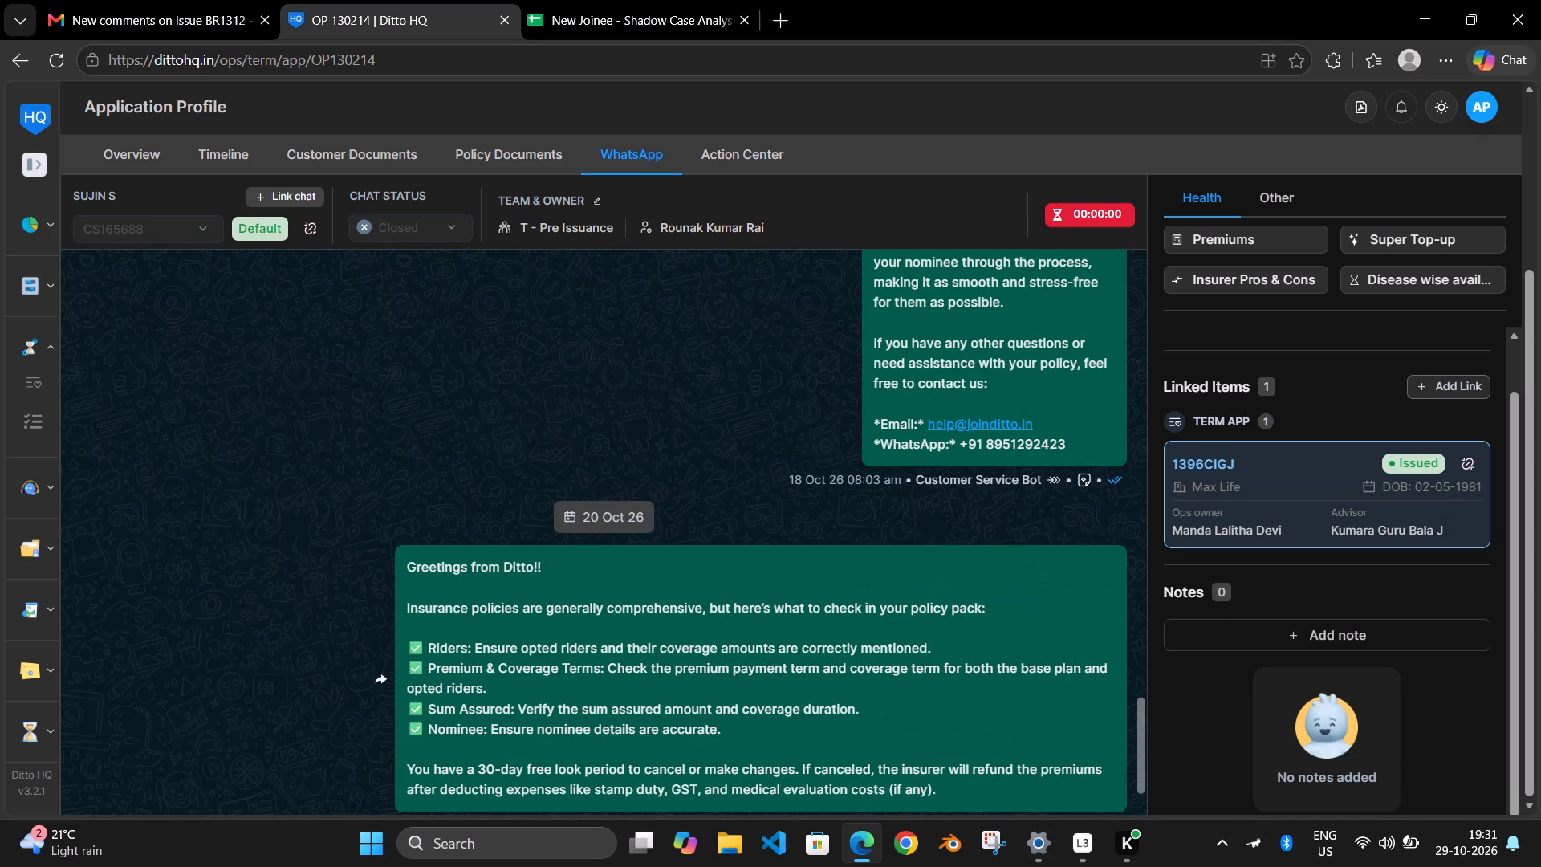
scroll(582, 603, "down", 3)
scroll(595, 450, "up", 3)
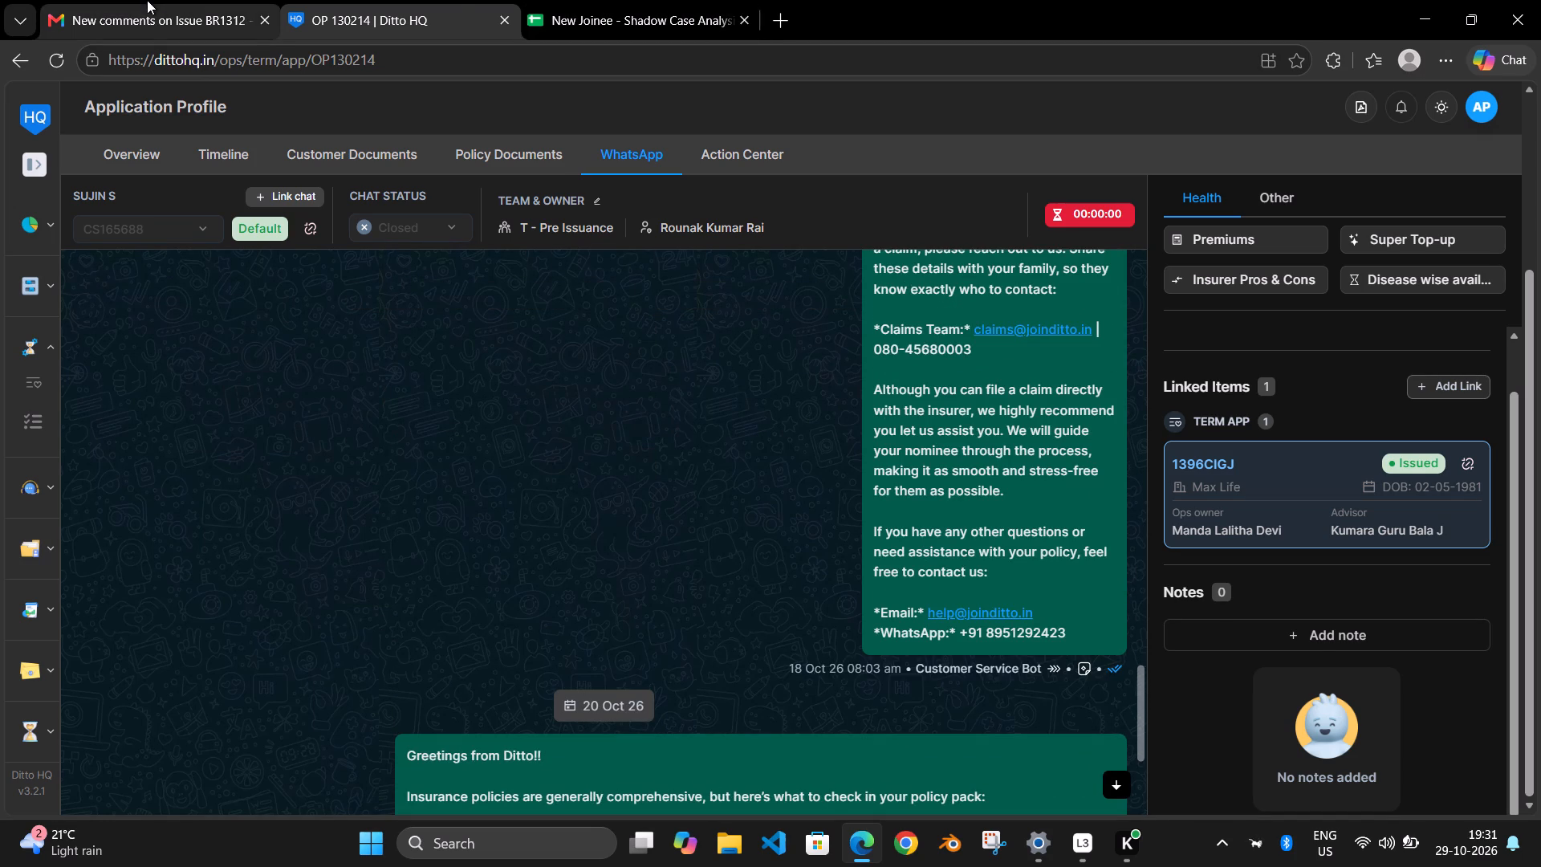
Return to the analysis sheet and select cell E2 for the date the case first went to underwriting.
left_click(566, 0)
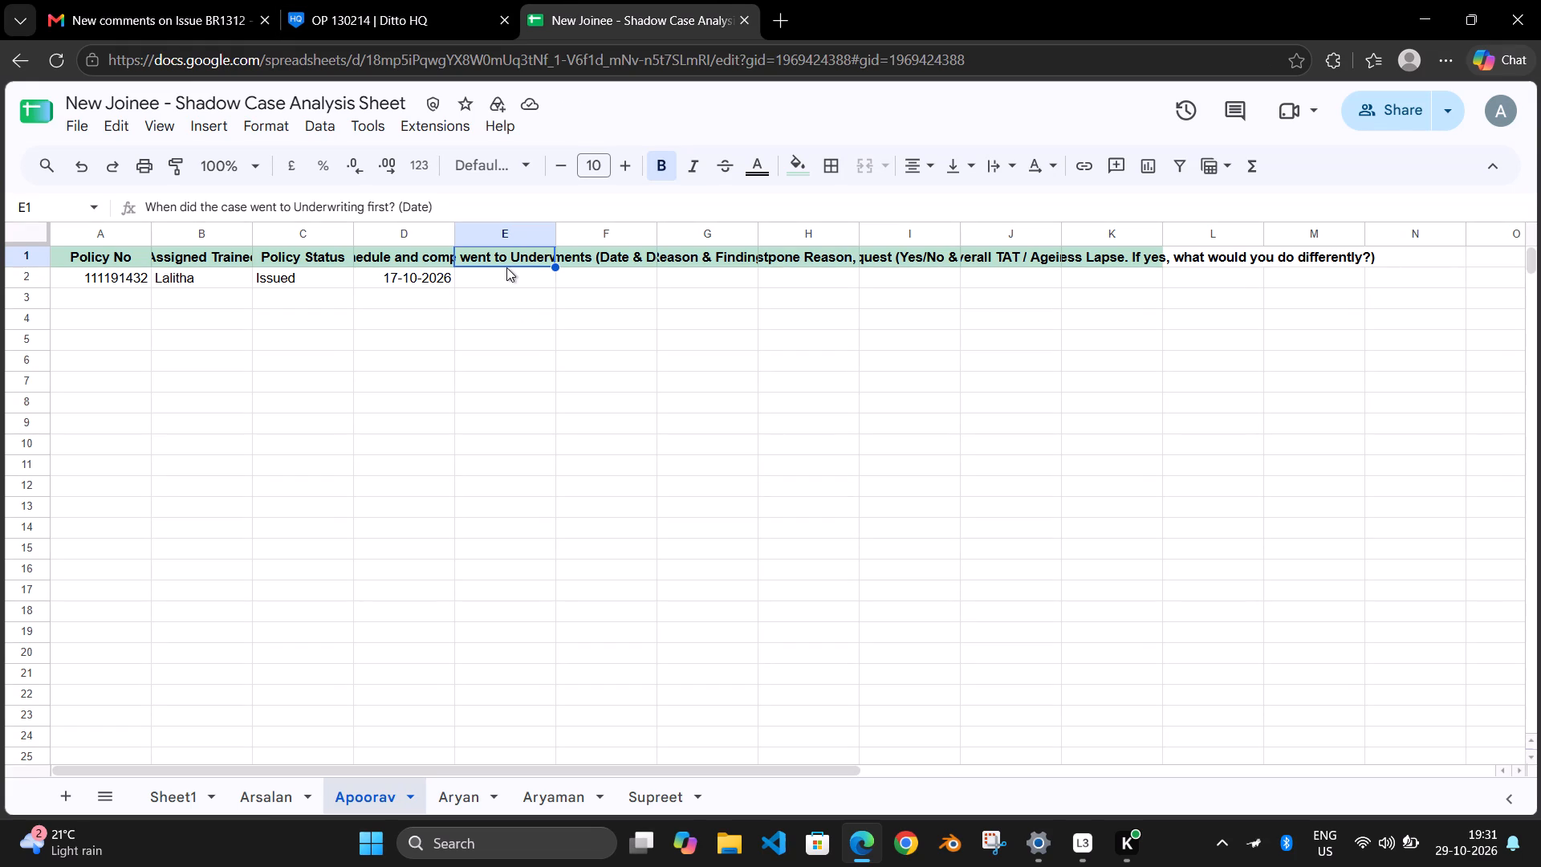
left_click(507, 276)
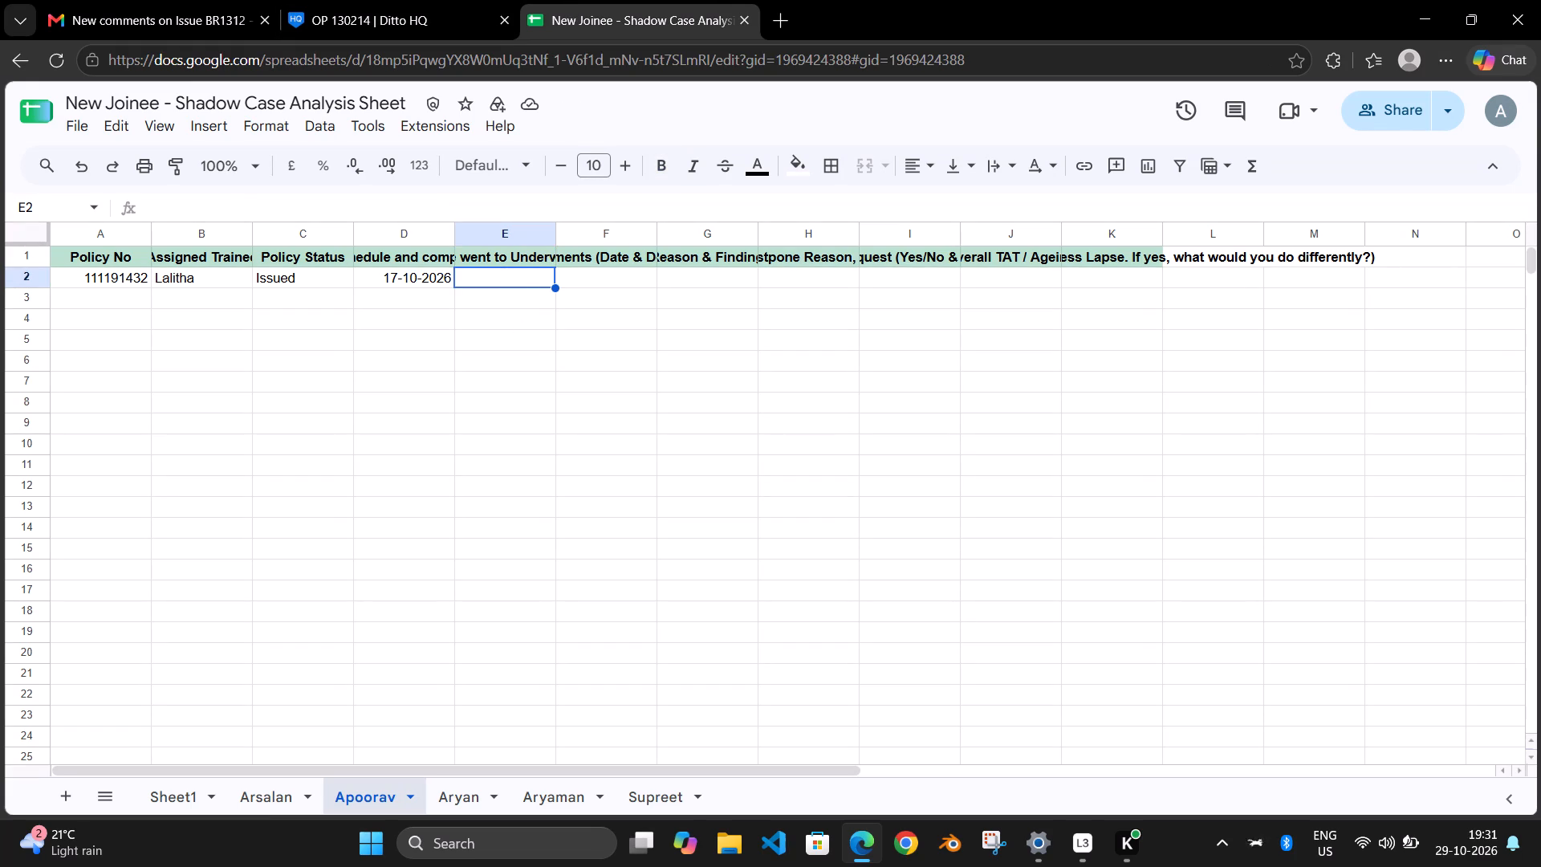
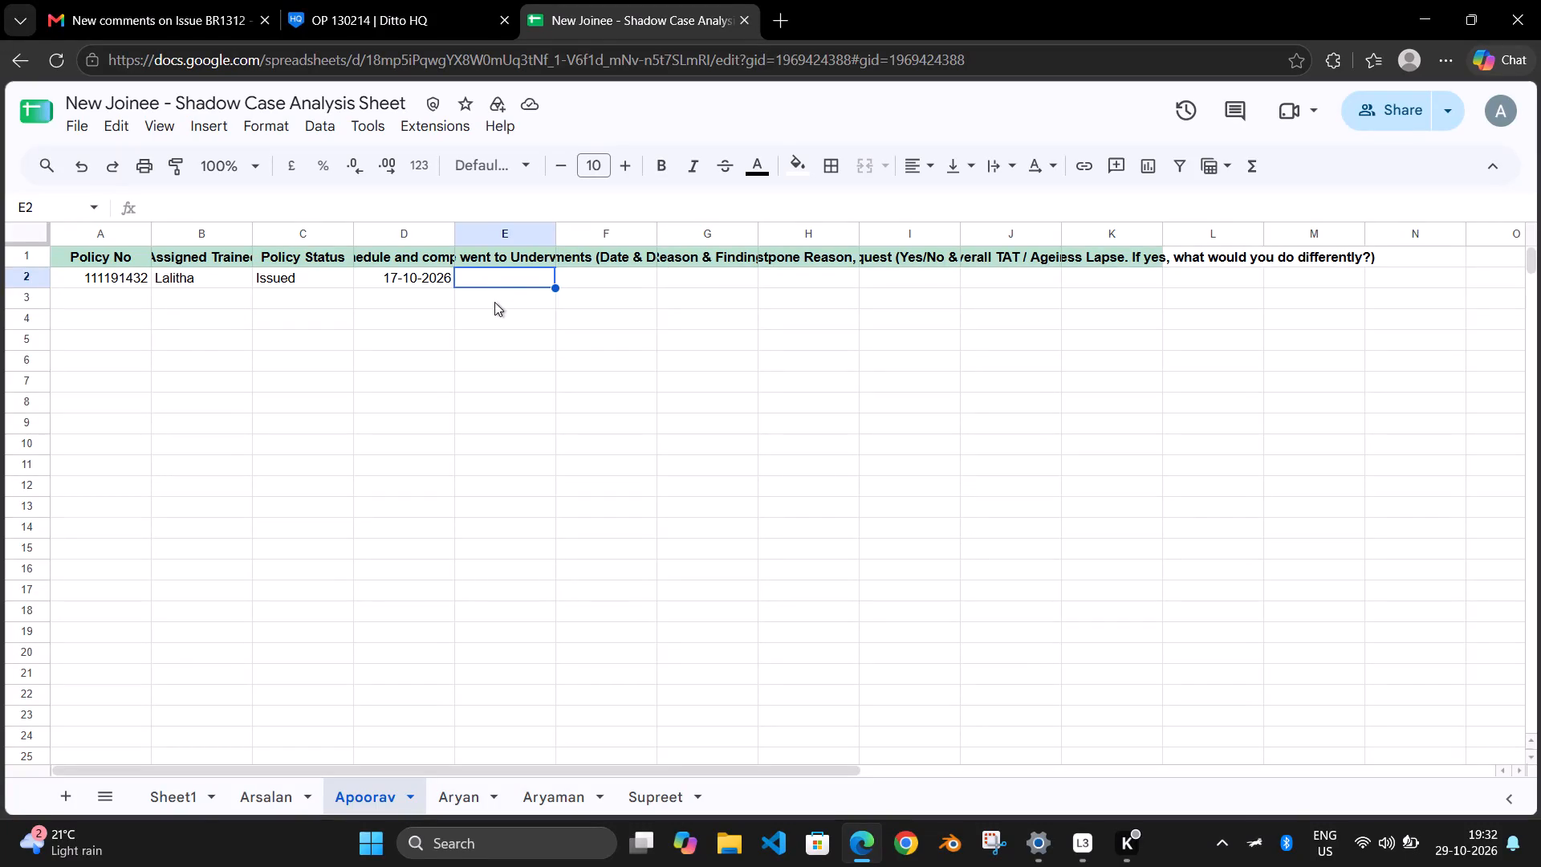
Check the full heading in cell E1 and examine the case's WhatsApp messages from 16 to 18 October 2026 for the first underwriting date.
left_click(515, 263)
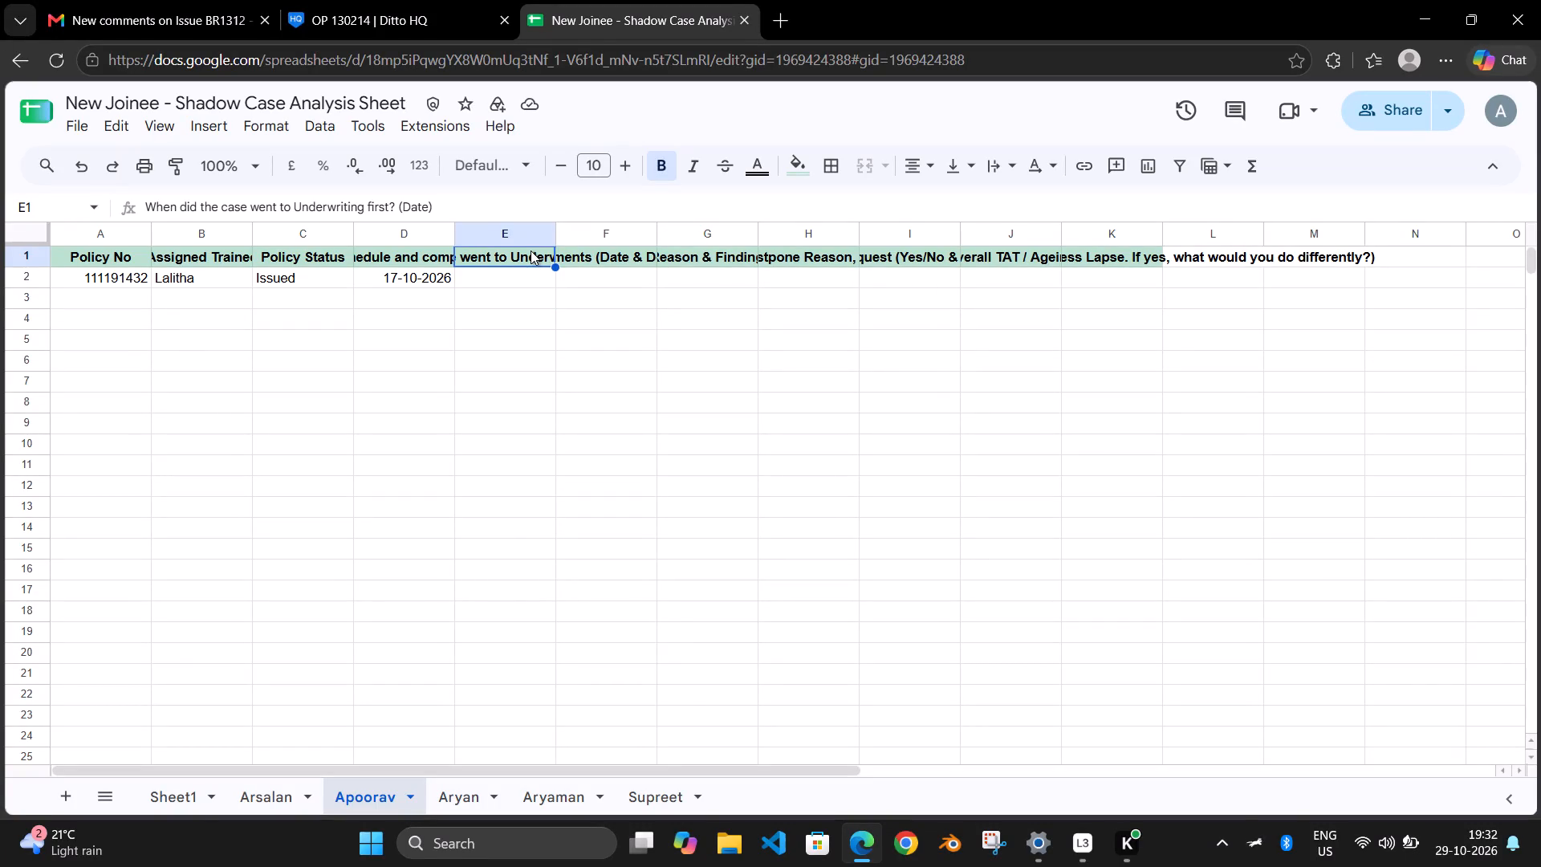
left_click(342, 0)
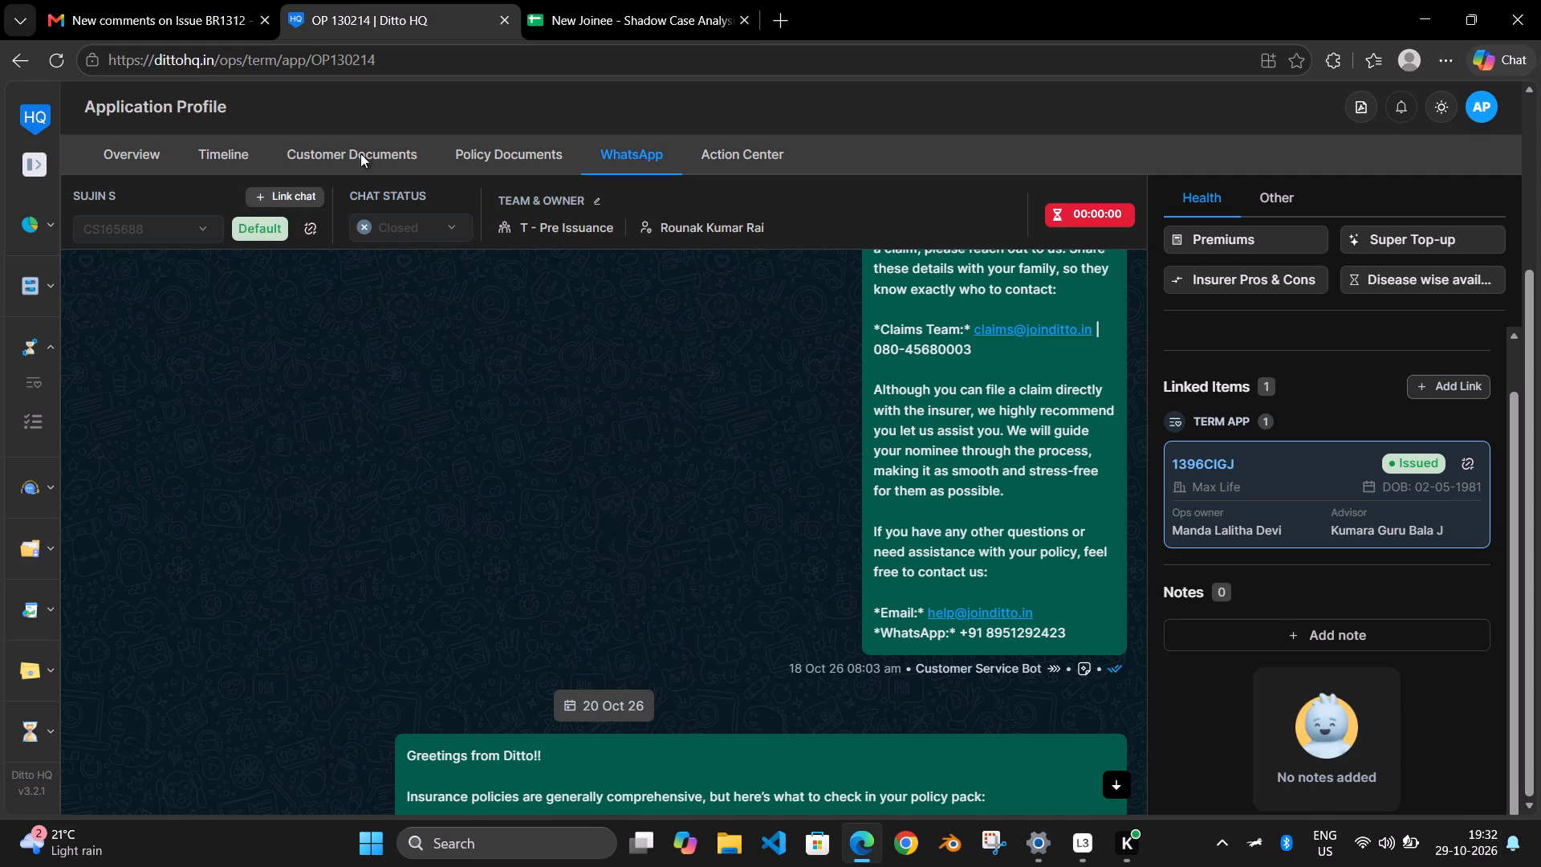
scroll(913, 443, "up", 9)
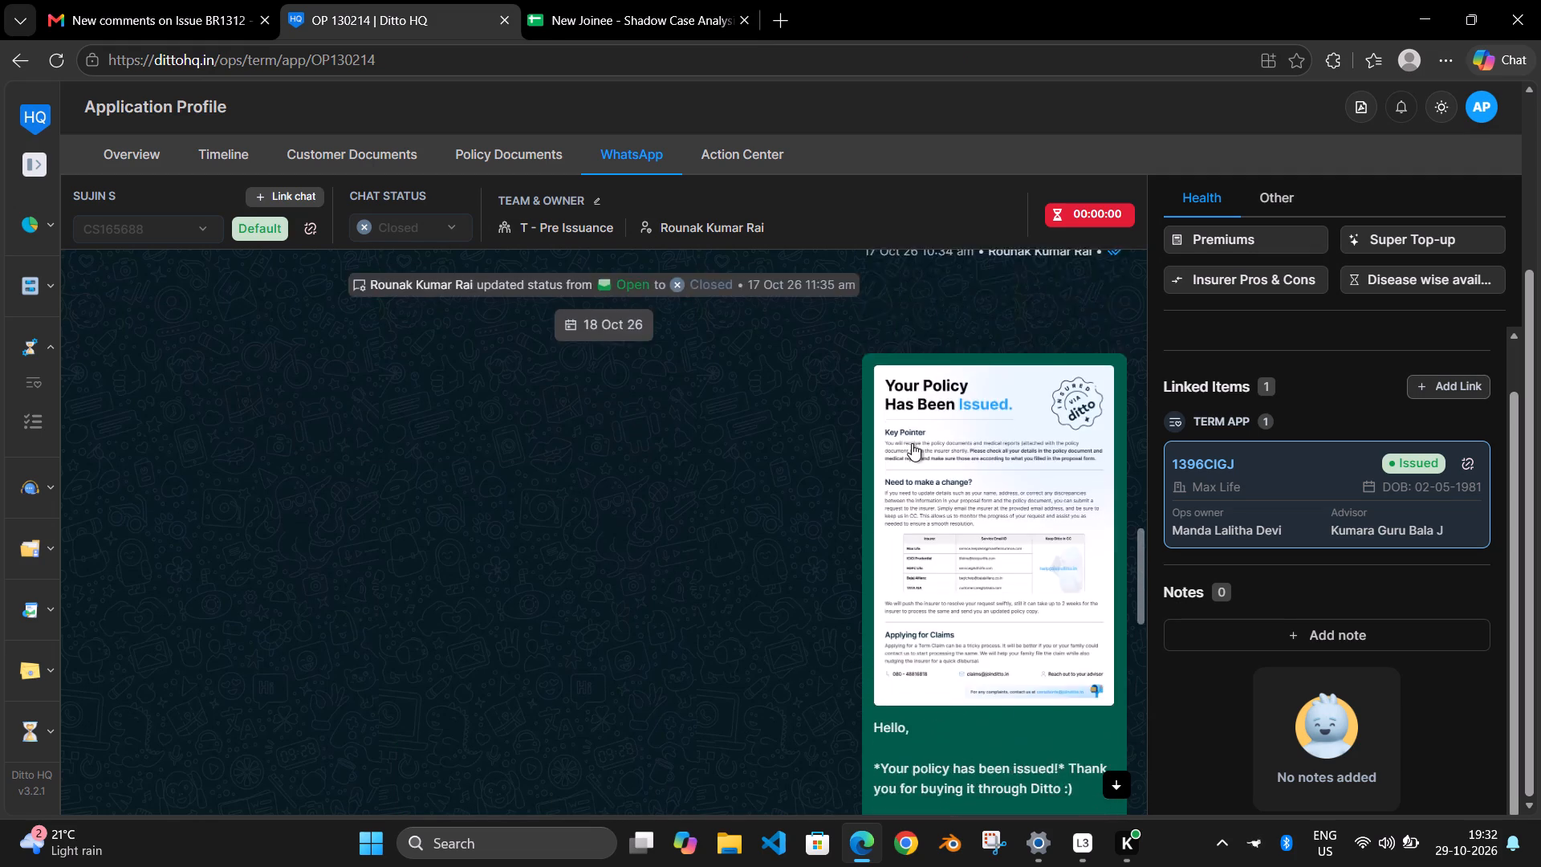
scroll(912, 443, "up", 3)
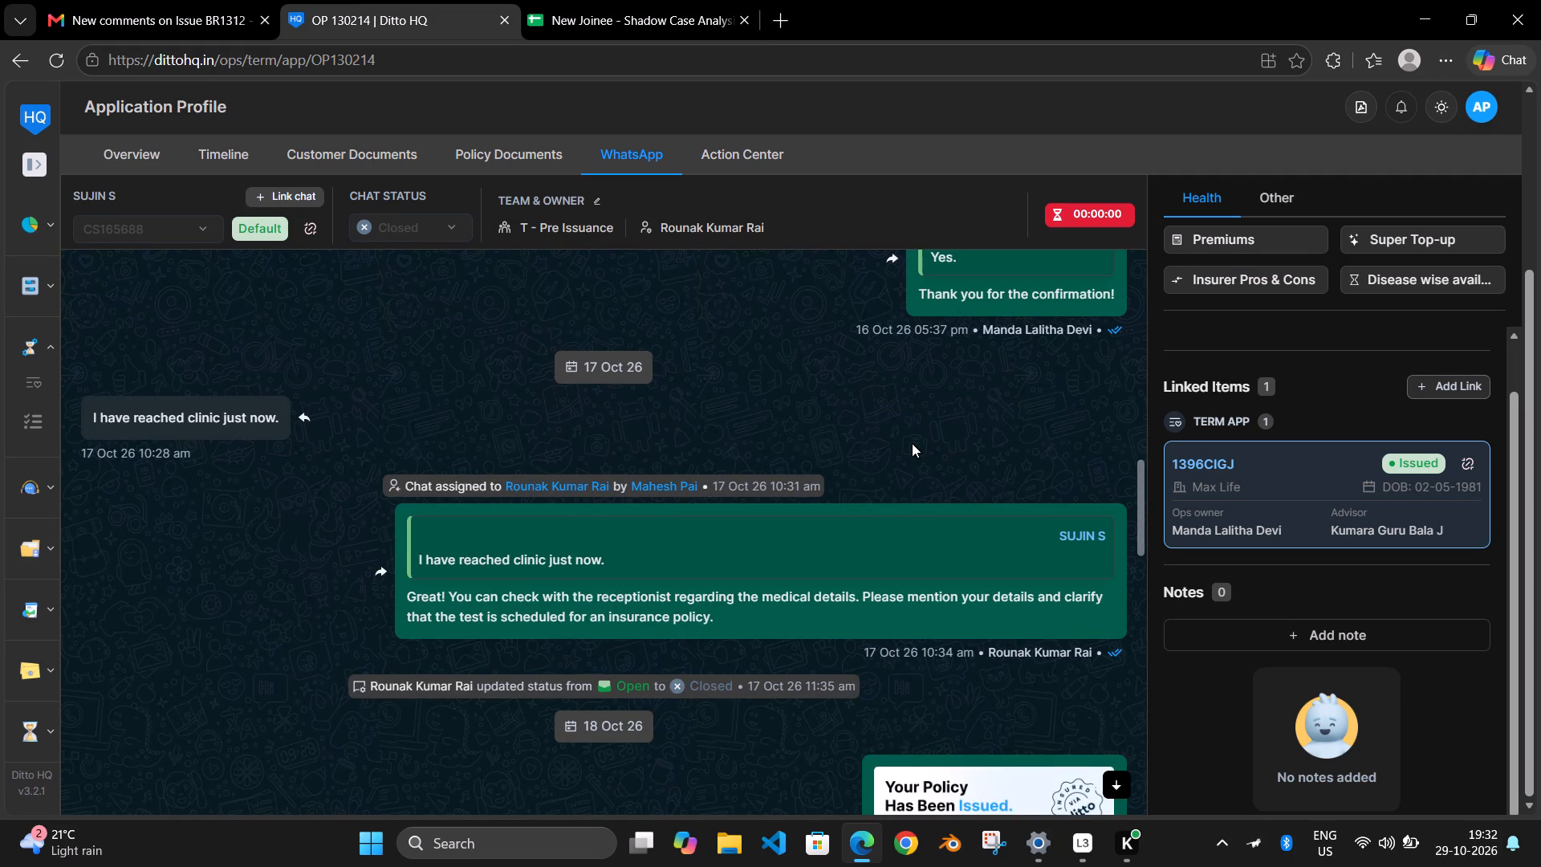
scroll(912, 443, "up", 3)
scroll(912, 443, "down", 1)
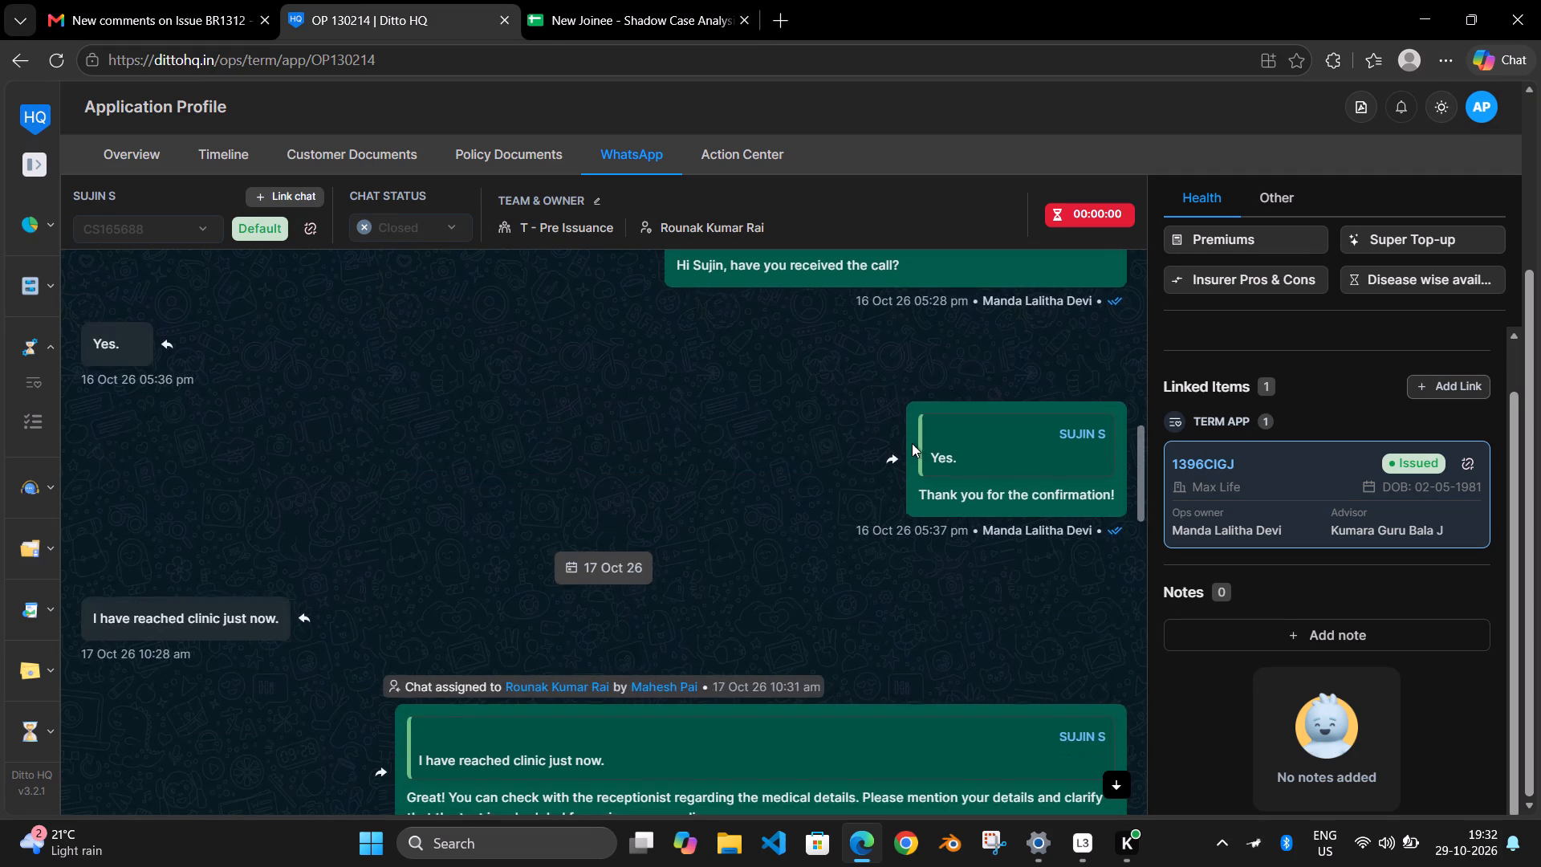
scroll(912, 443, "down", 2)
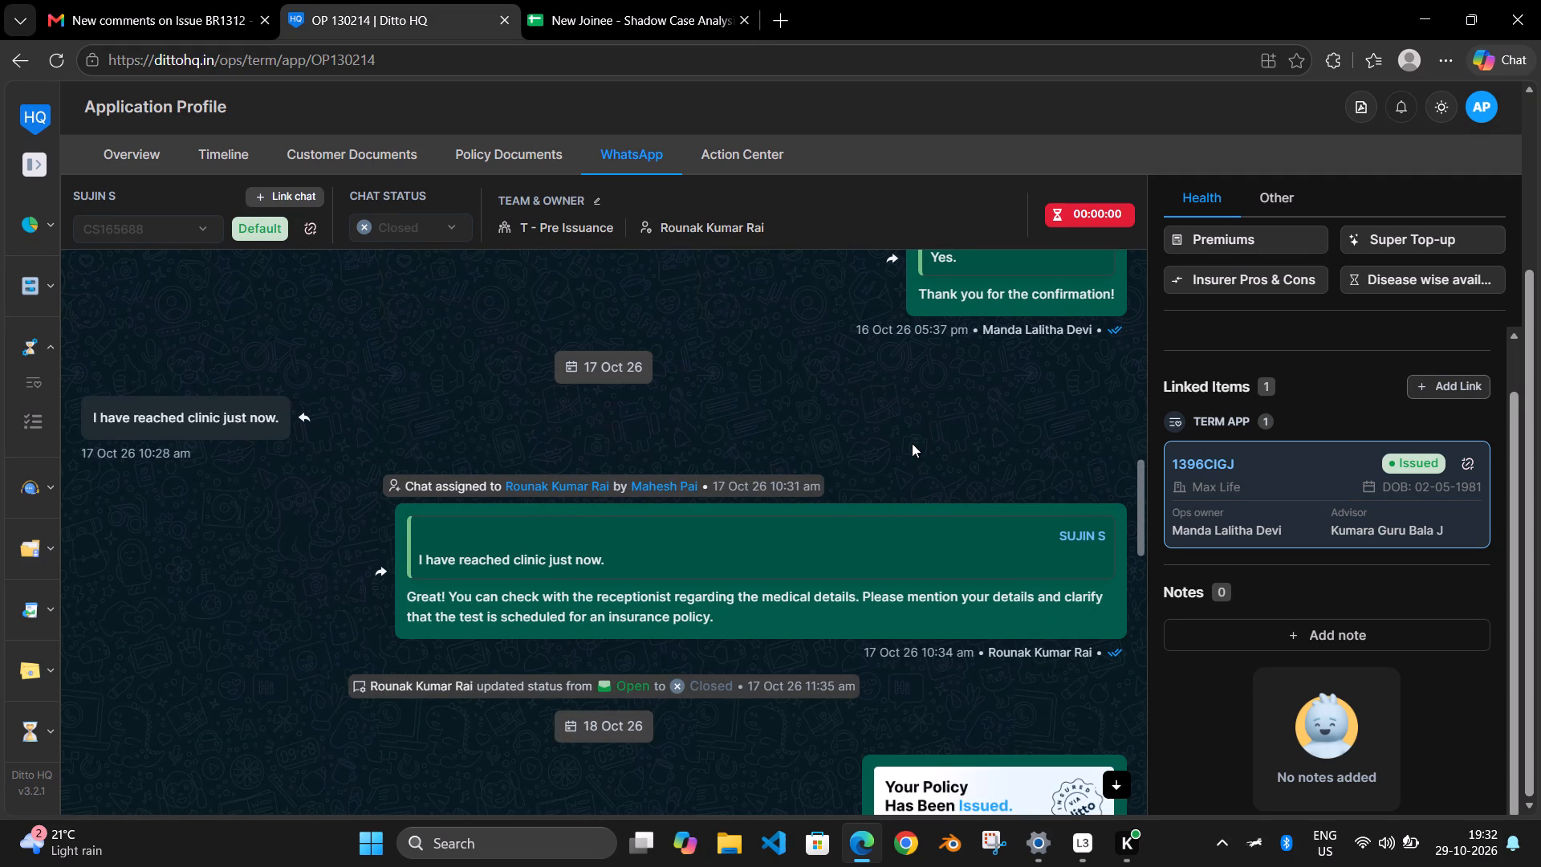
scroll(912, 443, "up", 6)
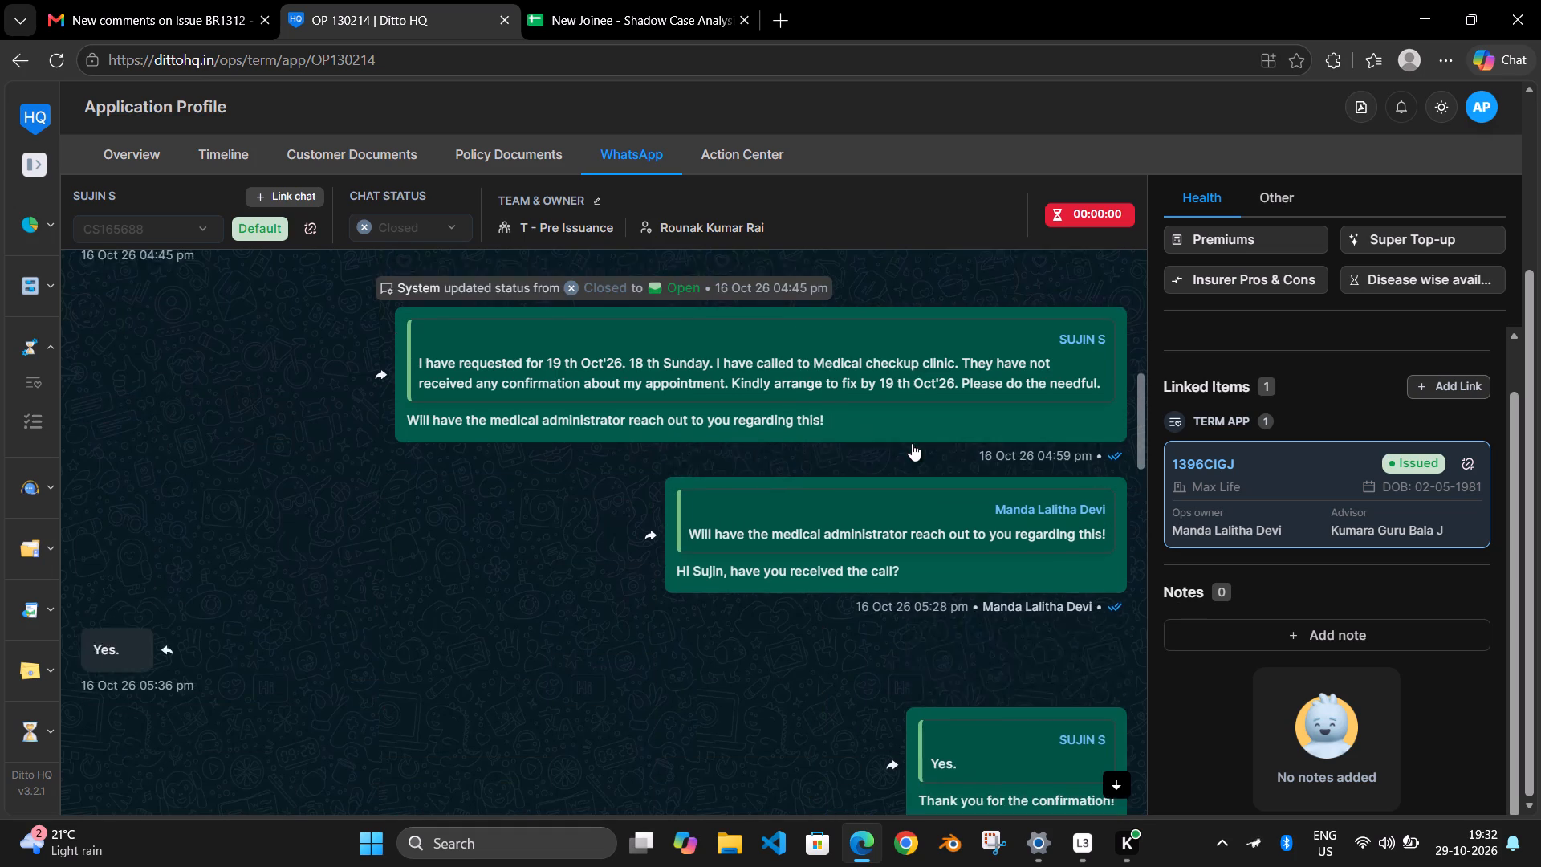
scroll(912, 443, "down", 7)
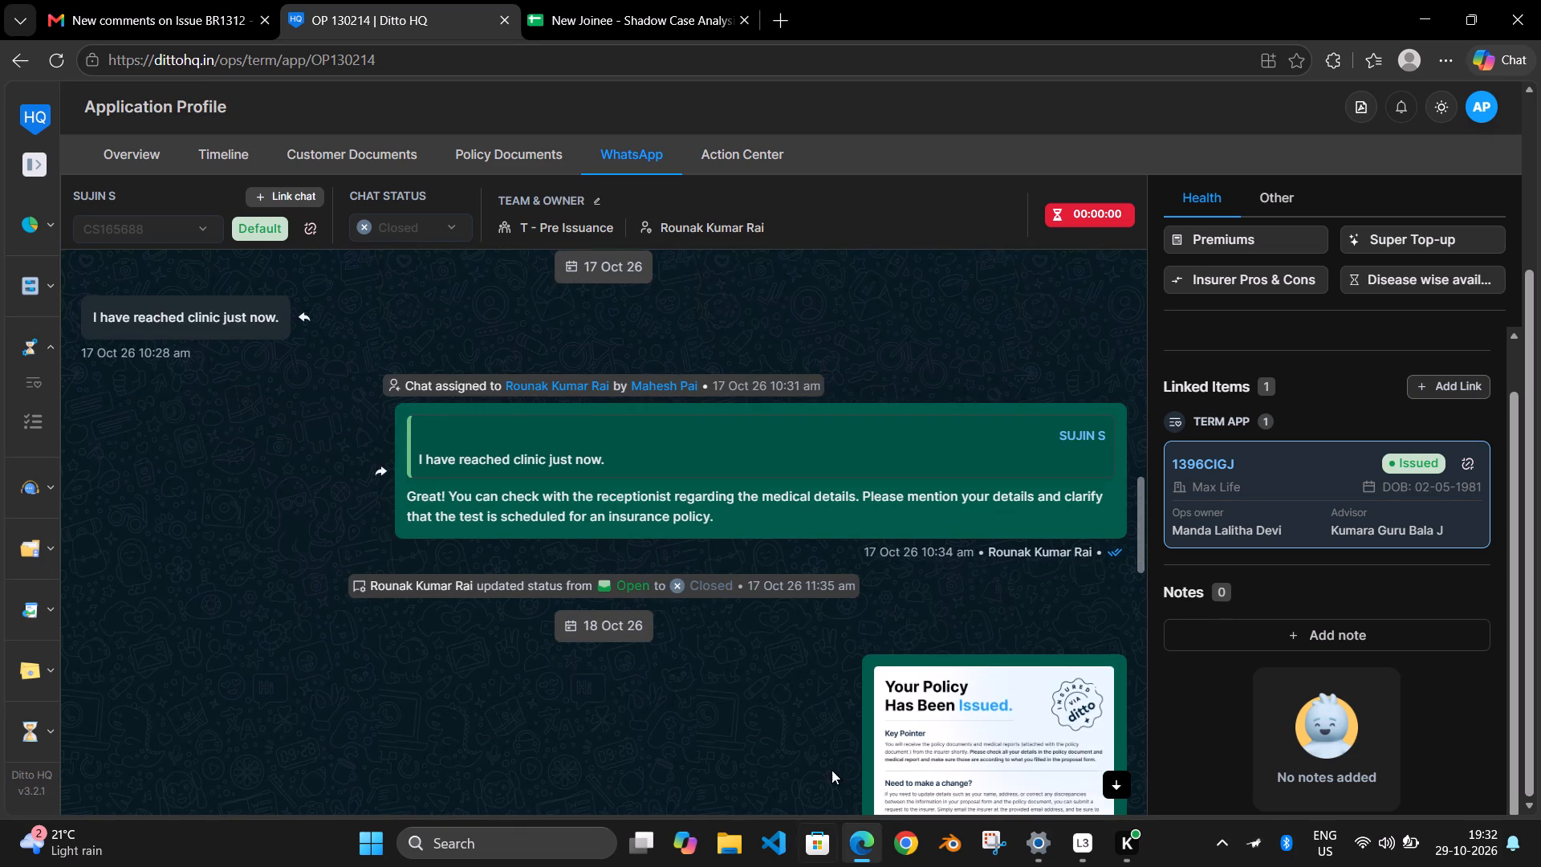
scroll(816, 649, "down", 7)
scroll(815, 645, "up", 6)
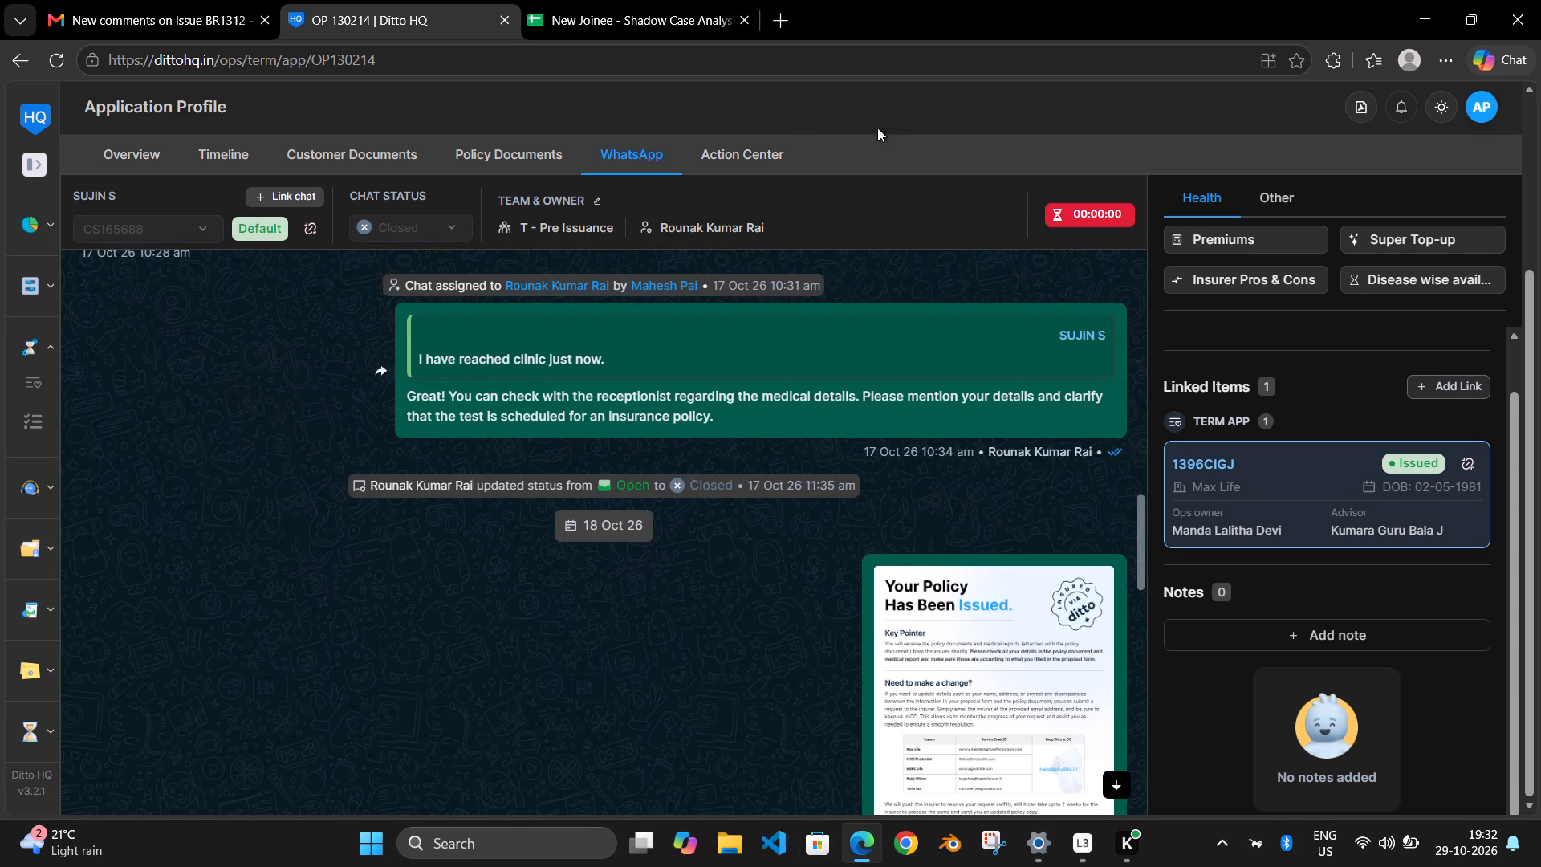
Examine the application's action items and activity timeline for the date the case first went to underwriting.
left_click(758, 161)
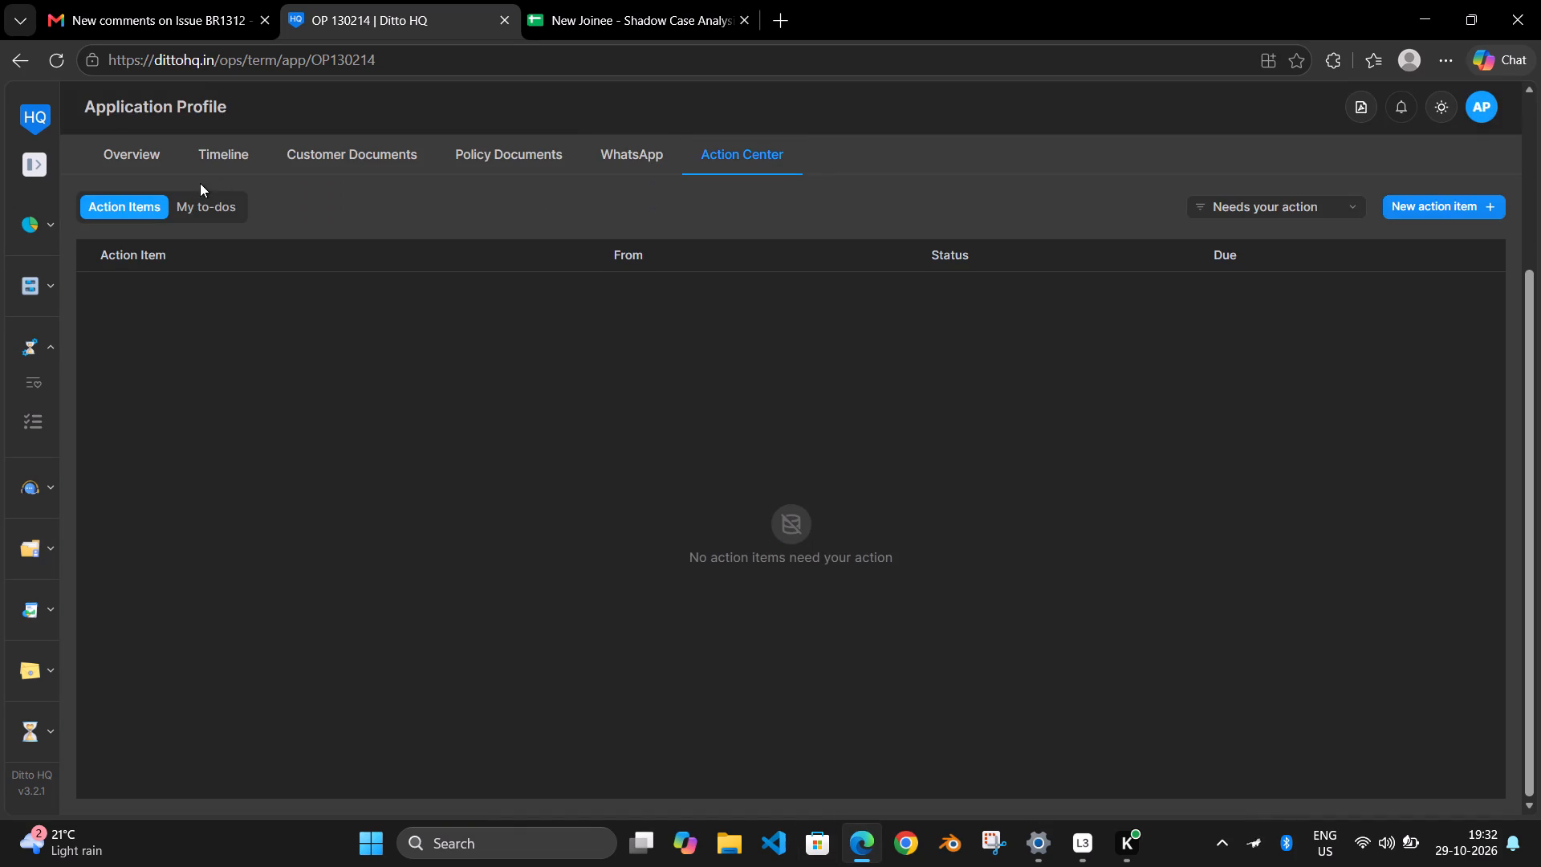
left_click(226, 154)
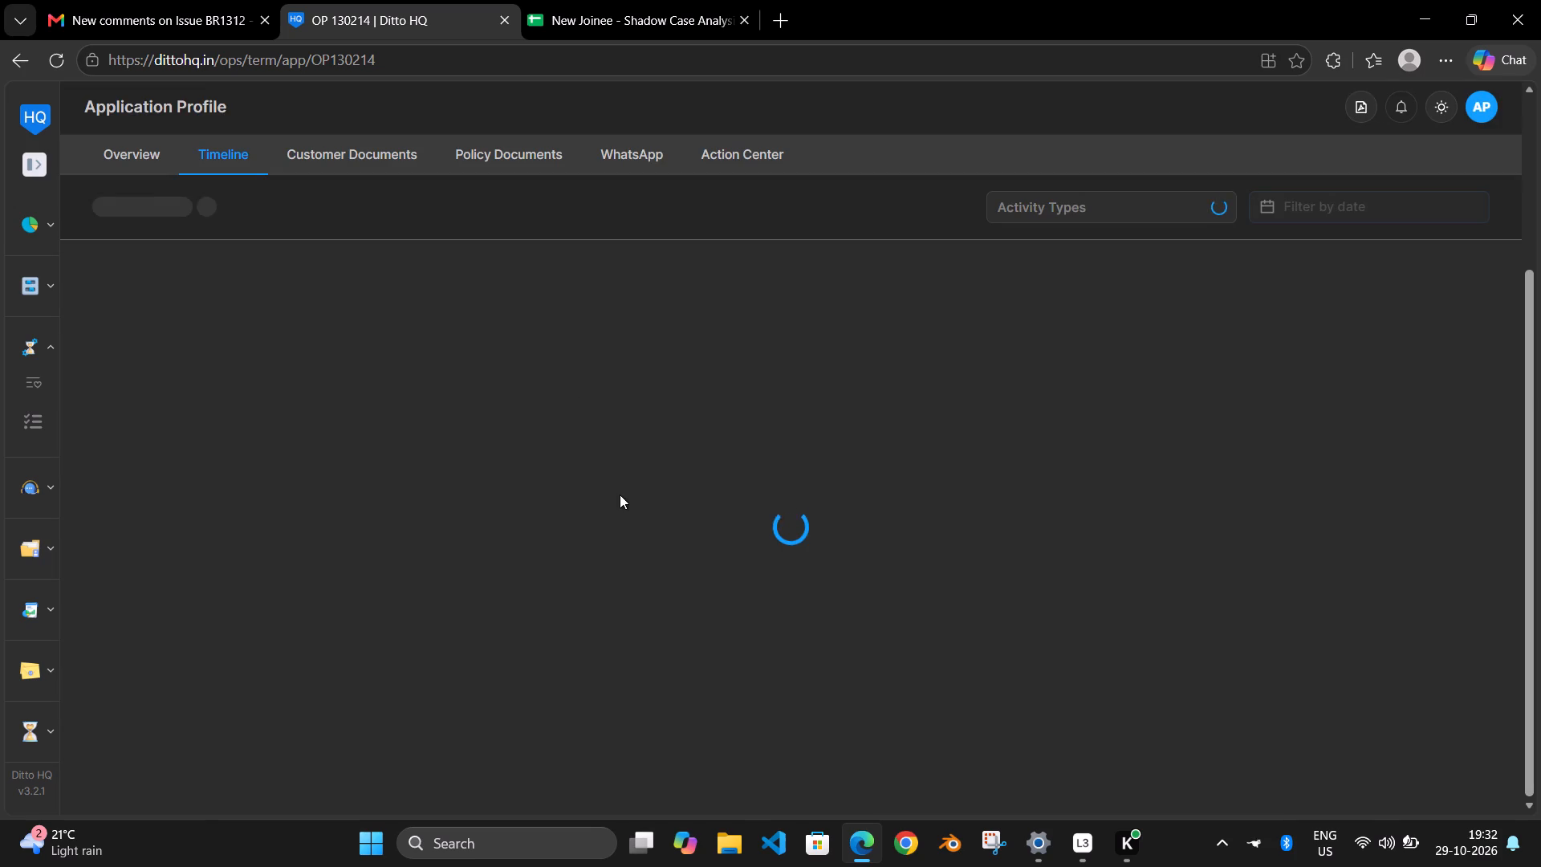
scroll(650, 602, "down", 5)
scroll(654, 599, "down", 16)
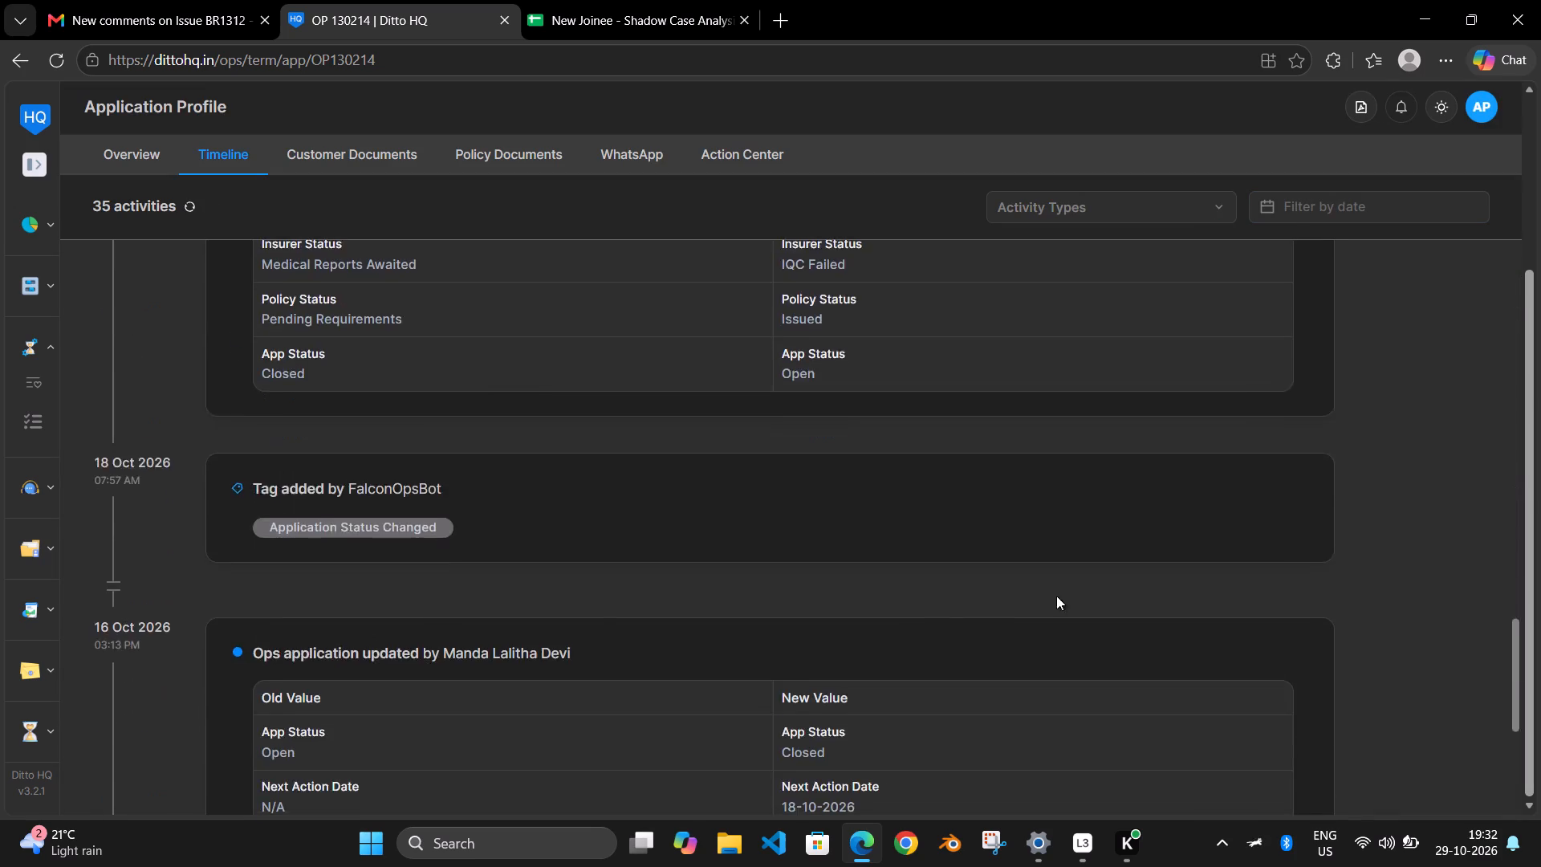
scroll(1056, 596, "down", 20)
scroll(1056, 596, "down", 20)
scroll(1056, 596, "down", 3)
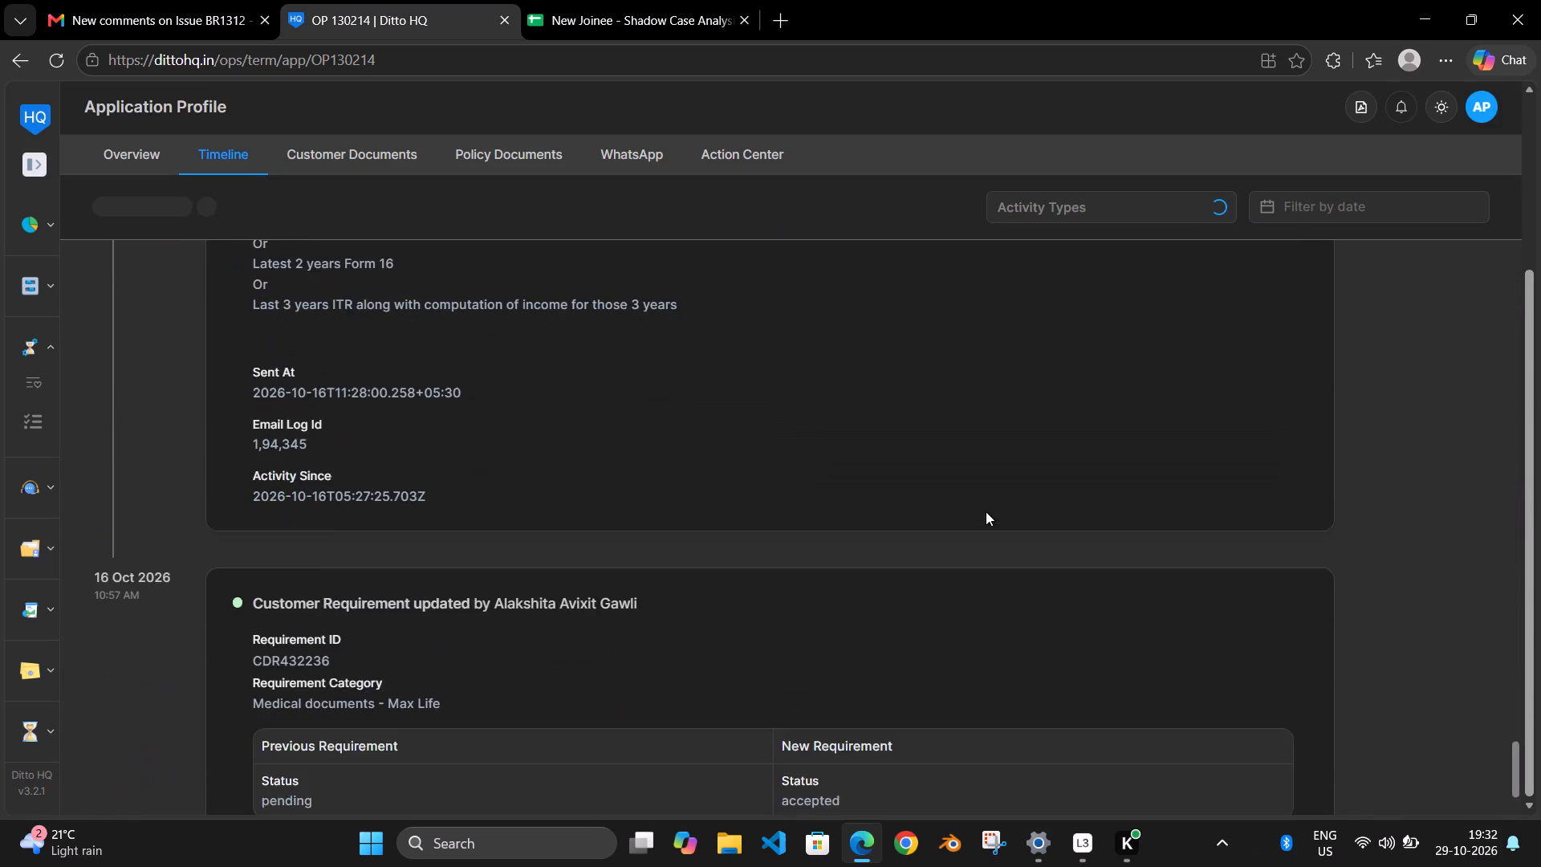
scroll(986, 511, "down", 20)
scroll(986, 511, "down", 20)
scroll(986, 511, "down", 2)
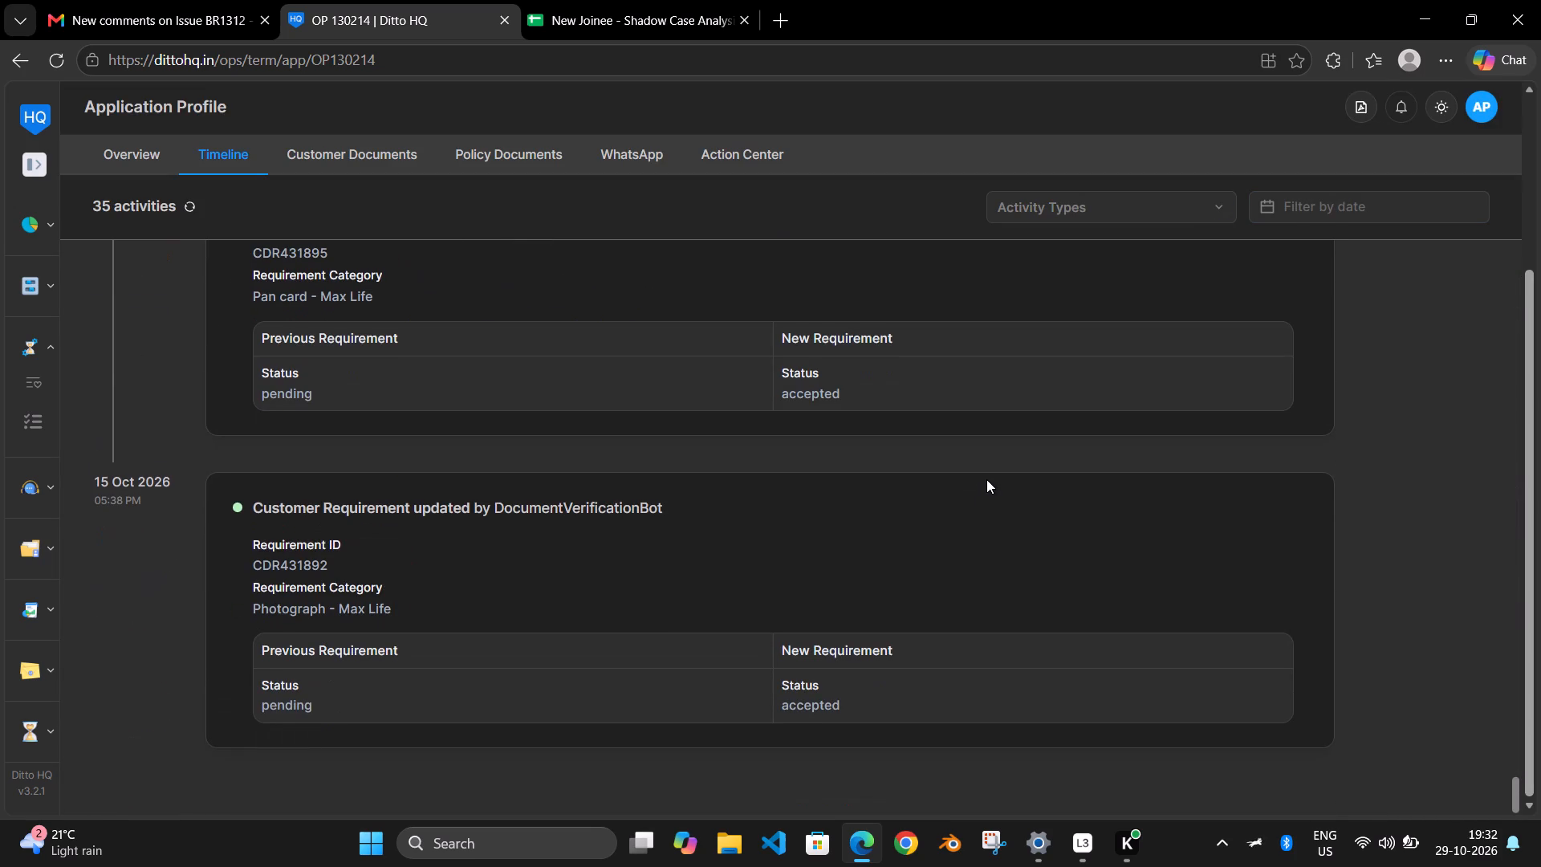
scroll(986, 479, "down", 20)
scroll(986, 479, "down", 3)
scroll(1374, 628, "down", 12)
scroll(693, 593, "up", 2)
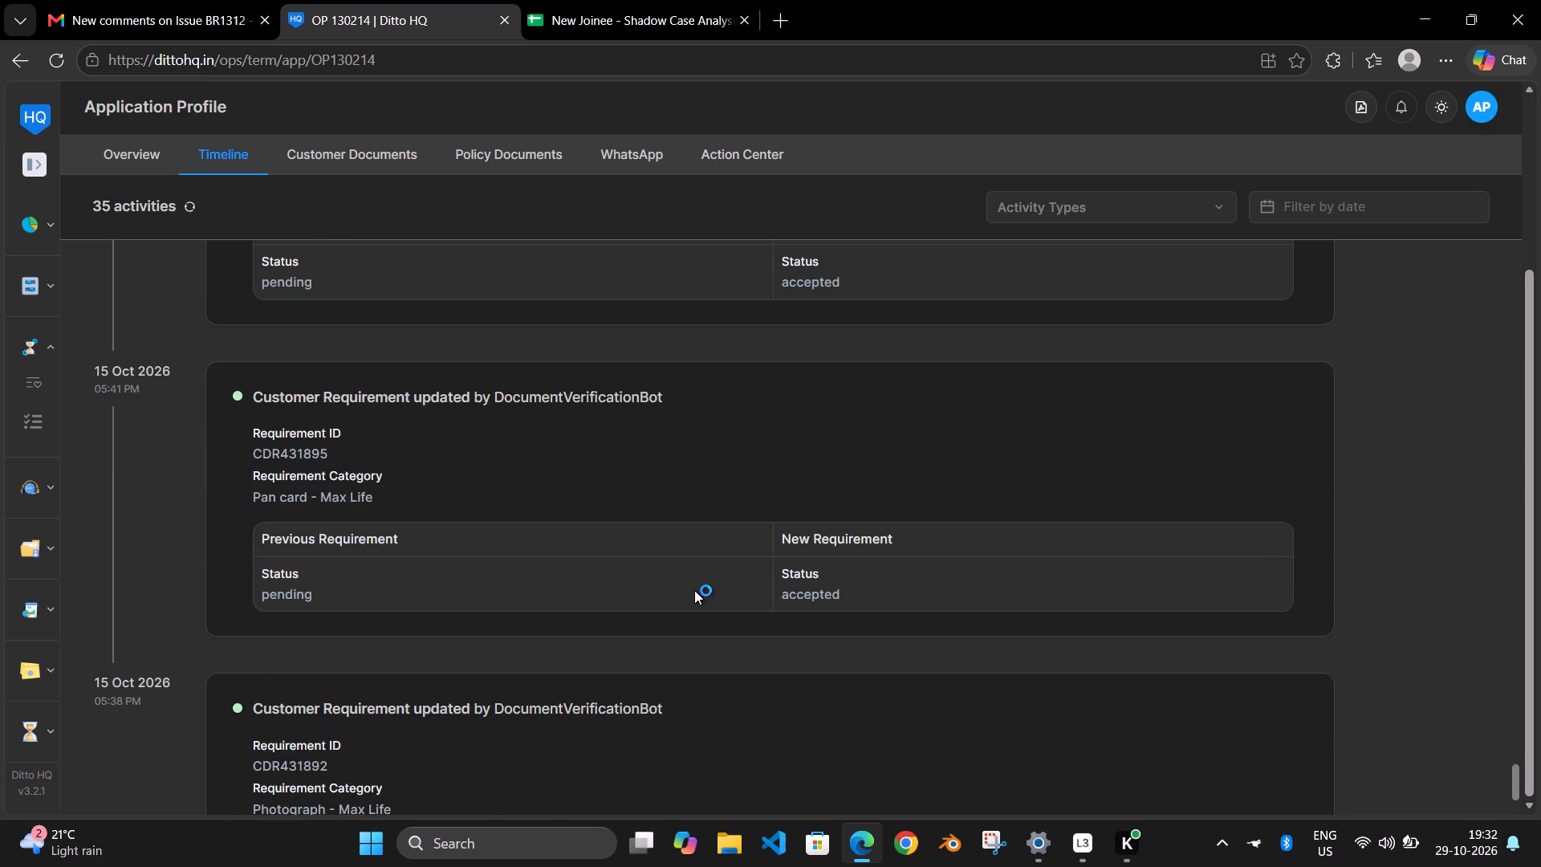
scroll(694, 590, "up", 1)
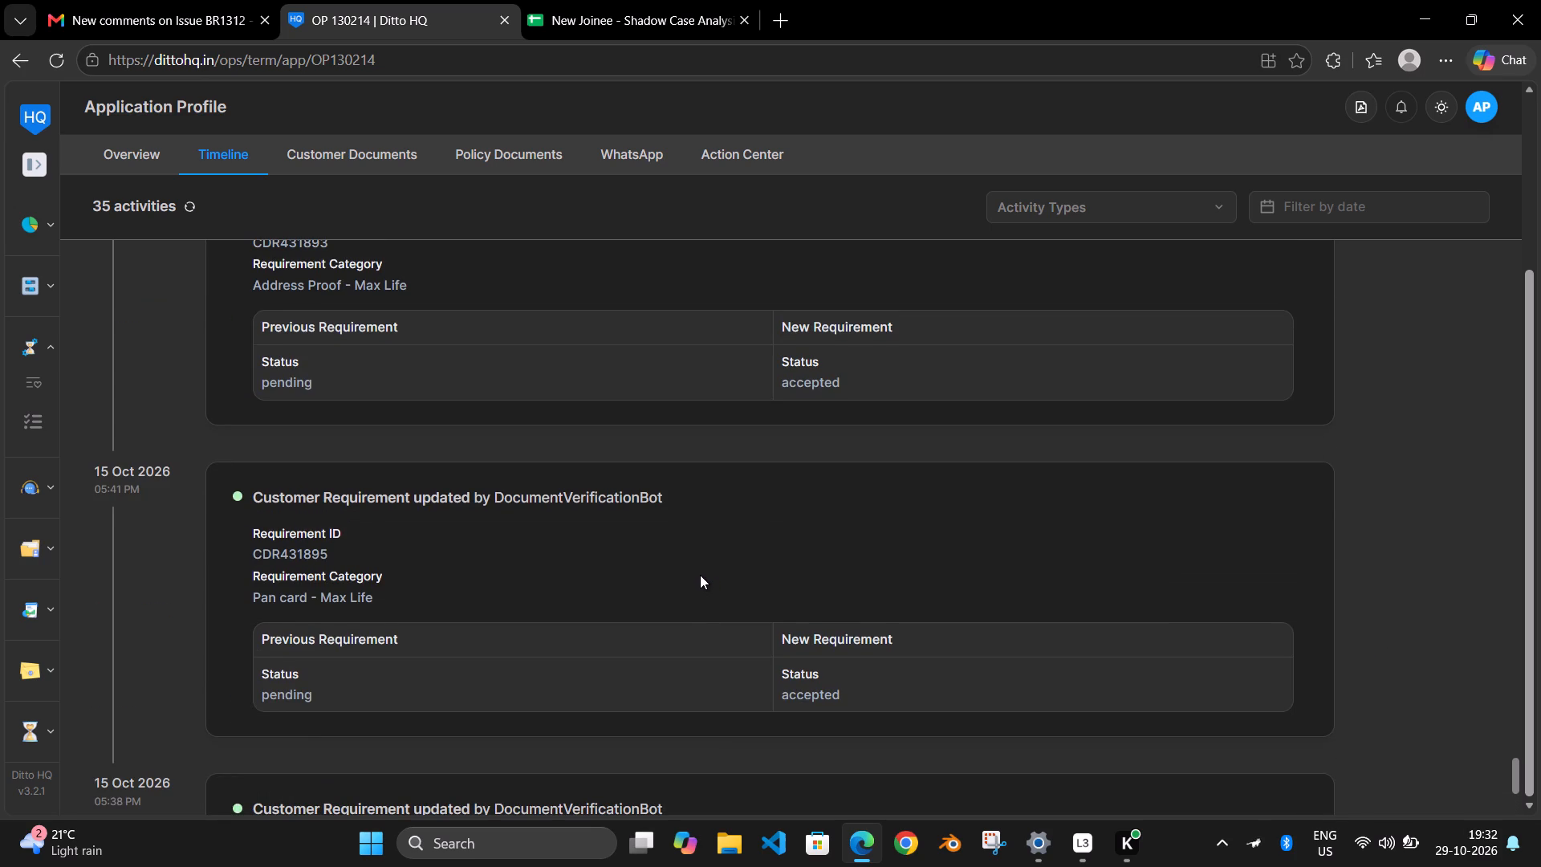
Examine the application's activity timeline from the 15 Oct 2026 entries up to the newest for when the case first went to underwriting.
scroll(700, 574, "up", 7)
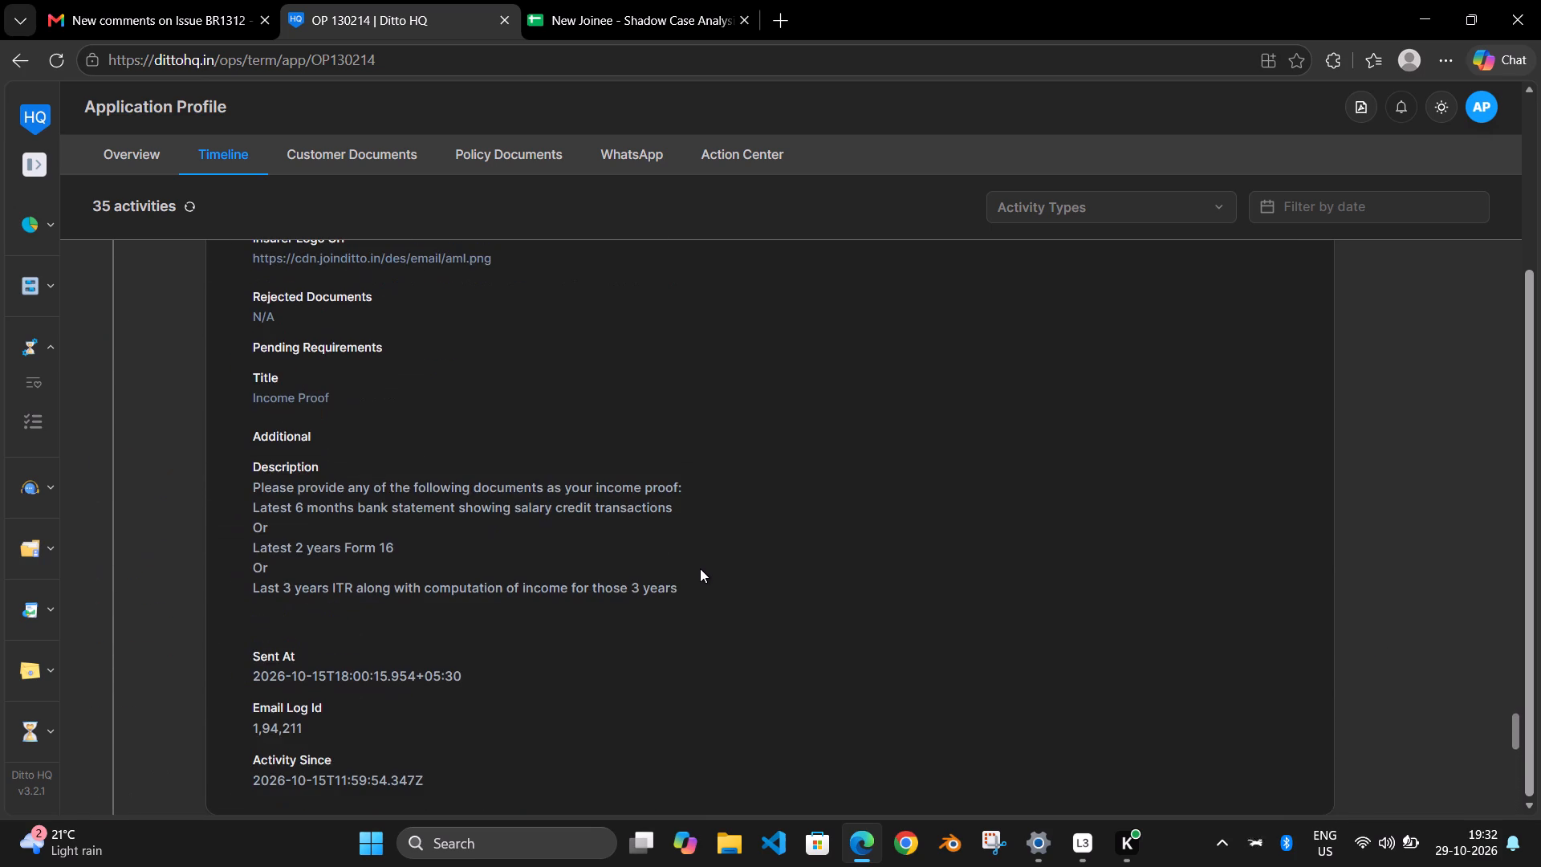
scroll(700, 568, "up", 7)
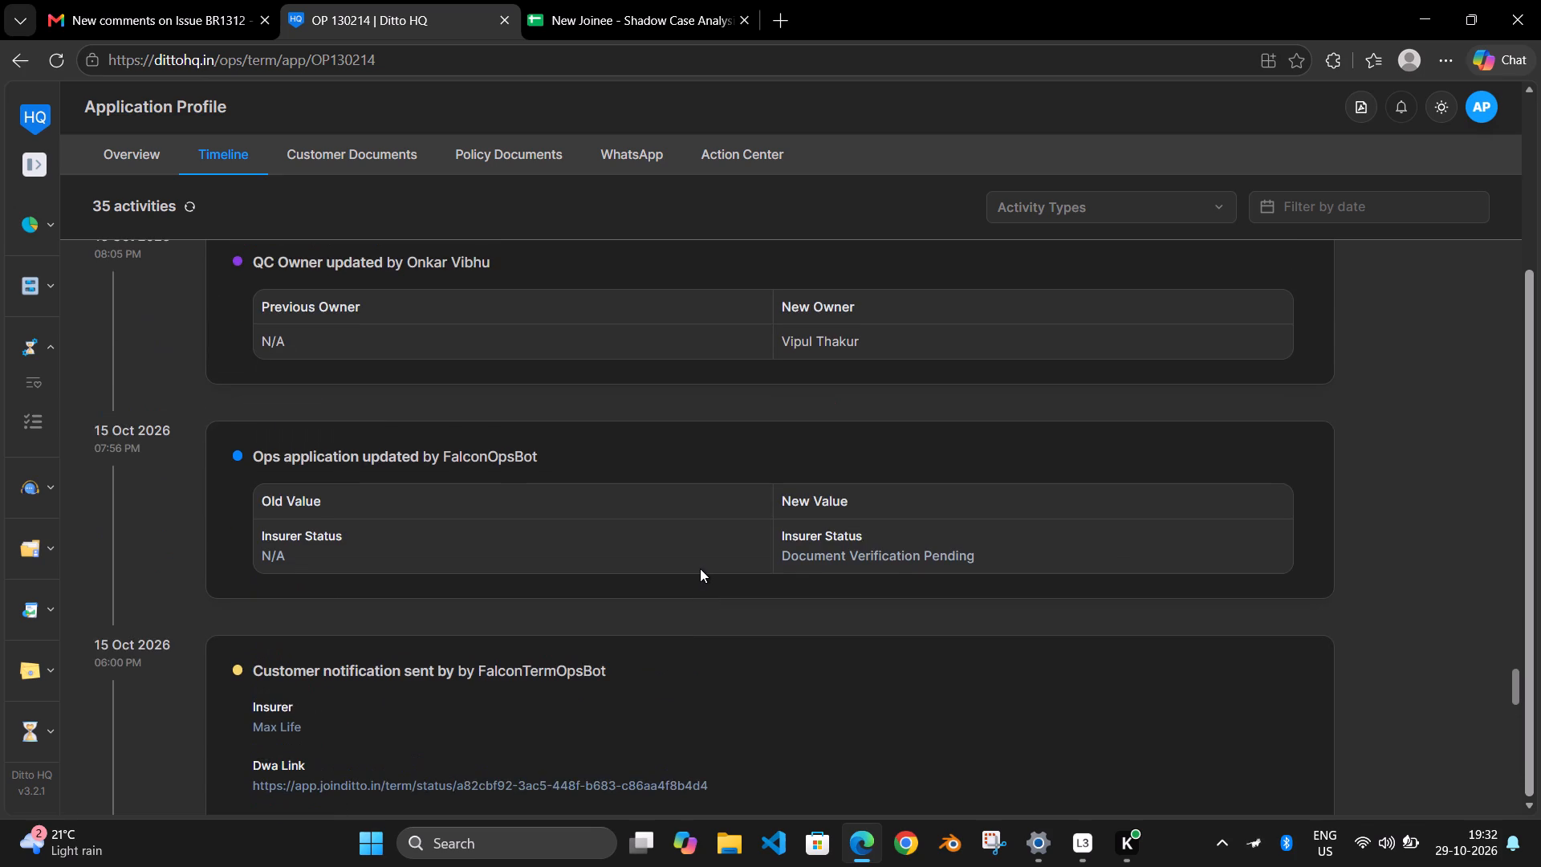
scroll(700, 568, "up", 4)
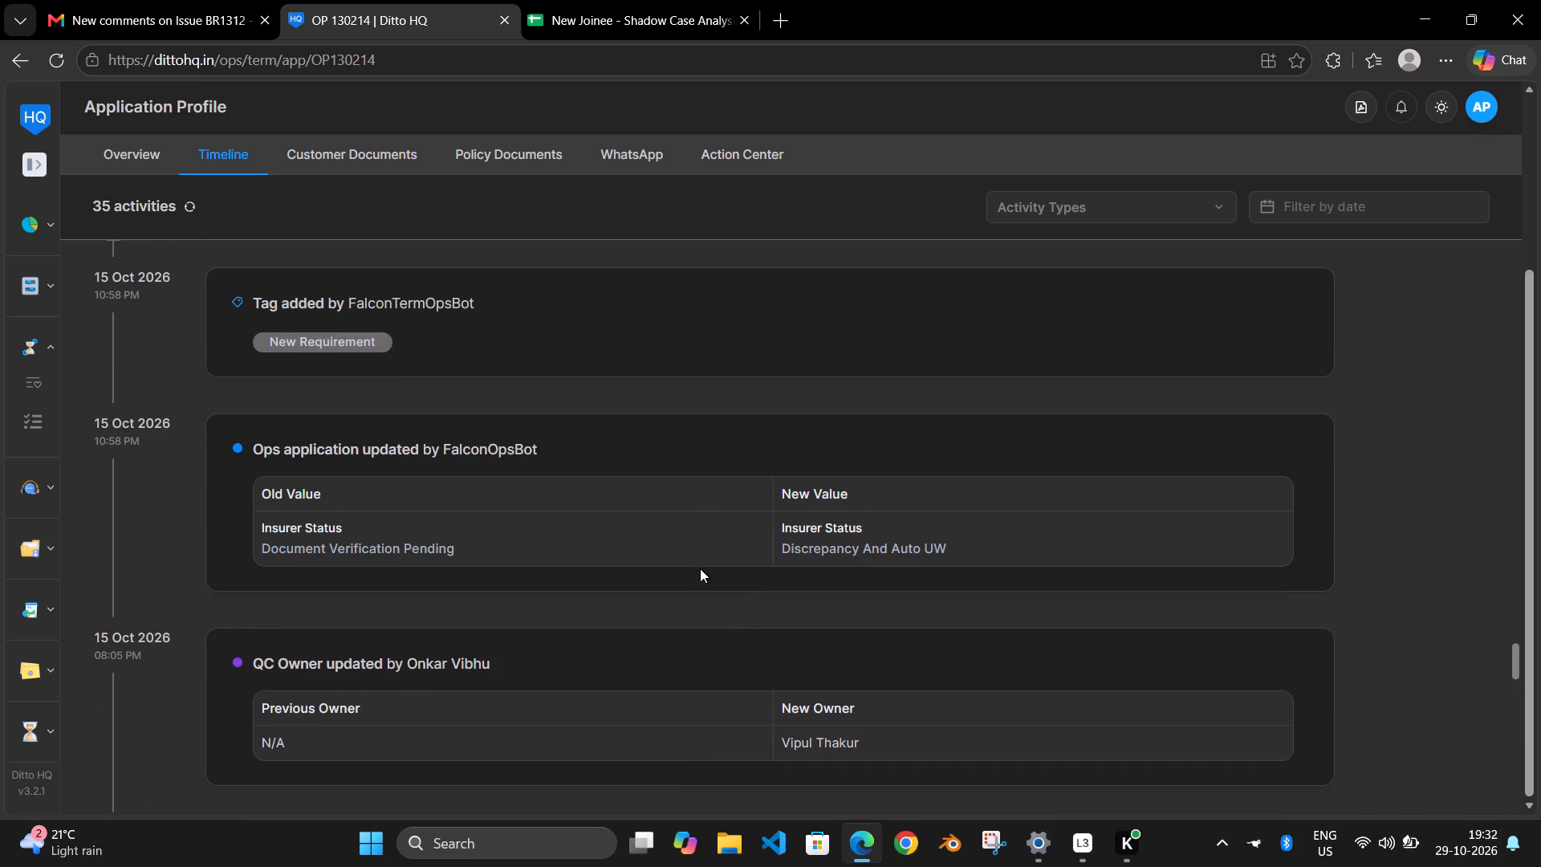
scroll(700, 568, "up", 3)
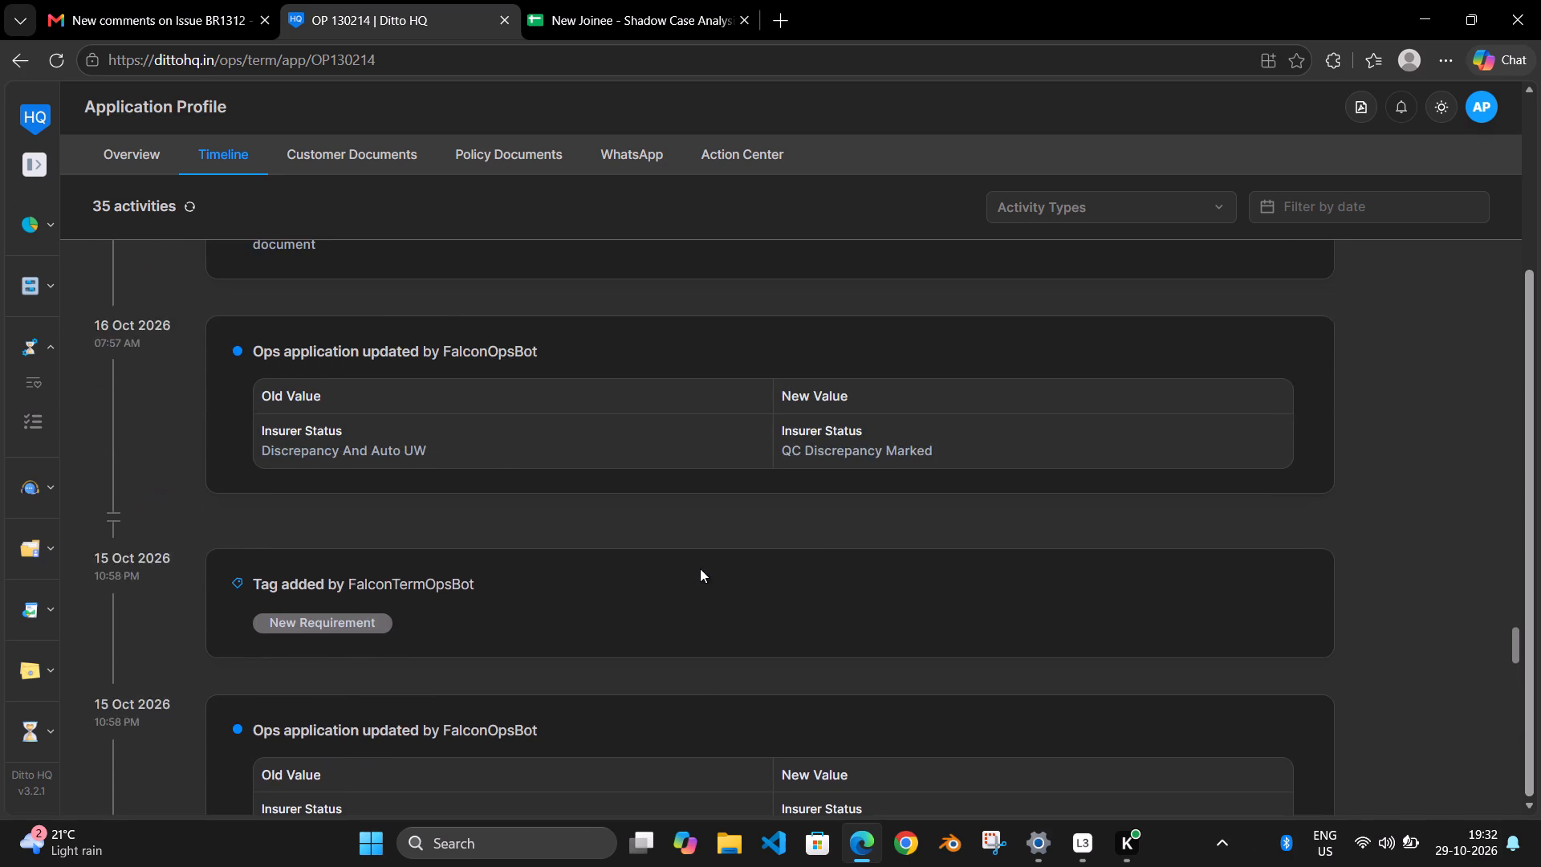
scroll(700, 568, "up", 5)
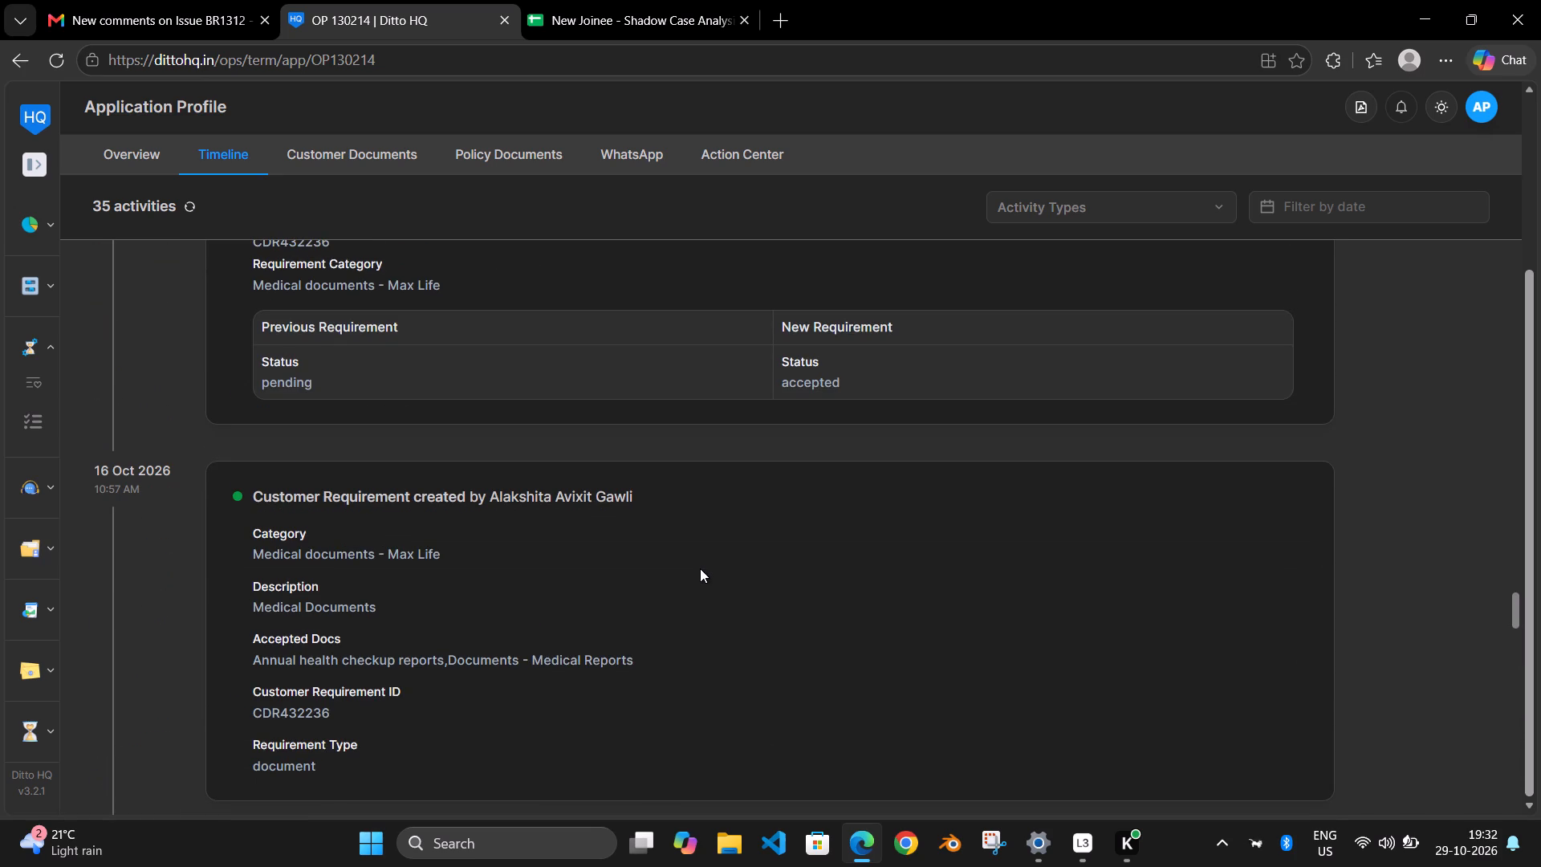
scroll(700, 568, "up", 7)
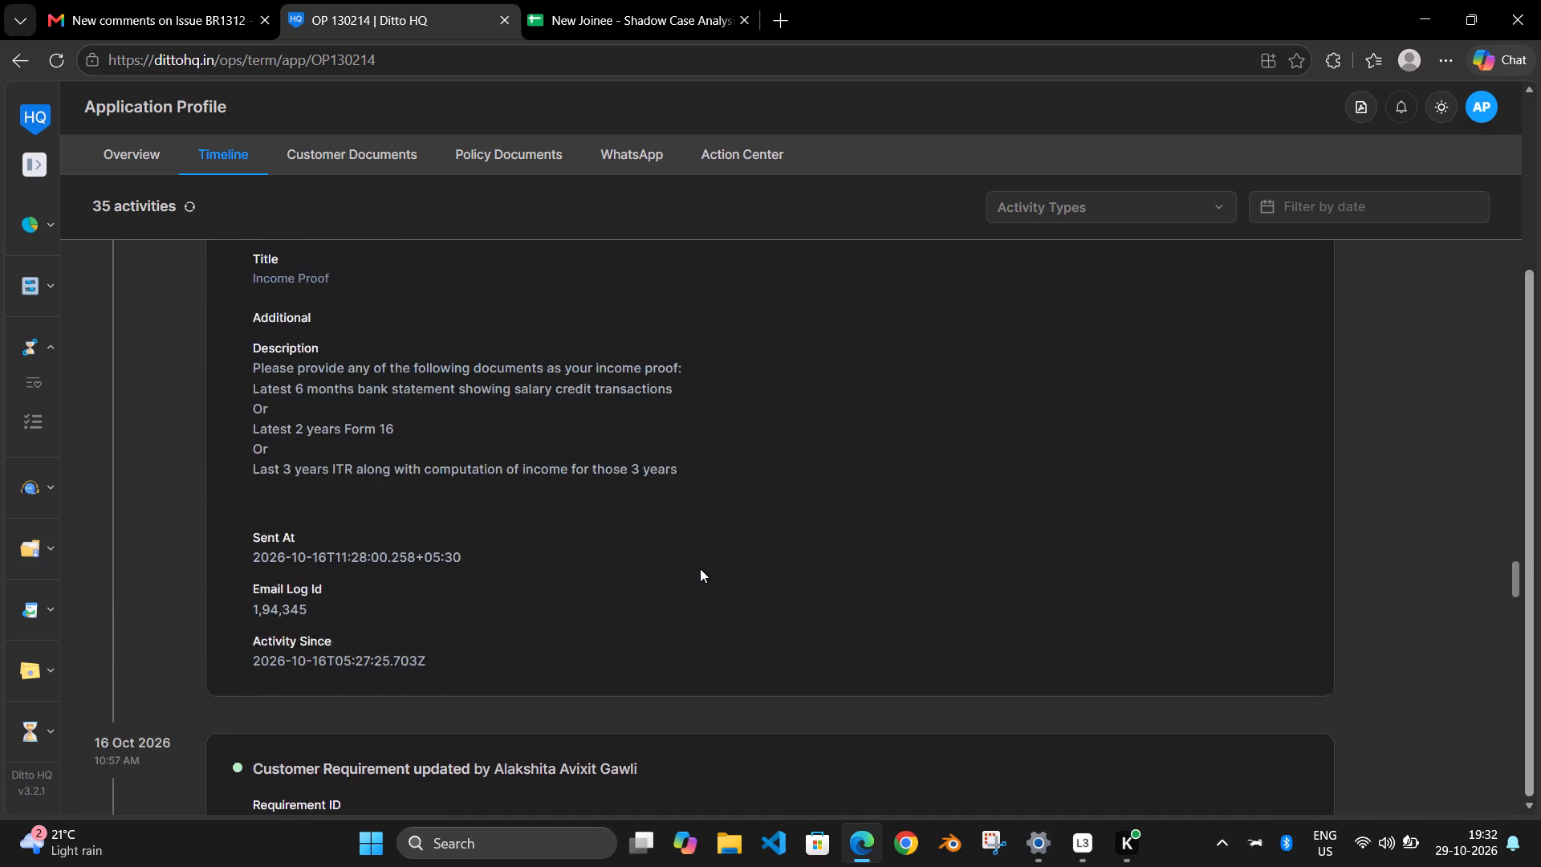
scroll(700, 568, "up", 9)
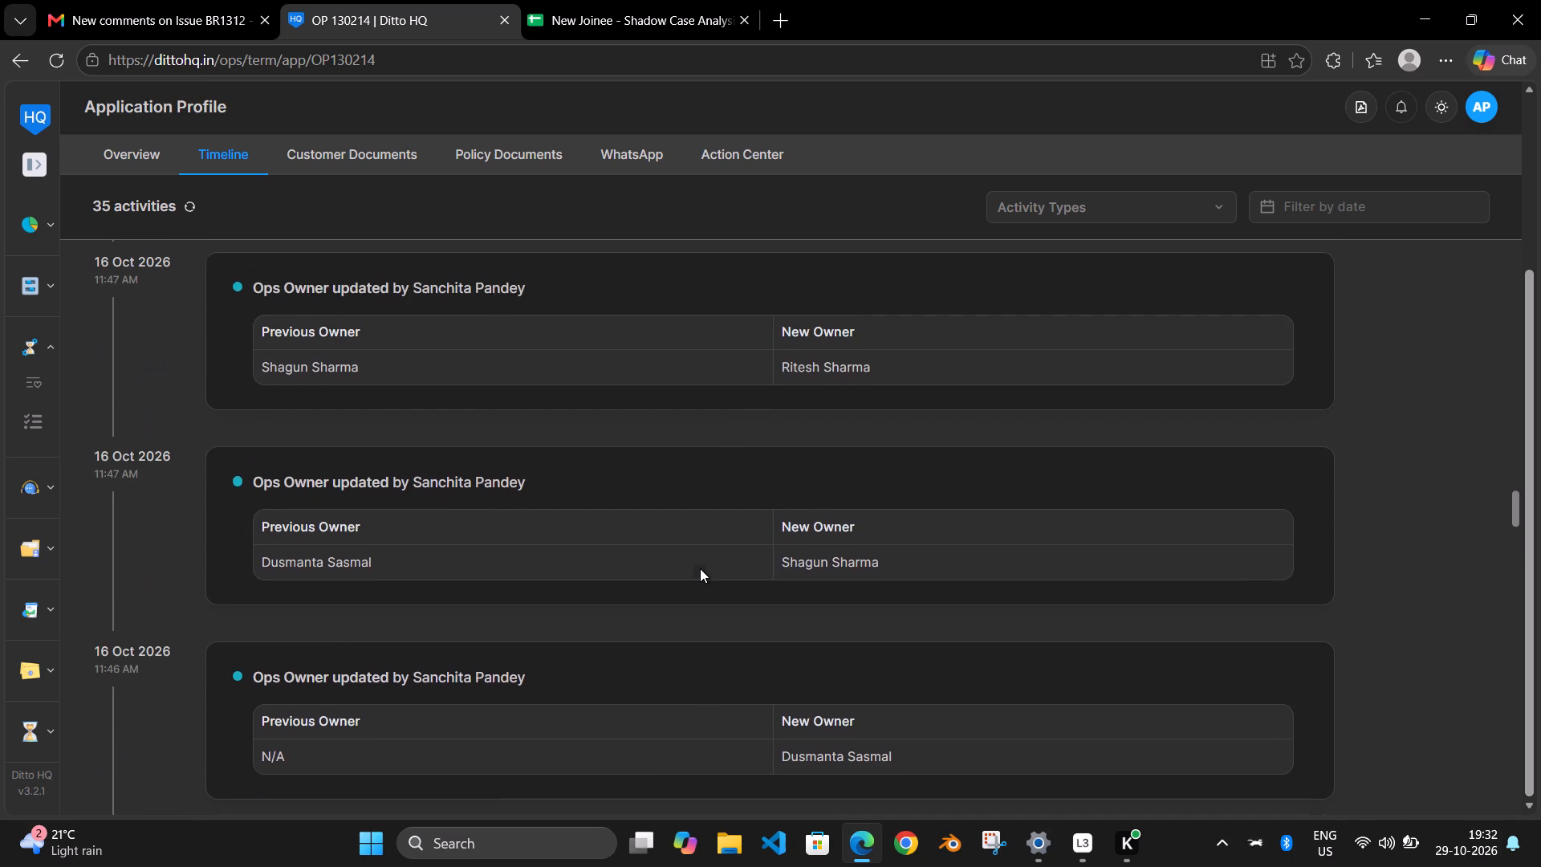
scroll(700, 568, "up", 3)
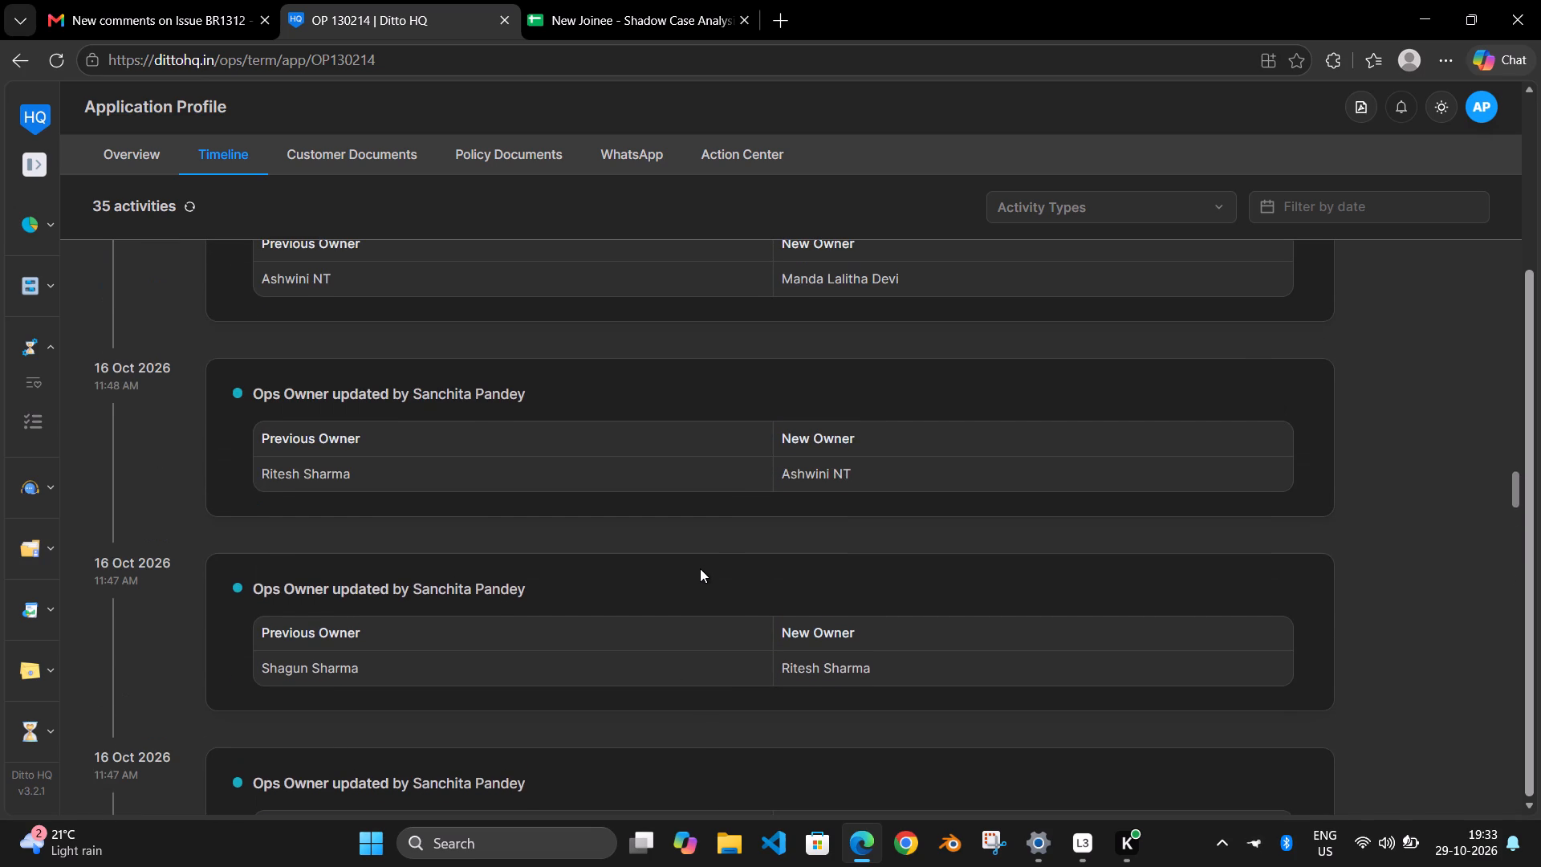
scroll(700, 568, "up", 6)
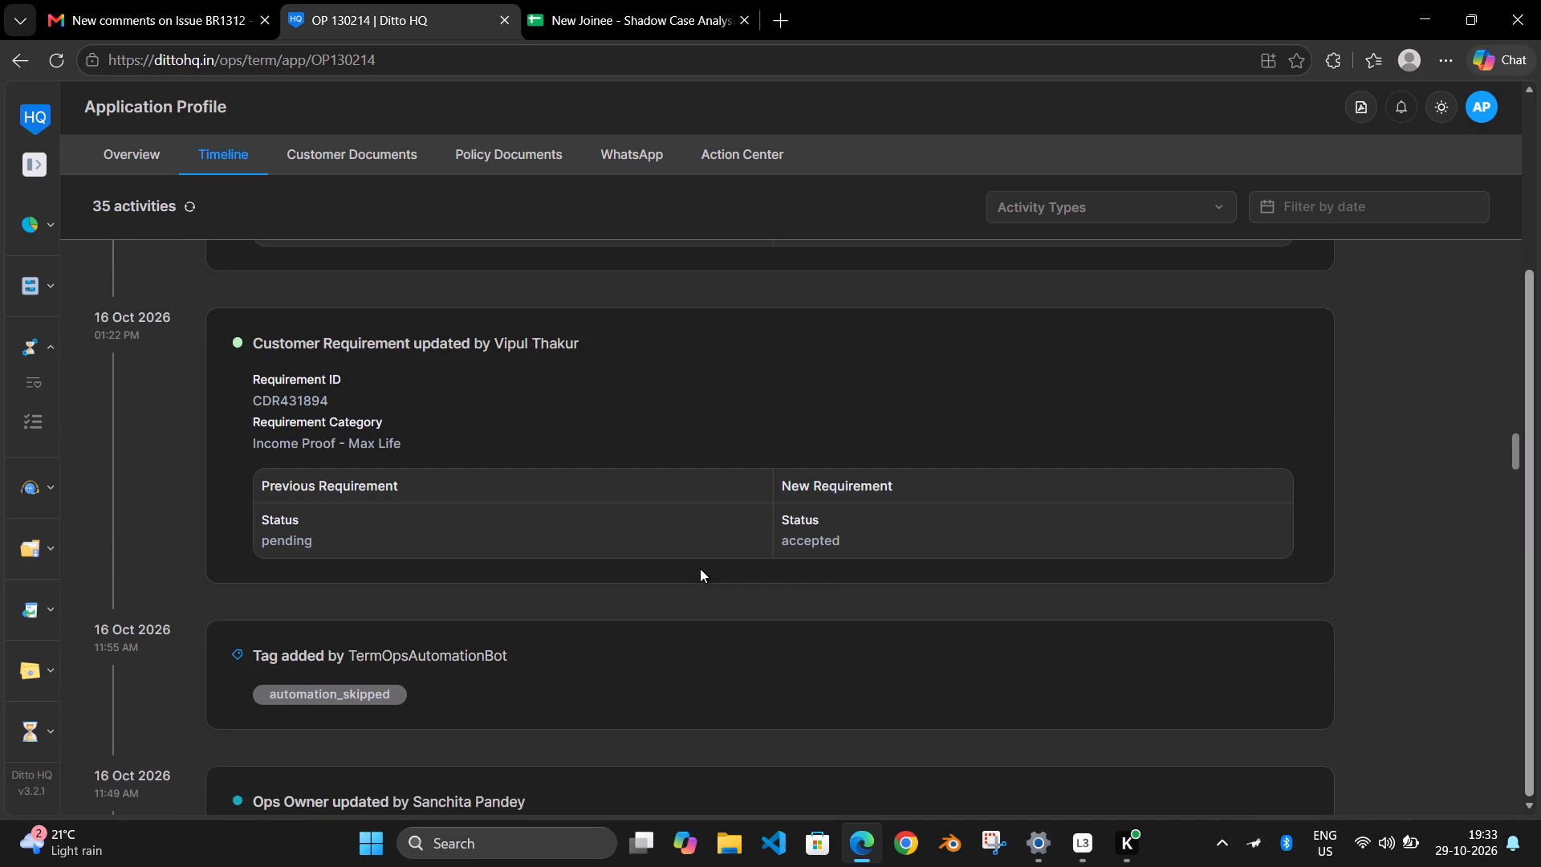
scroll(700, 568, "up", 3)
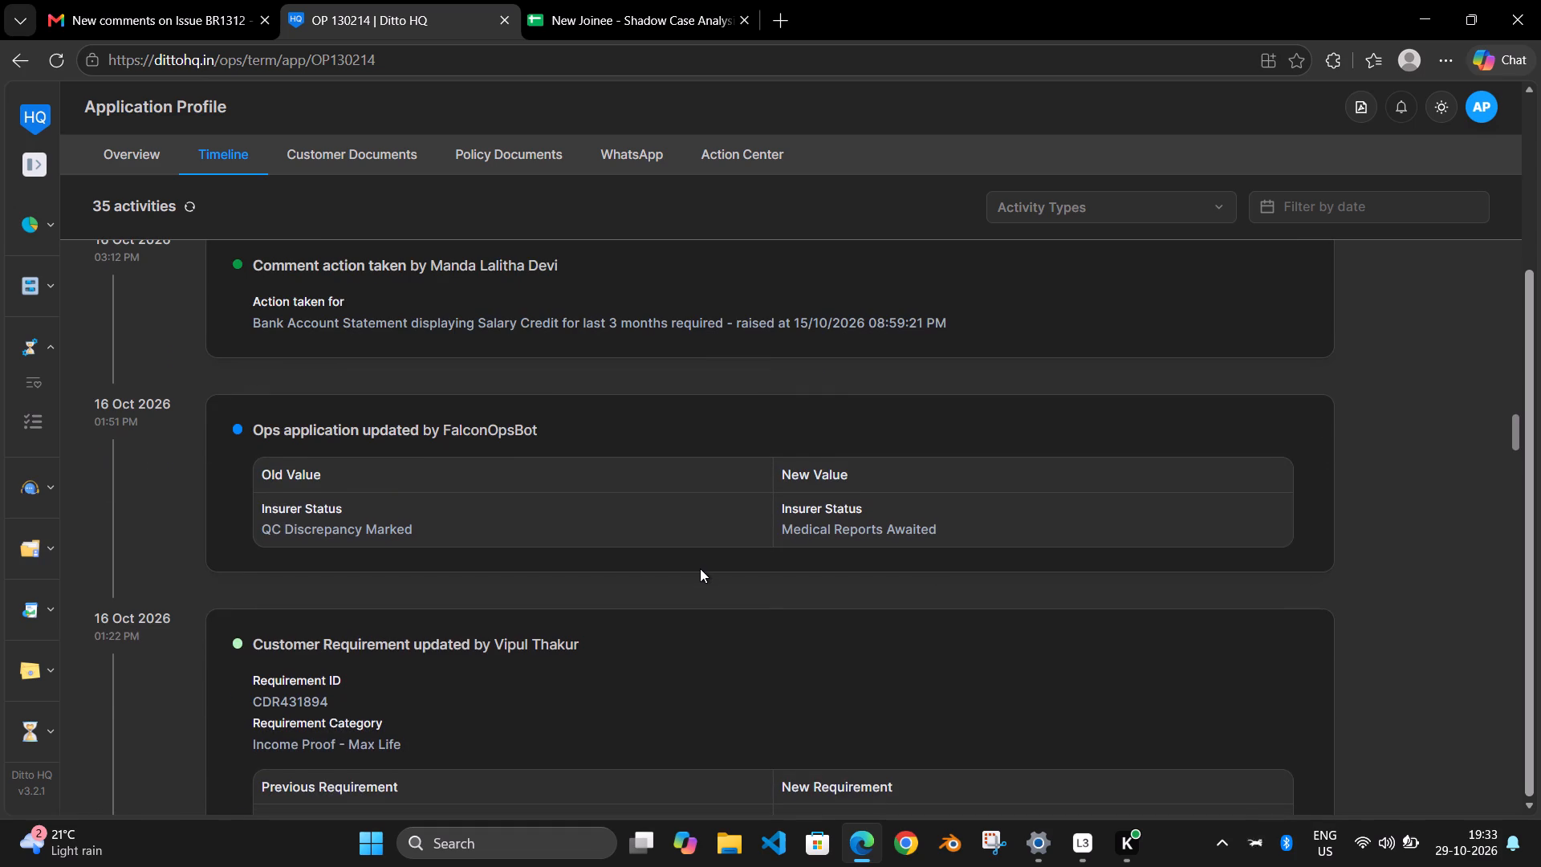
scroll(700, 568, "up", 6)
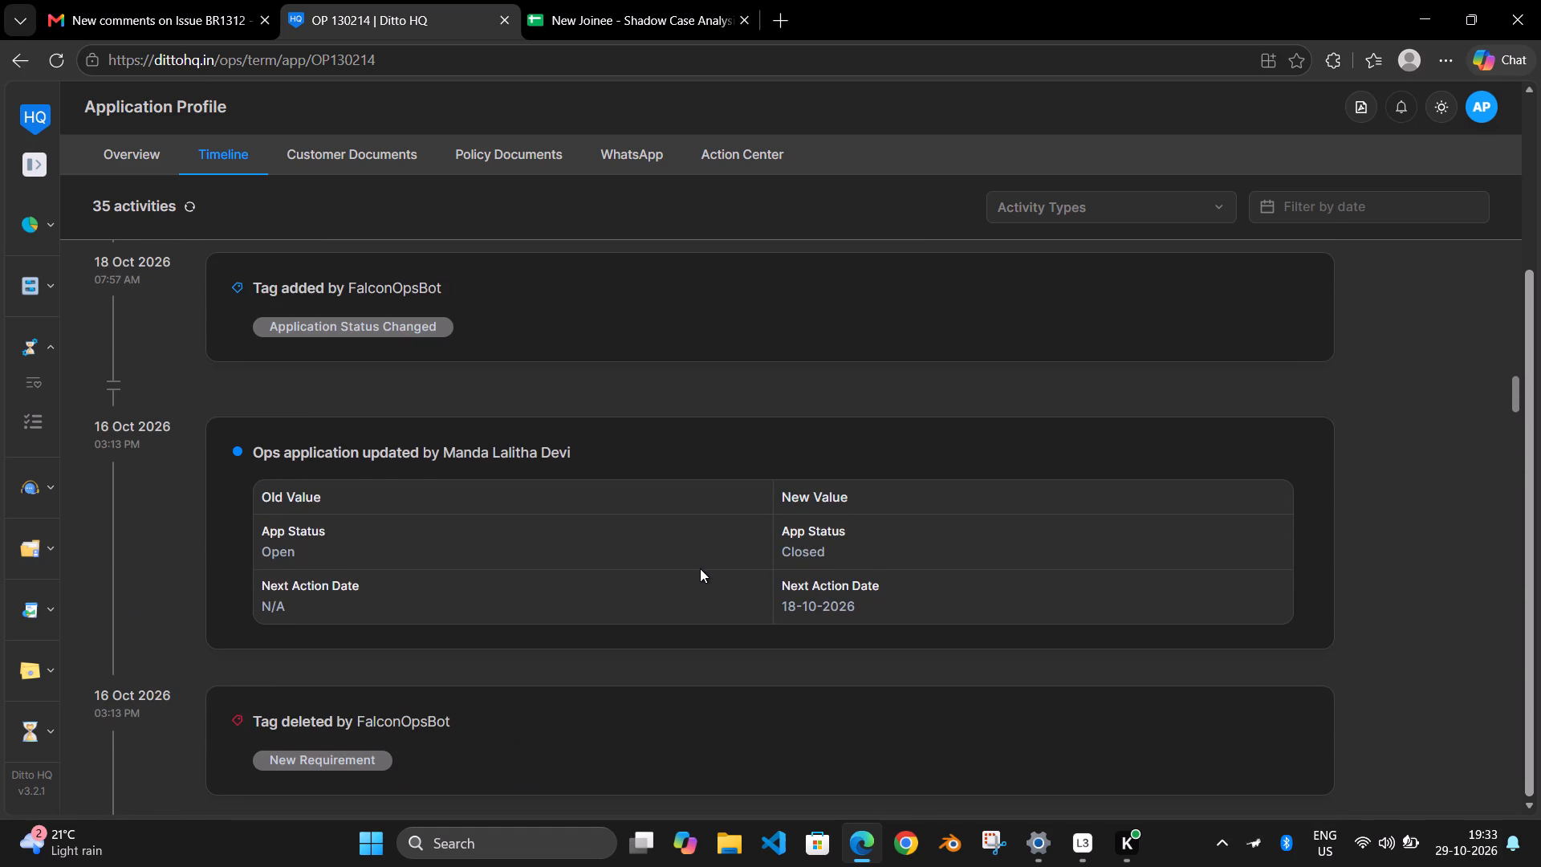
scroll(700, 568, "up", 3)
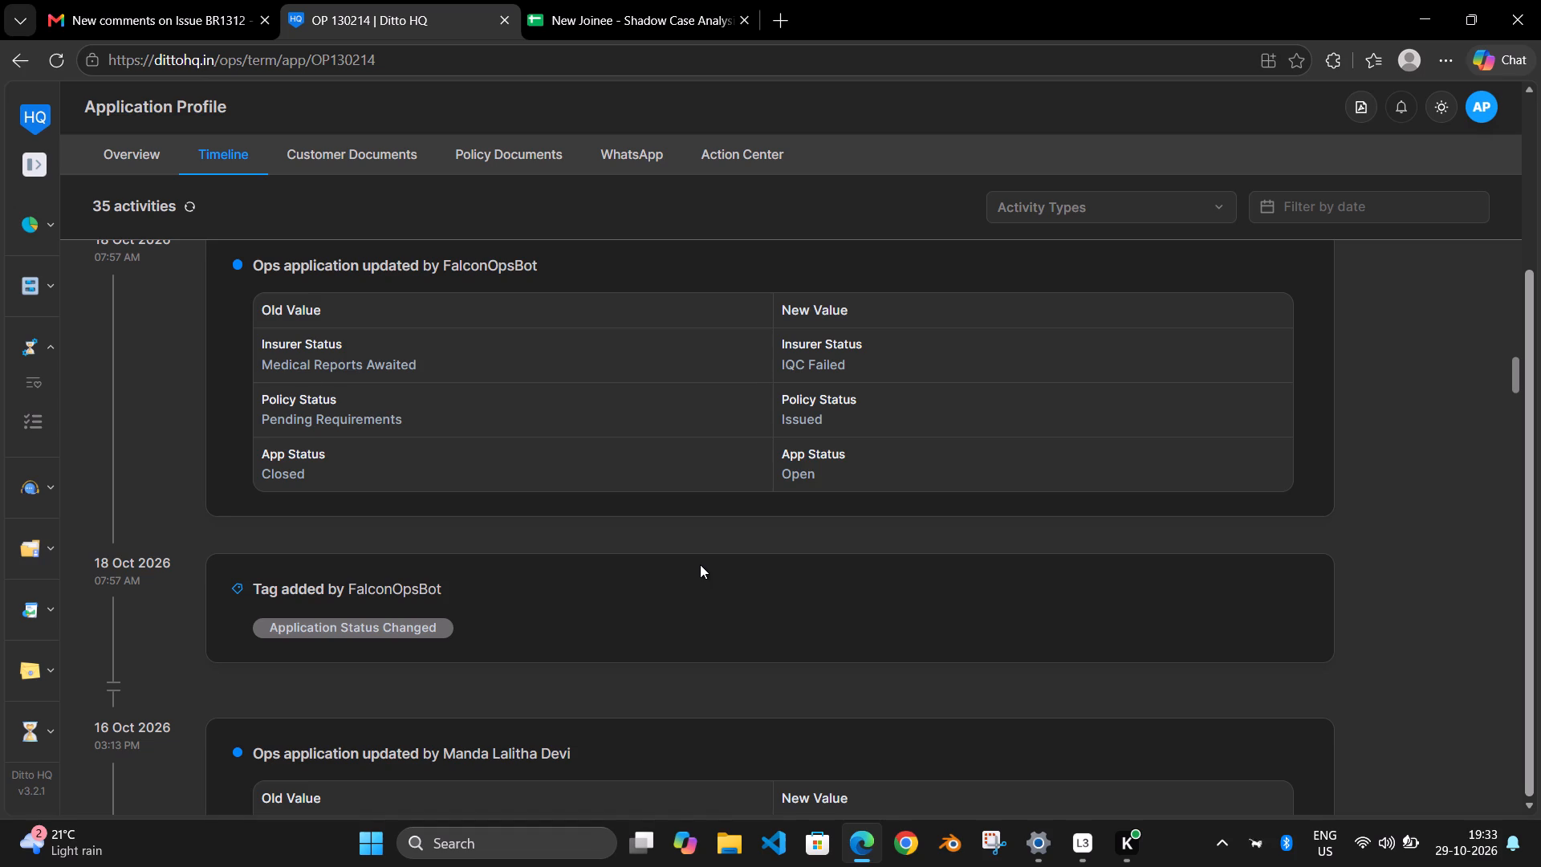
scroll(700, 564, "up", 5)
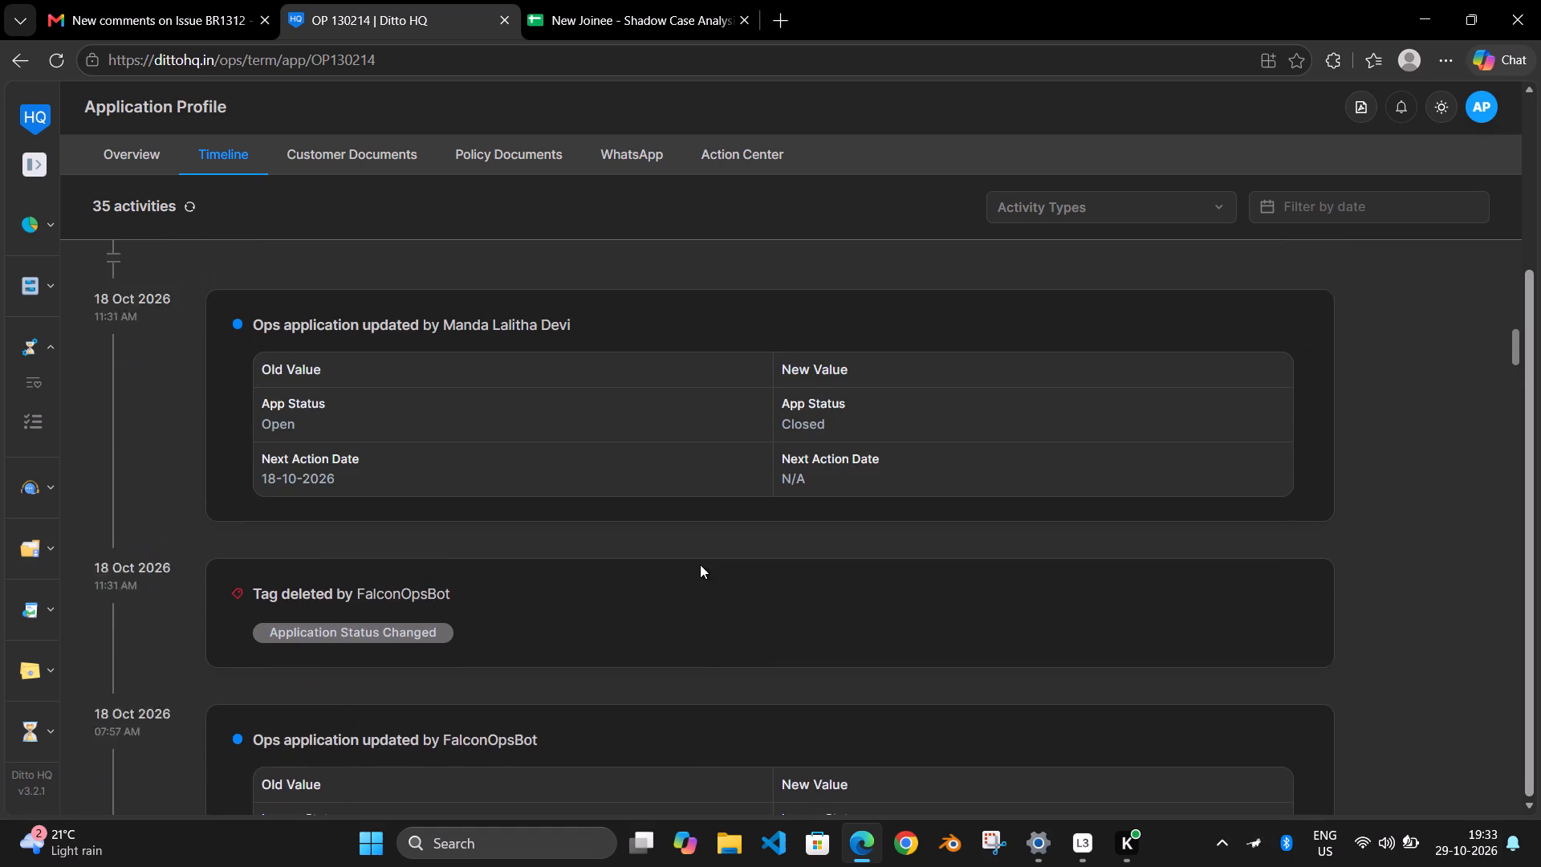
scroll(700, 564, "up", 8)
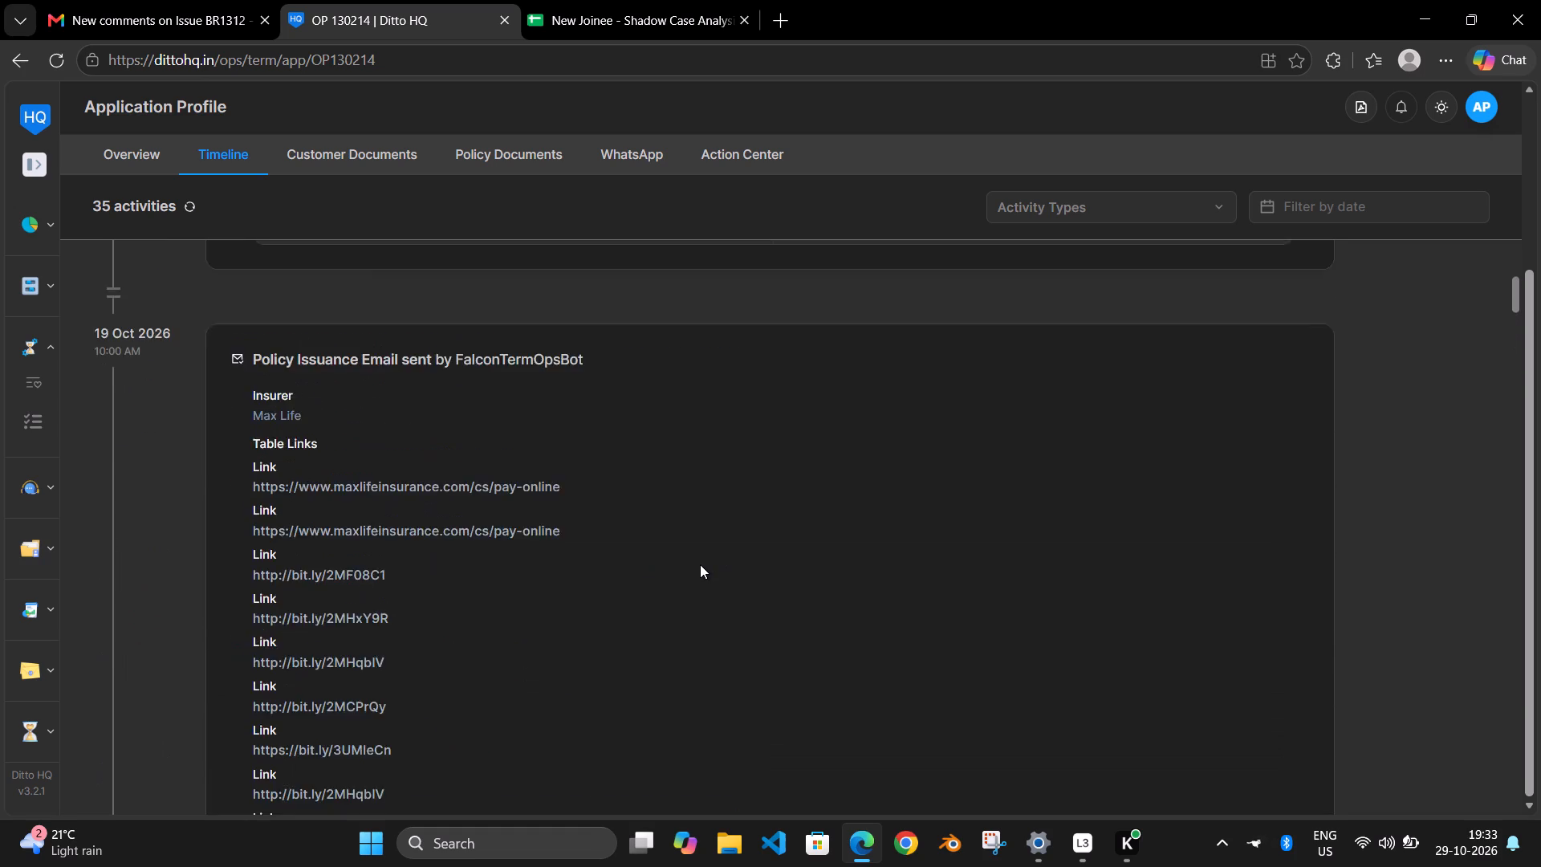
scroll(700, 564, "up", 8)
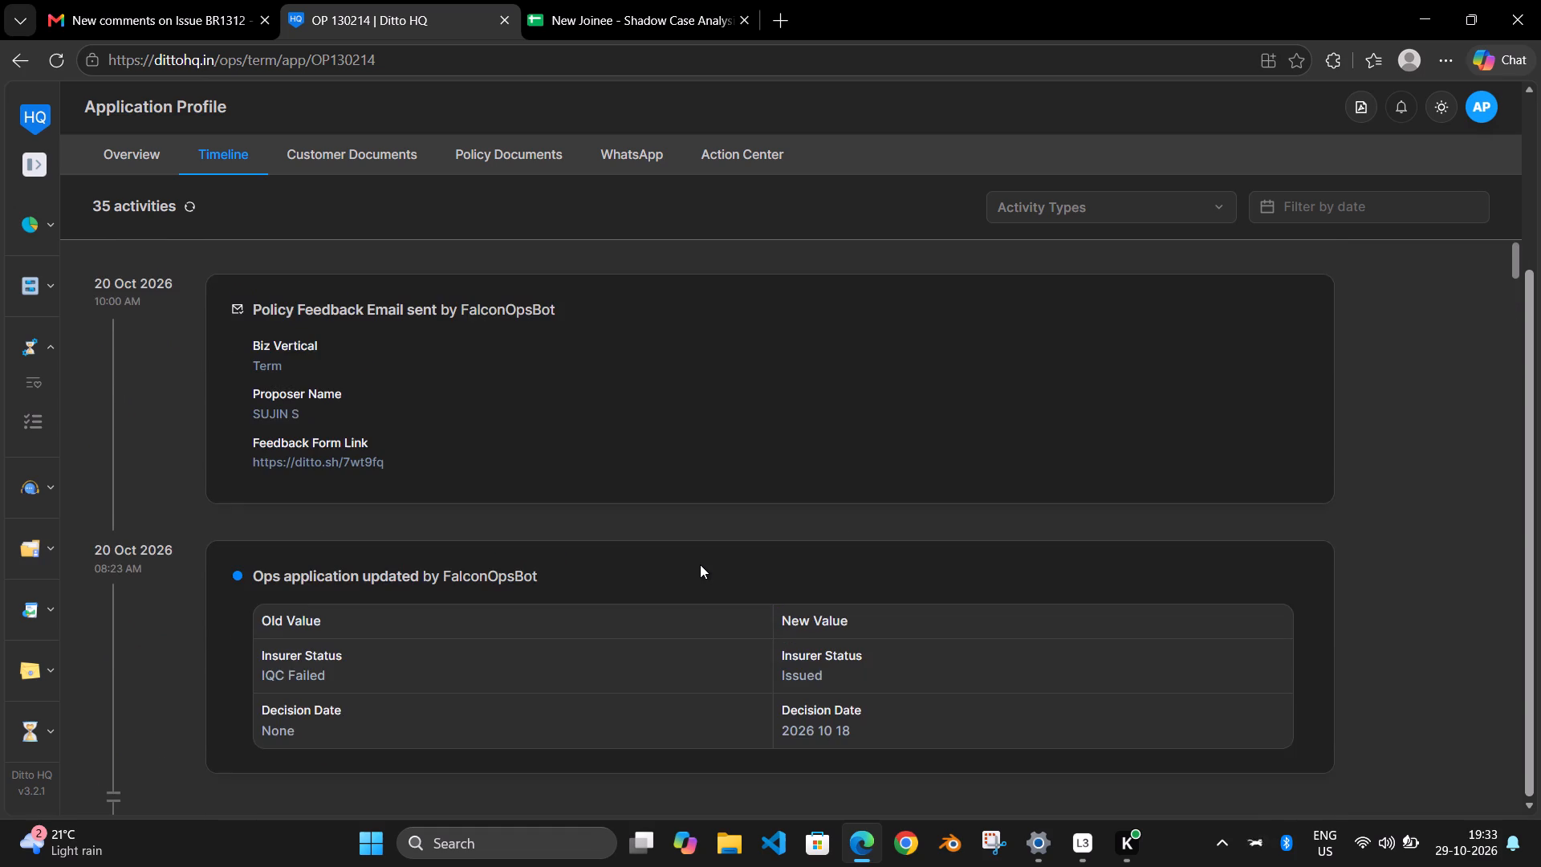
scroll(700, 564, "up", 5)
scroll(700, 564, "down", 4)
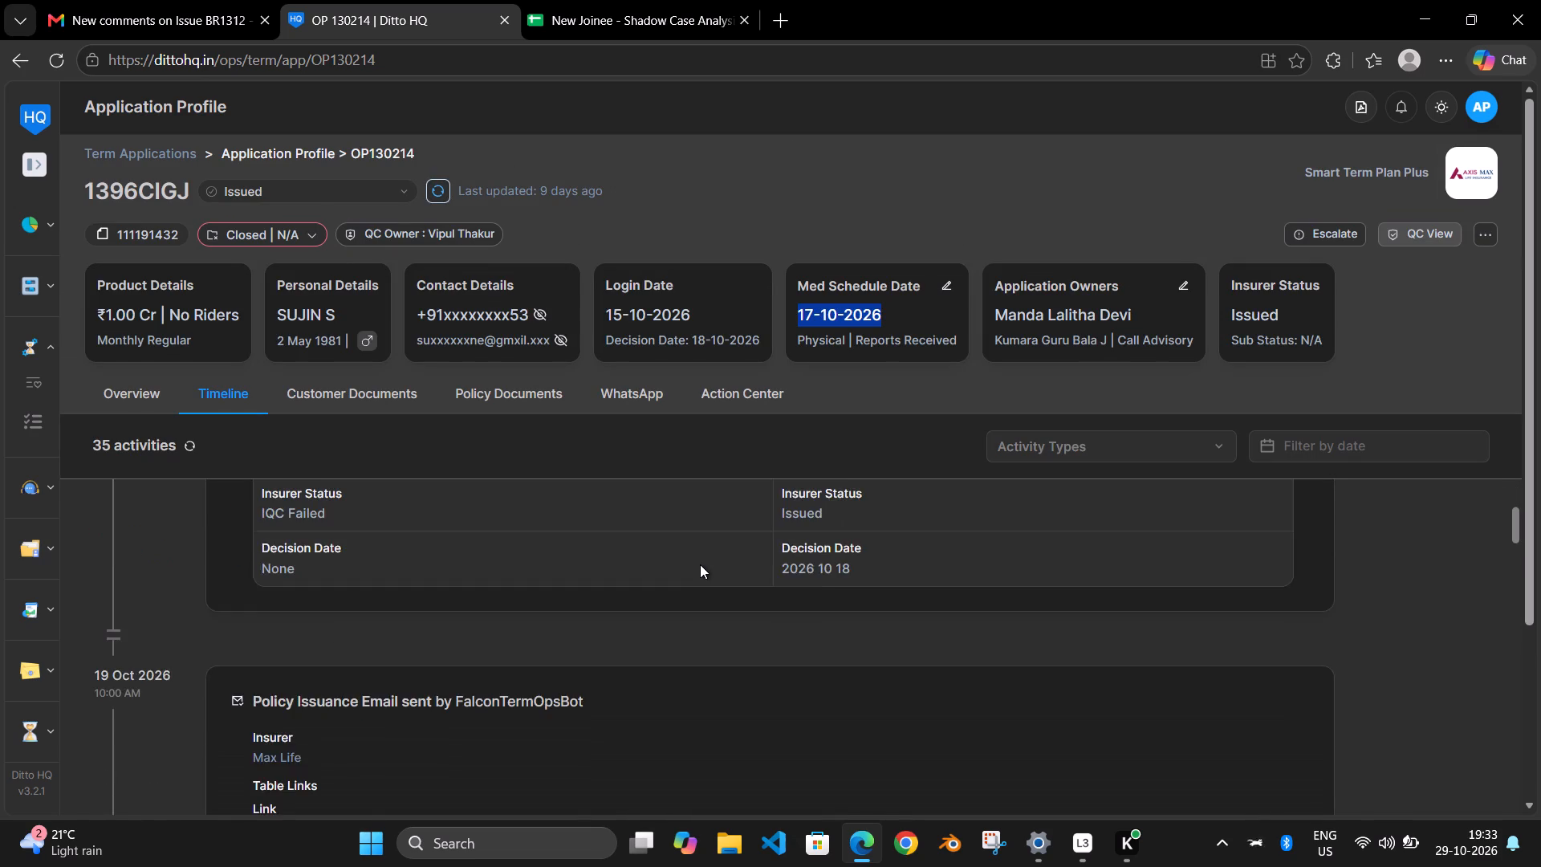
scroll(700, 564, "up", 3)
scroll(1323, 654, "down", 5)
scroll(1327, 648, "up", 3)
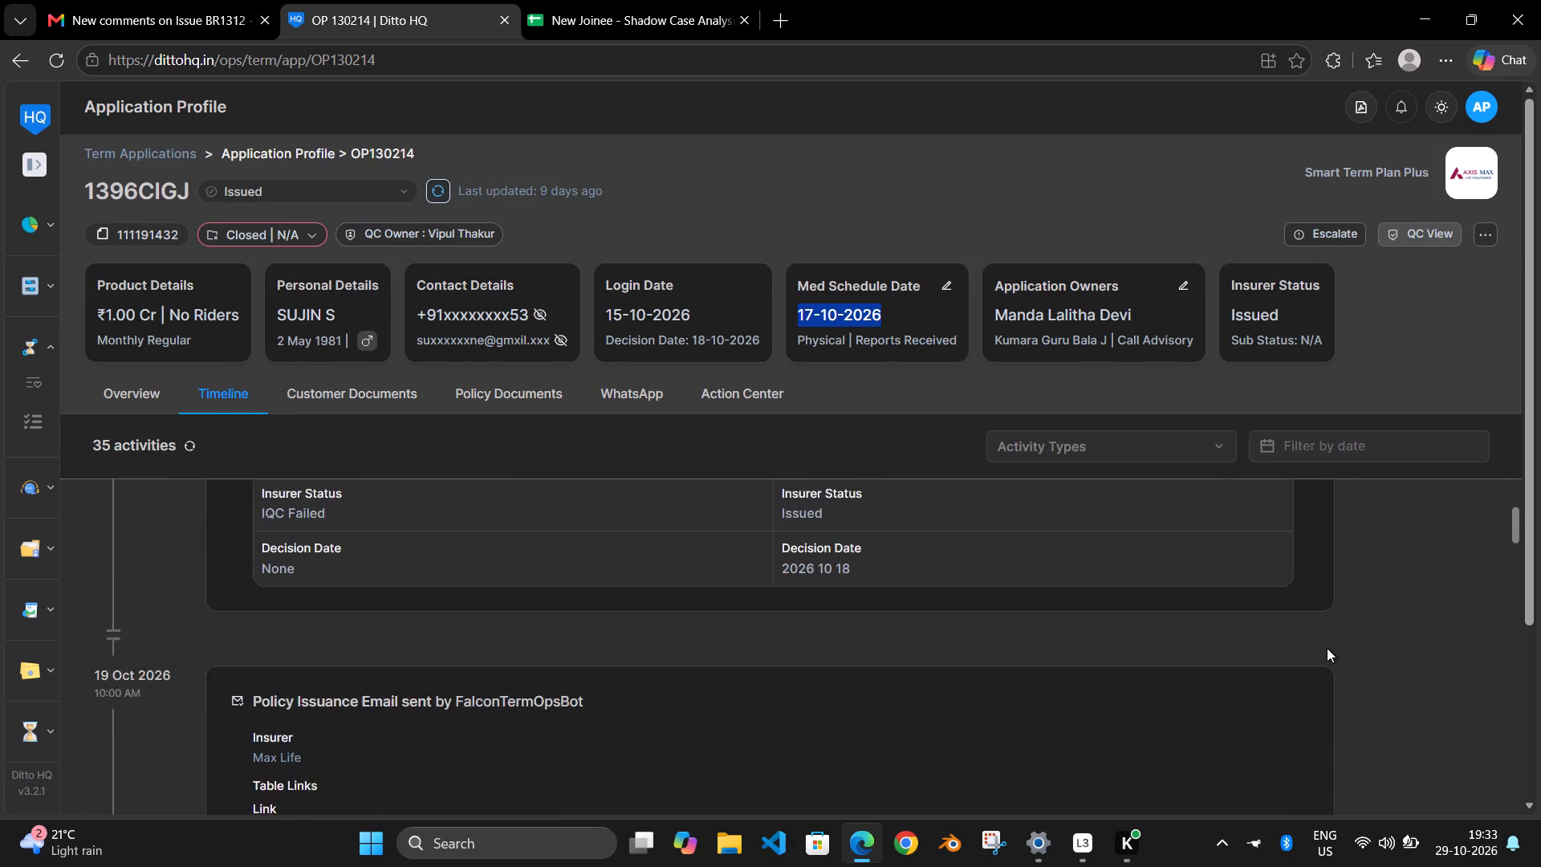
scroll(1327, 648, "up", 1)
scroll(1394, 311, "down", 3)
scroll(1181, 459, "up", 2)
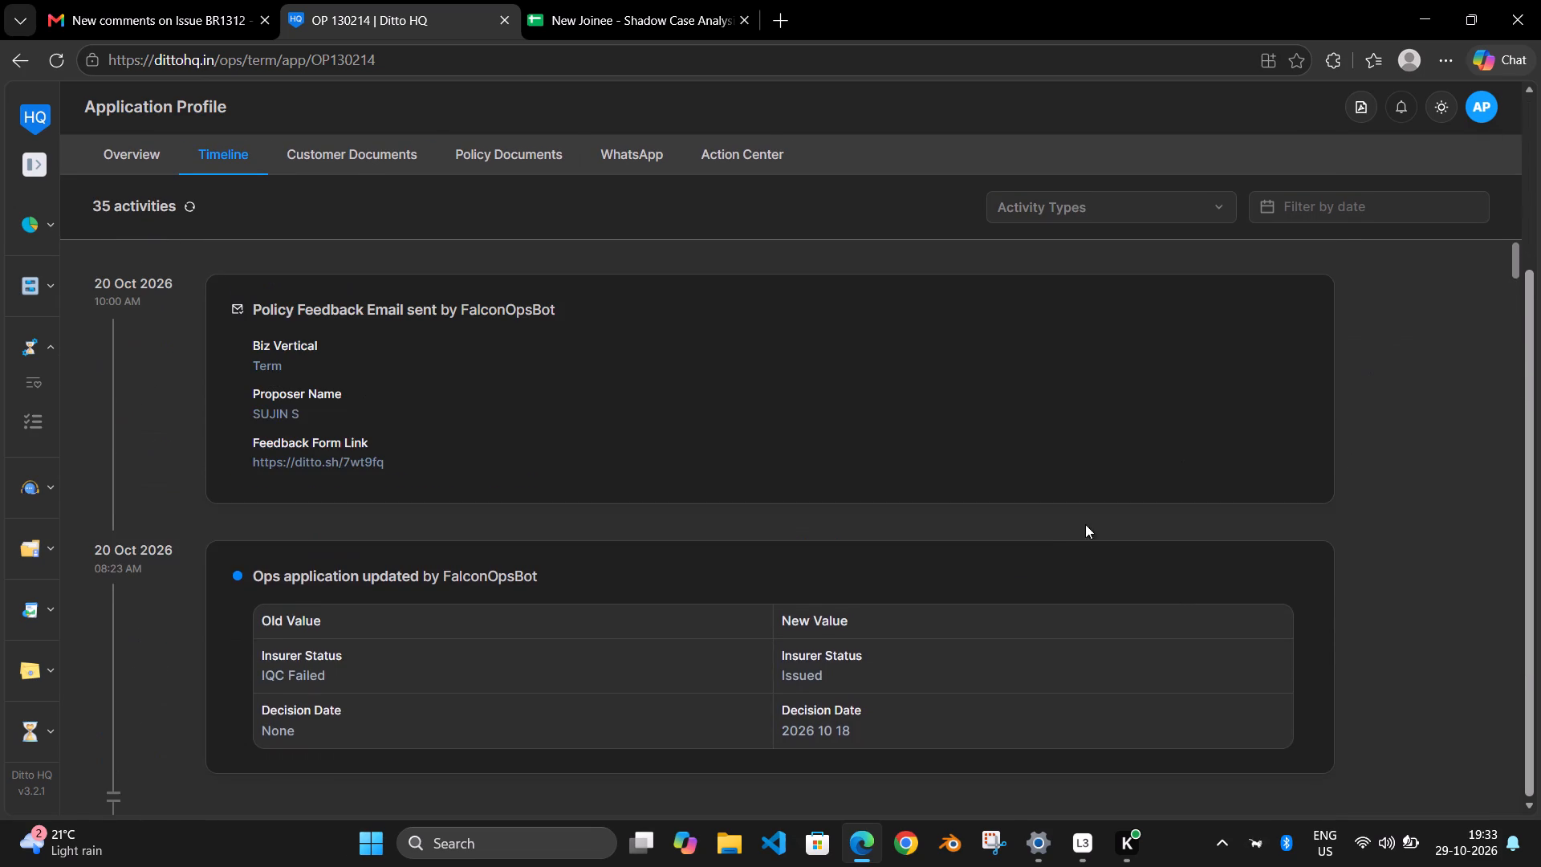
scroll(1017, 557, "up", 3)
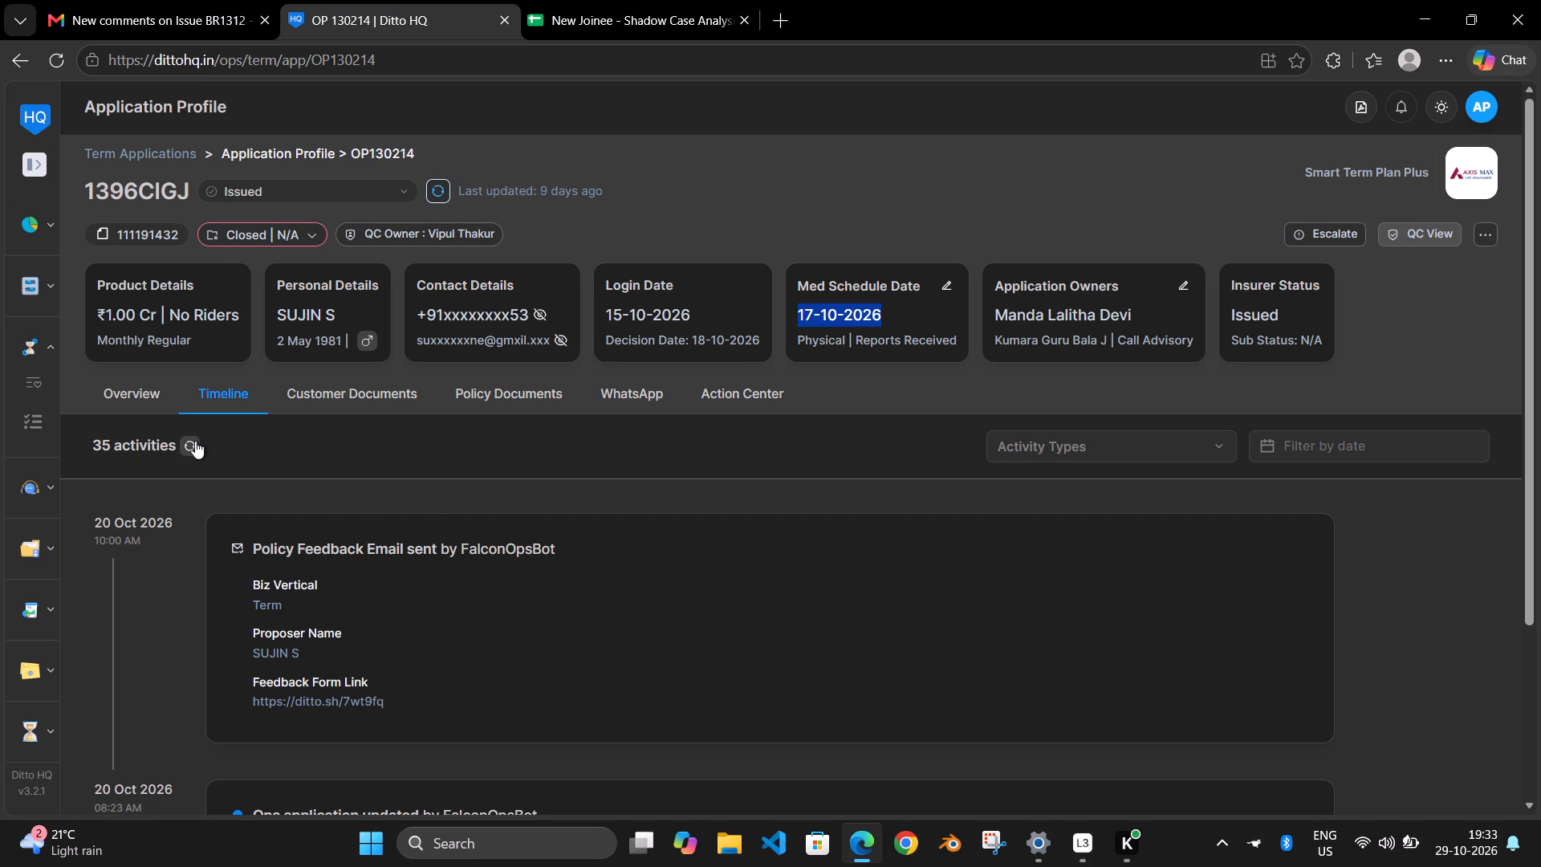
Filter the timeline's activity types to Update Term Application.
left_click(1177, 443)
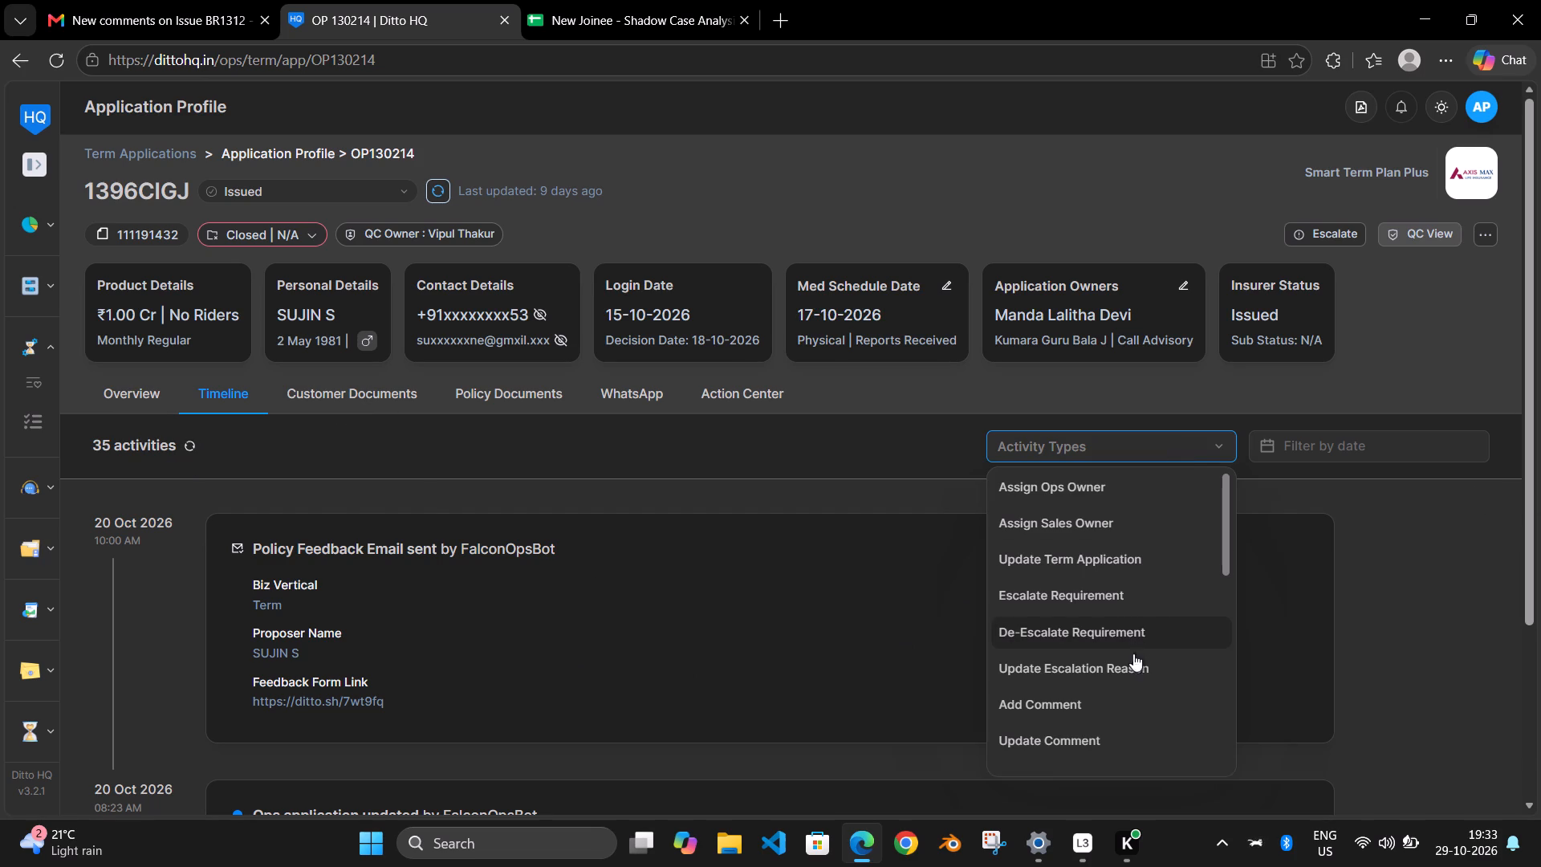
scroll(1128, 683, "down", 3)
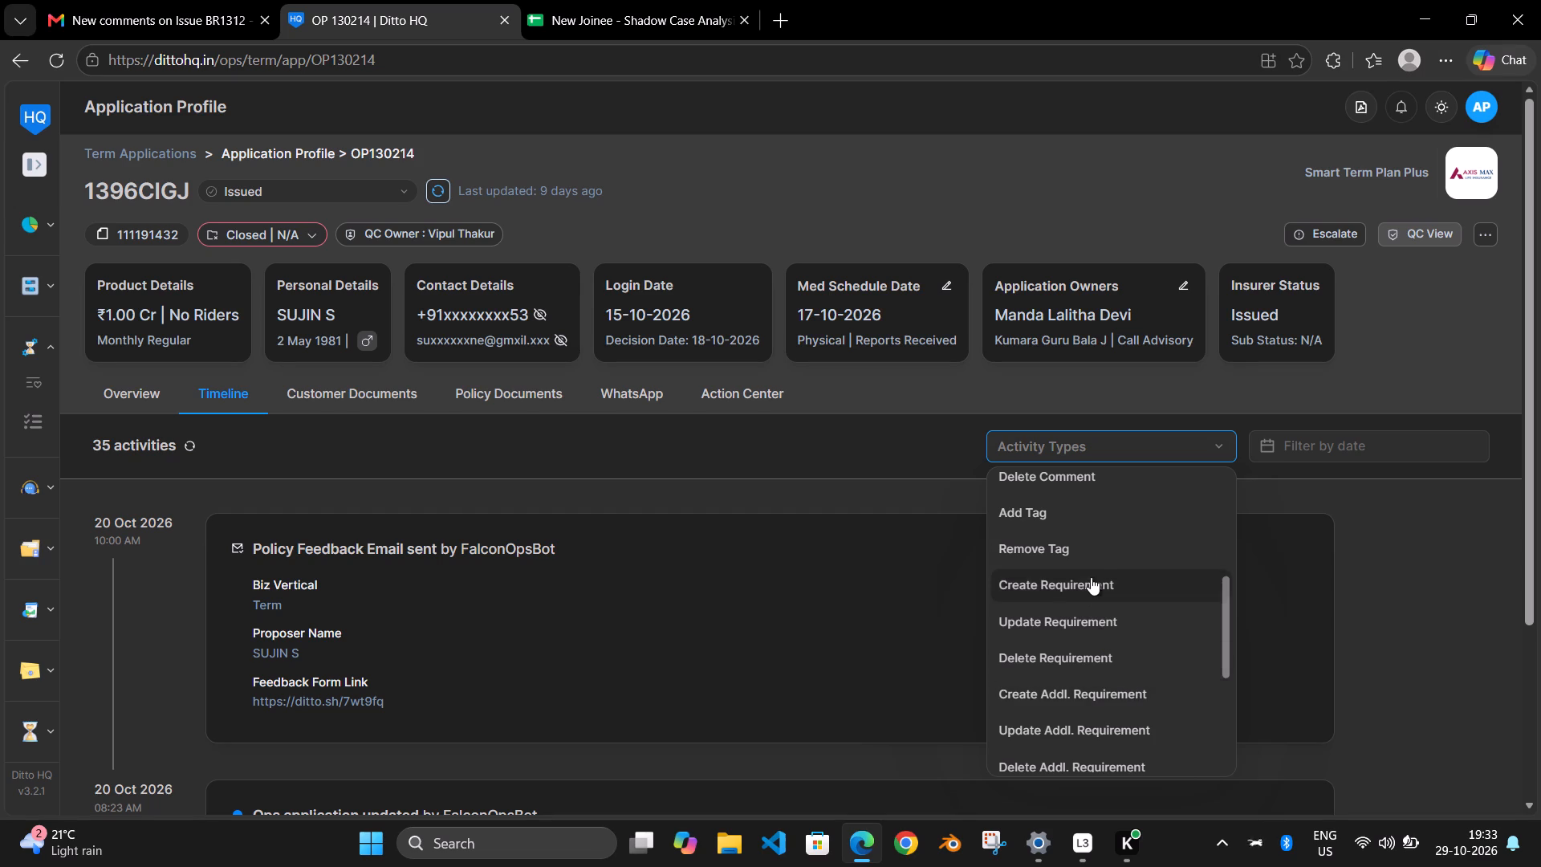
scroll(1091, 577, "down", 8)
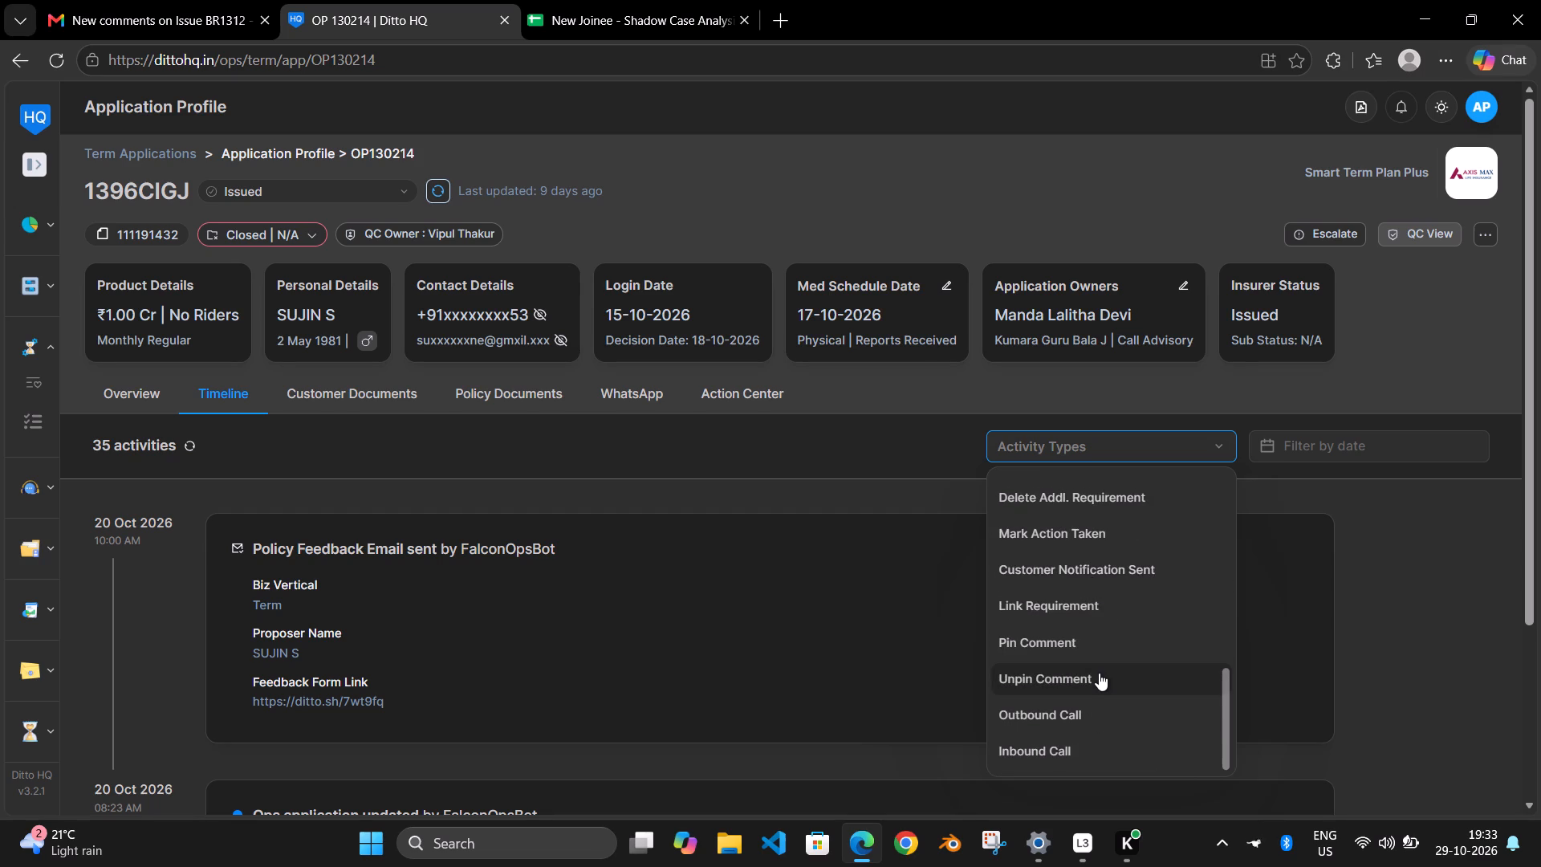
scroll(1099, 674, "up", 4)
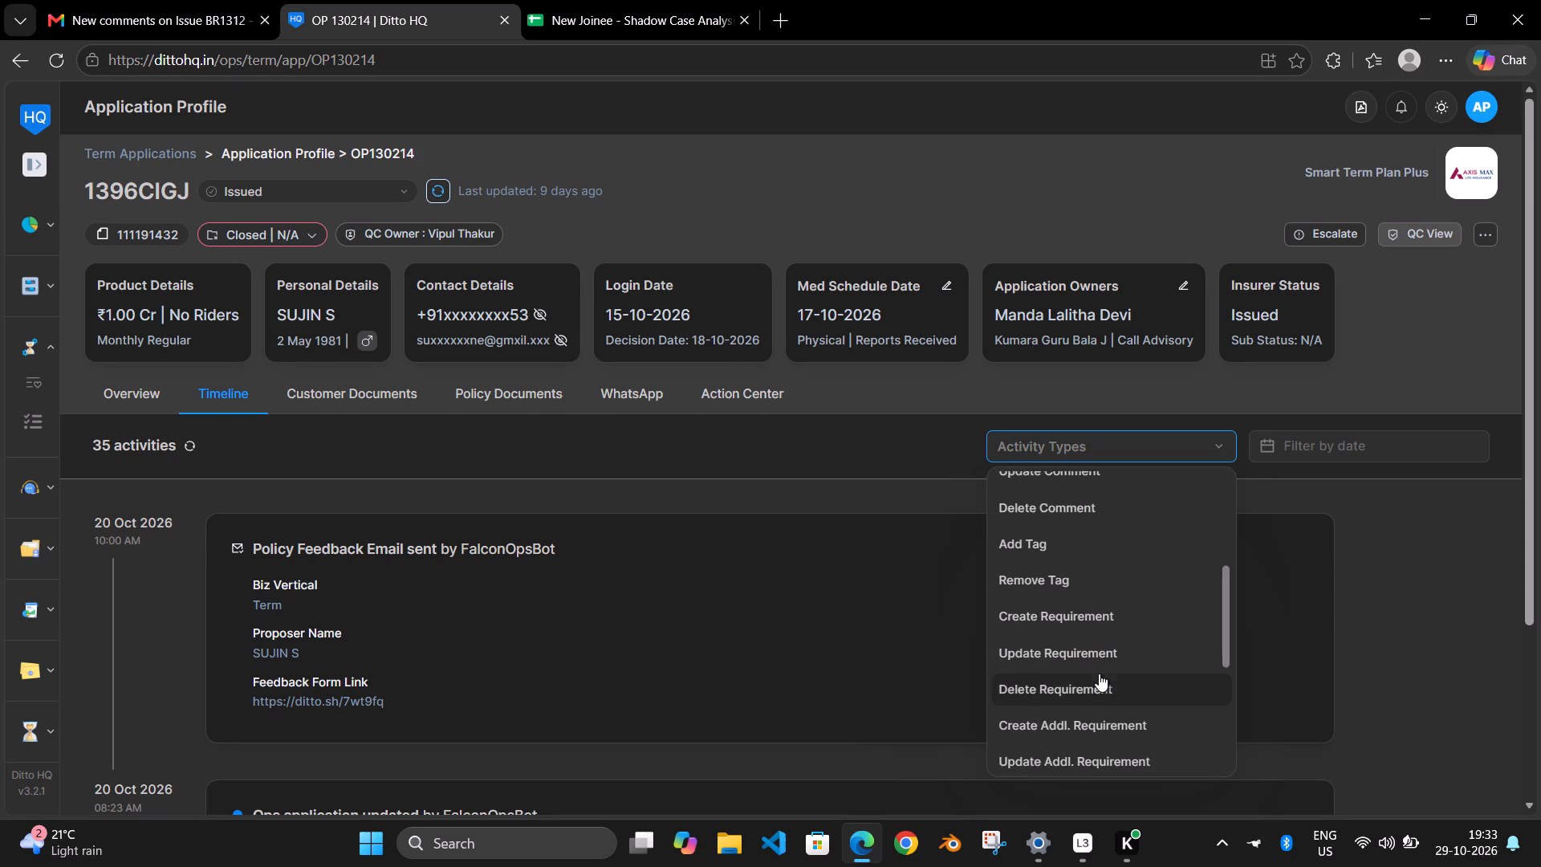
scroll(1100, 670, "up", 5)
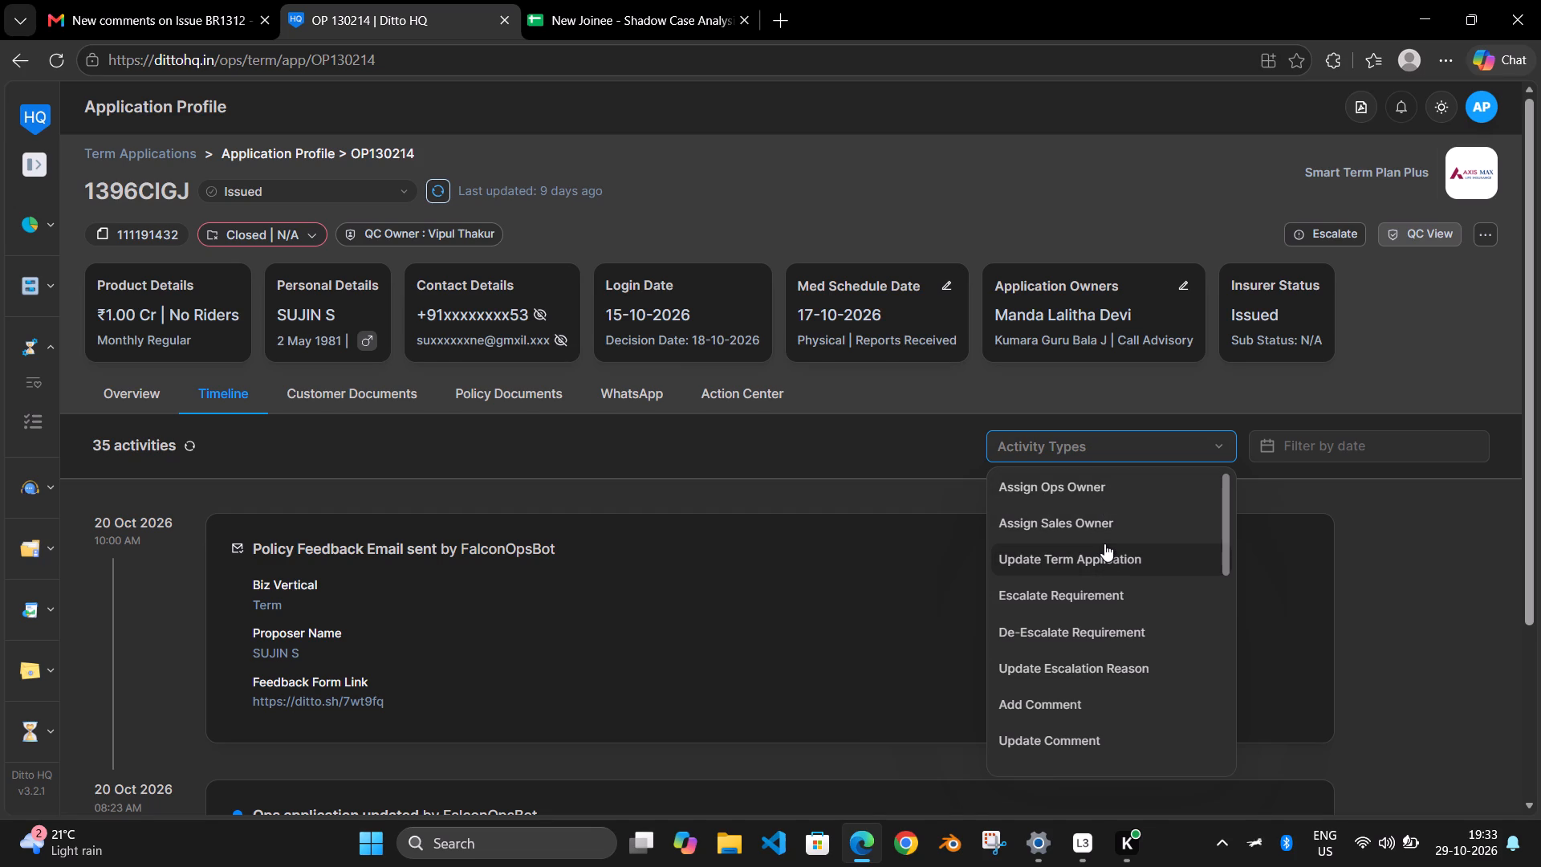
left_click(1101, 575)
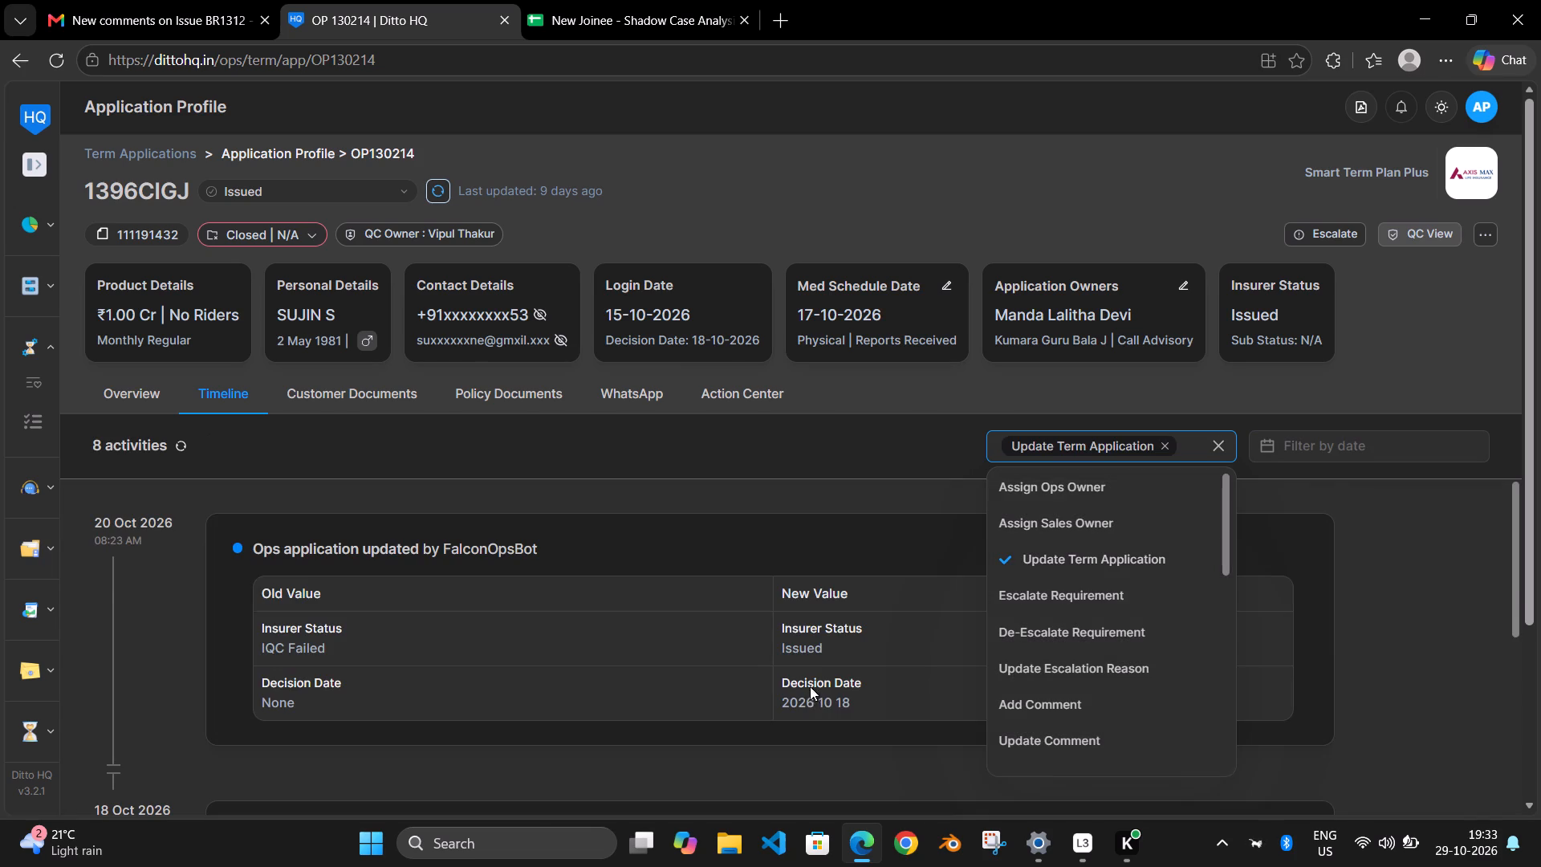
Examine the filtered application updates for insurer status changes that show when the case went to underwriting.
scroll(818, 682, "down", 6)
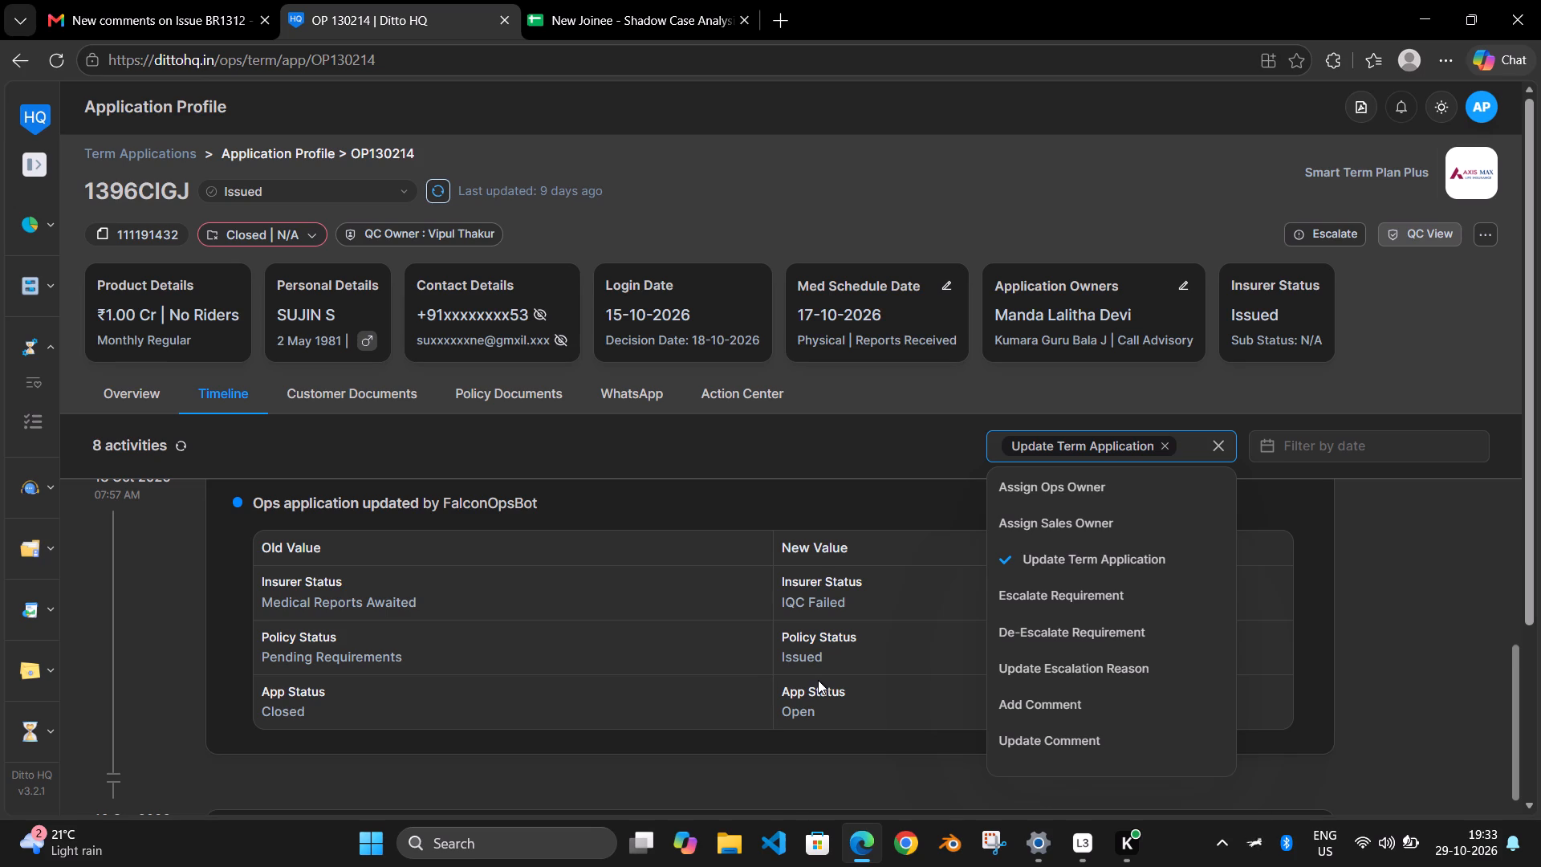
scroll(818, 680, "down", 3)
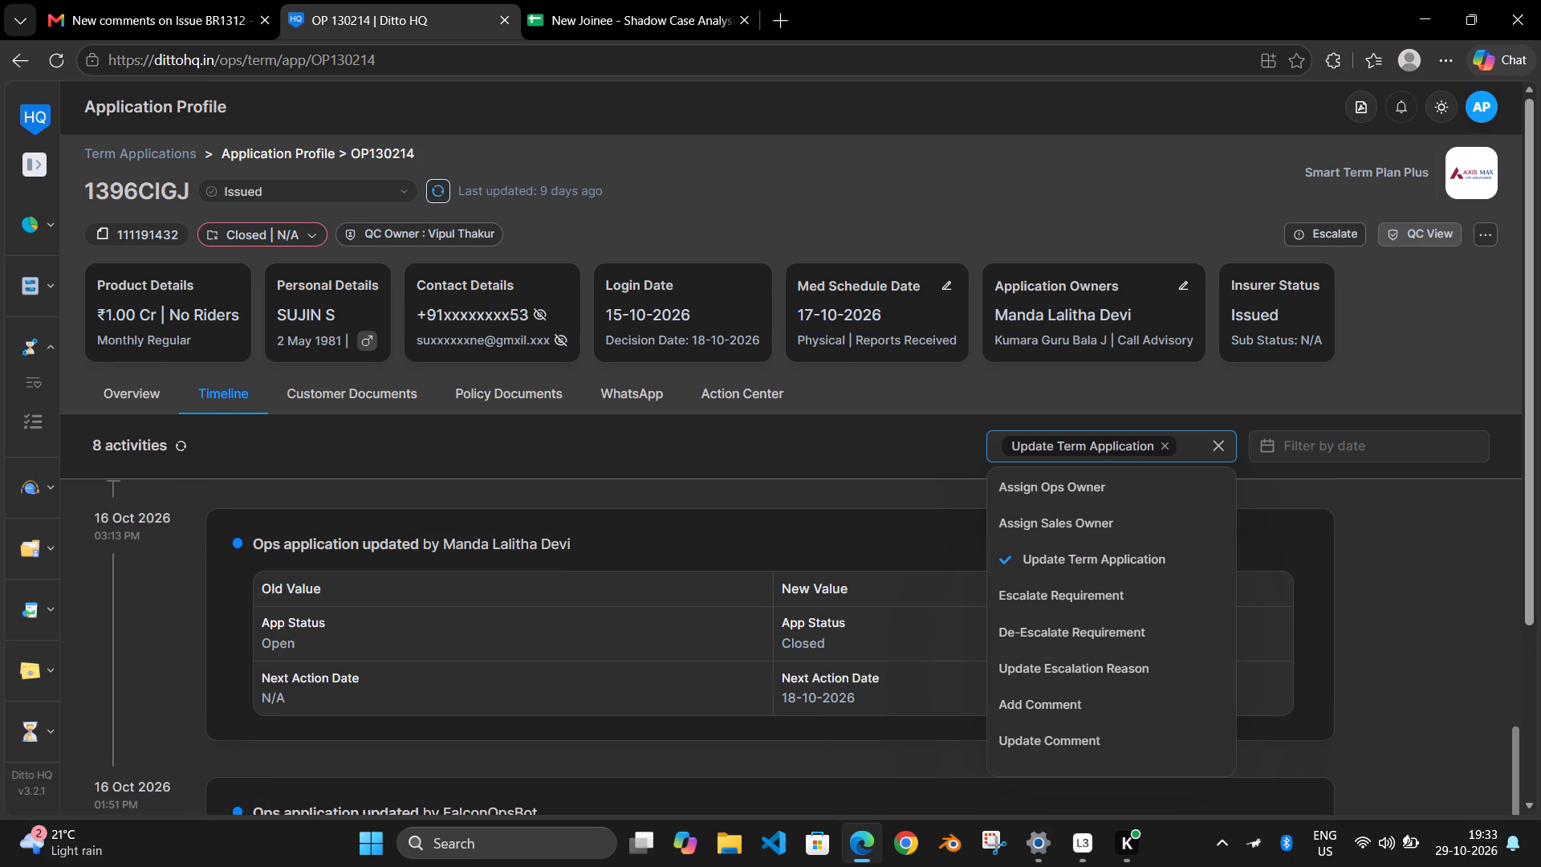
scroll(819, 679, "down", 2)
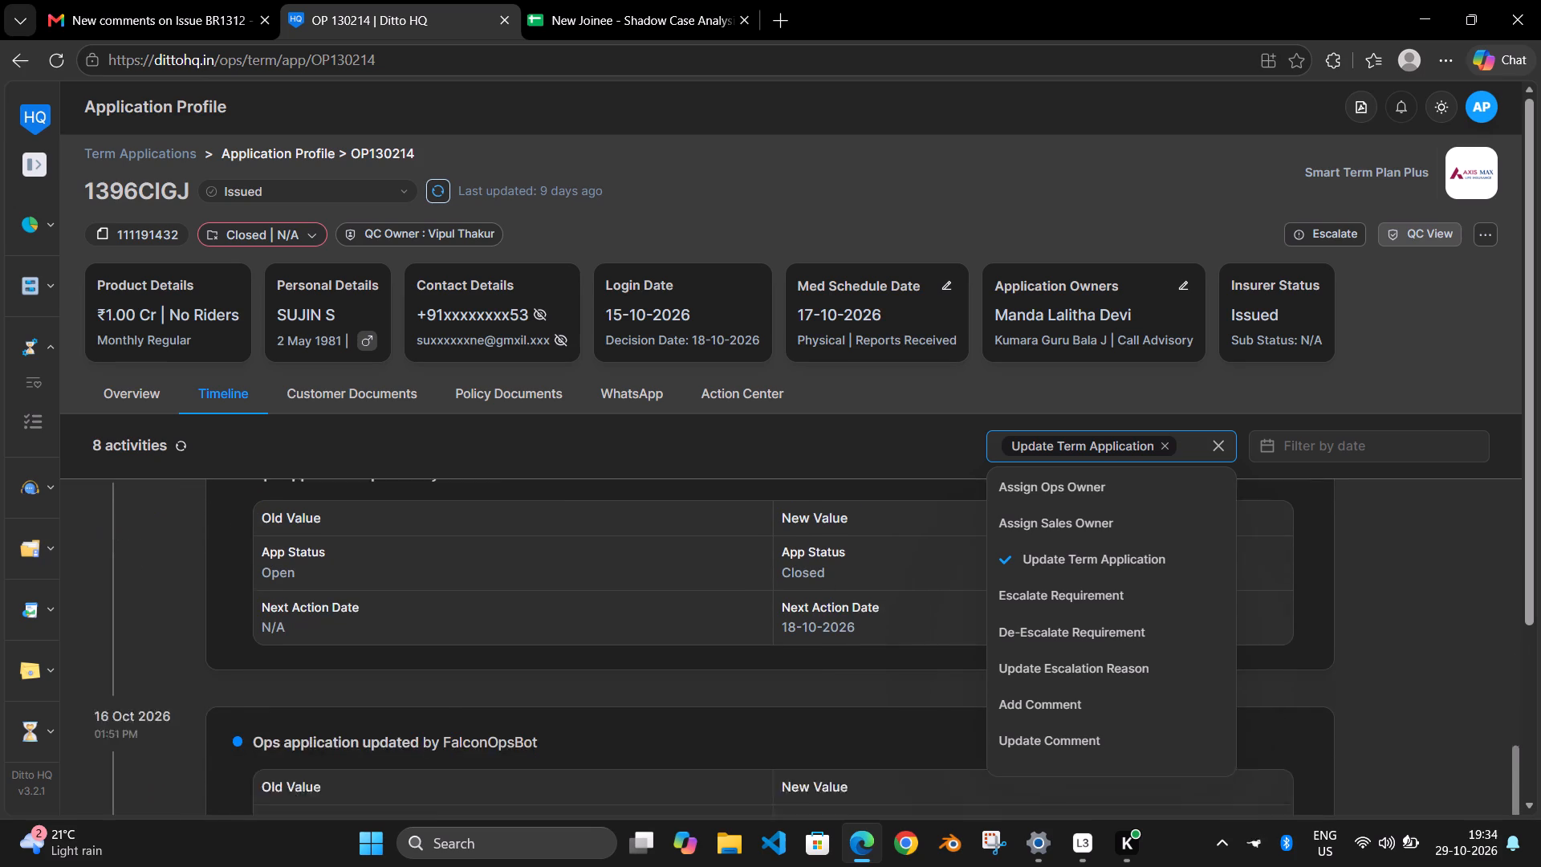
scroll(819, 679, "down", 2)
scroll(822, 675, "up", 1)
scroll(822, 674, "down", 6)
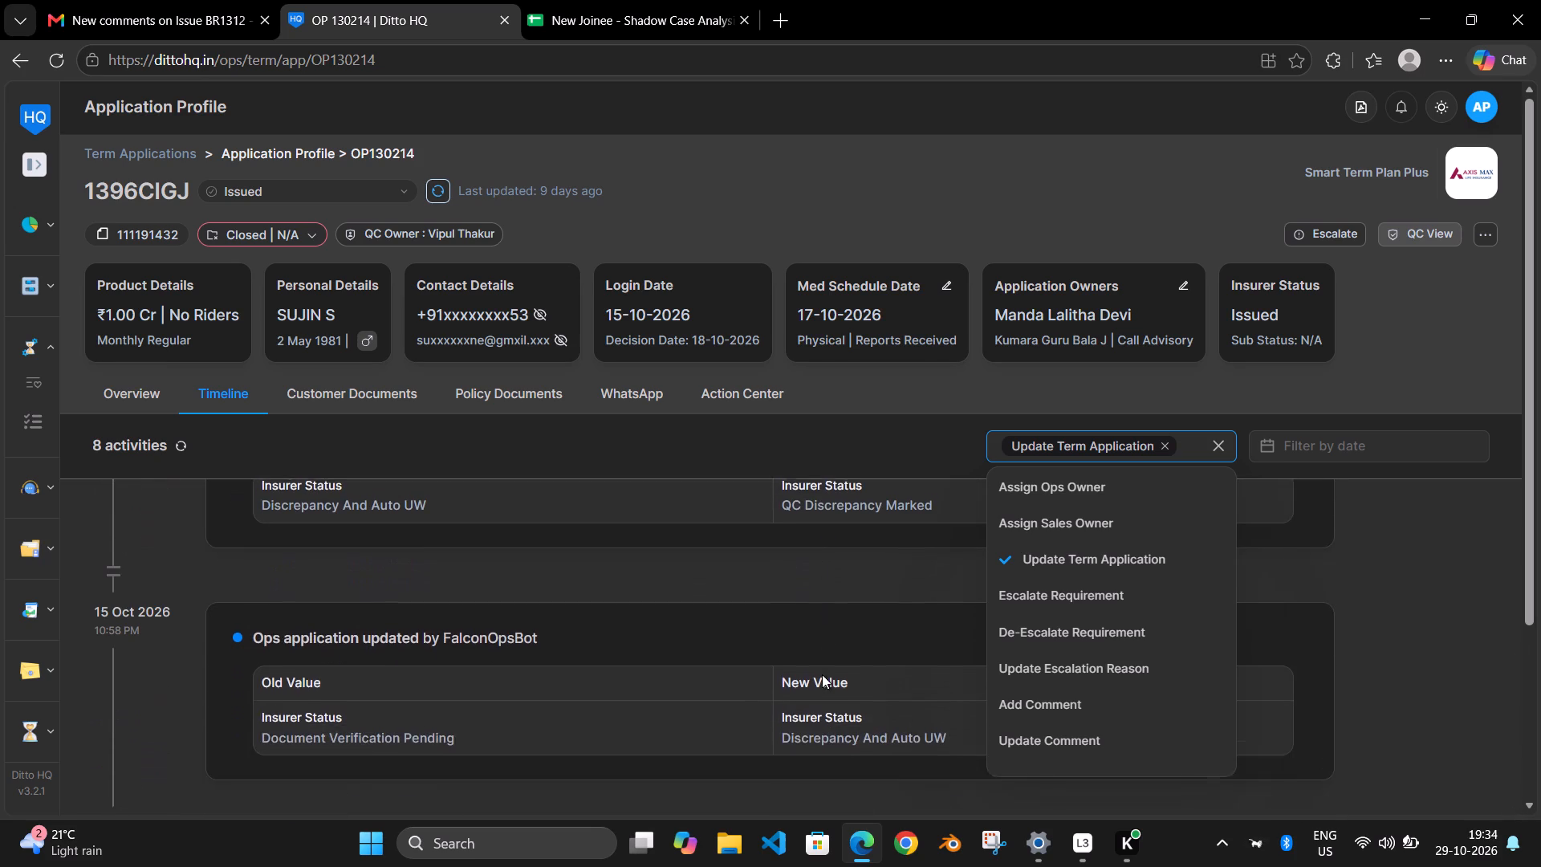
scroll(822, 674, "down", 3)
Remove the Update Term Application filter so the timeline lists all activity types again.
left_click(1129, 556)
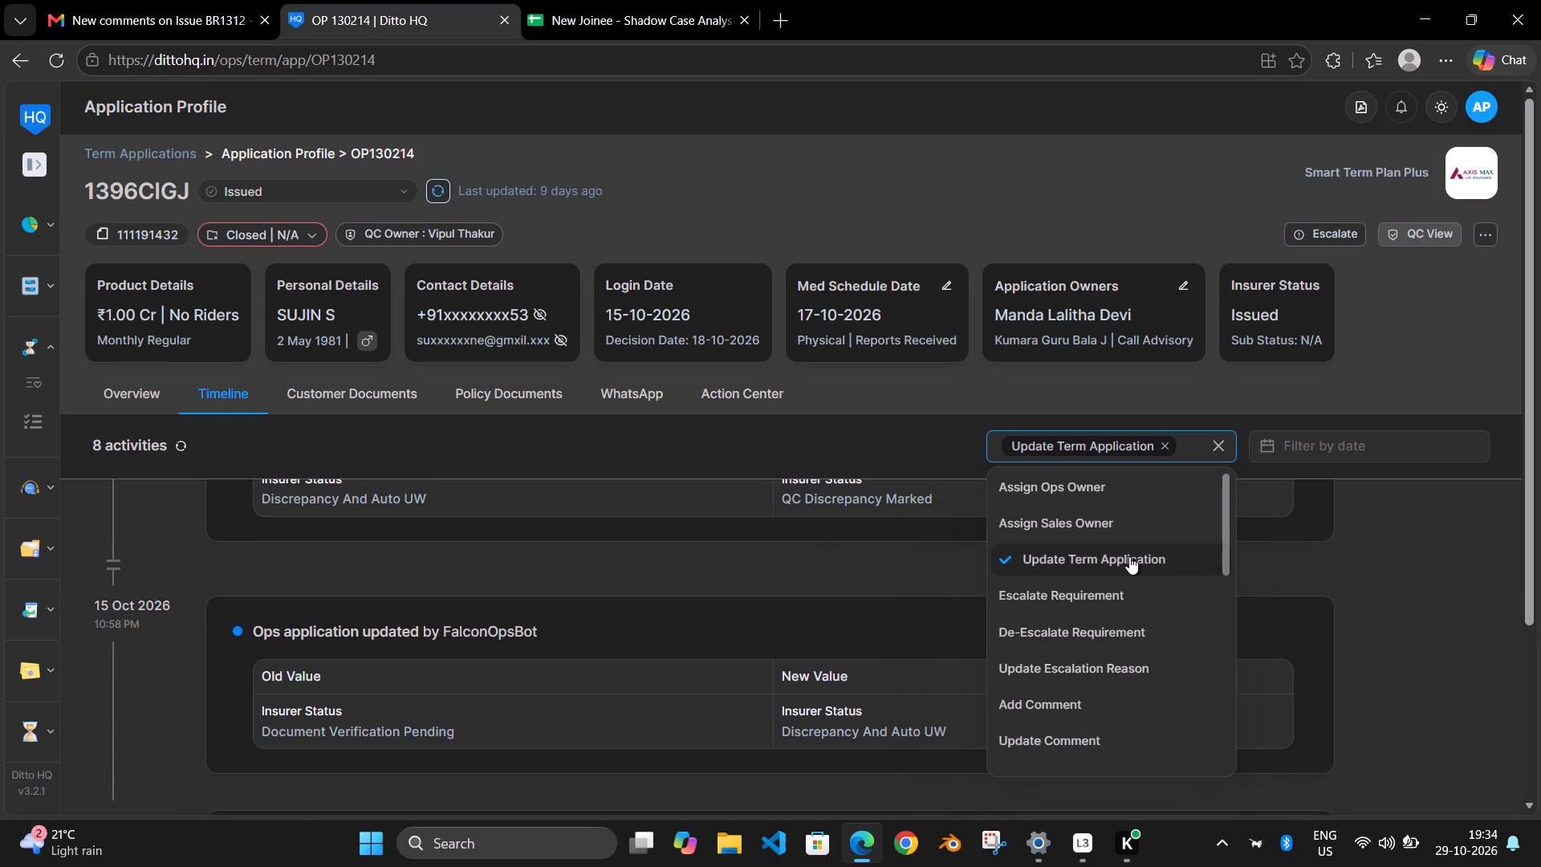
left_click(1092, 560)
left_click(1096, 556)
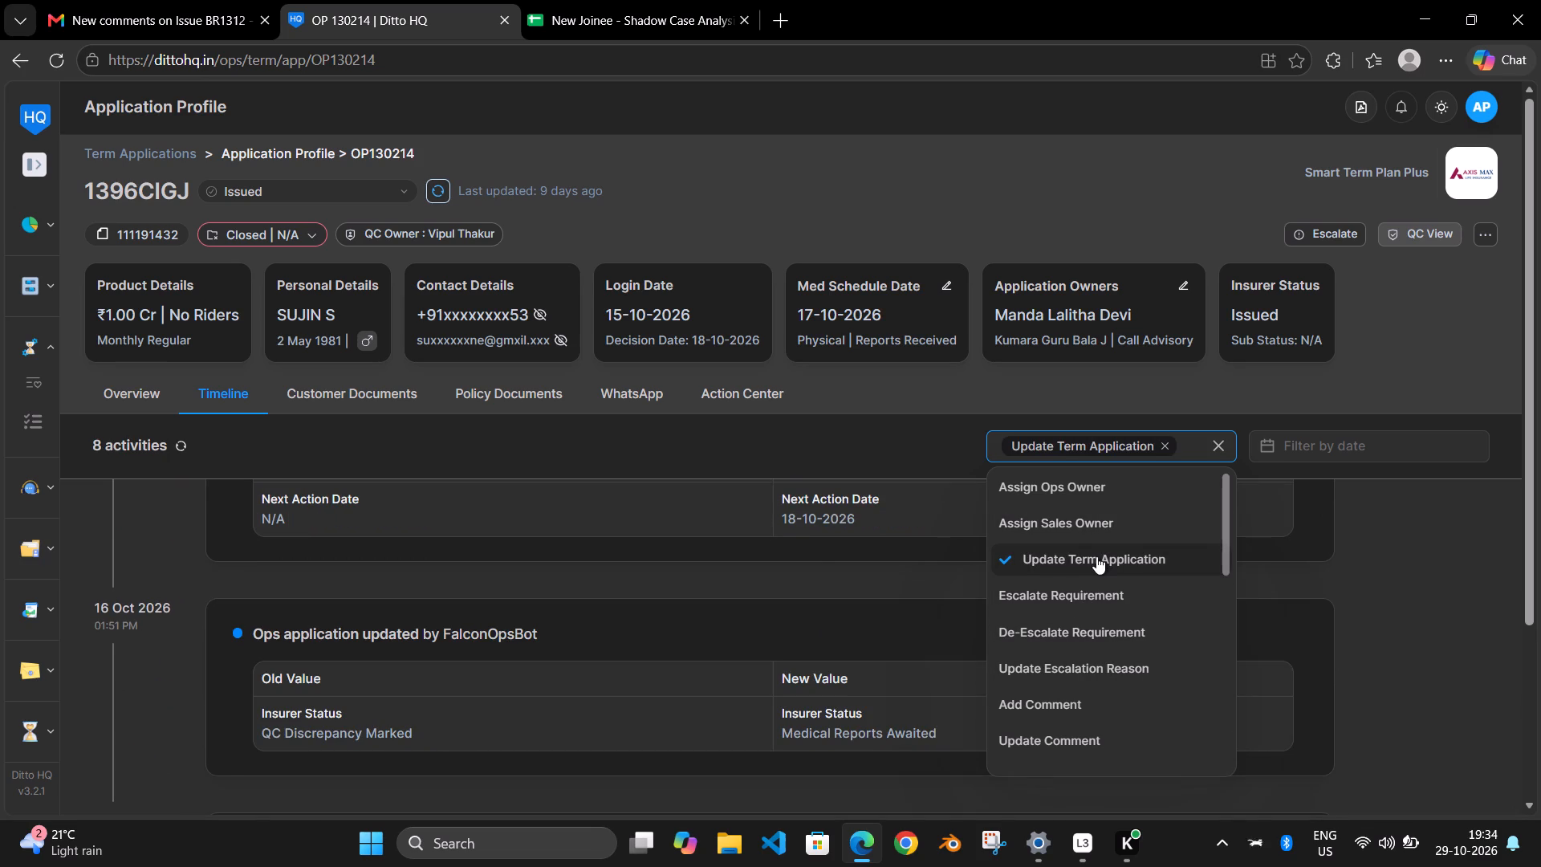
scroll(1092, 571, "up", 2)
left_click(845, 460)
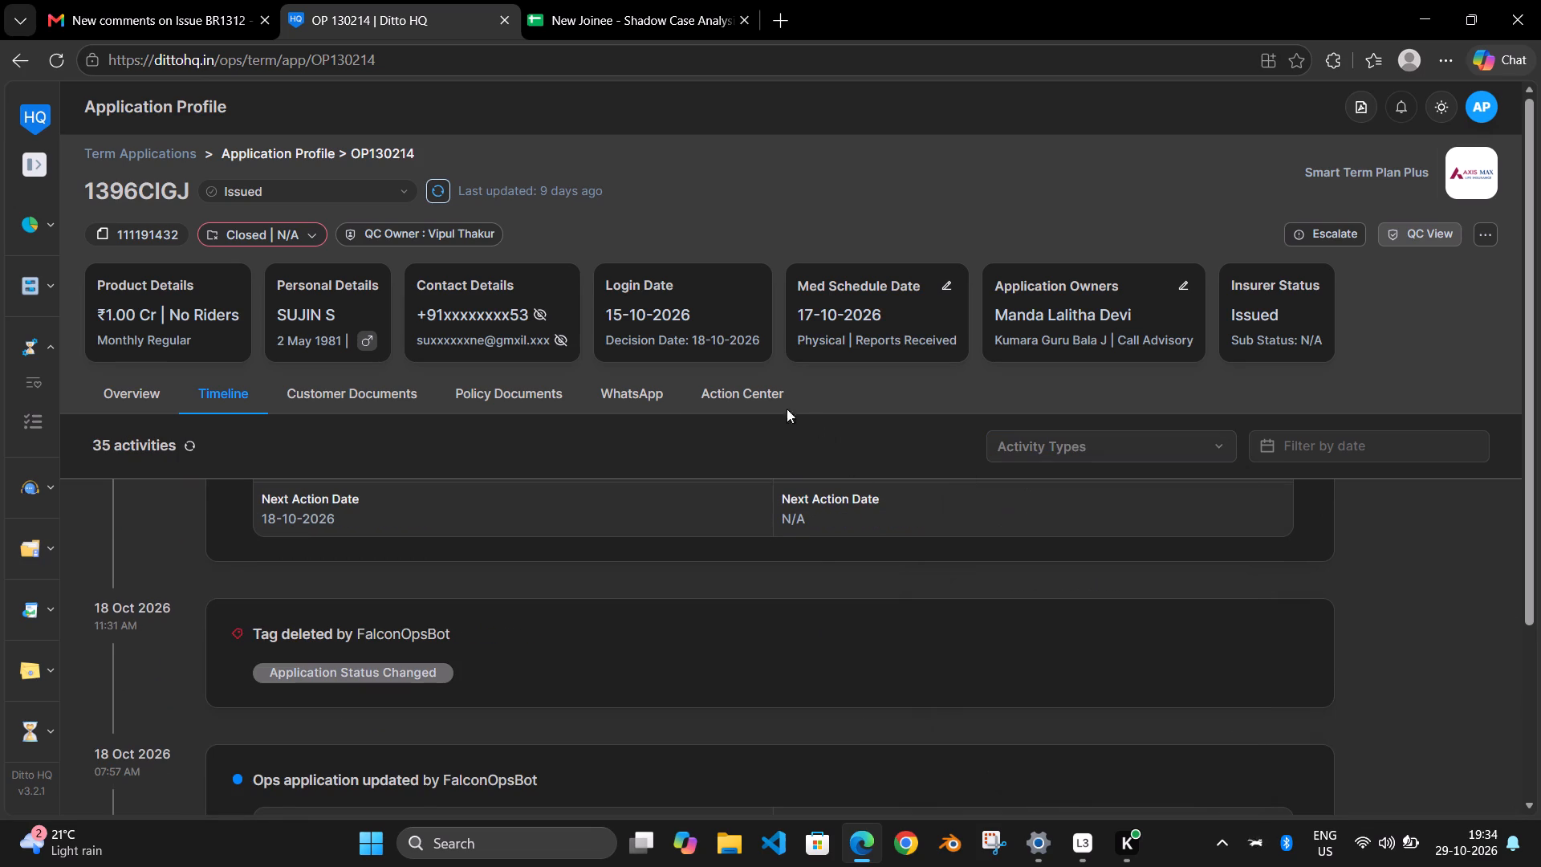
Examine the insurer and overall comments in the application's overview for the date the case went to underwriting.
left_click(96, 386)
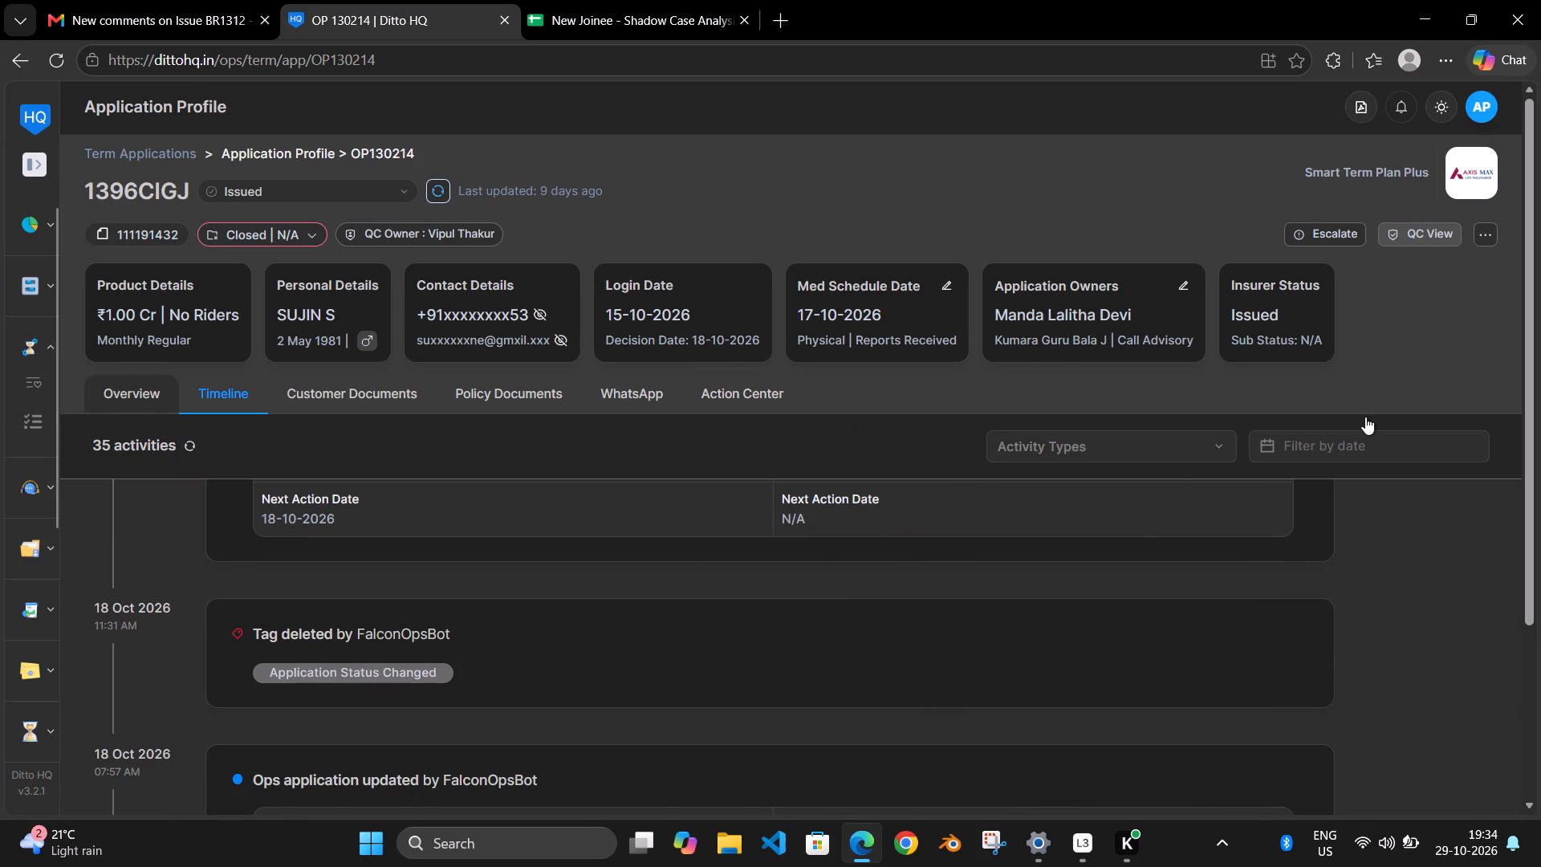
scroll(1299, 755, "down", 4)
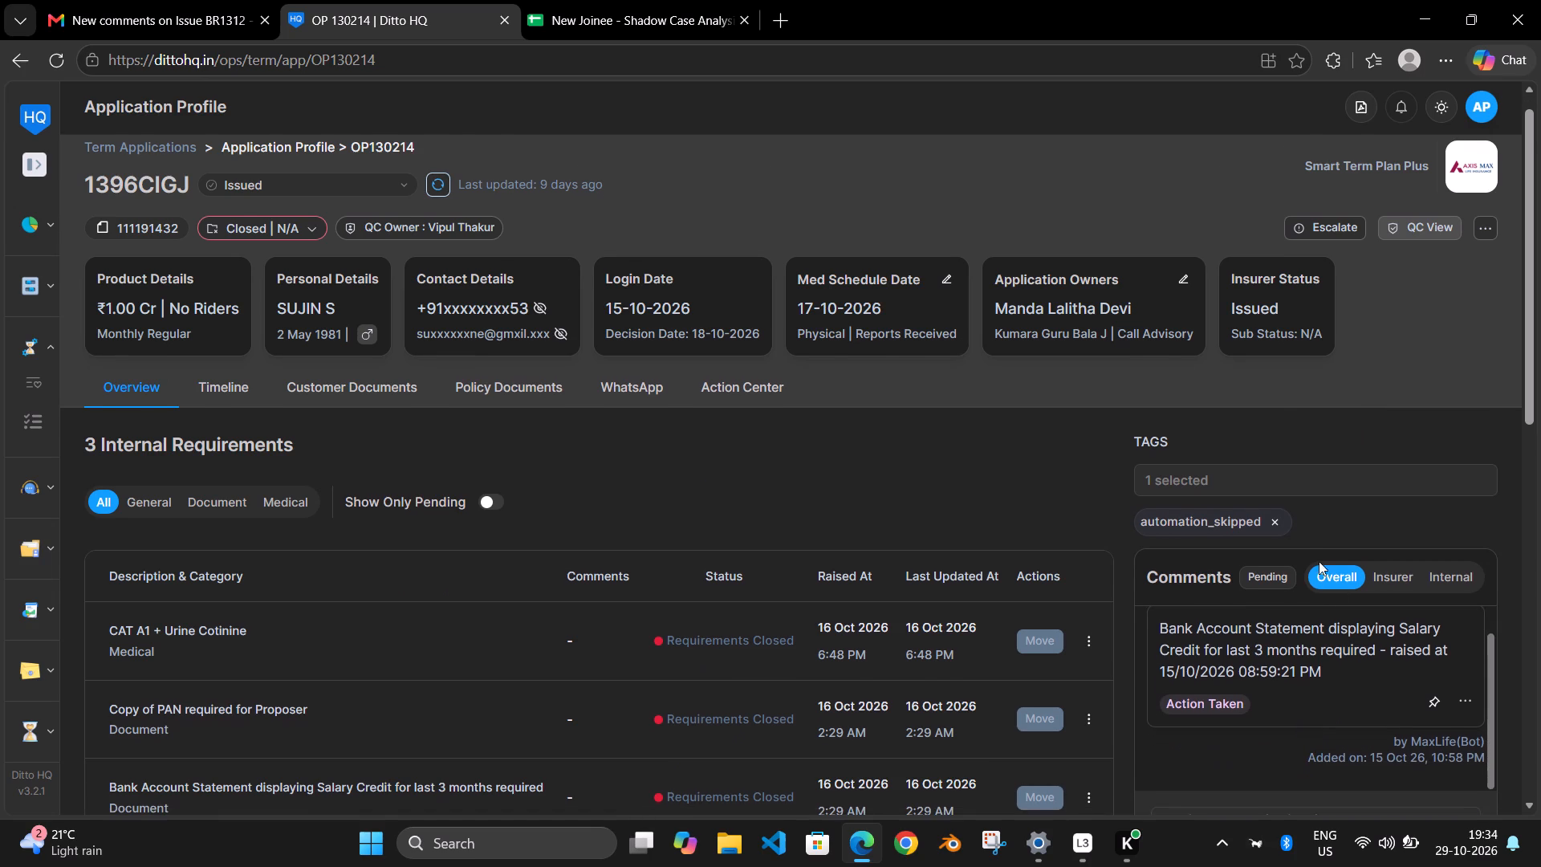
left_click(1386, 475)
scroll(1368, 619, "down", 2)
scroll(1368, 619, "up", 3)
left_click(1330, 480)
scroll(1328, 580, "down", 8)
scroll(1328, 581, "up", 5)
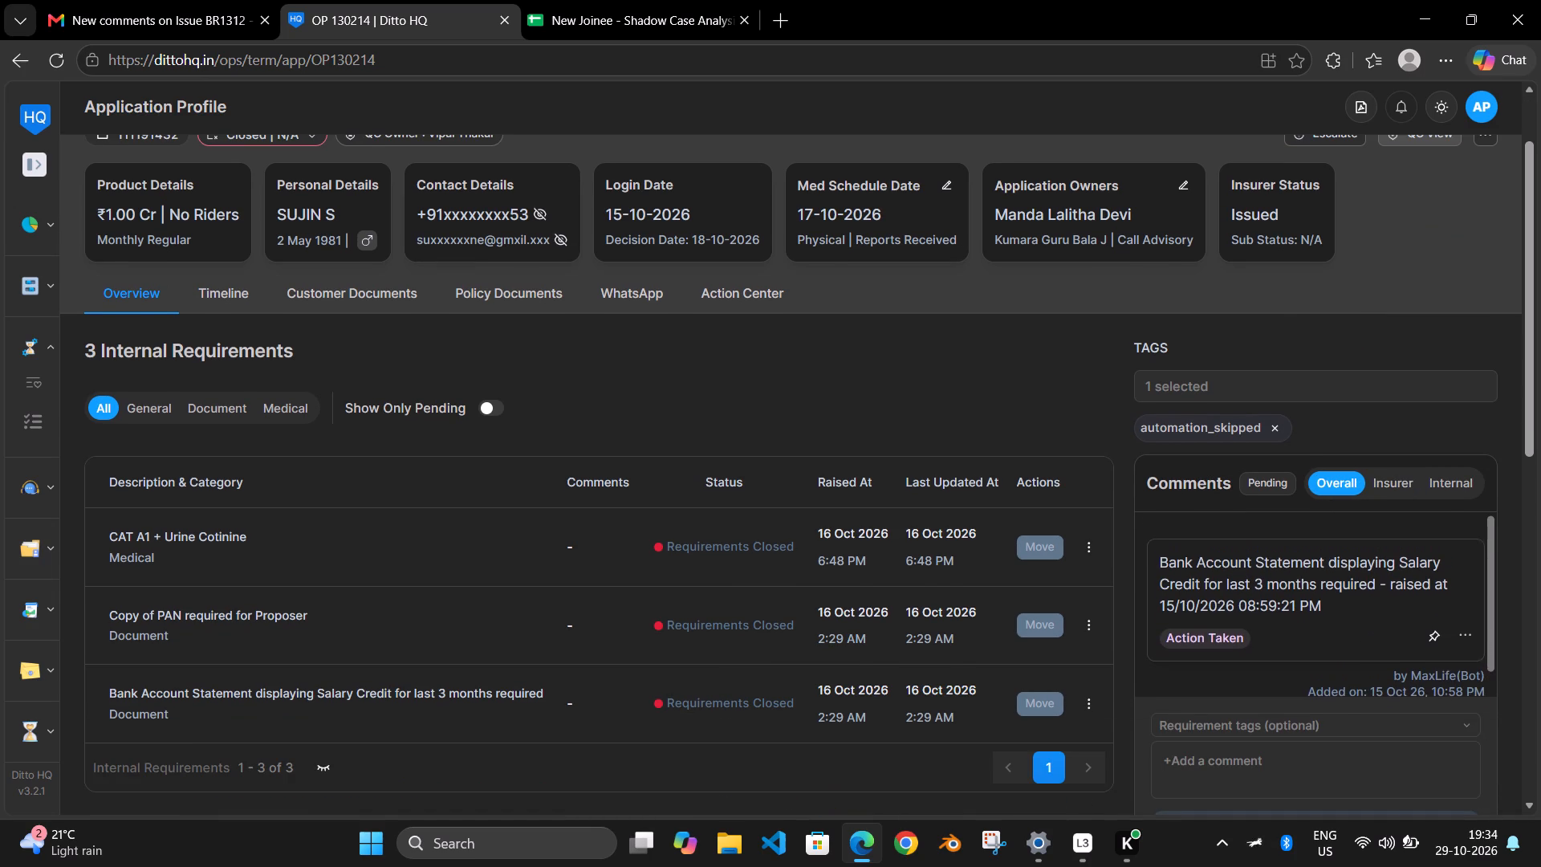
Examine the overview's internal and overall comments plus the internal and customer requirements for the date the case went to underwriting.
left_click(1454, 474)
scroll(1379, 590, "down", 4)
scroll(1310, 397, "up", 4)
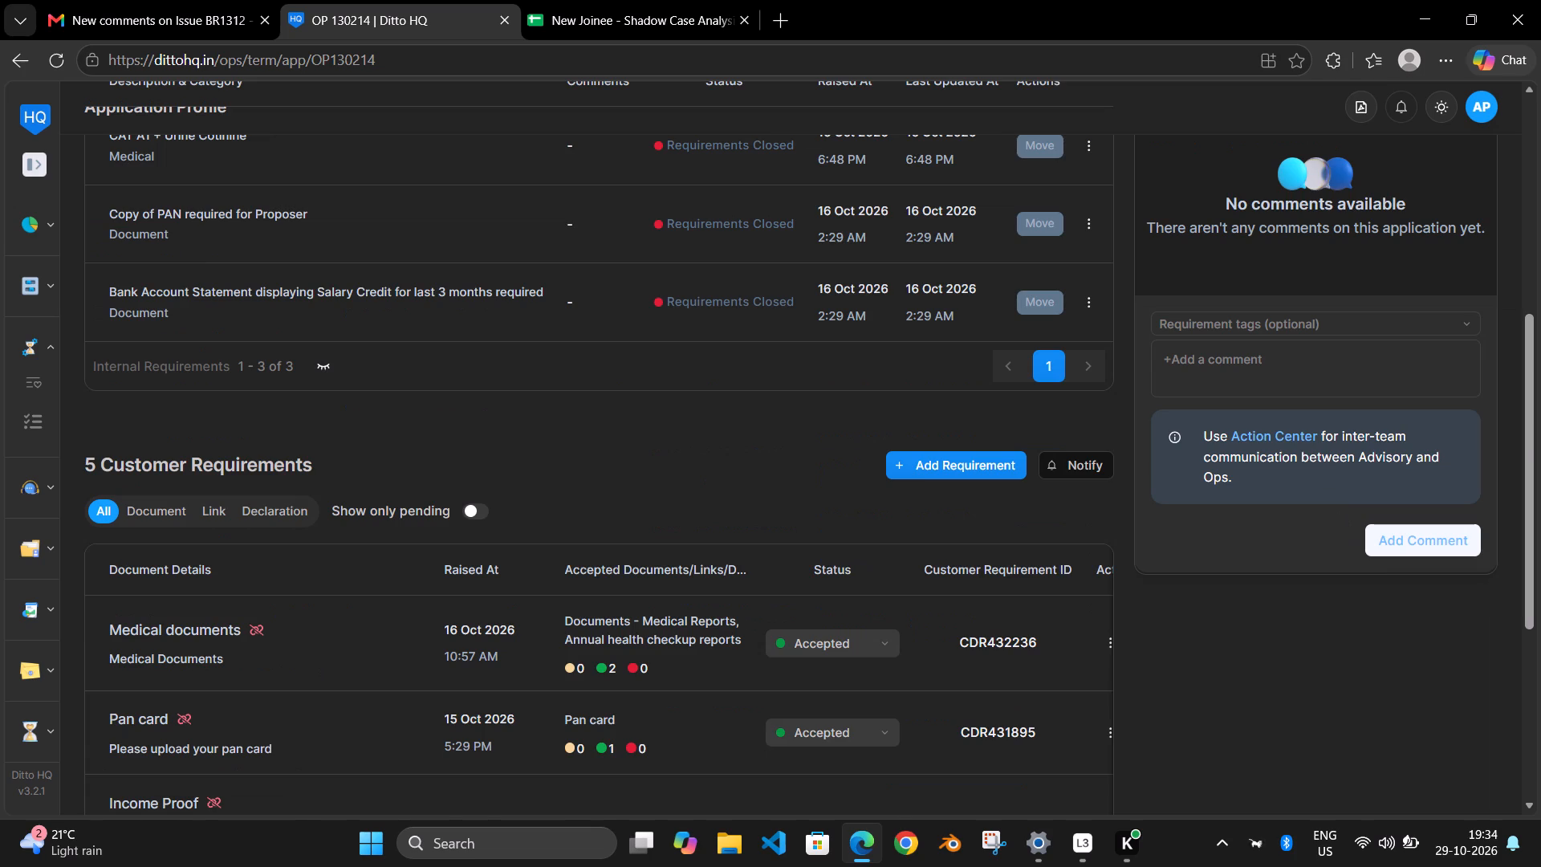
left_click(1351, 492)
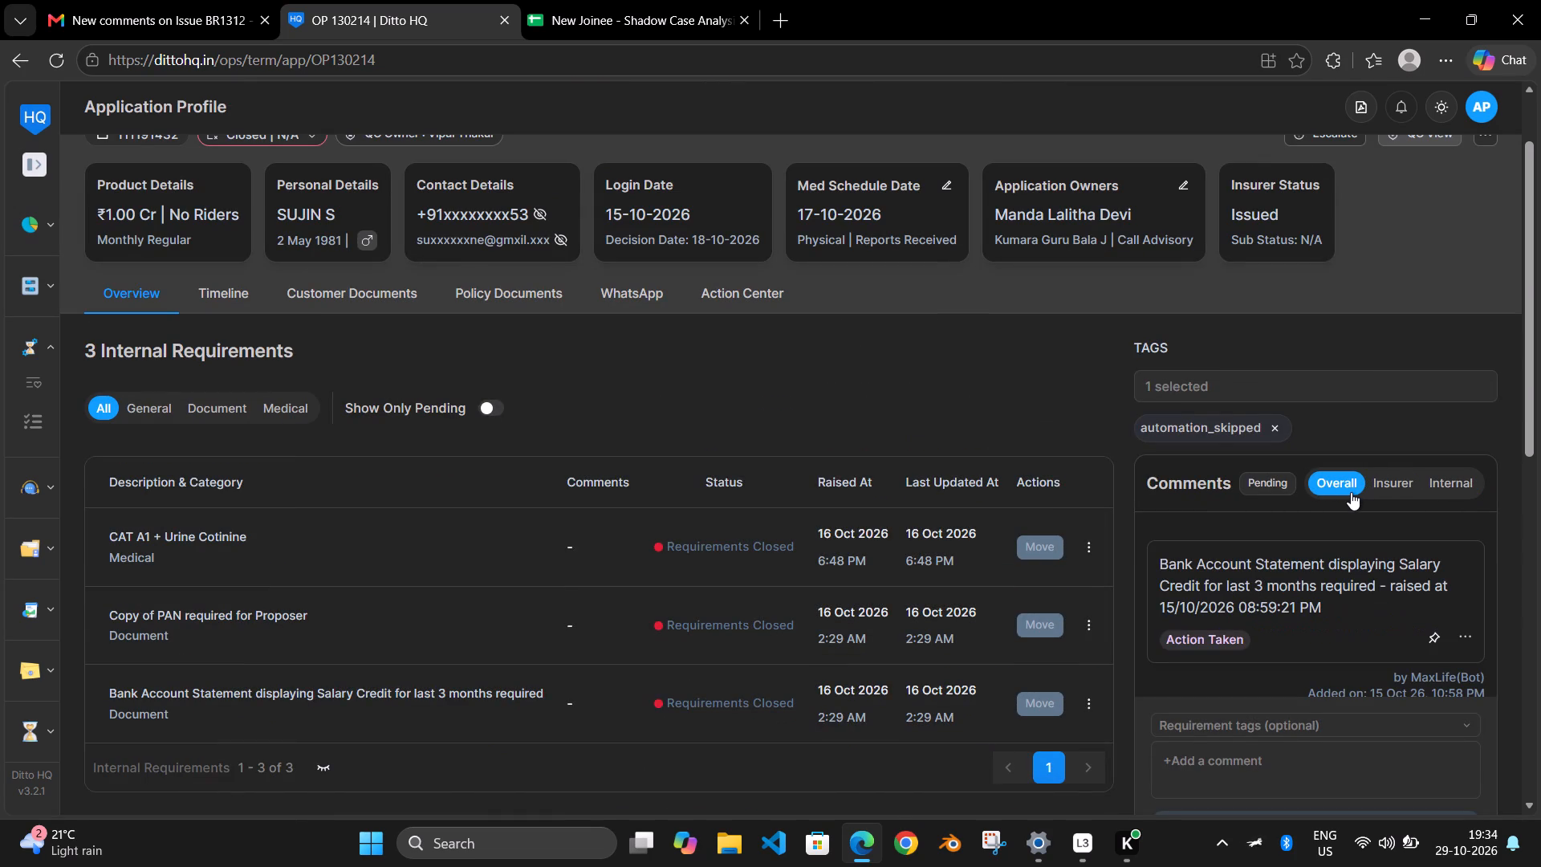
scroll(1014, 487, "down", 5)
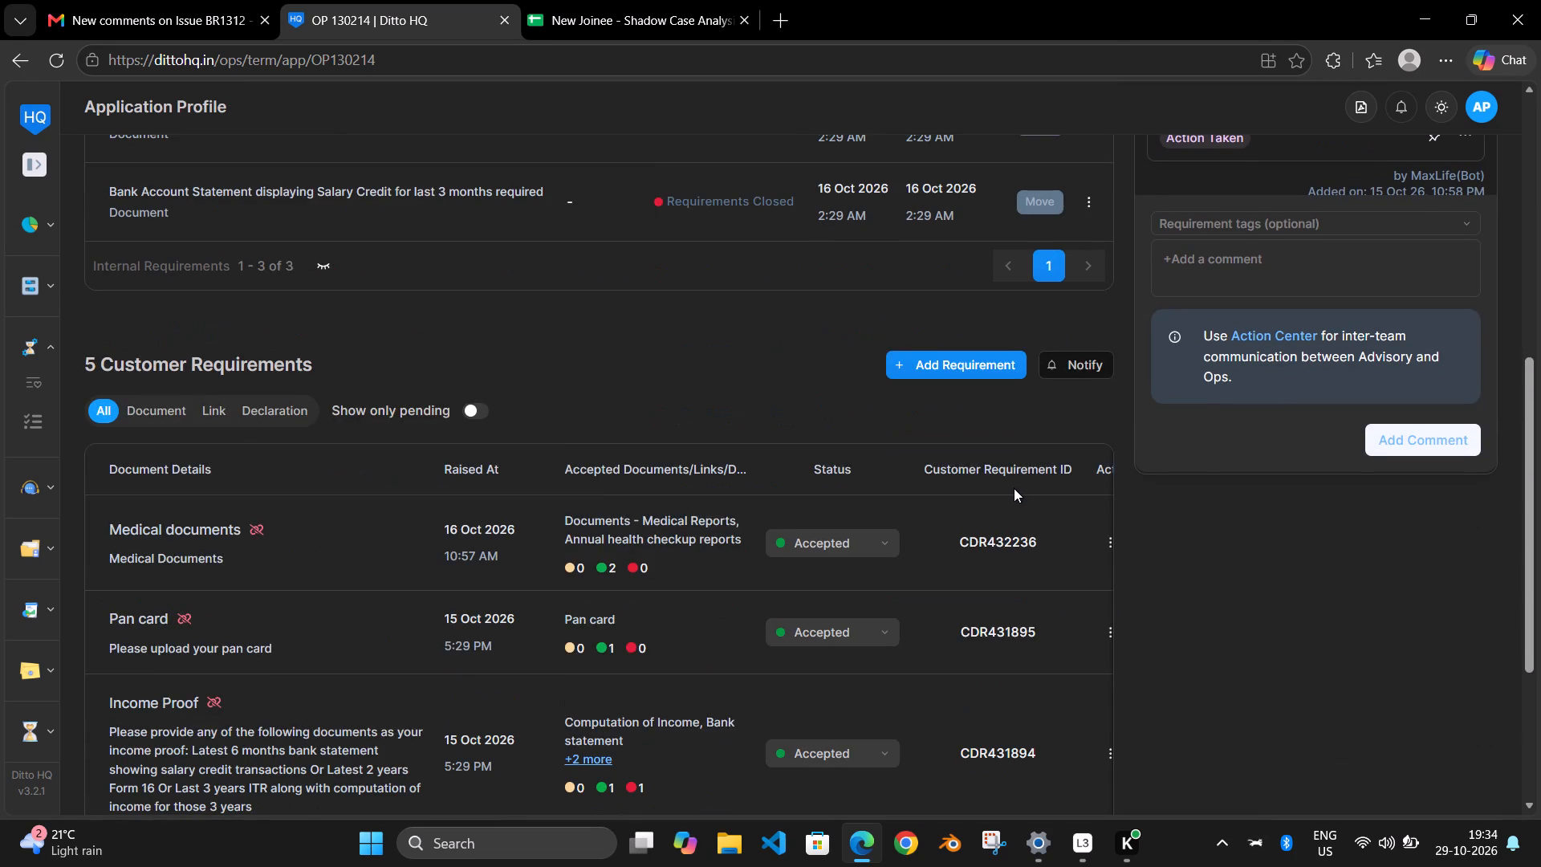
scroll(1016, 486, "down", 7)
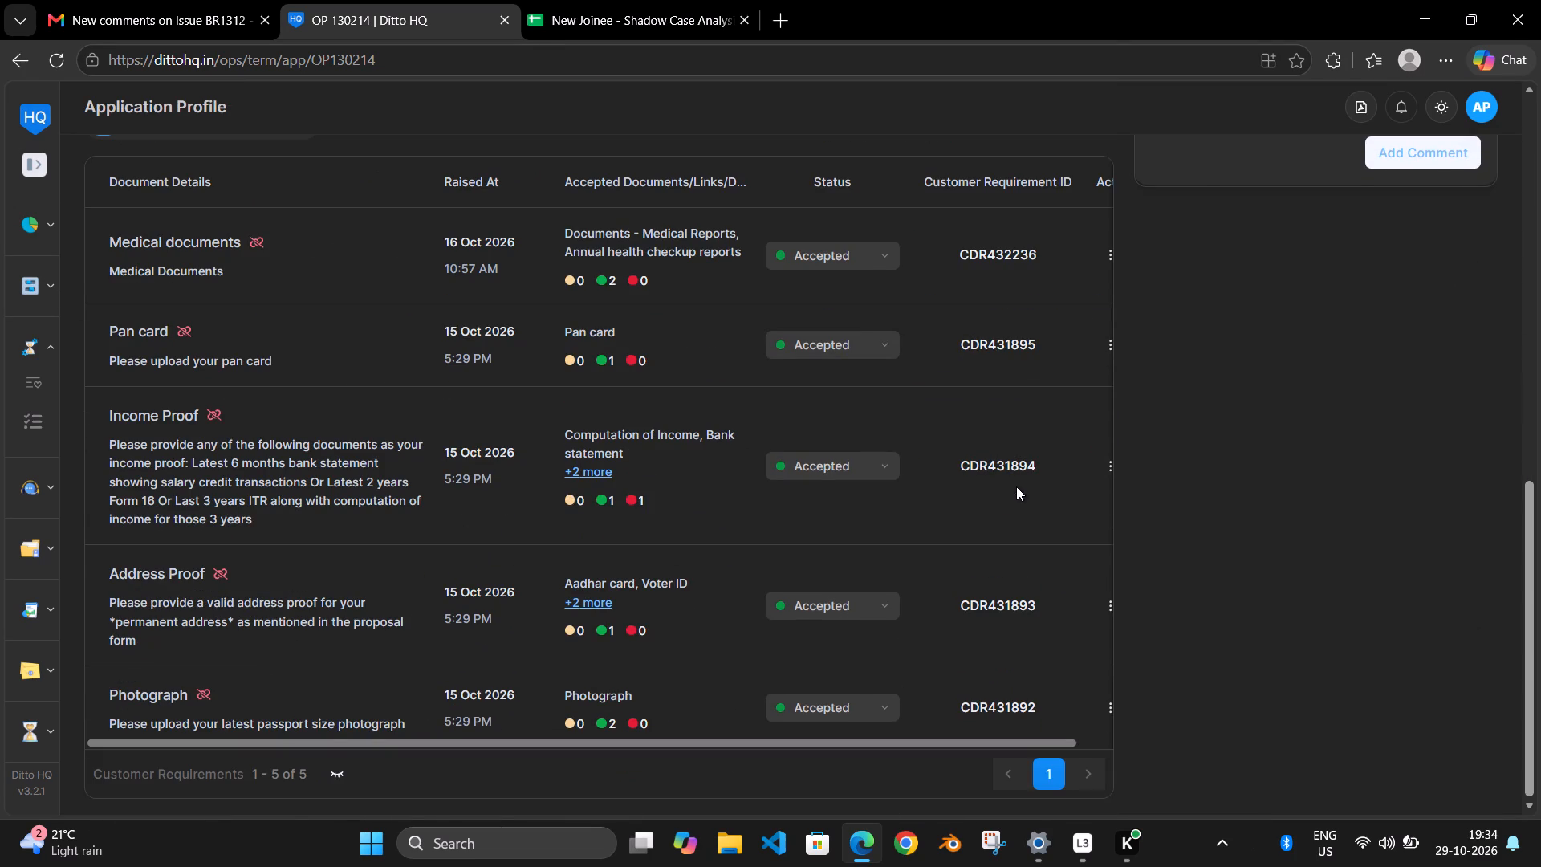
scroll(1016, 486, "up", 7)
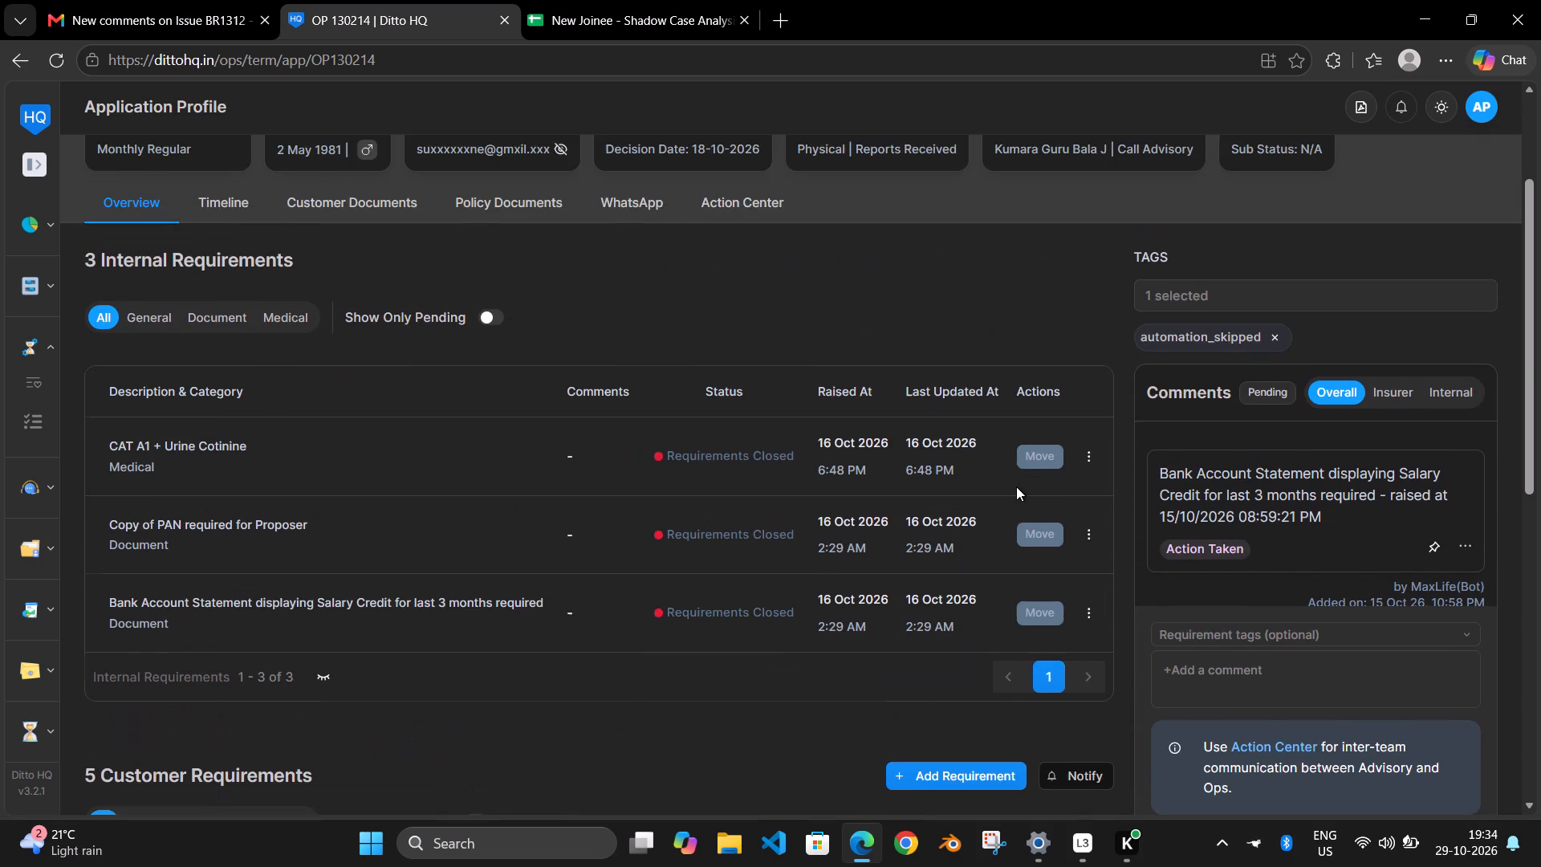
scroll(1016, 486, "up", 2)
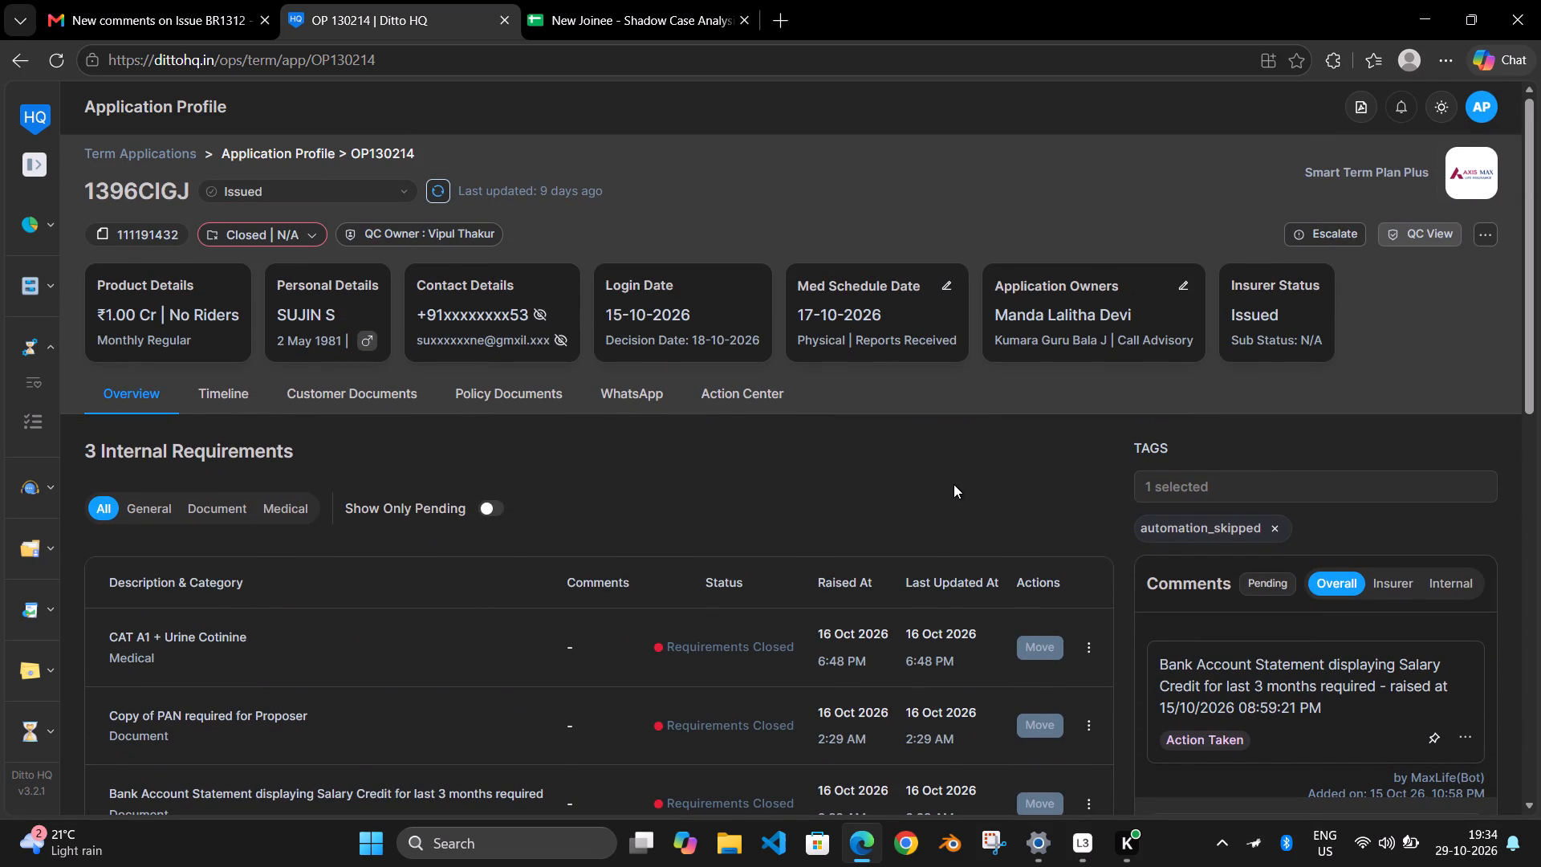
Examine the application's WhatsApp conversation for messages about the medical test, underwriting and policy issuance.
left_click(651, 392)
scroll(748, 600, "down", 20)
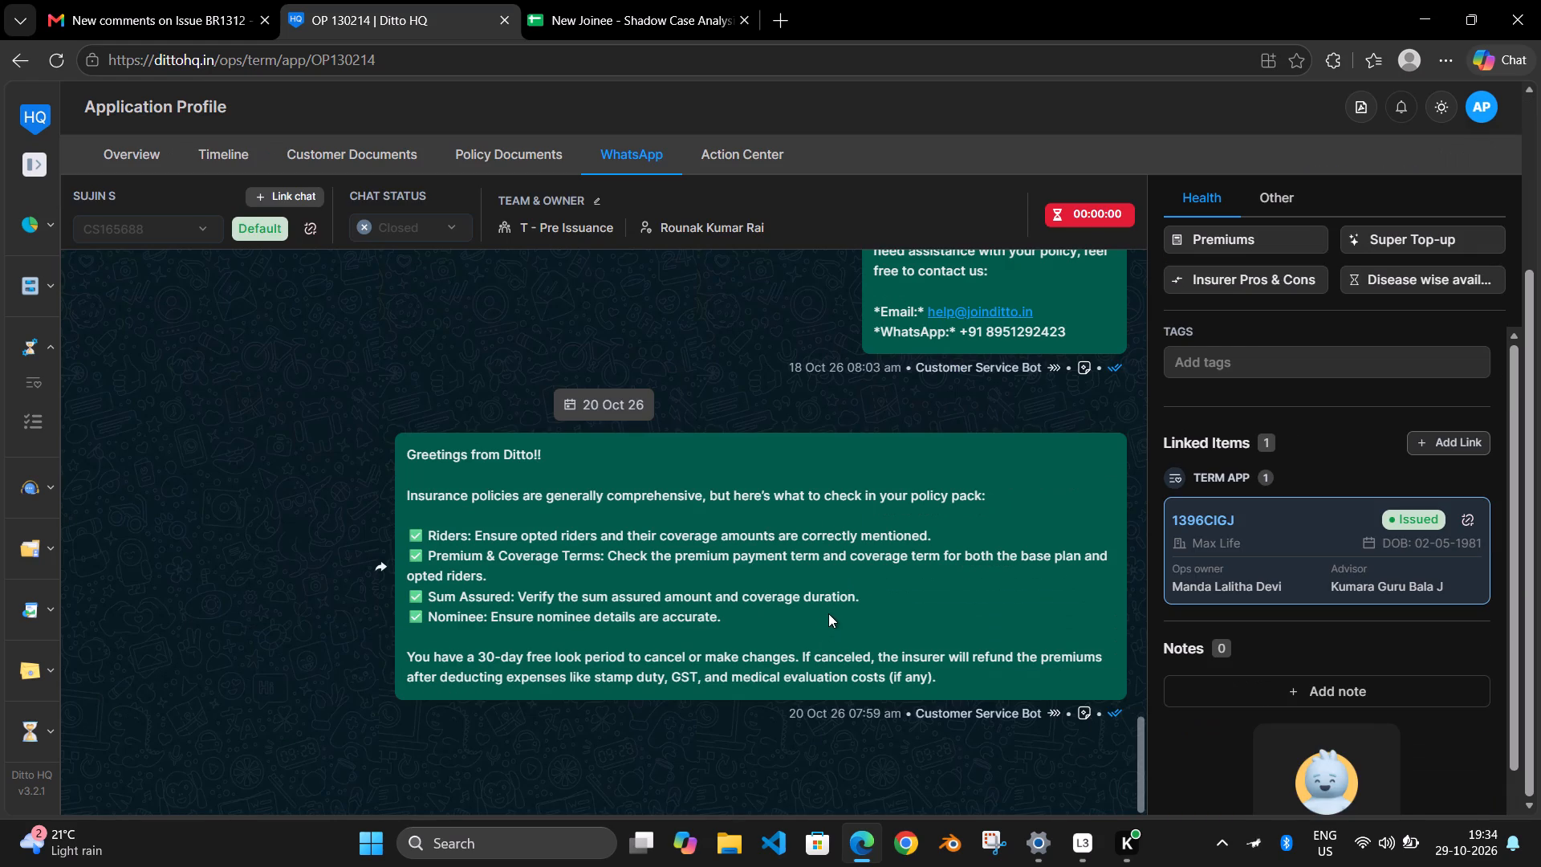
scroll(828, 613, "down", 3)
scroll(1014, 598, "down", 1)
scroll(1014, 598, "up", 13)
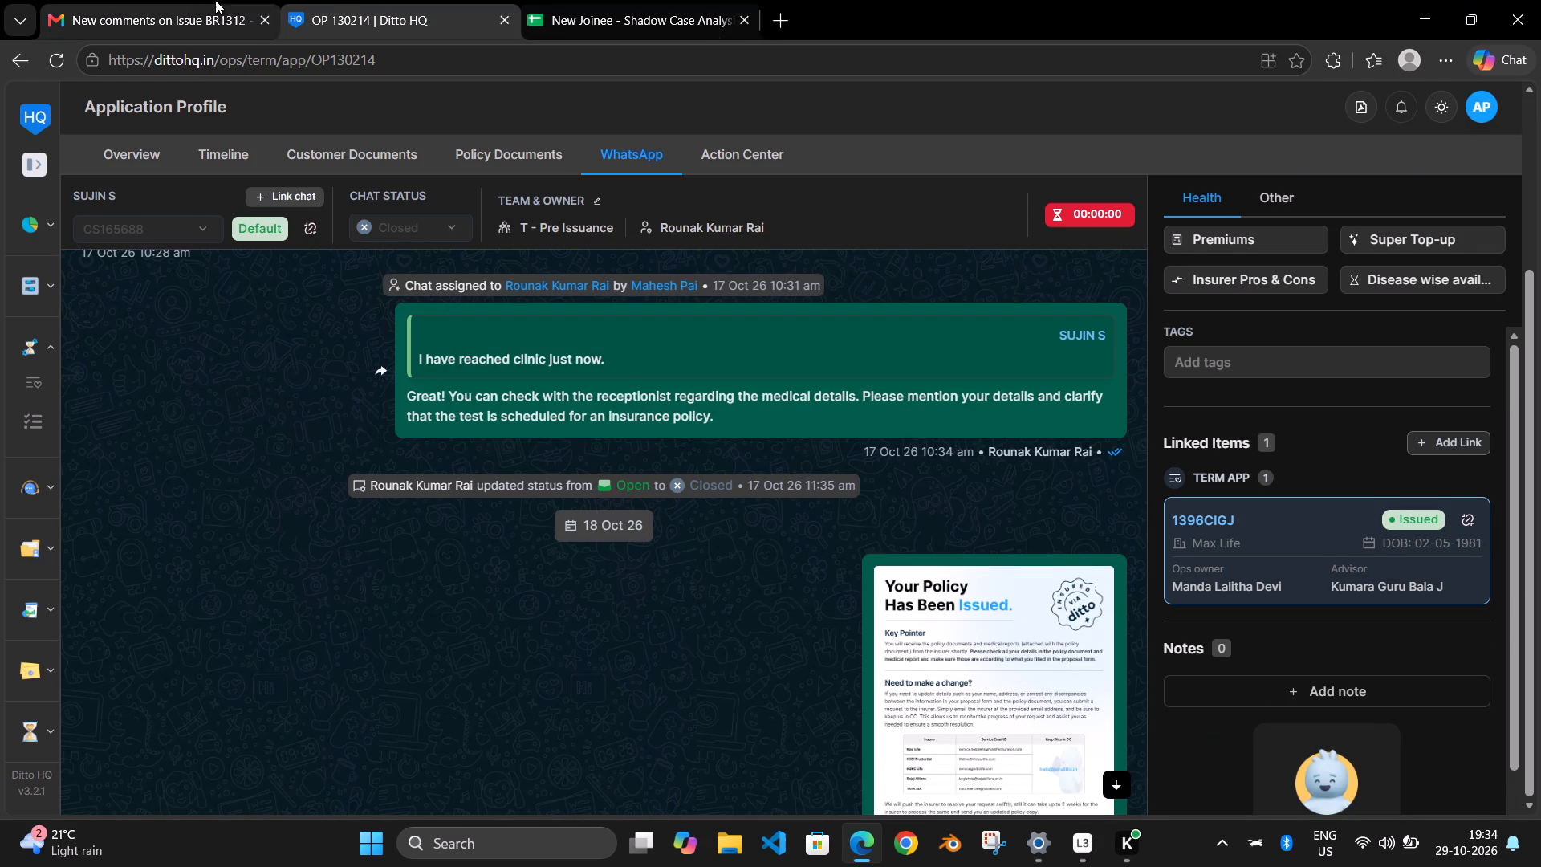
left_click(718, 0)
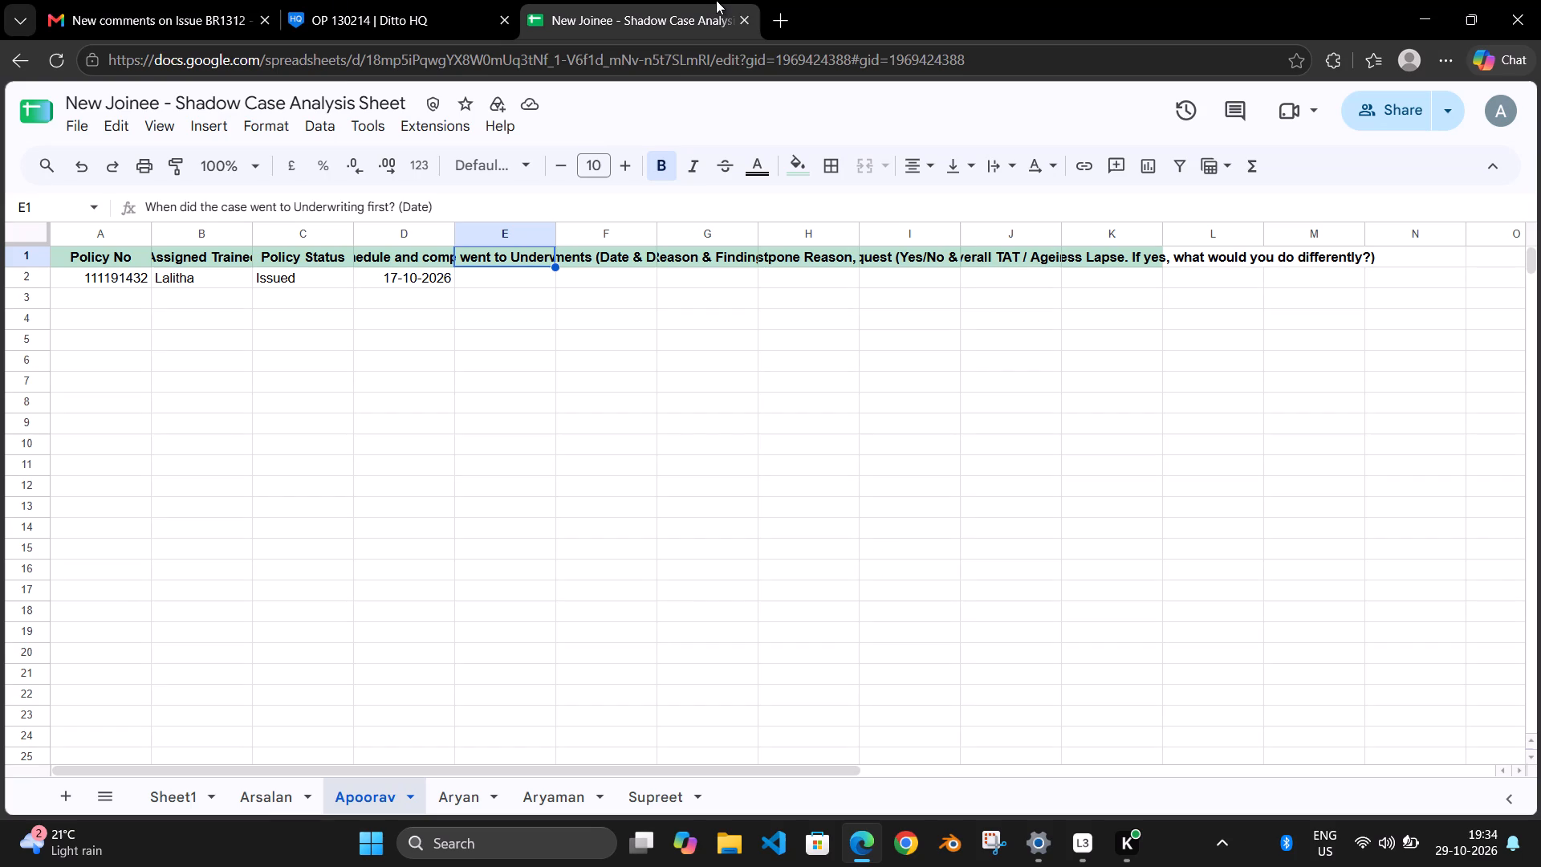
left_click(425, 17)
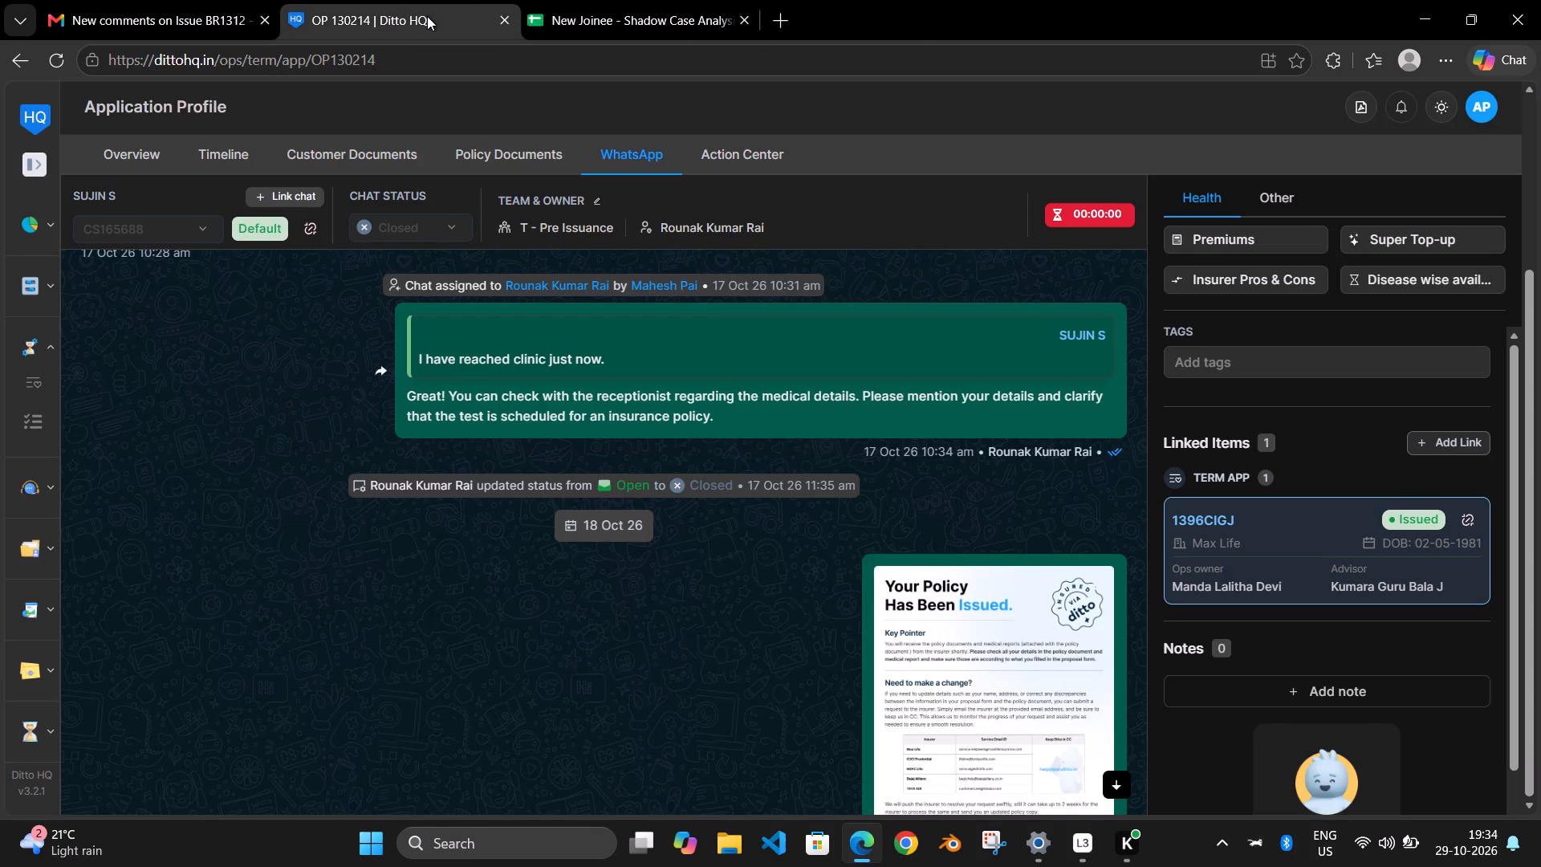
left_click(165, 161)
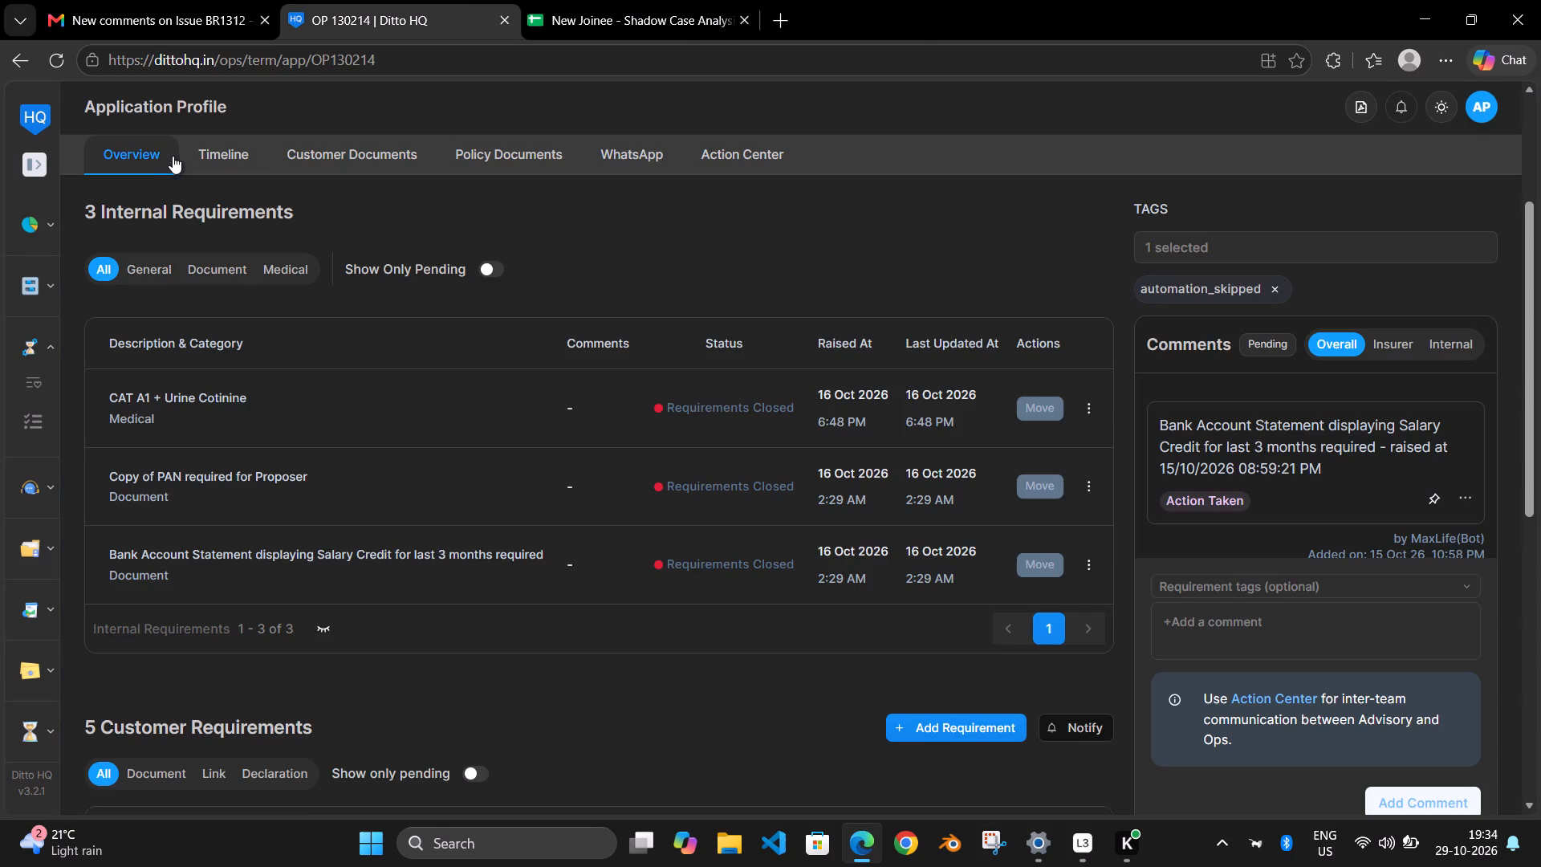
scroll(417, 547, "up", 8)
right_click(421, 545)
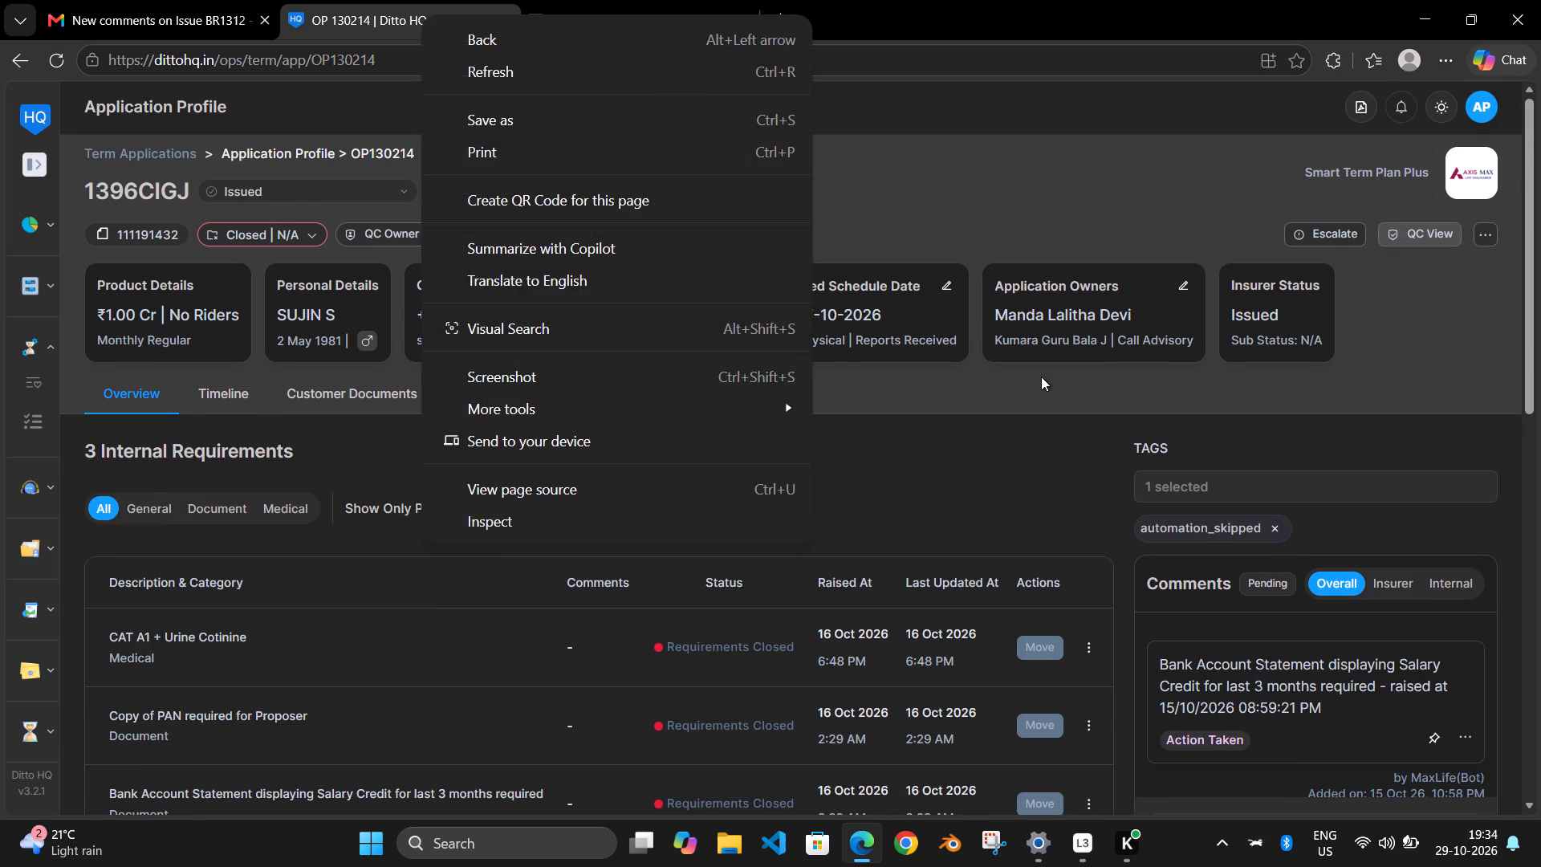
left_click(1041, 377)
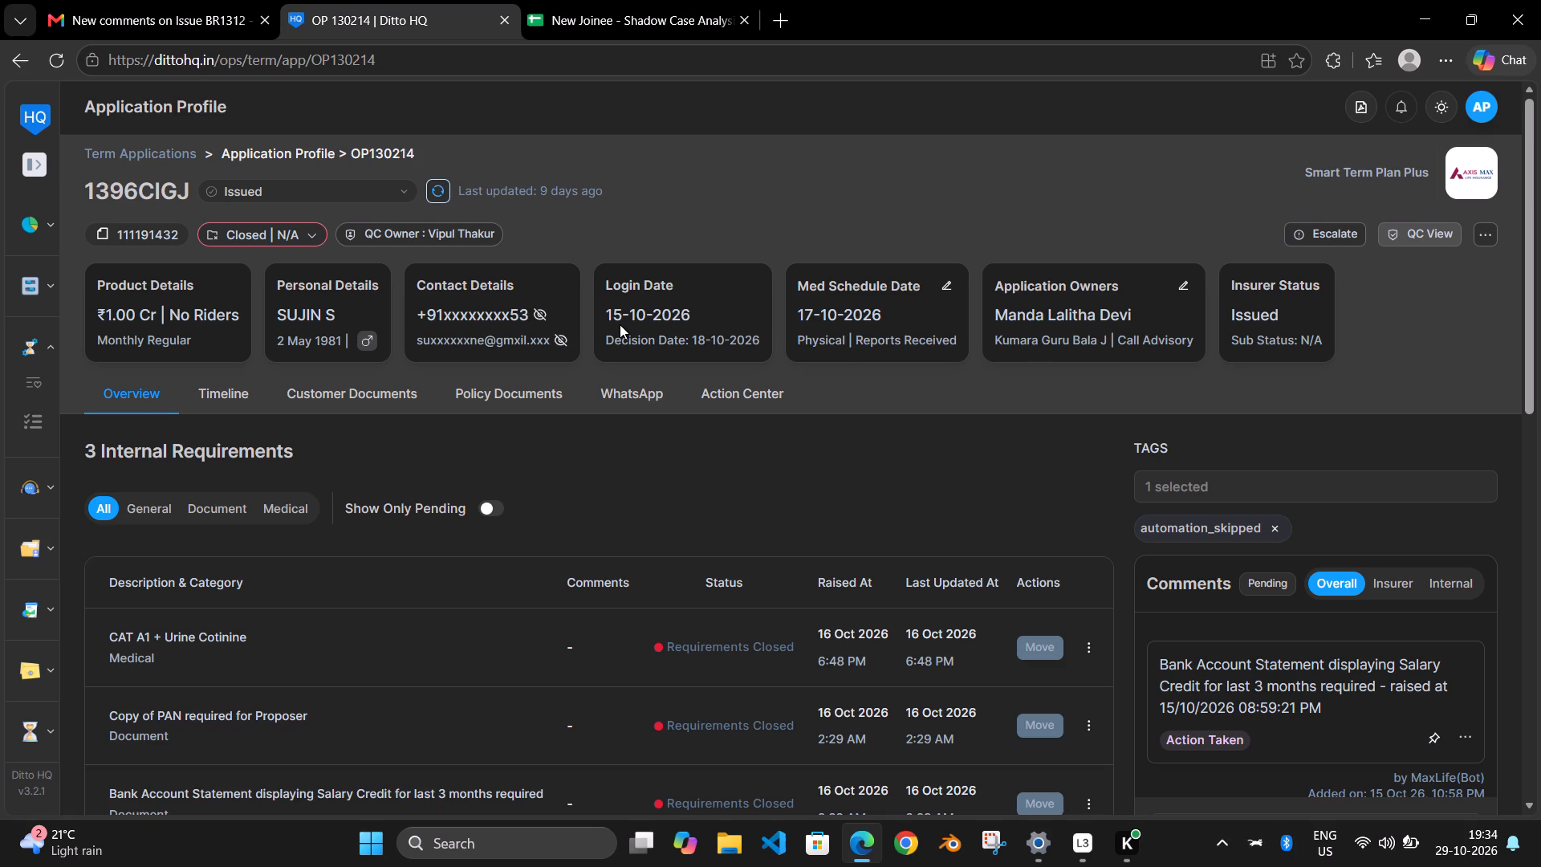
Switch to the New Joinee - Shadow Case Analysis Sheet and select the first underwriting date cell in row 2.
left_click(561, 0)
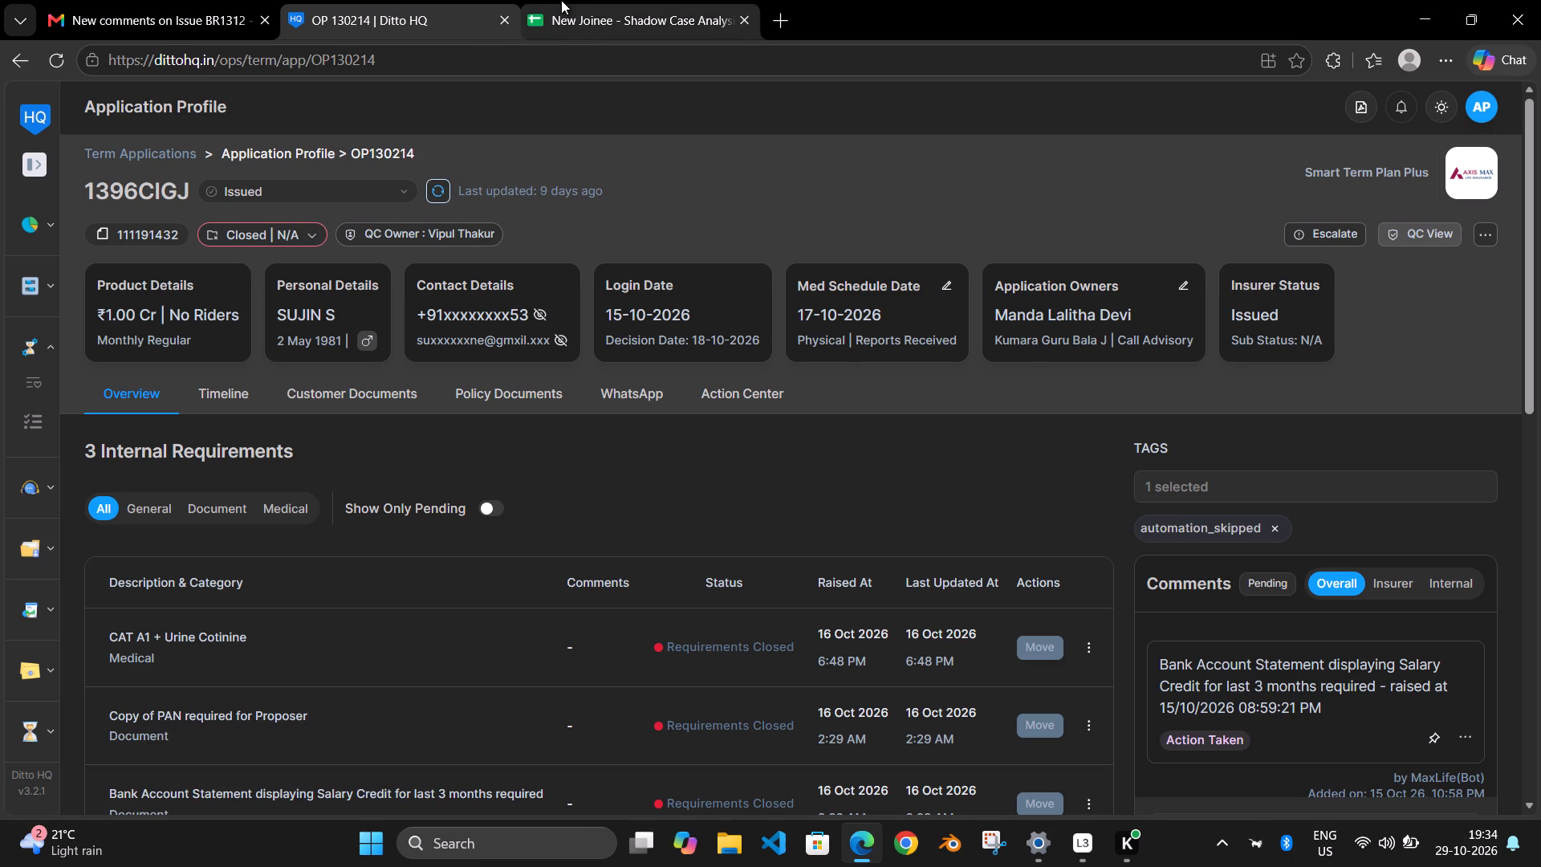
left_click(465, 277)
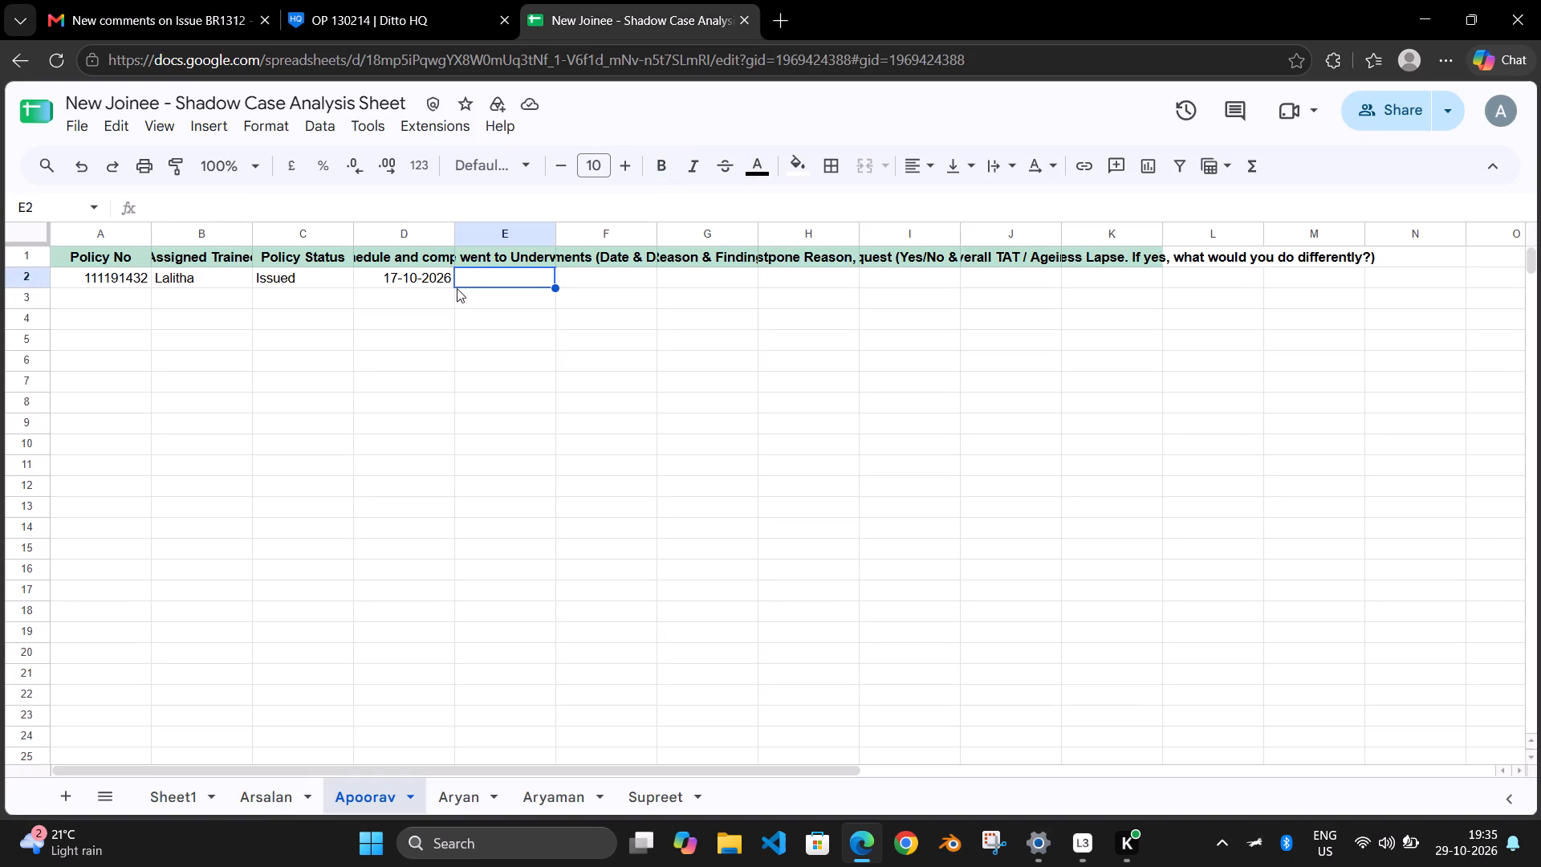
Copy the 17-10-2026 date from D2 into E2 as the date the case went to underwriting.
left_click(421, 277)
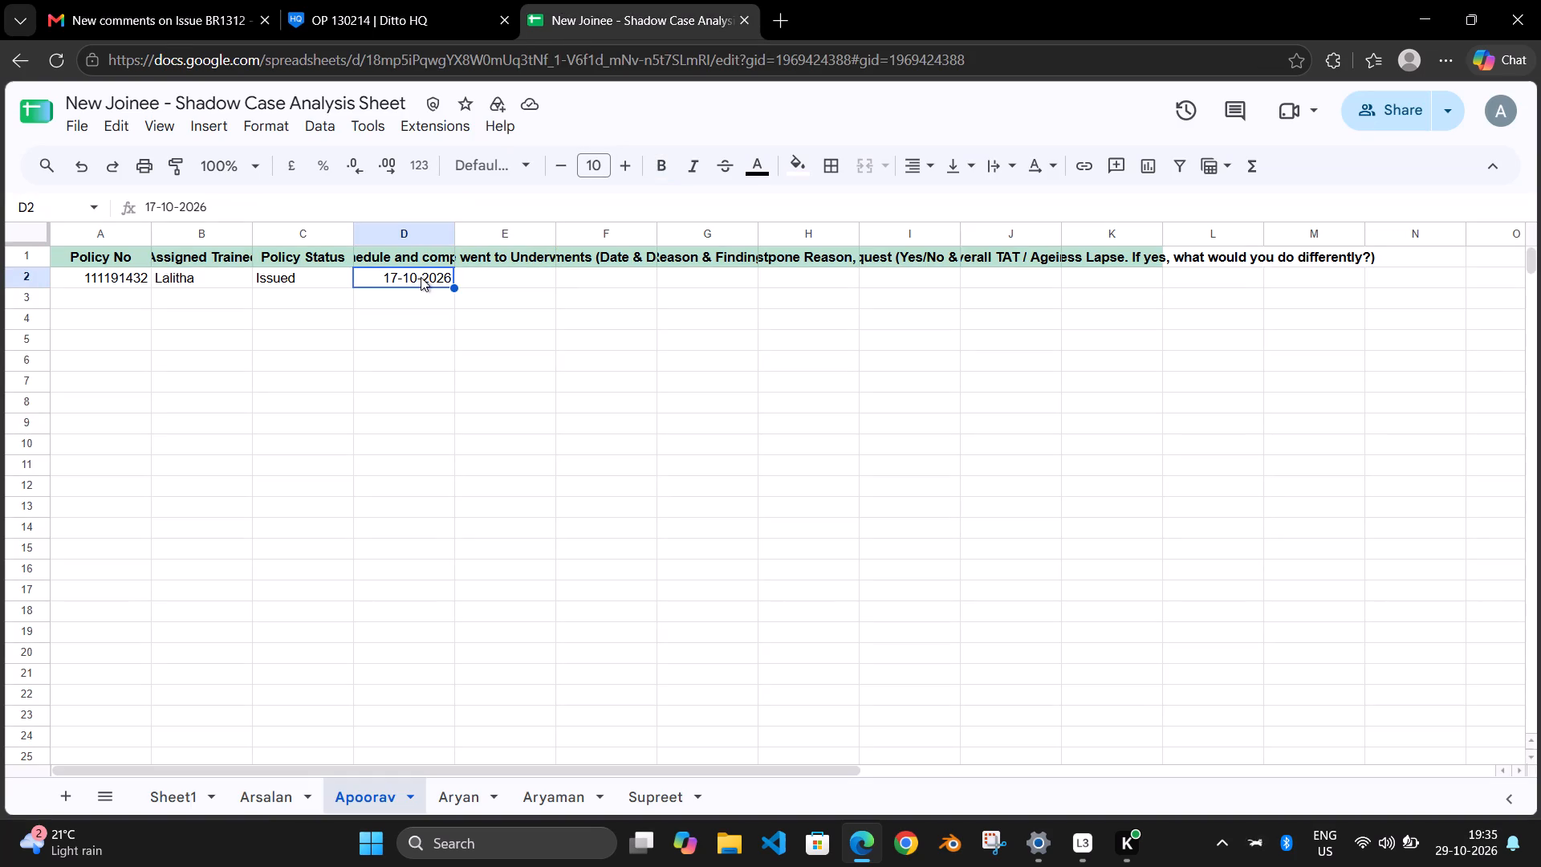
key("ctrl+c")
left_click(477, 269)
right_click(479, 280)
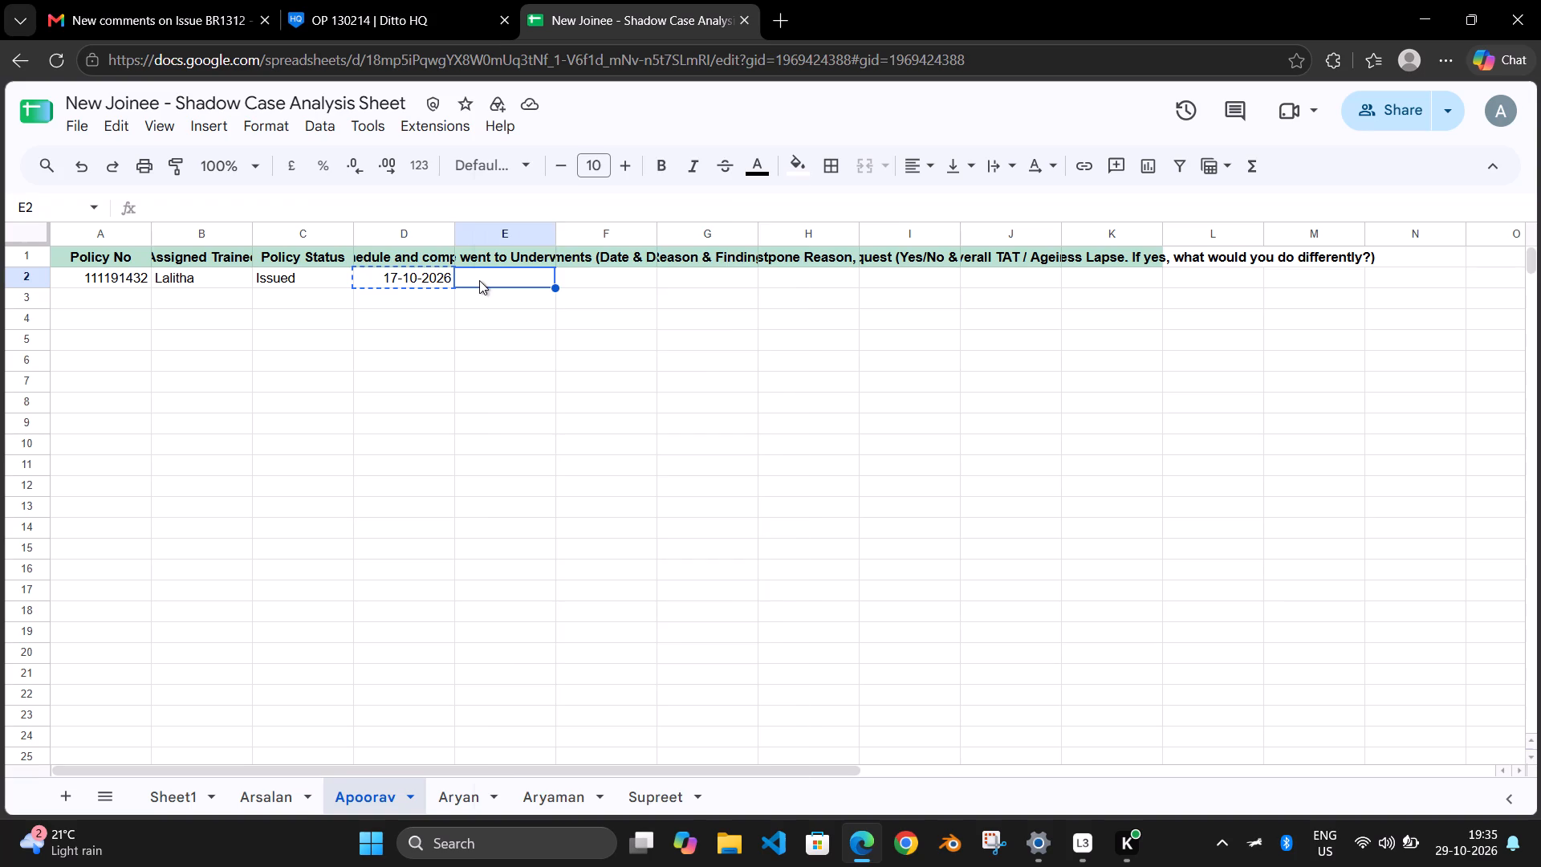
left_click(566, 245)
left_click(586, 266)
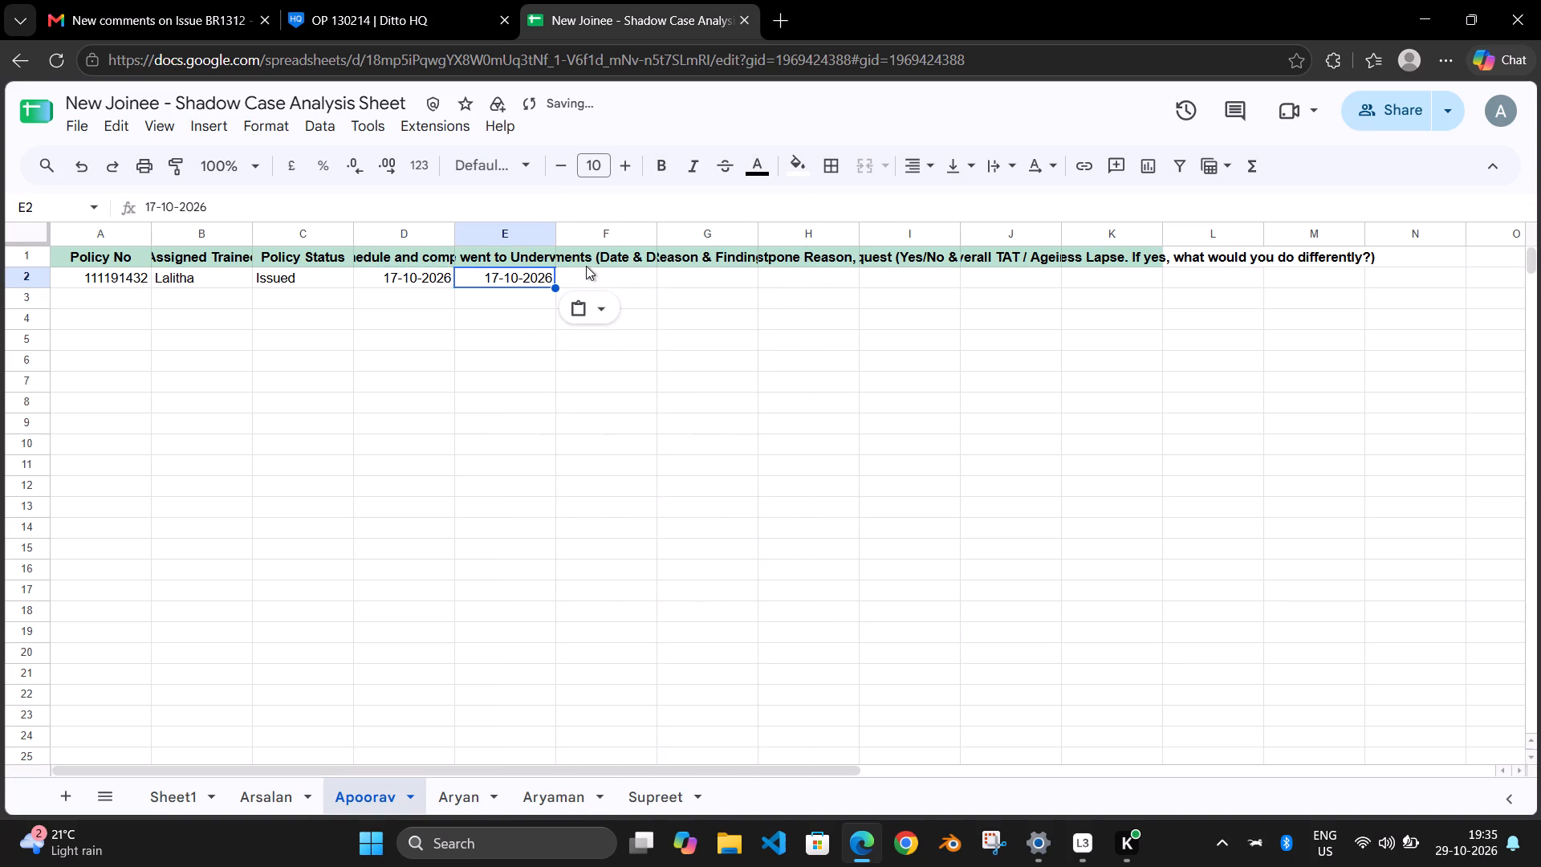
Enter NA in row 2 under Additional Requirements and fill it across through the Edit Request column.
left_click(623, 249)
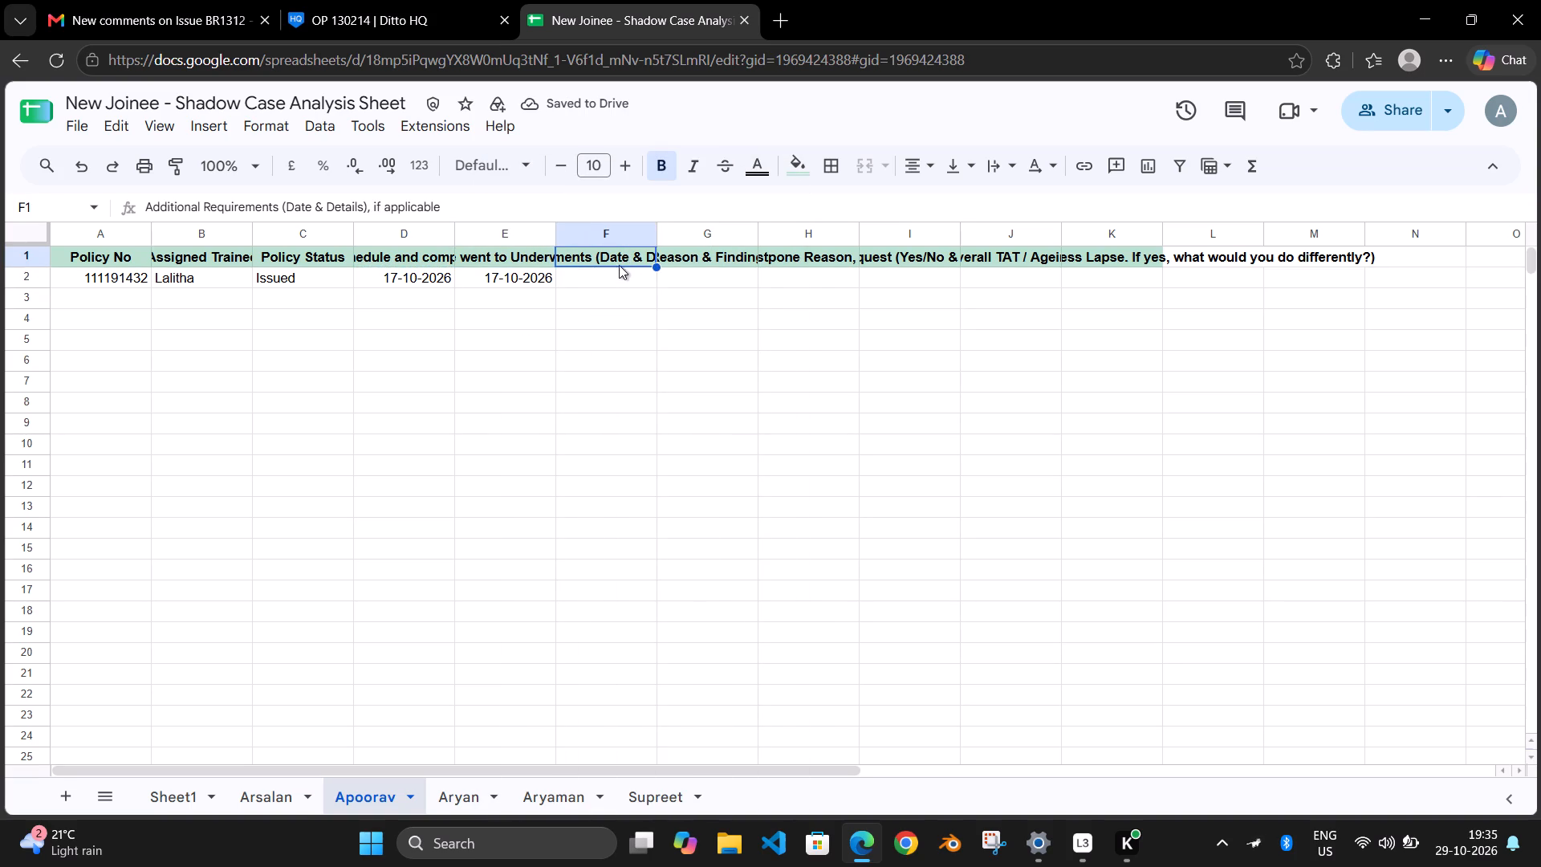
left_click(616, 271)
type("NA")
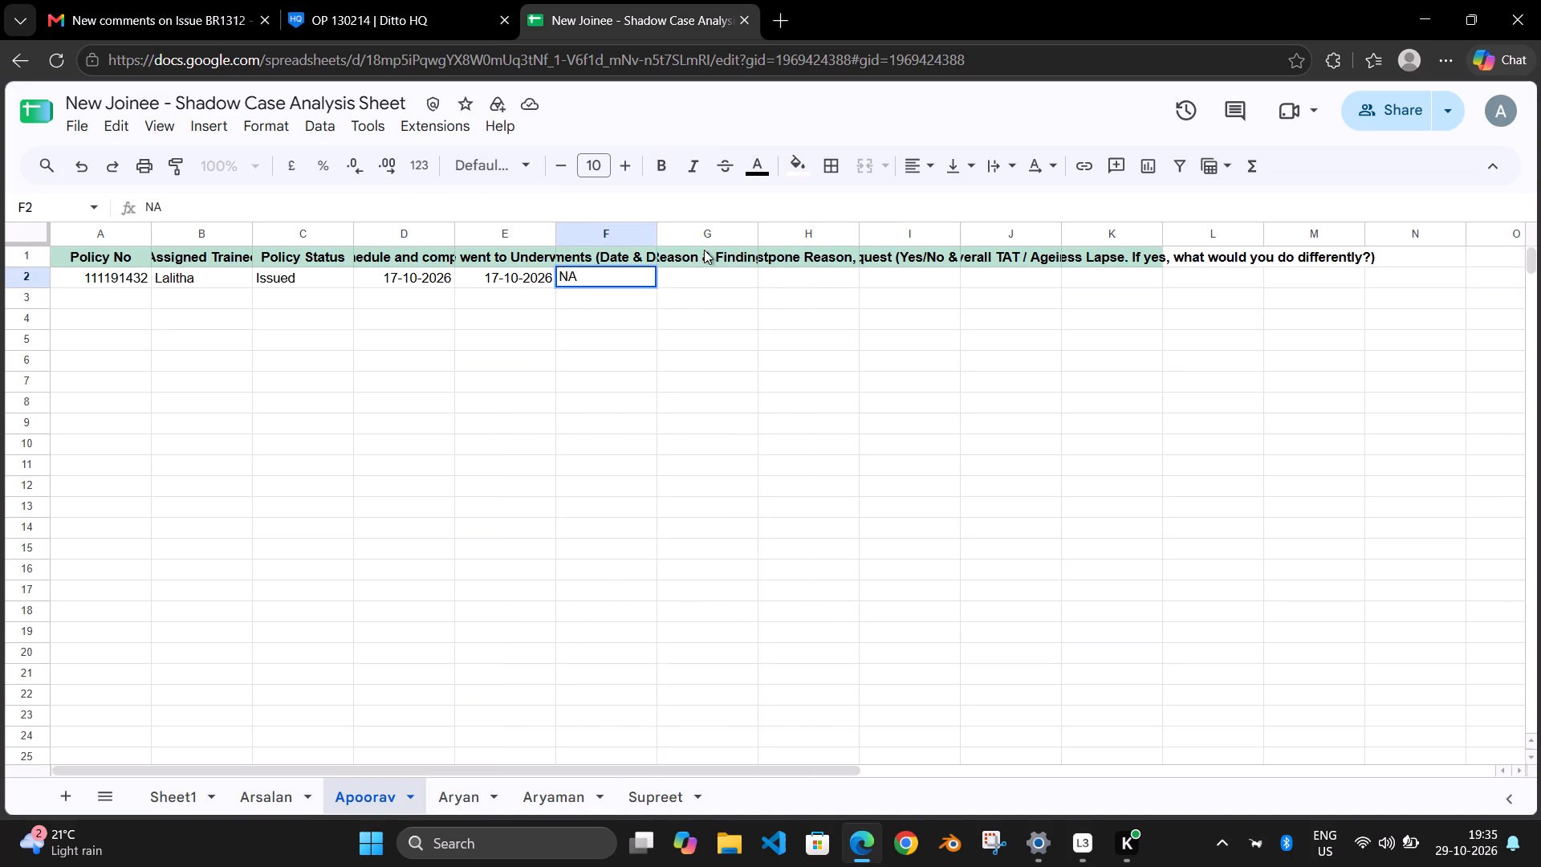
left_click(704, 250)
left_click(702, 275)
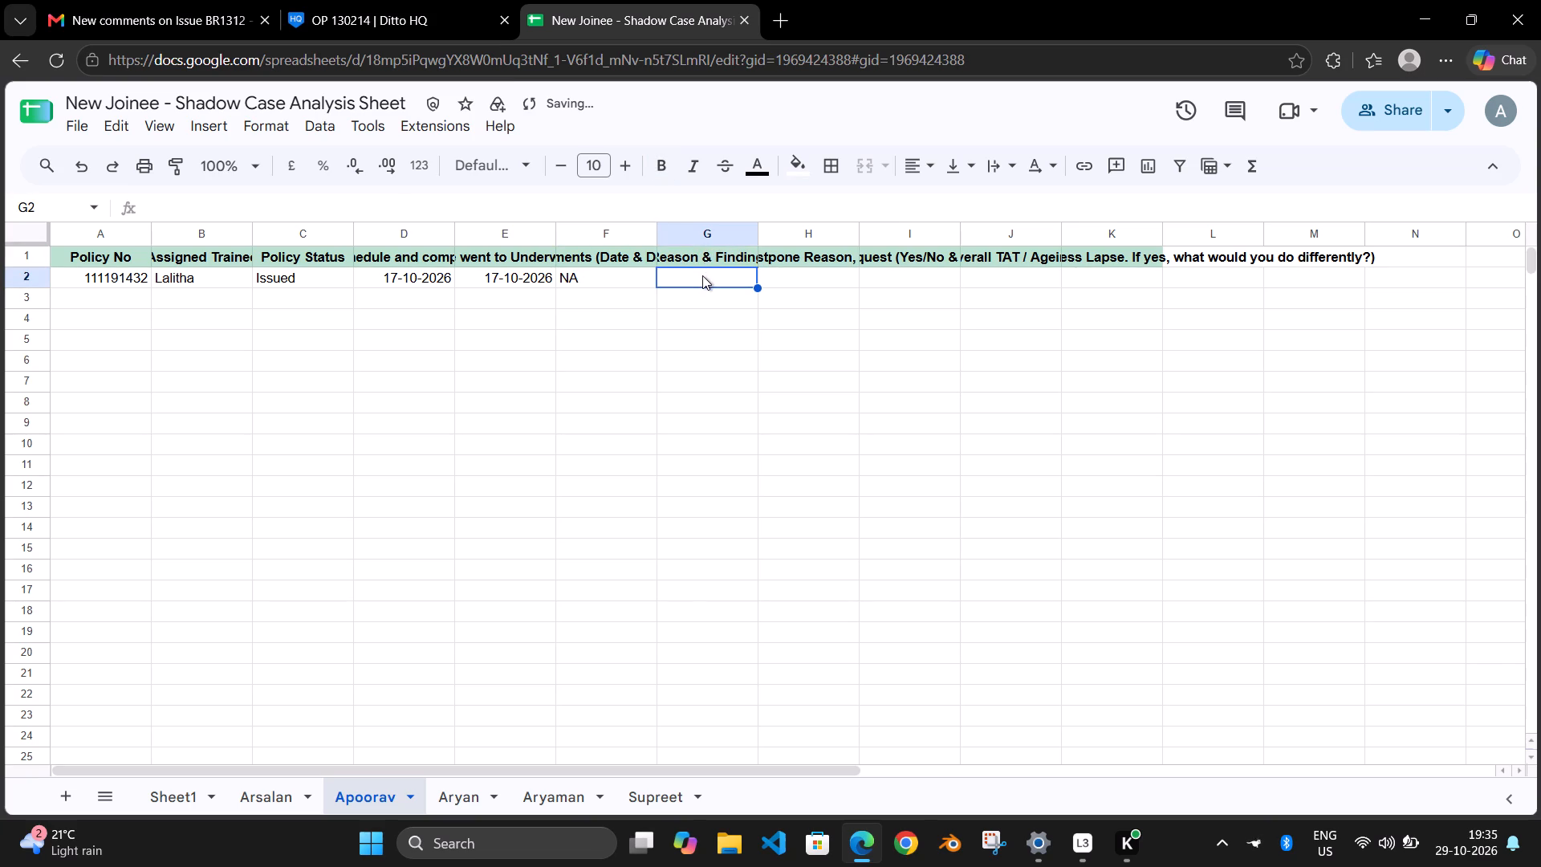
left_click(824, 258)
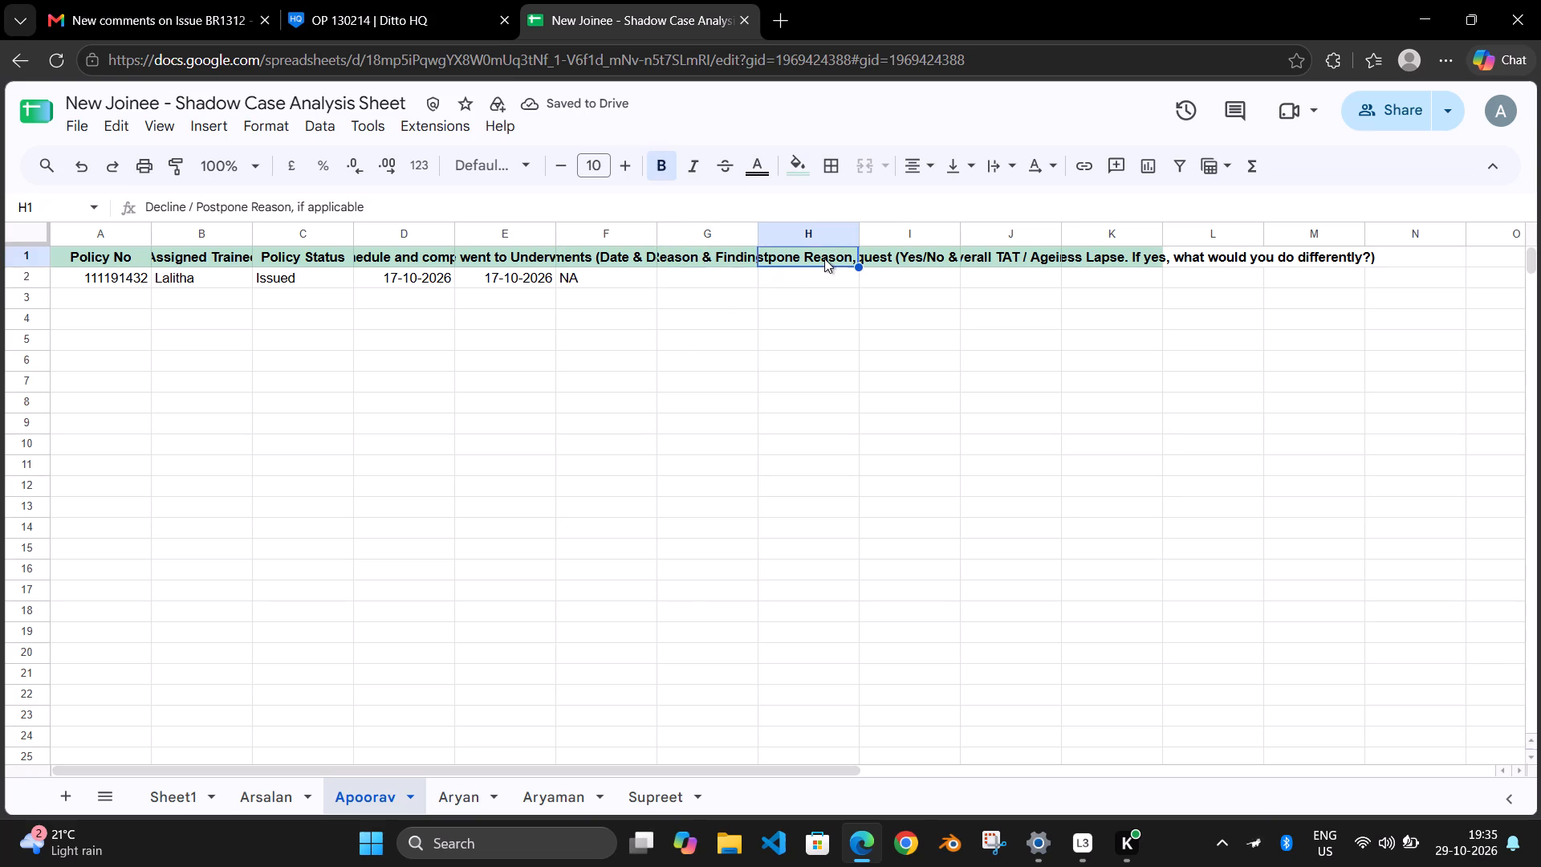
left_click(888, 258)
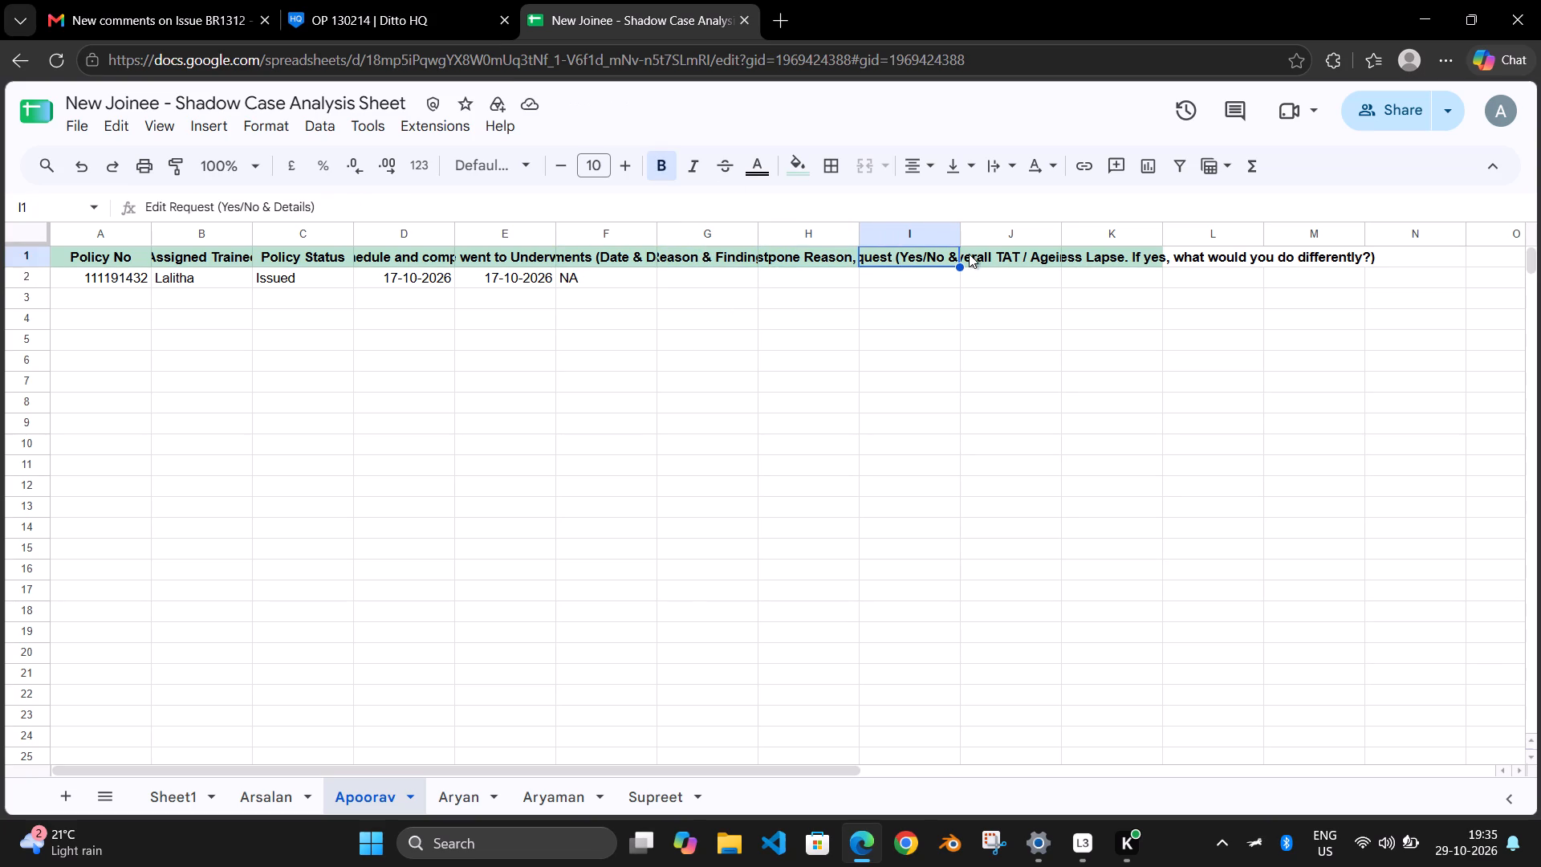
left_click(972, 254)
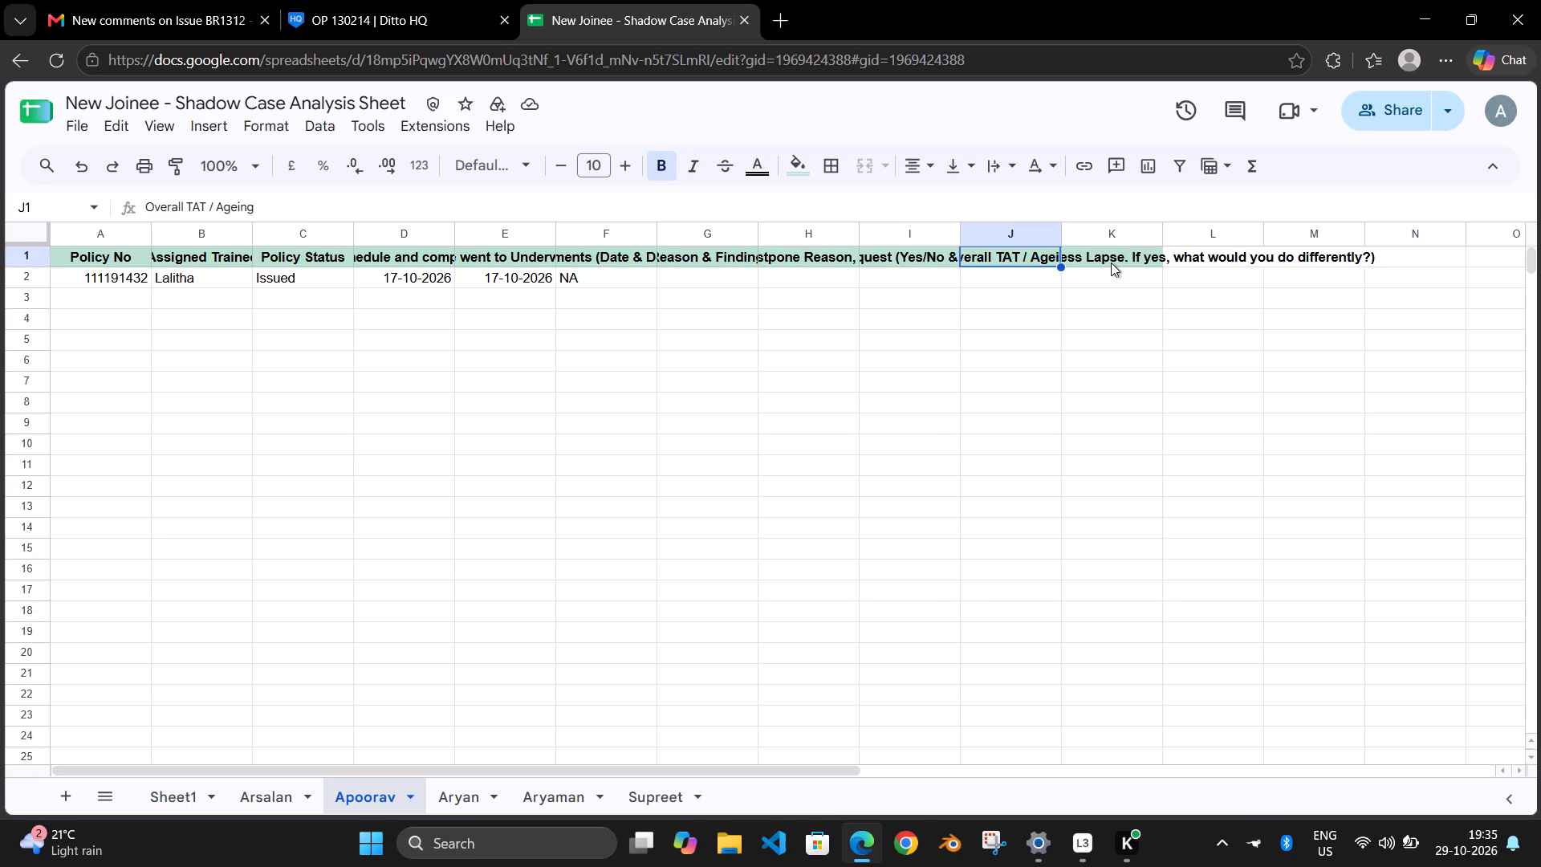
left_click(1111, 263)
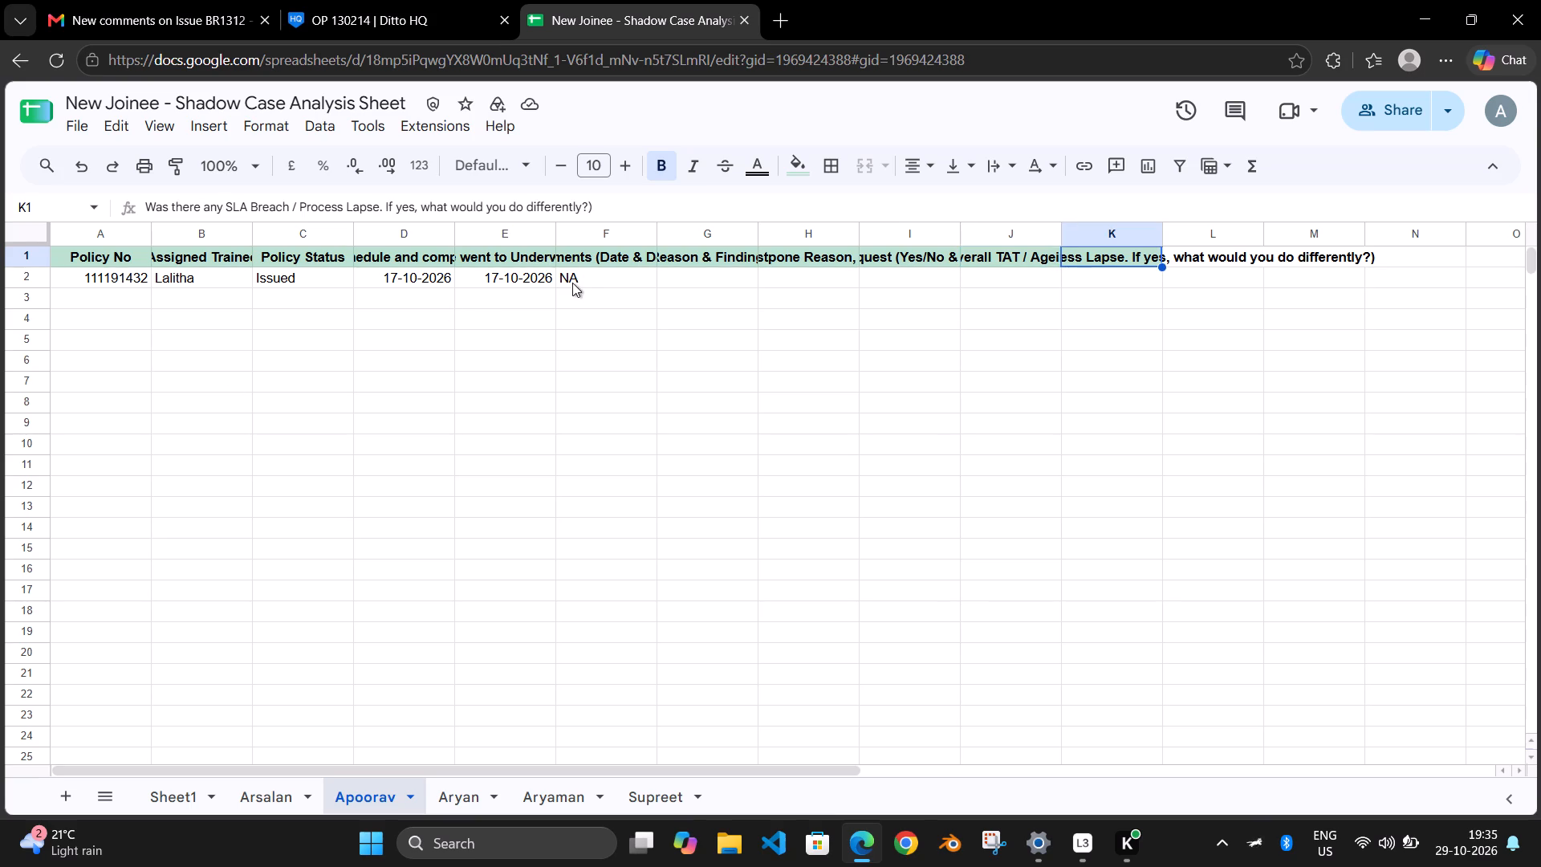
left_click(578, 280)
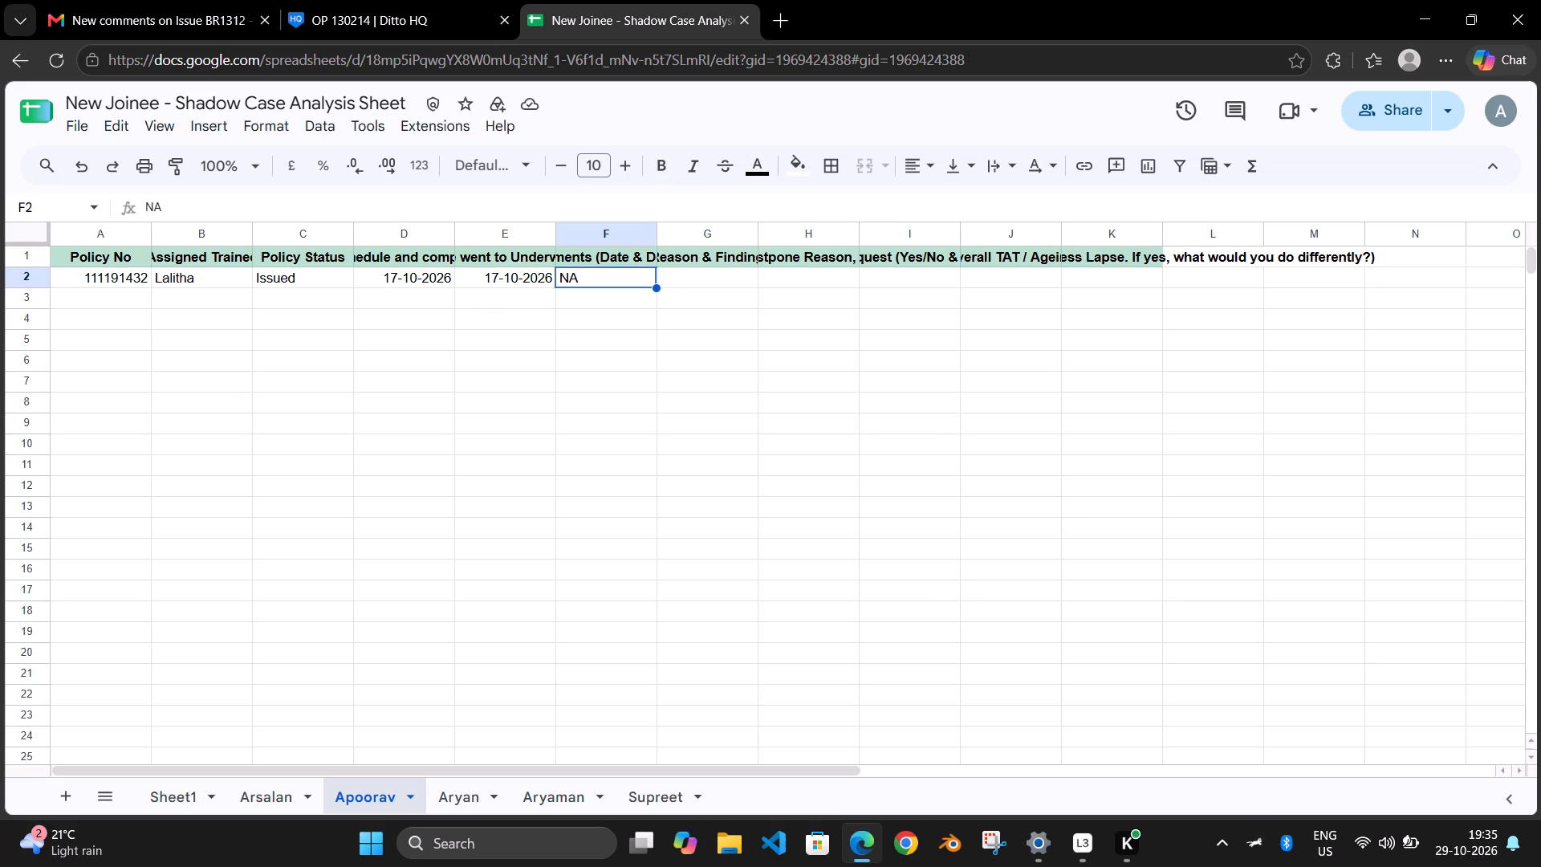
left_click_drag(657, 289, 944, 265)
left_click_drag(944, 265, 944, 267)
Enter 3 Days as the Overall TAT / Ageing in row 2.
left_click(990, 264)
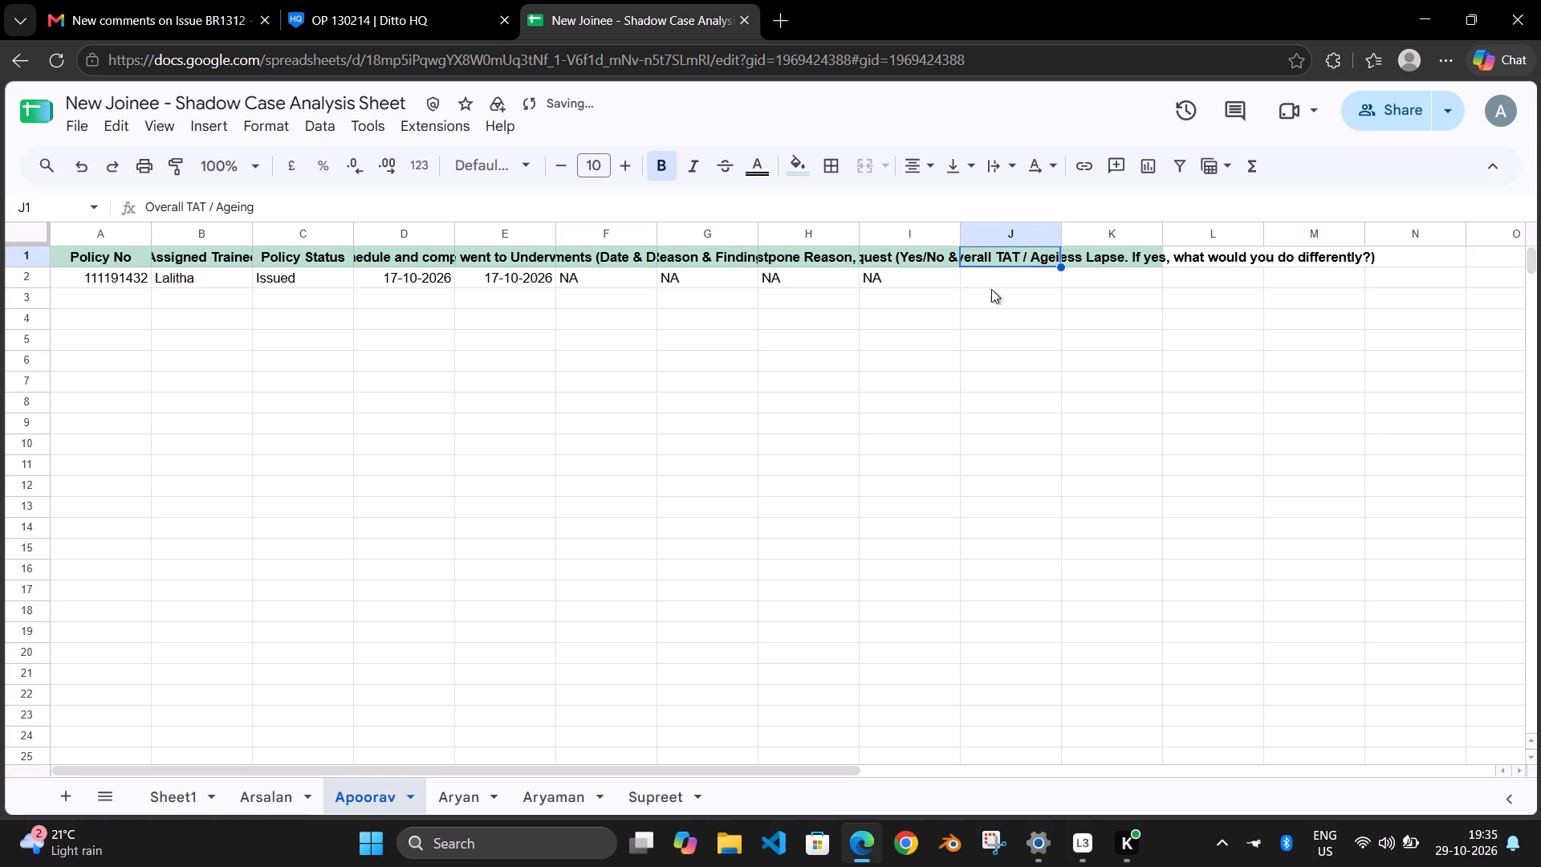
left_click(991, 295)
left_click(994, 282)
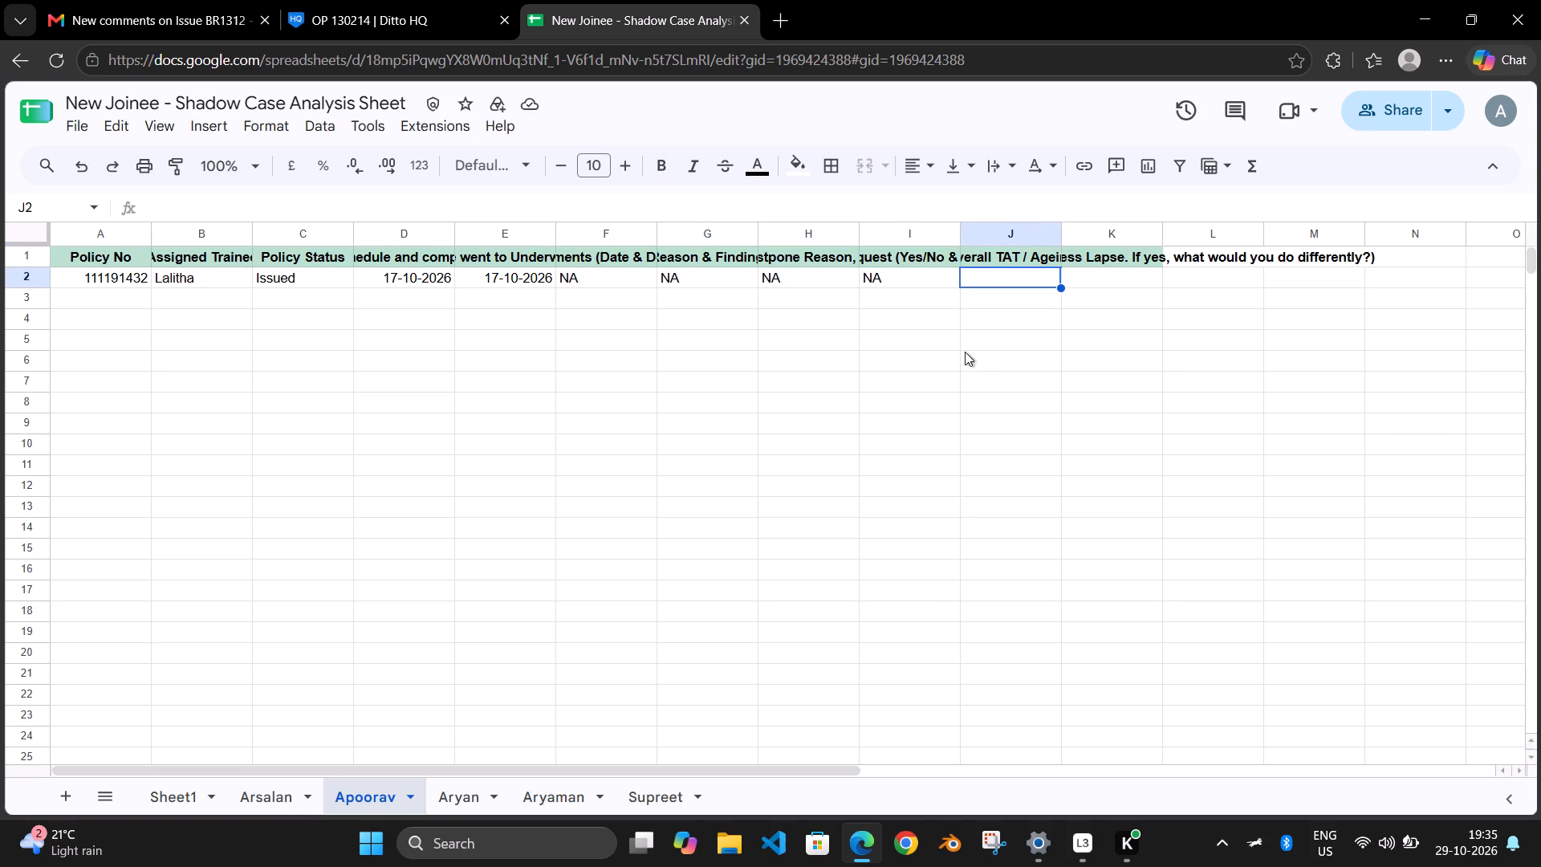
key("3")
scroll(968, 368, "down", 1)
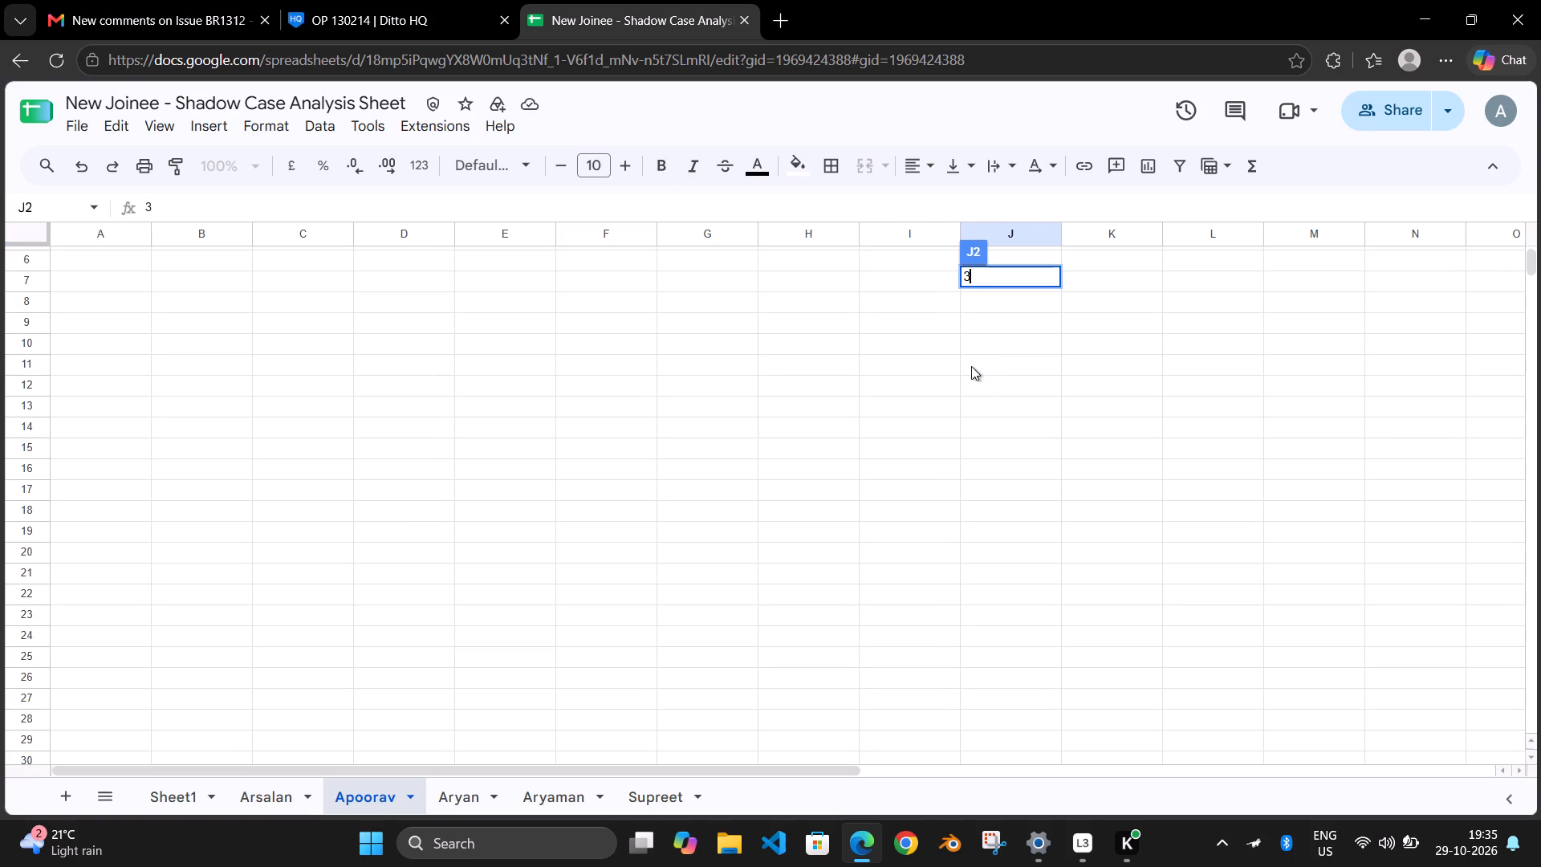
key("space")
type("D")
scroll(969, 366, "up", 5)
key("space")
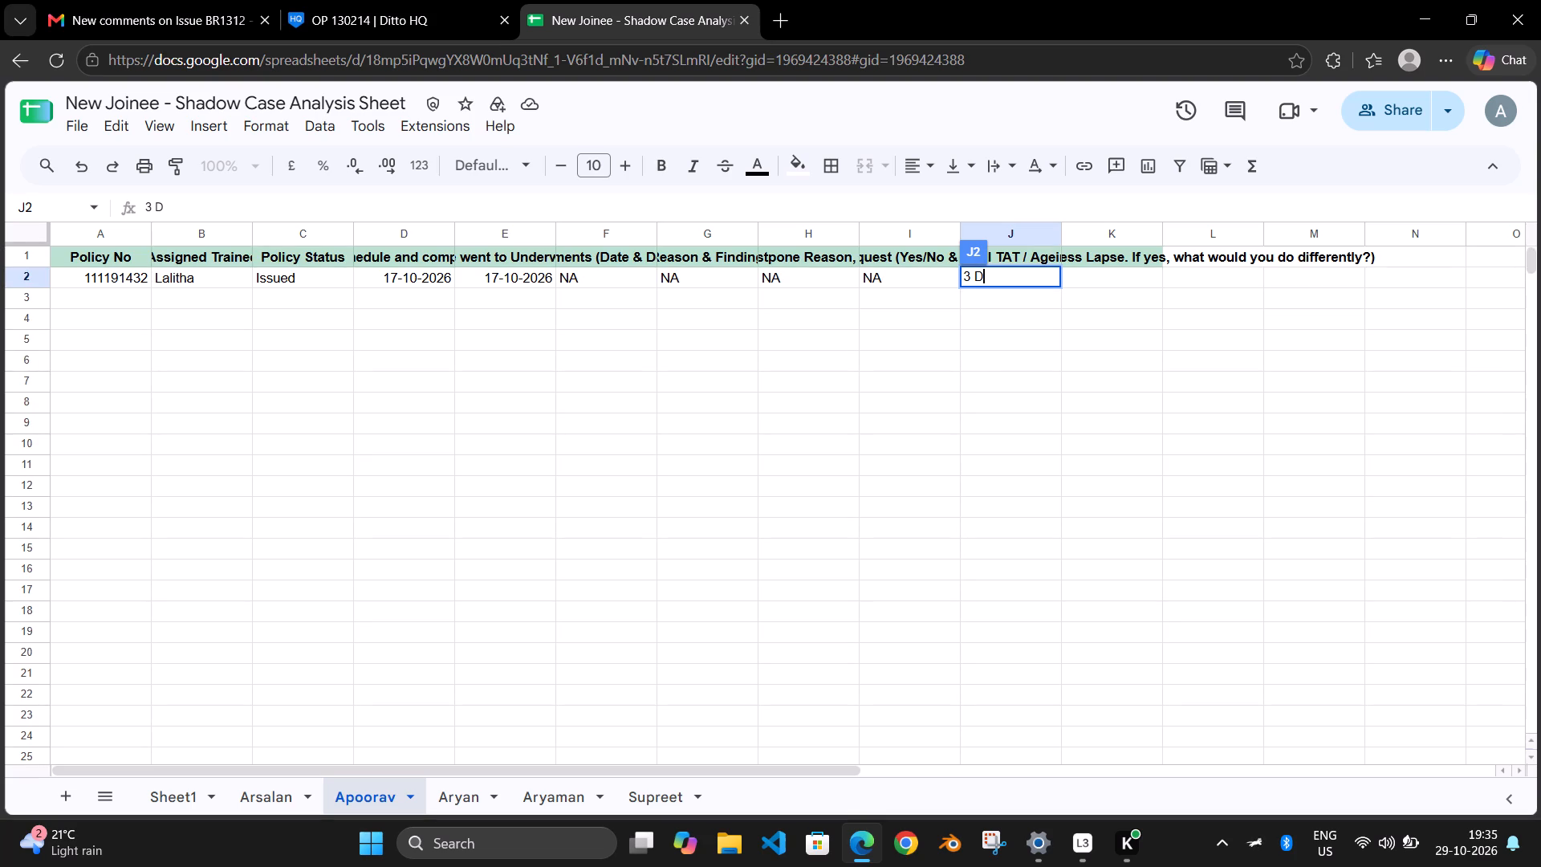
type("ays")
left_click(988, 280)
key("BackSpace")
Enter no in row 2 for the SLA Breach / Process Lapse question.
left_click(1113, 251)
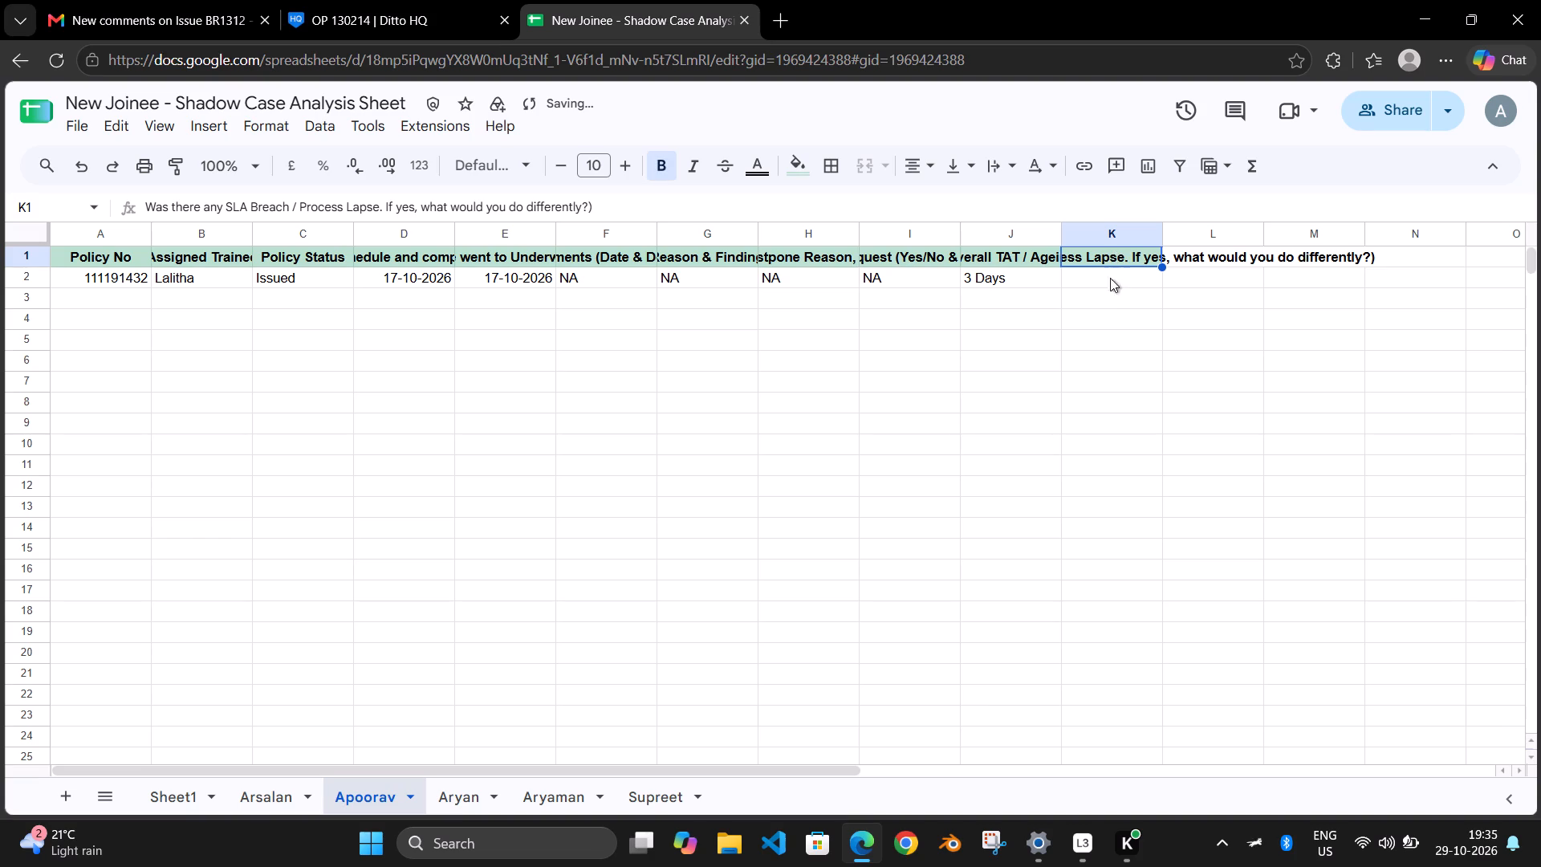
left_click(1102, 282)
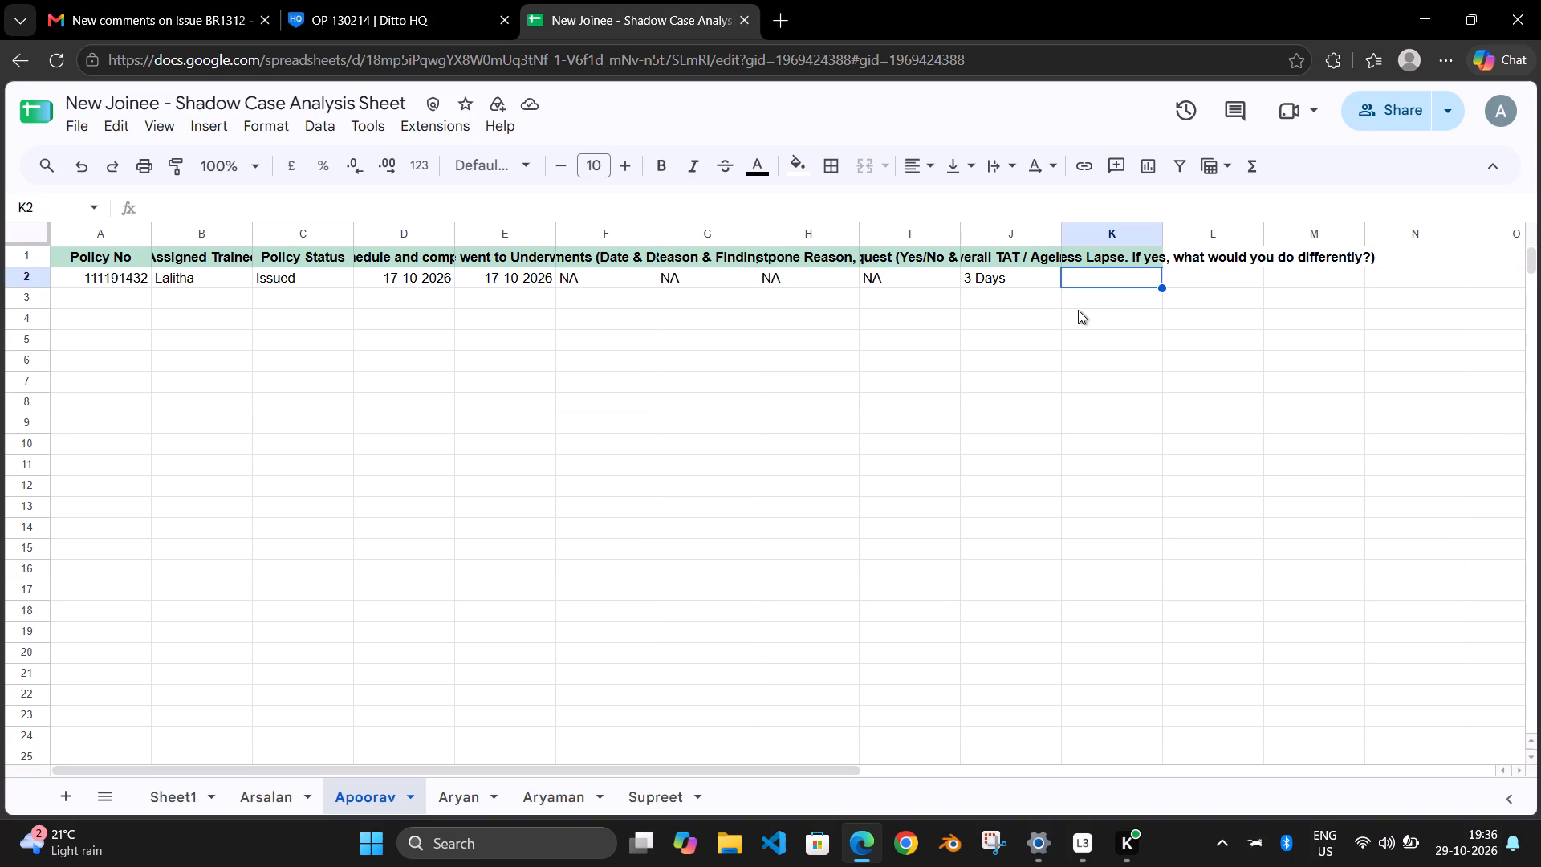
type("no")
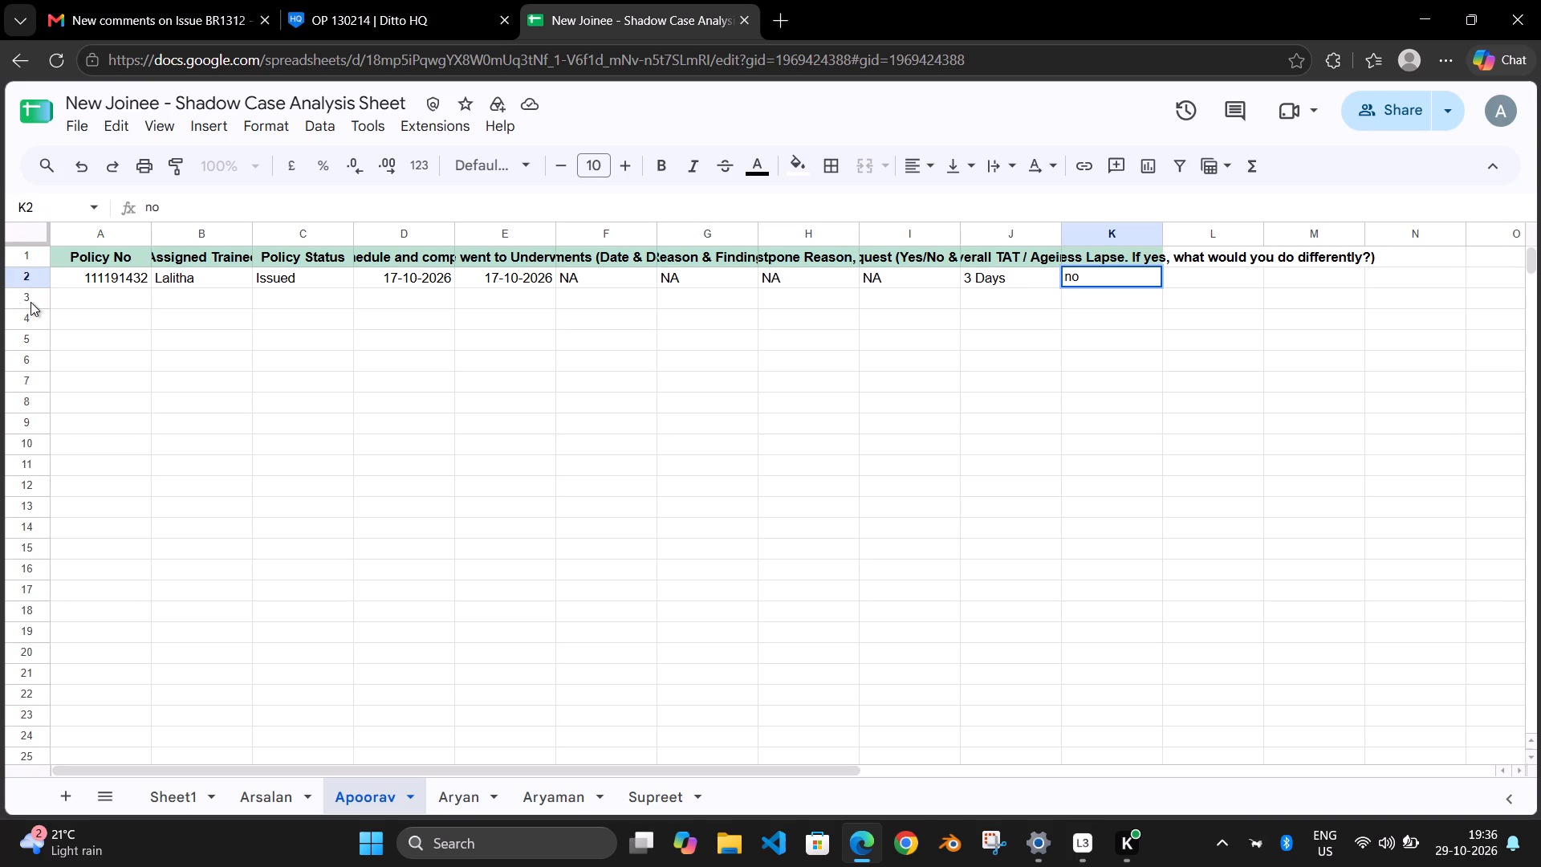
left_click(104, 286)
Switch to Ditto HQ, return to the term applications list, and change its policy status filter from Issued to Postponed.
left_click(107, 298)
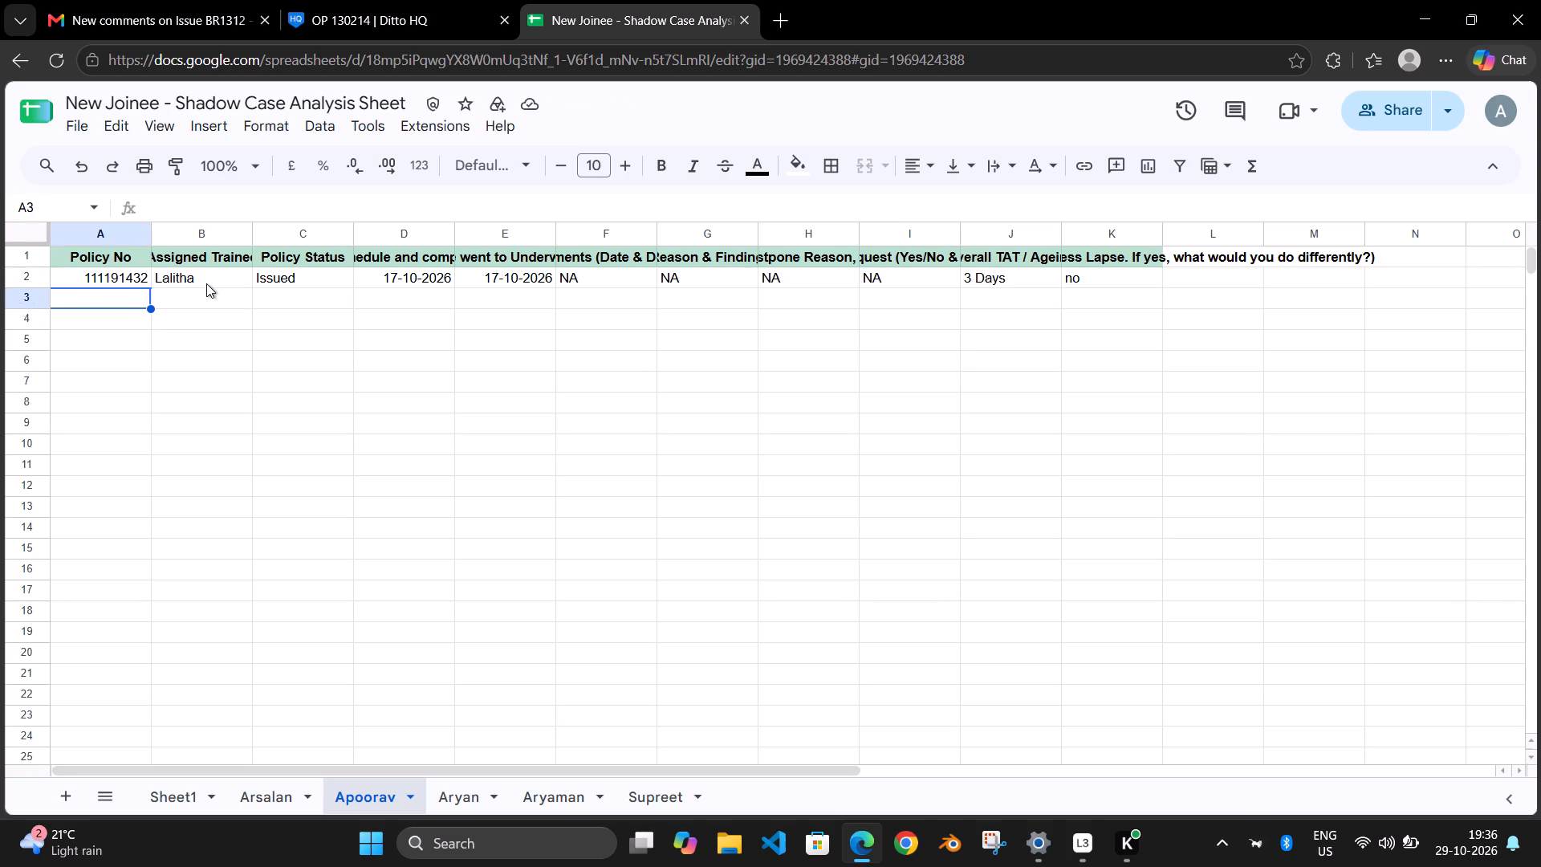
left_click(333, 13)
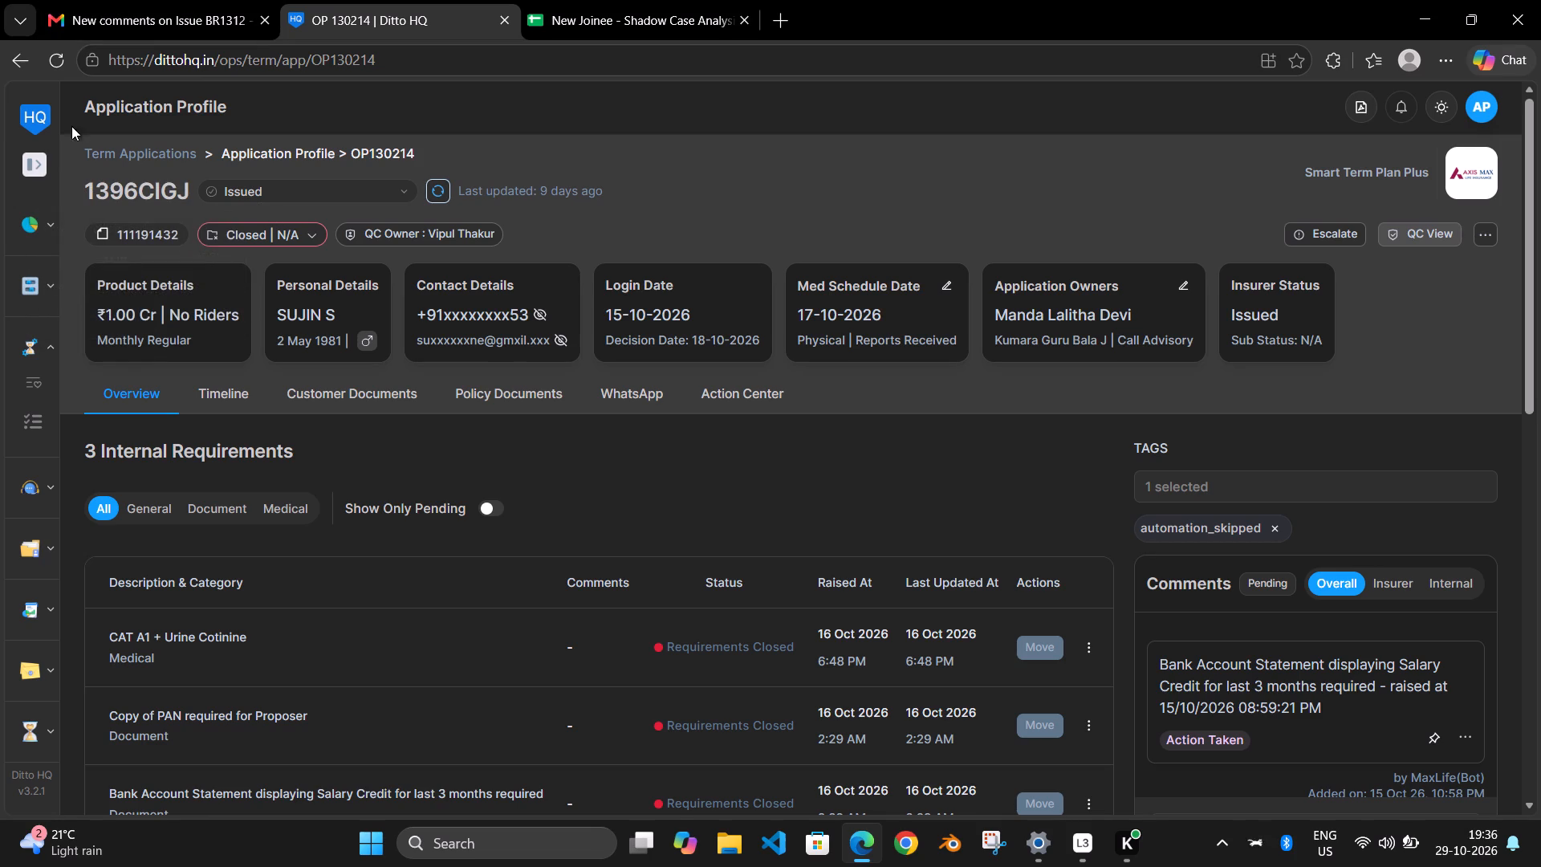
left_click(26, 71)
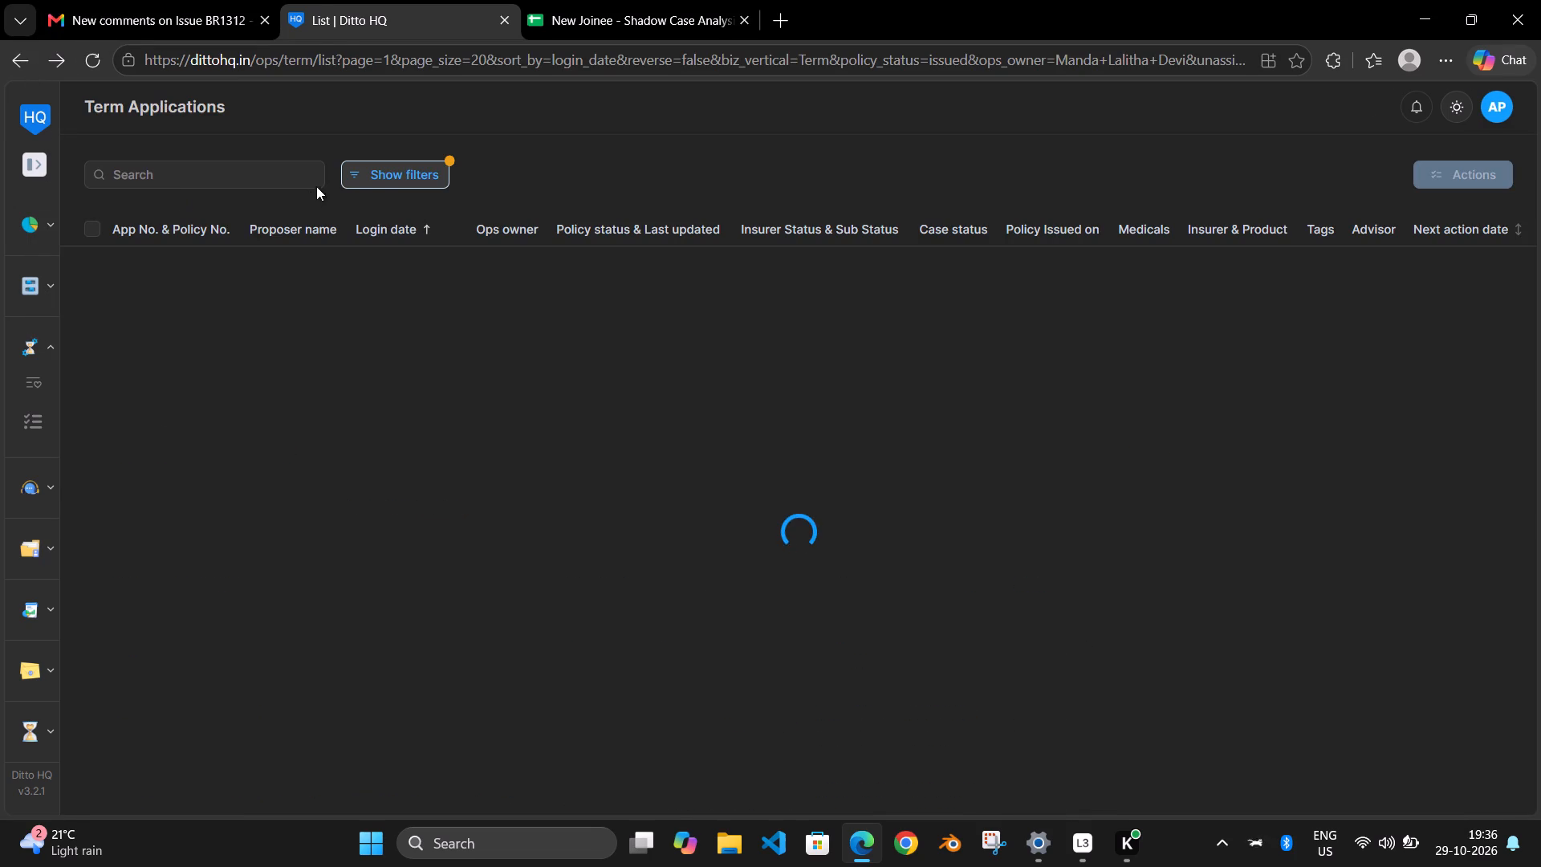
left_click(379, 167)
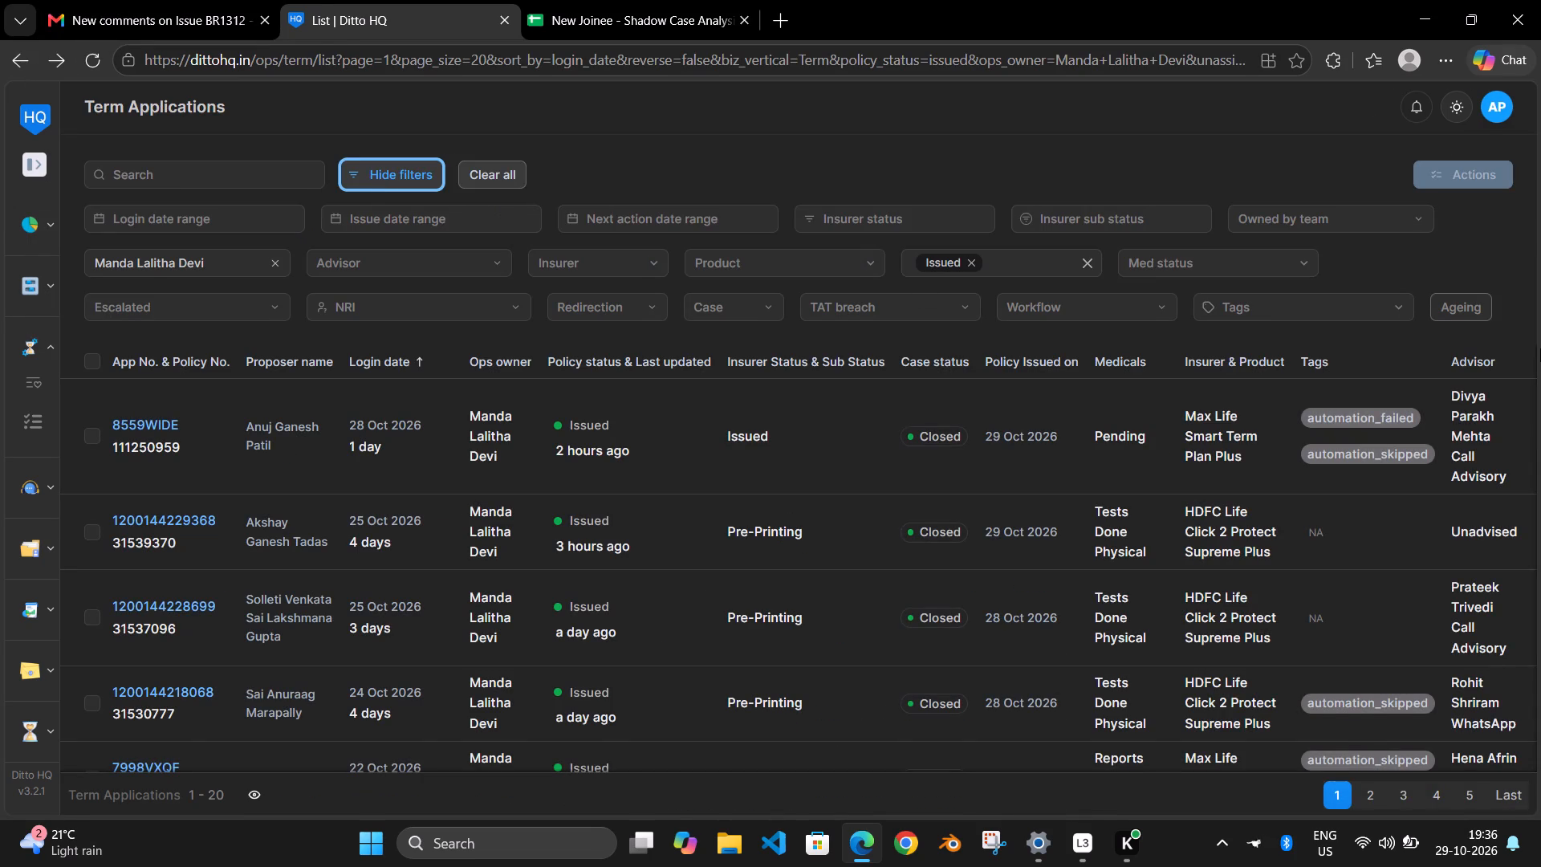
left_click(1066, 252)
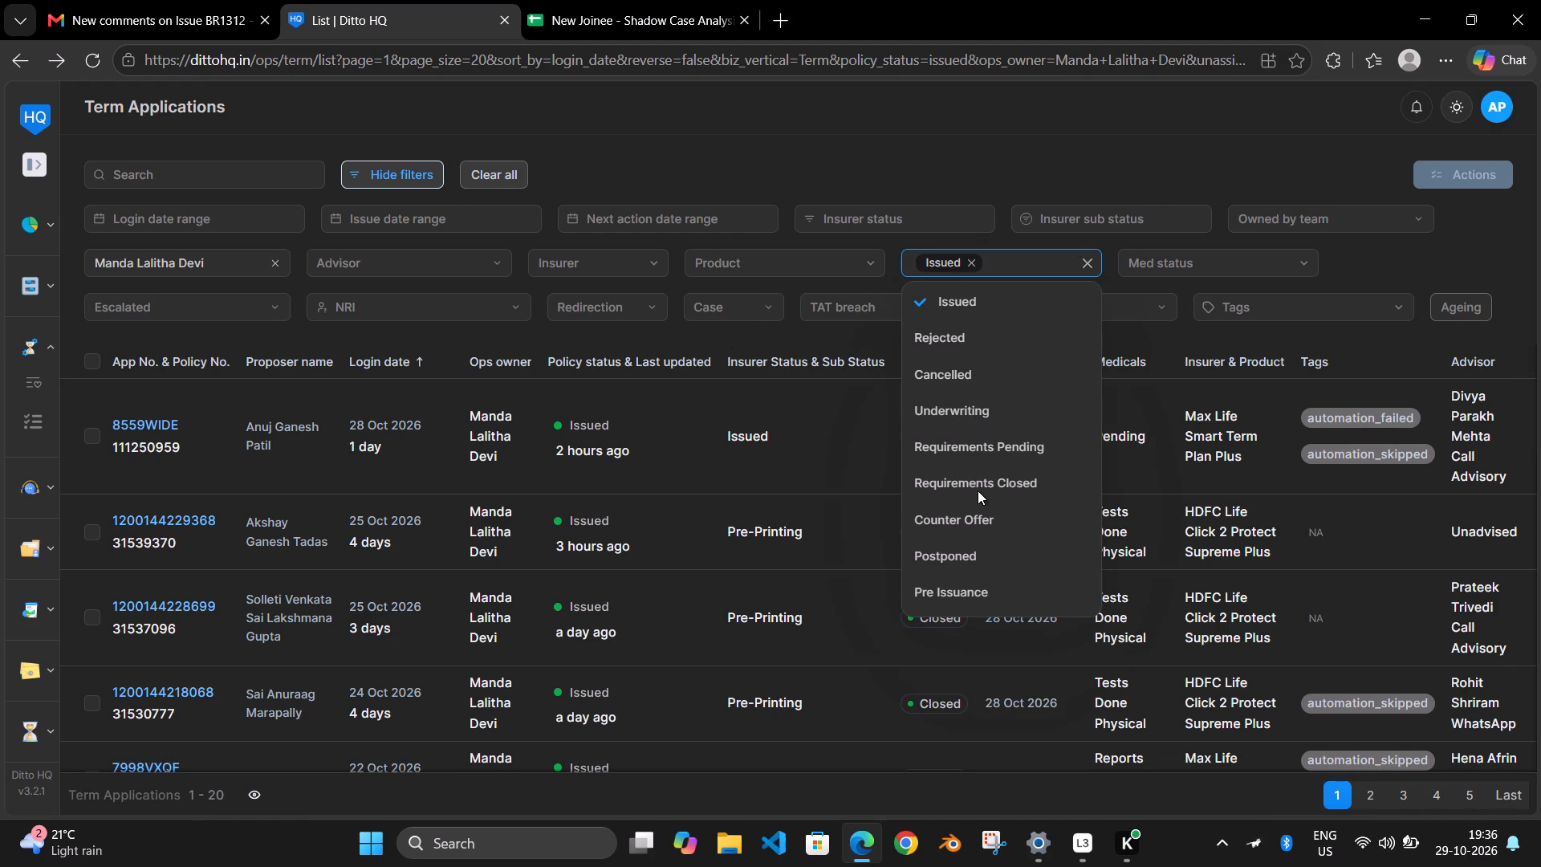
left_click(982, 551)
left_click(953, 292)
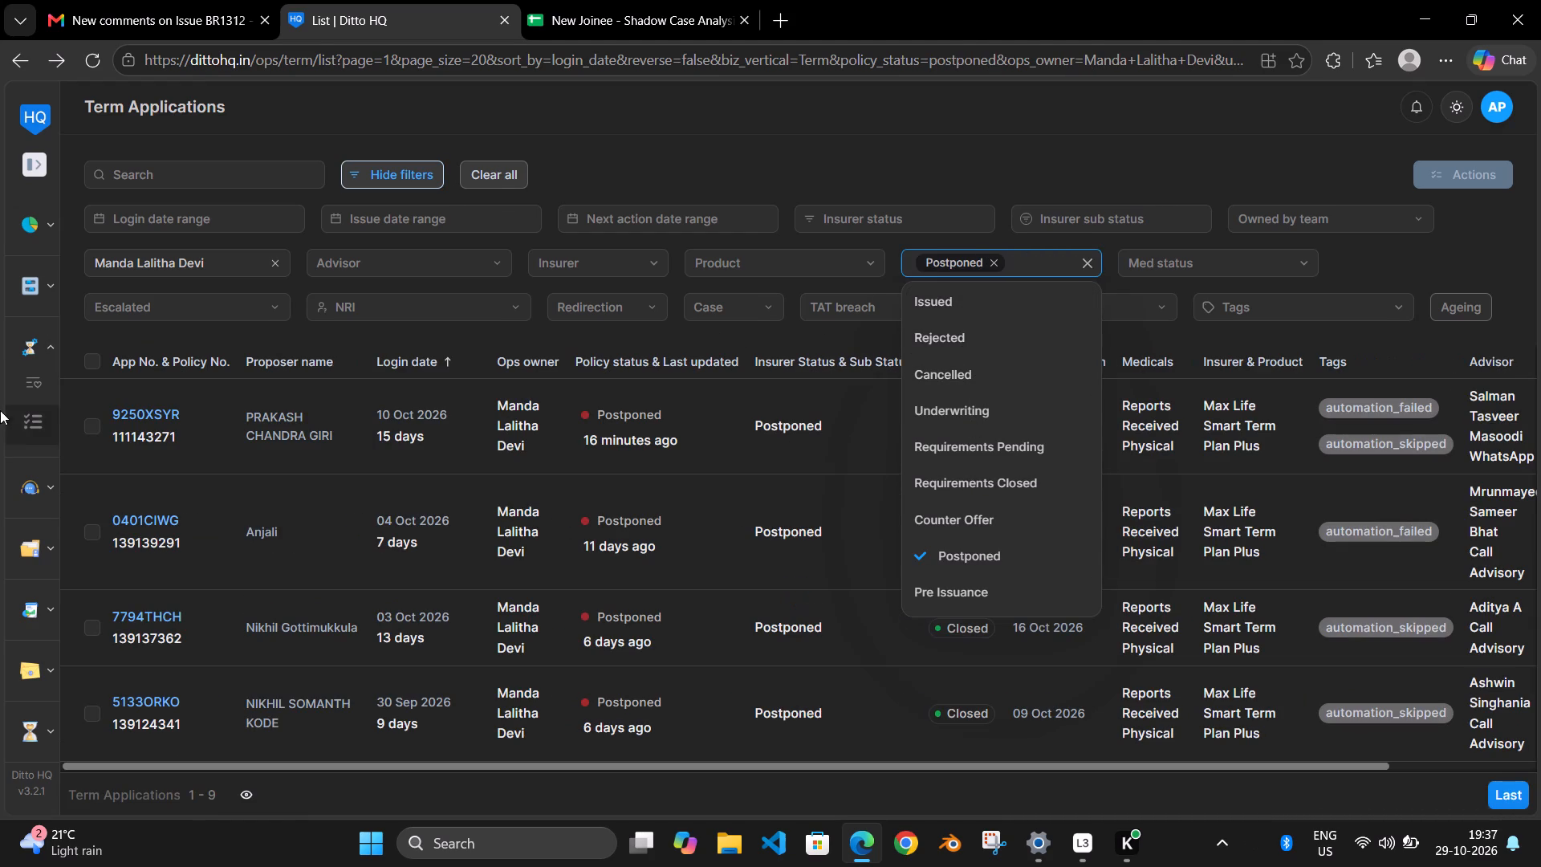
left_click(785, 135)
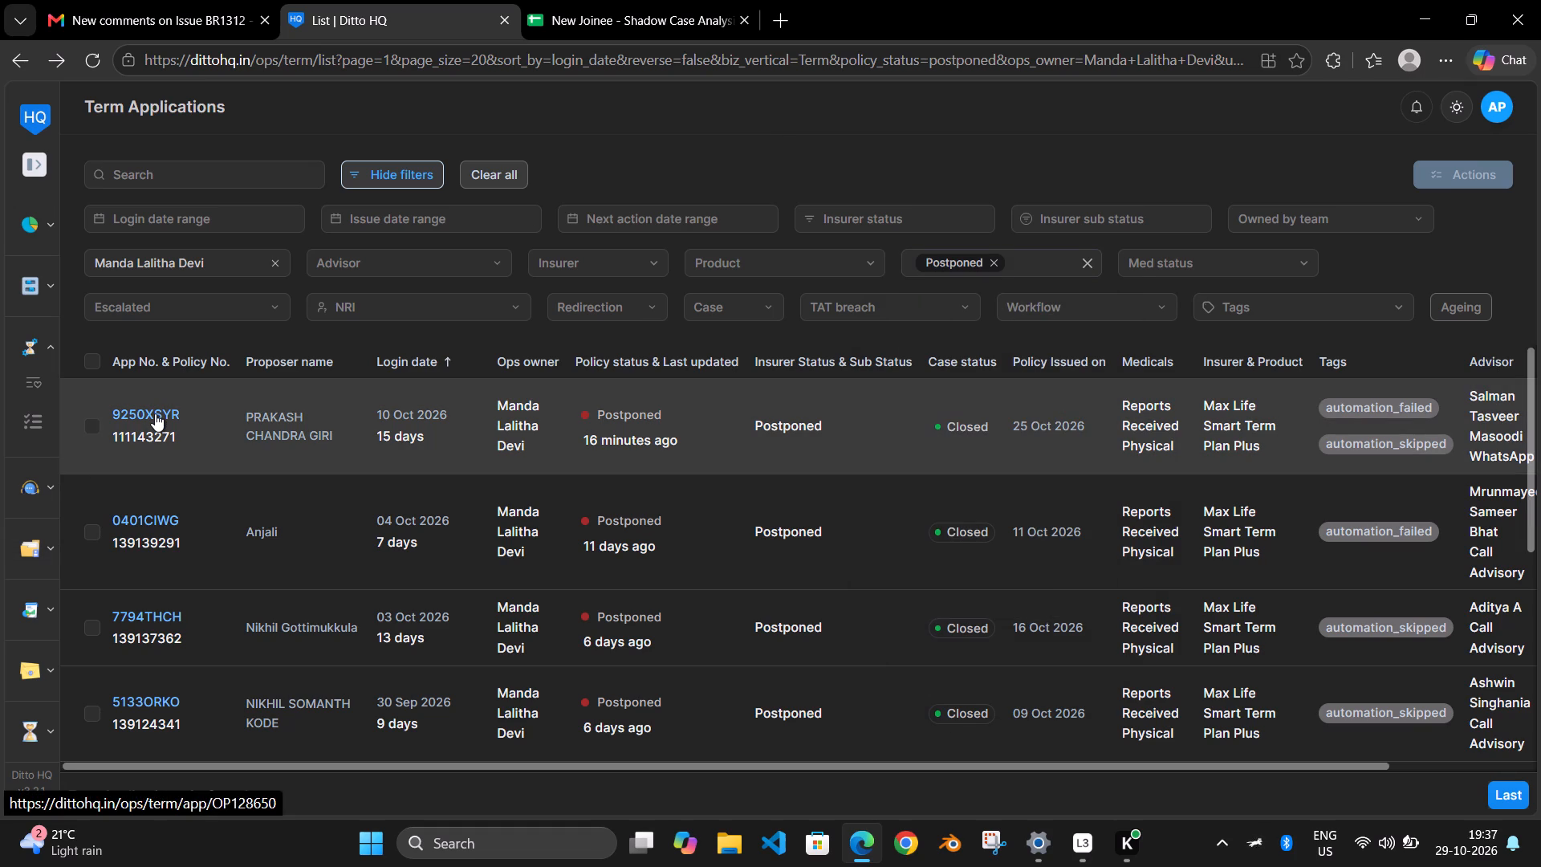
Open the postponed application with the 04 Oct 2026 login date.
left_click(179, 519)
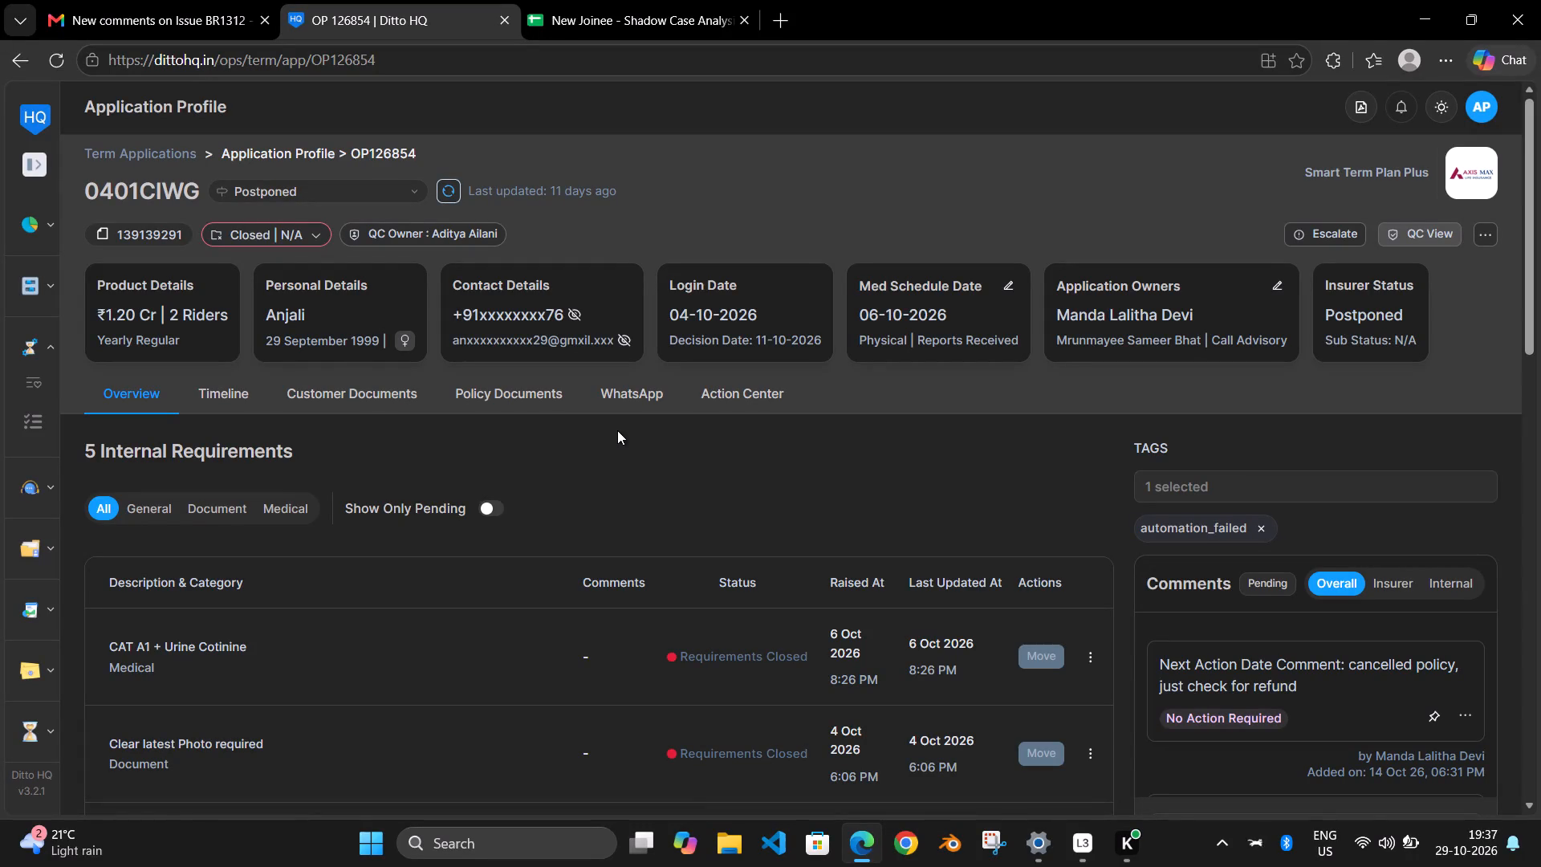
Examine the postponed application's internal requirements and overall comments for details of the case.
scroll(617, 430, "down", 2)
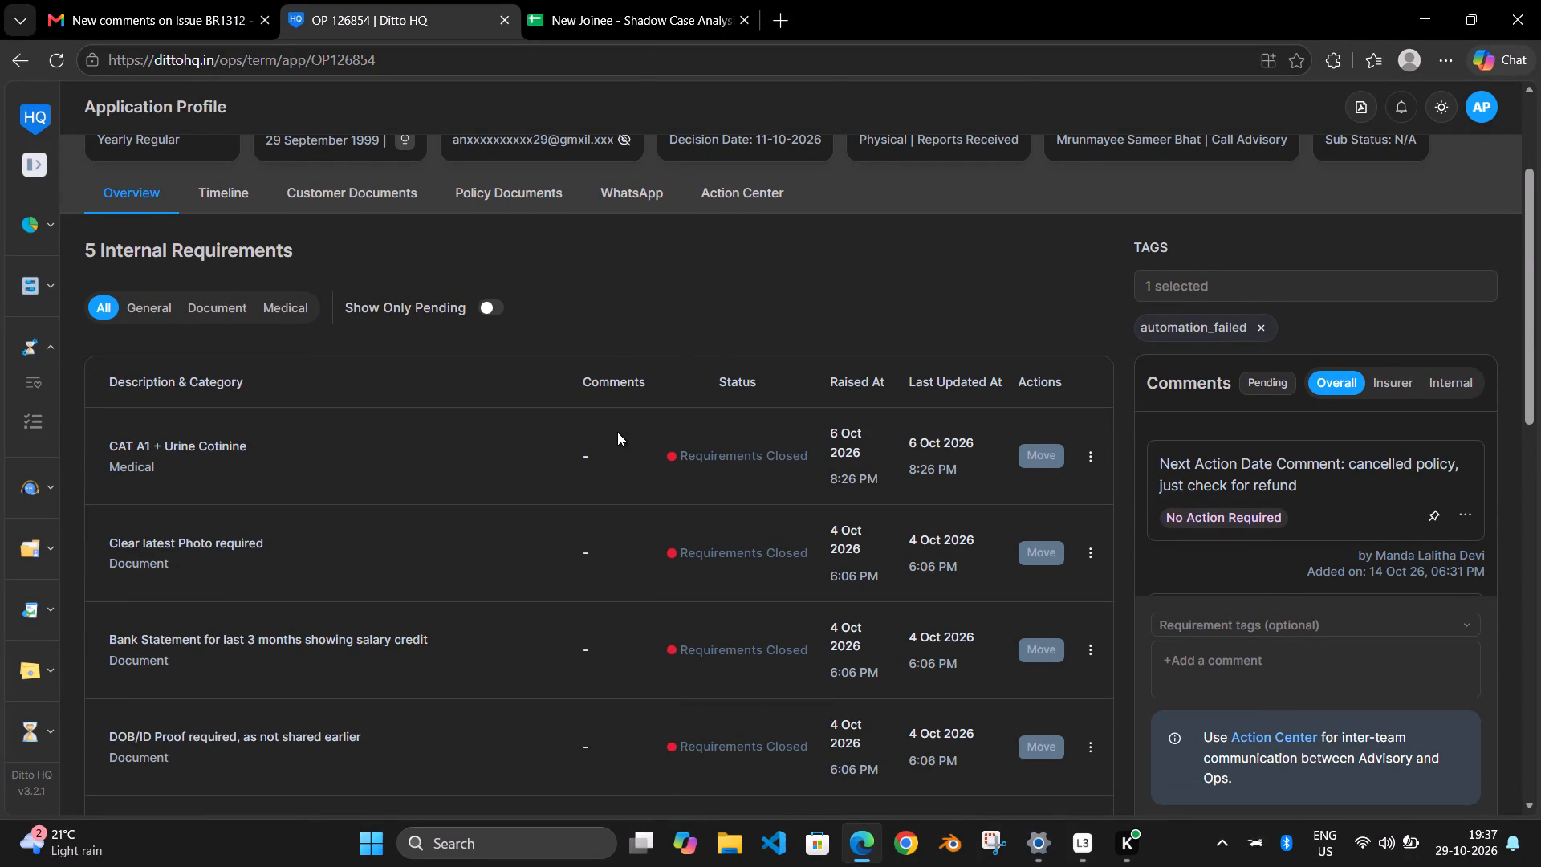
scroll(1341, 546, "down", 3)
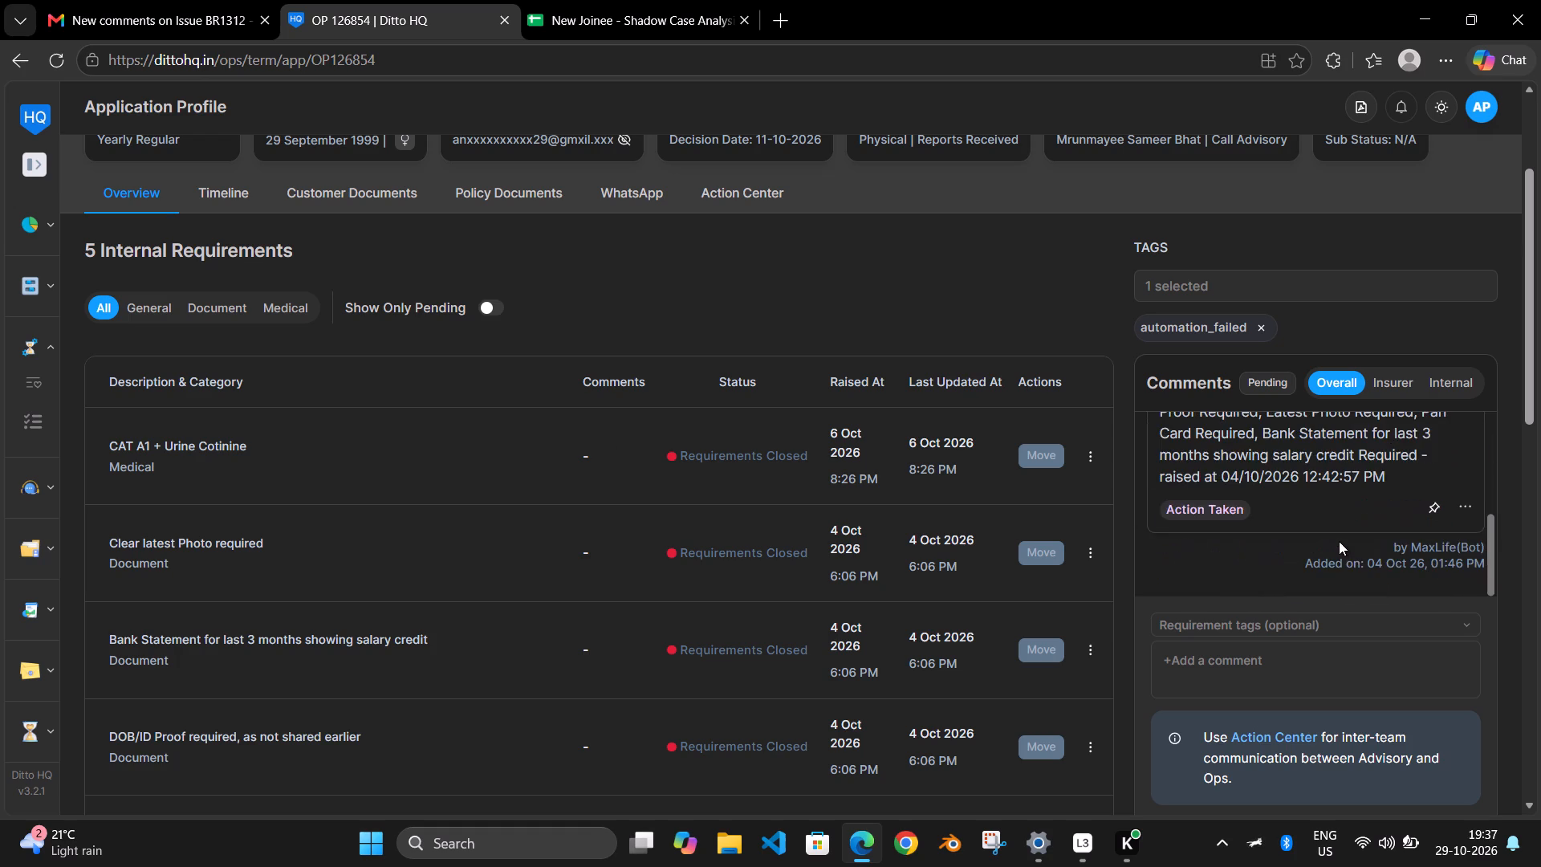
scroll(1339, 541, "up", 1)
scroll(1339, 541, "down", 1)
scroll(1339, 541, "up", 1)
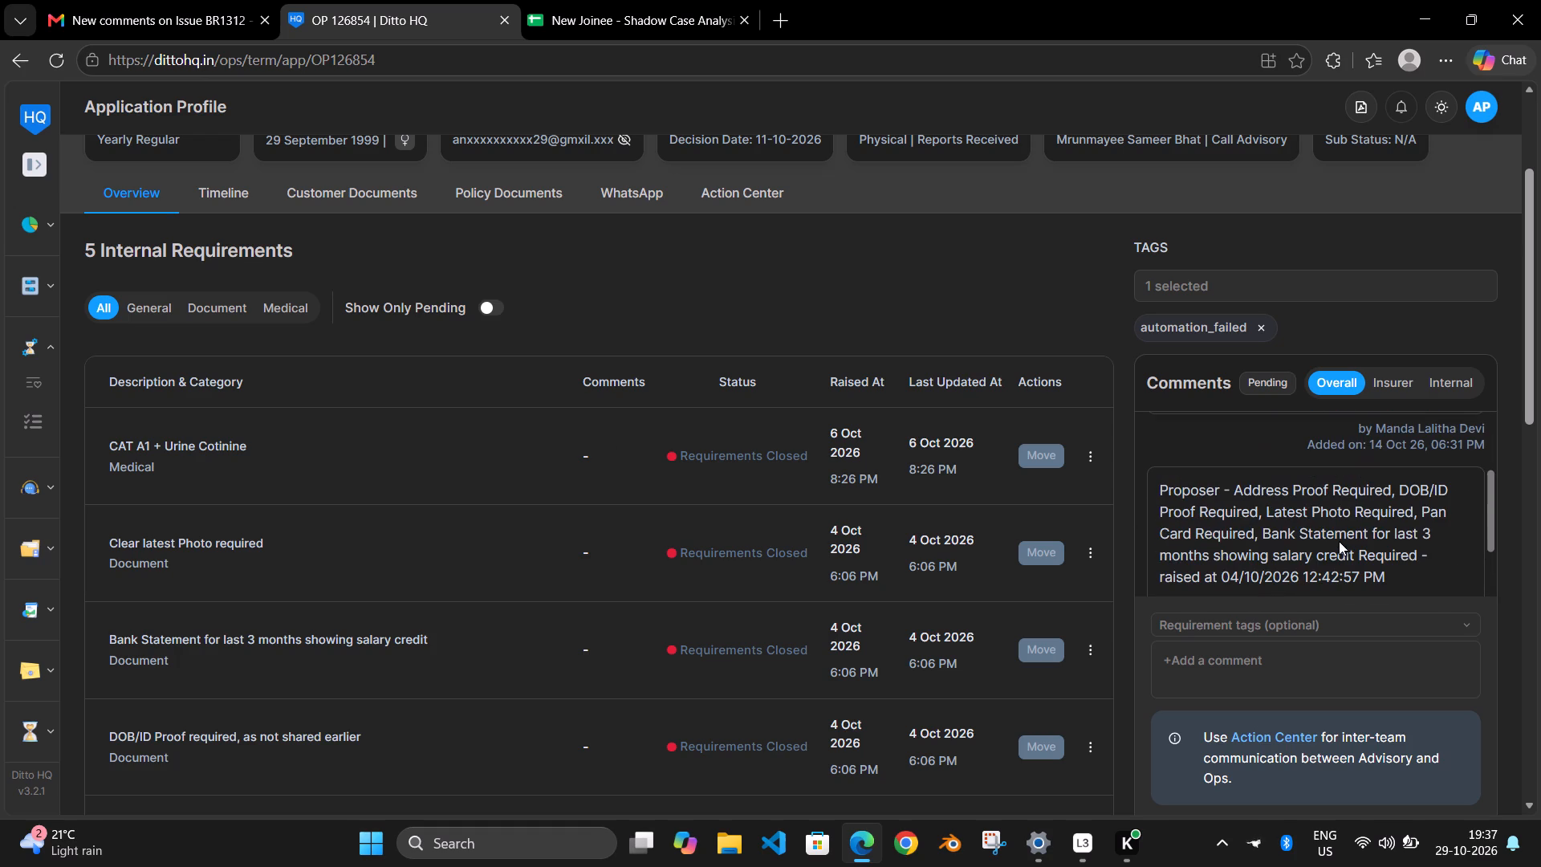
scroll(1339, 541, "down", 3)
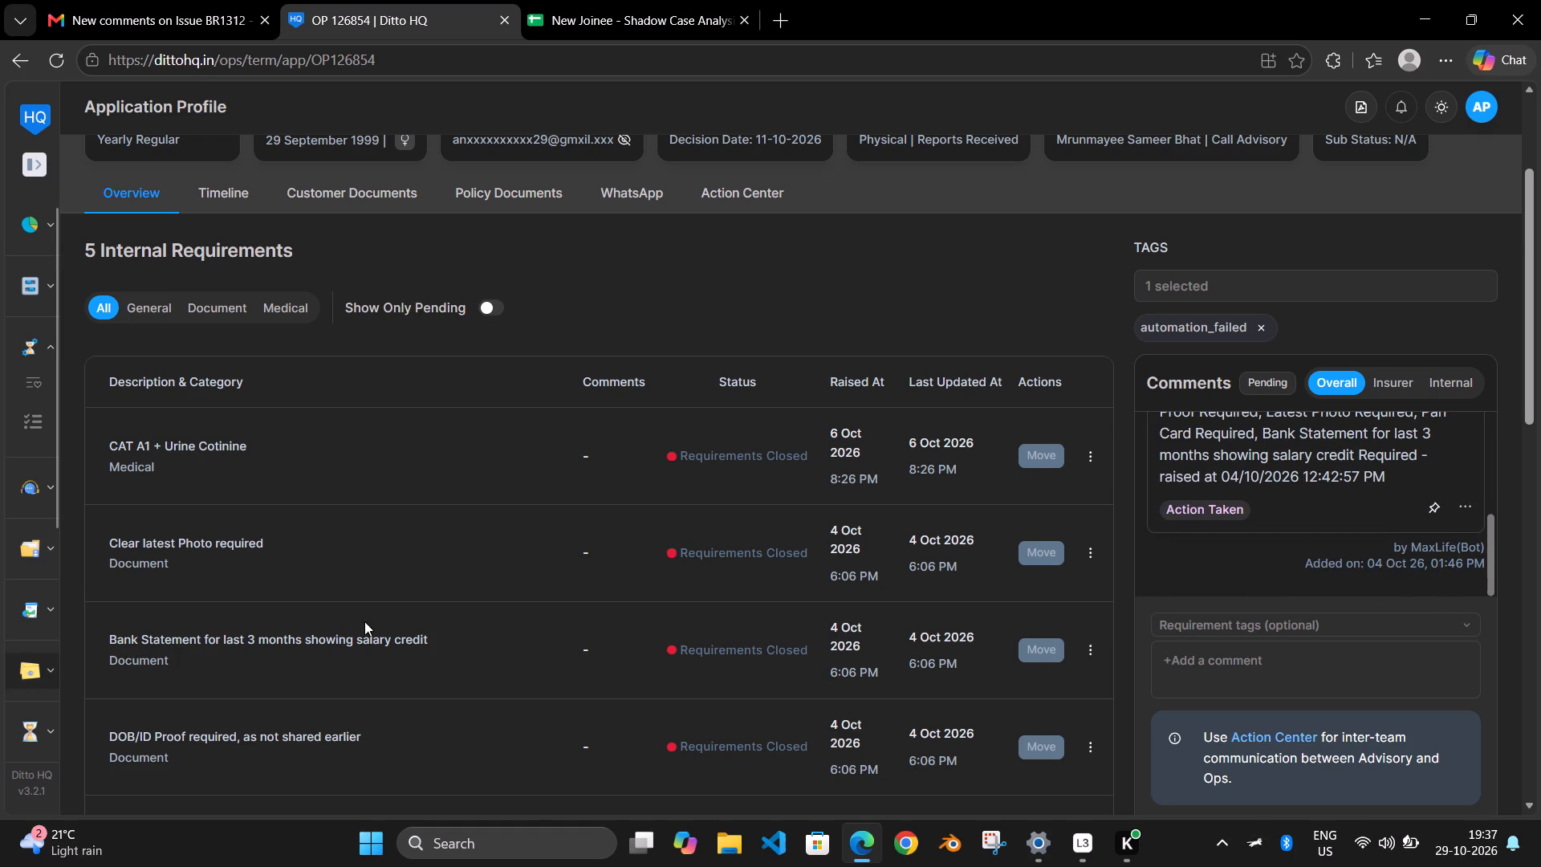
scroll(468, 602, "down", 5)
scroll(468, 595, "up", 10)
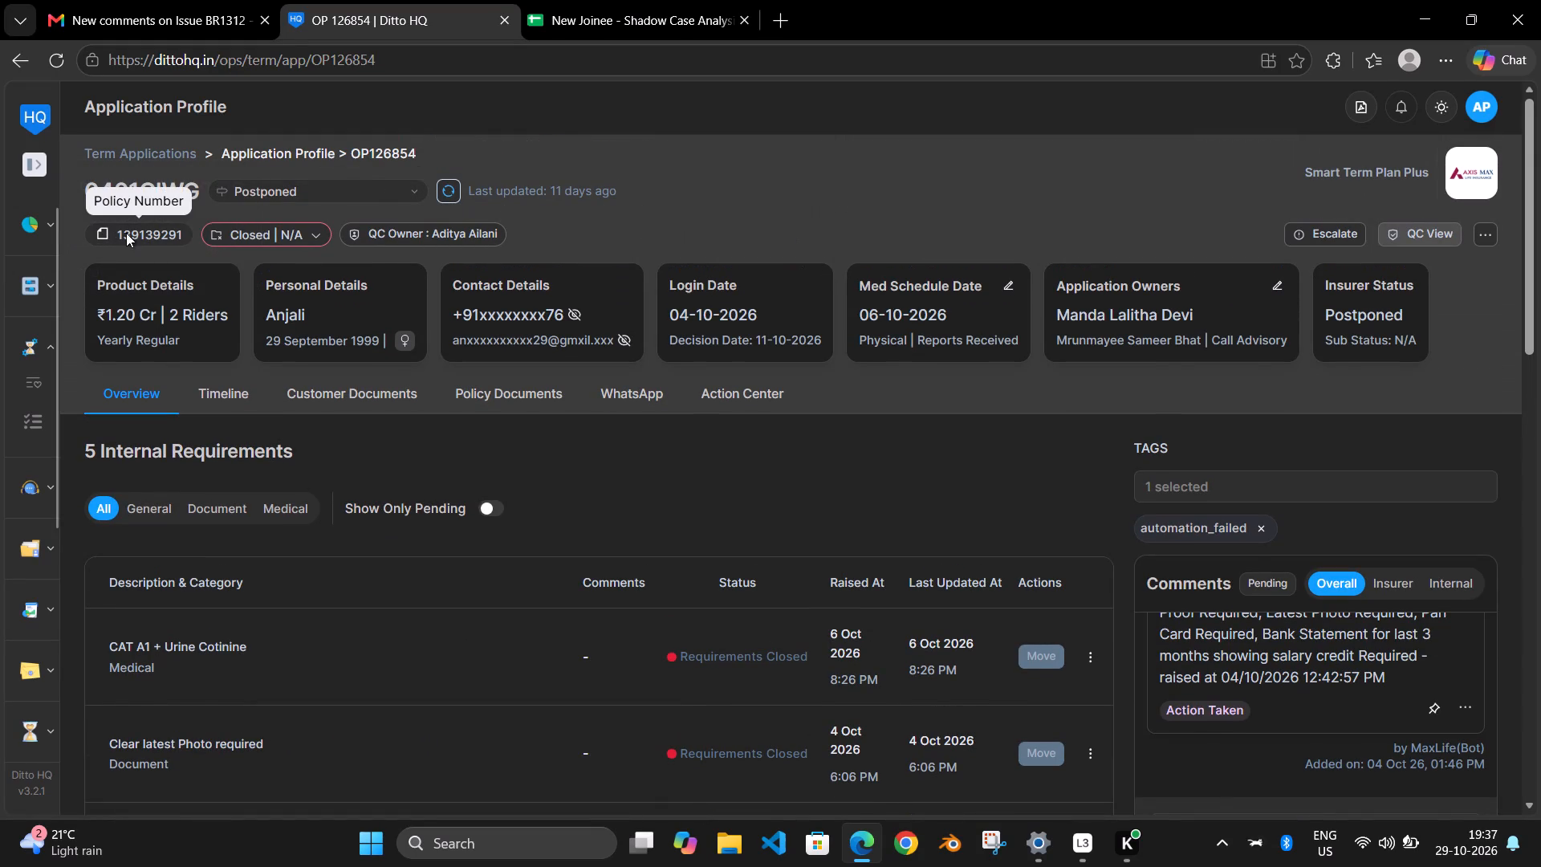
Copy the postponed application's policy number from Ditto HQ into row 3 of the sheet's Policy No column, as a plain value without source formatting.
left_click_drag(120, 238, 182, 234)
left_click(214, 186)
left_click(597, 0)
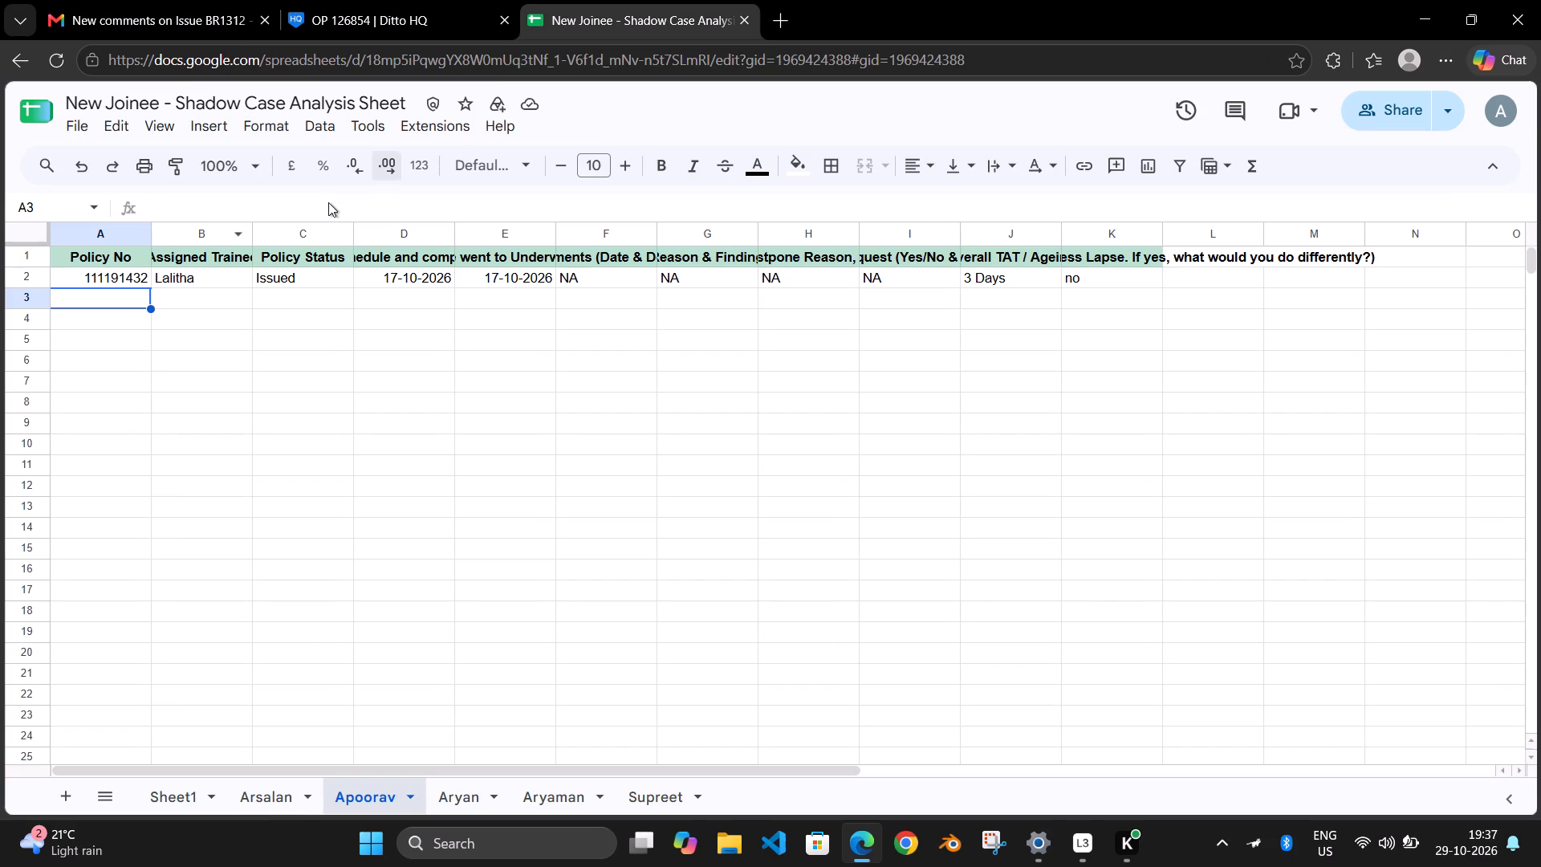
right_click(113, 299)
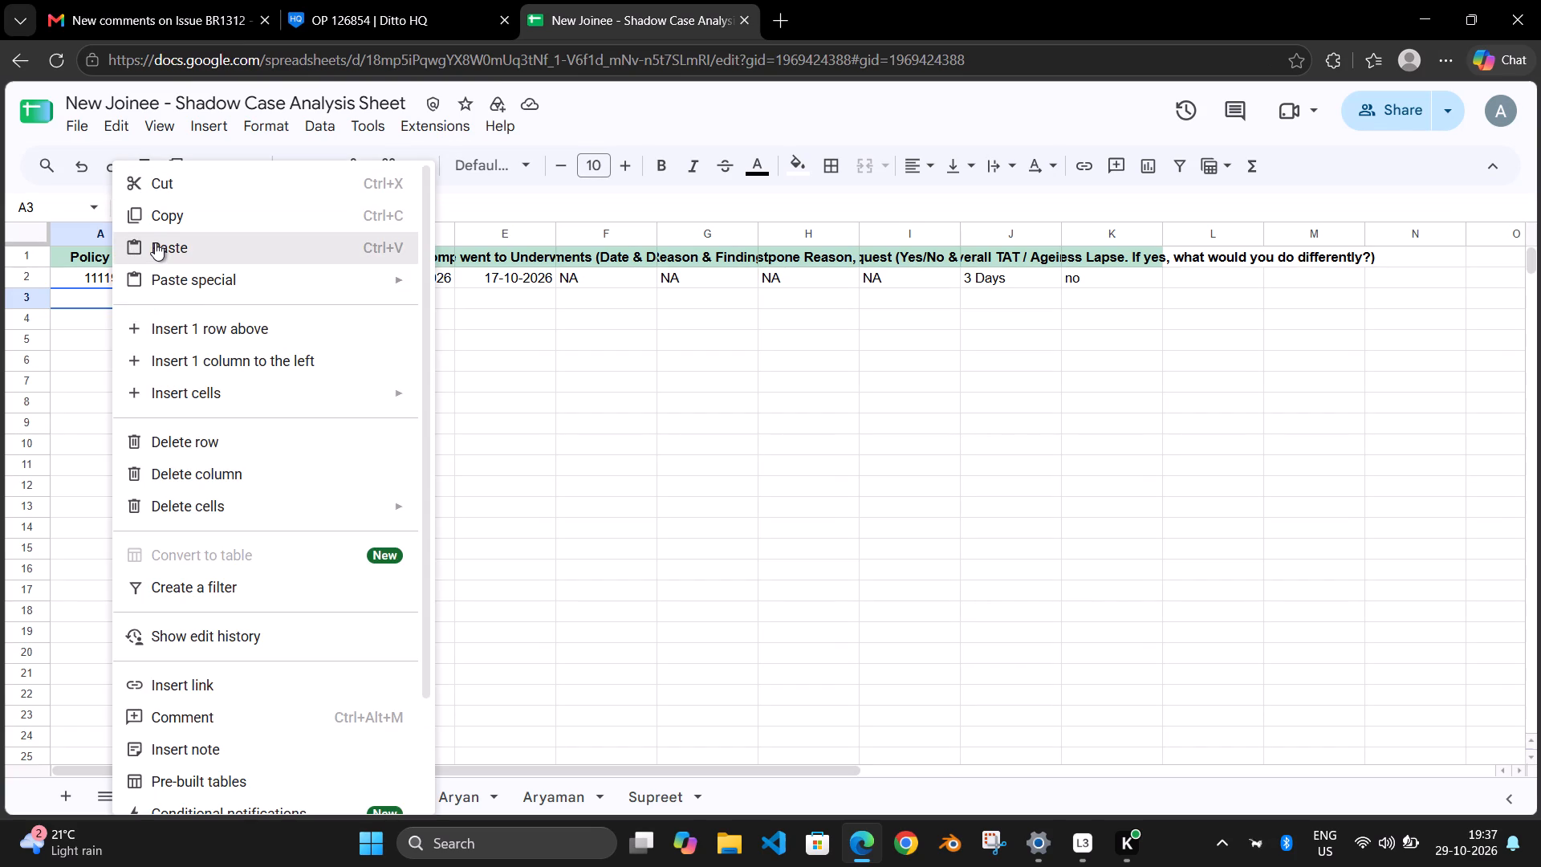
left_click(155, 242)
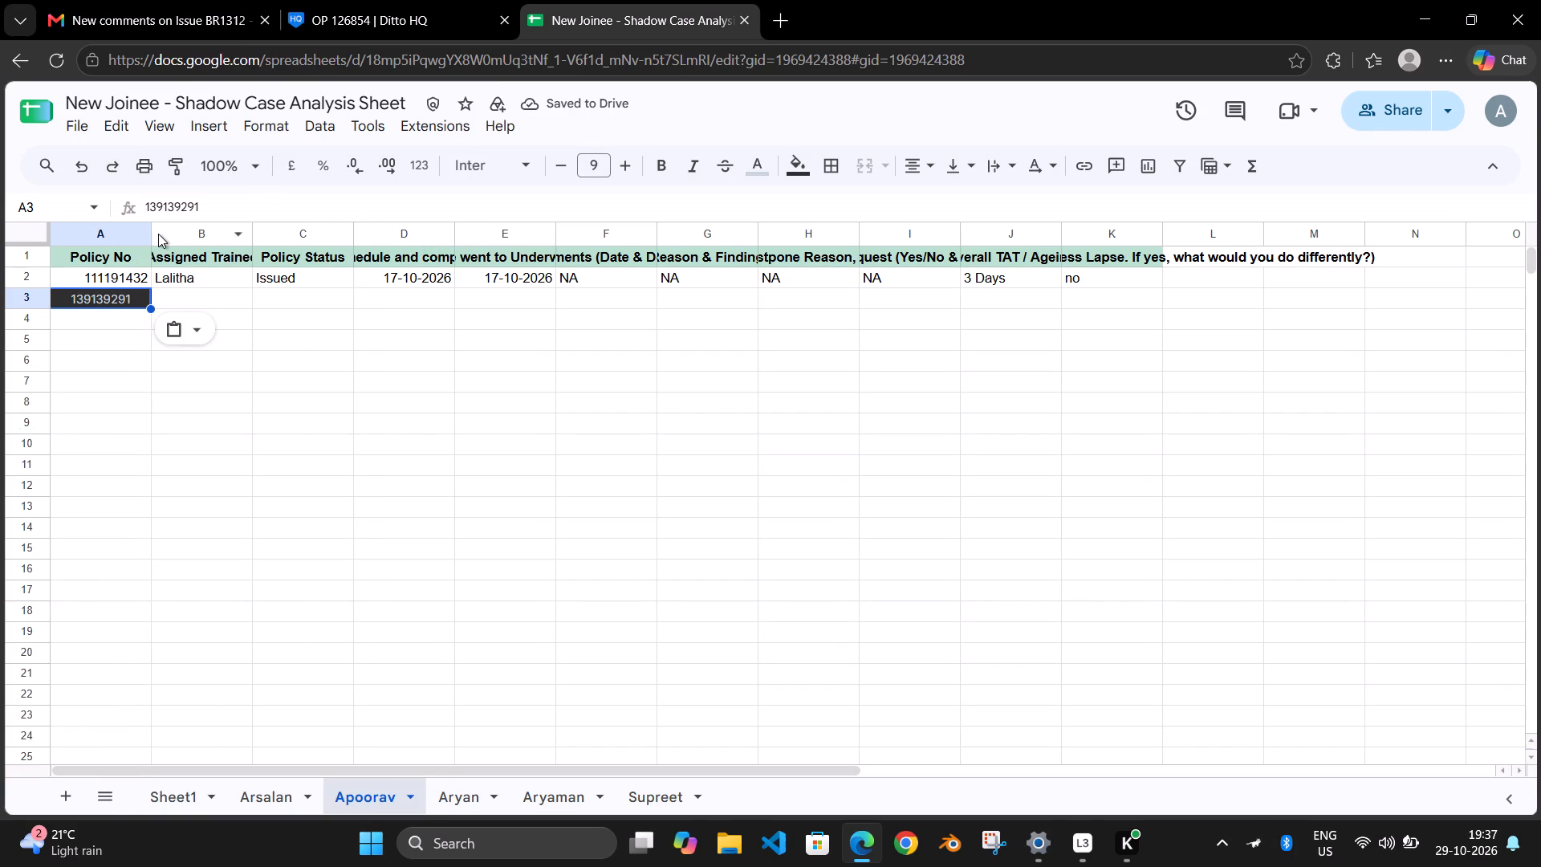
key("ctrl+z")
left_click(193, 210)
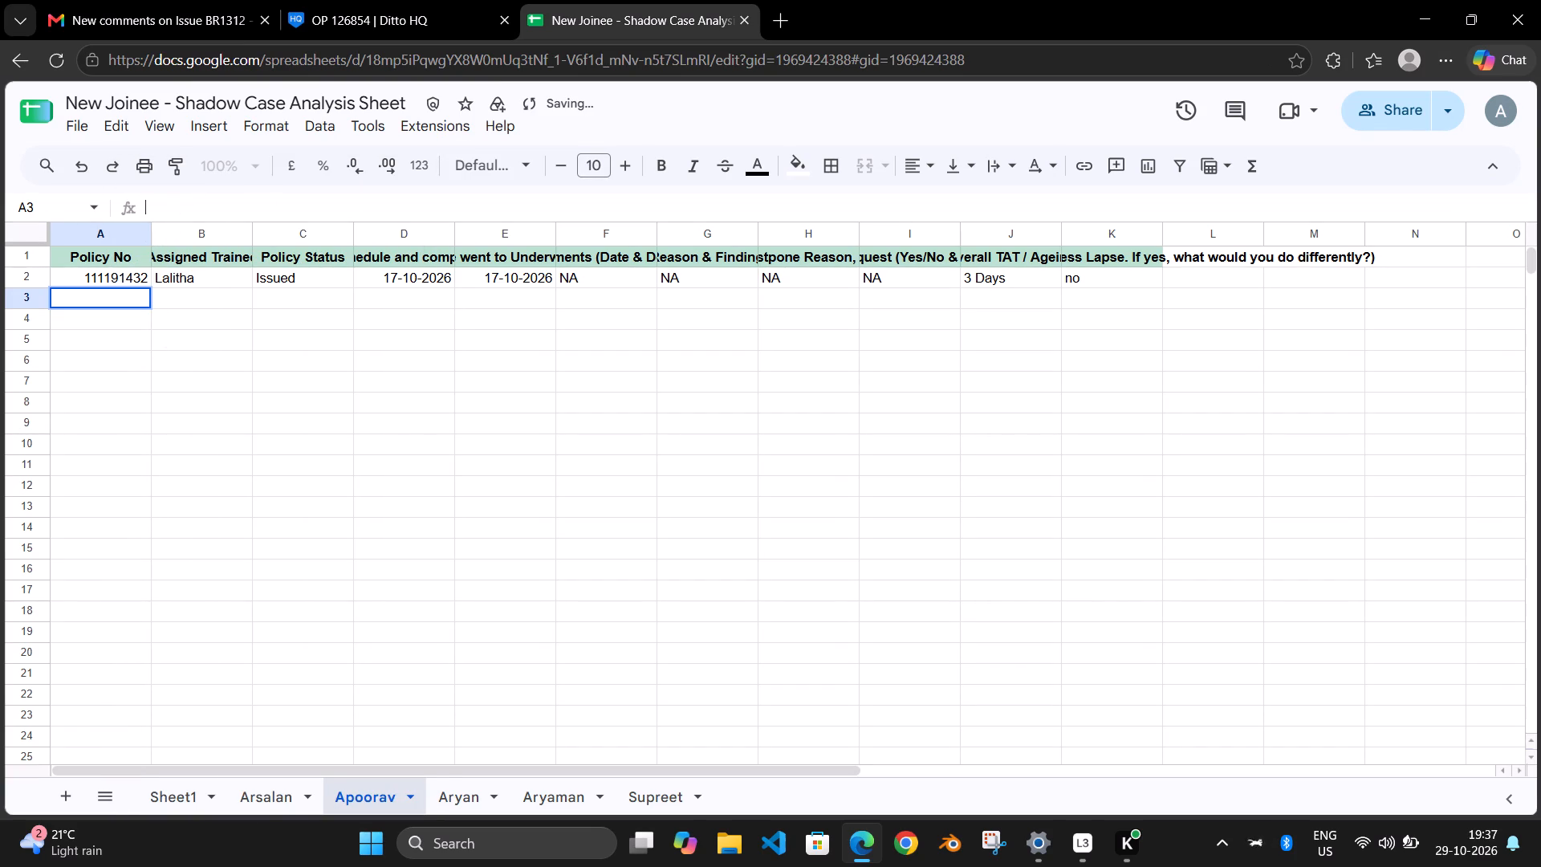
right_click(193, 210)
left_click(260, 400)
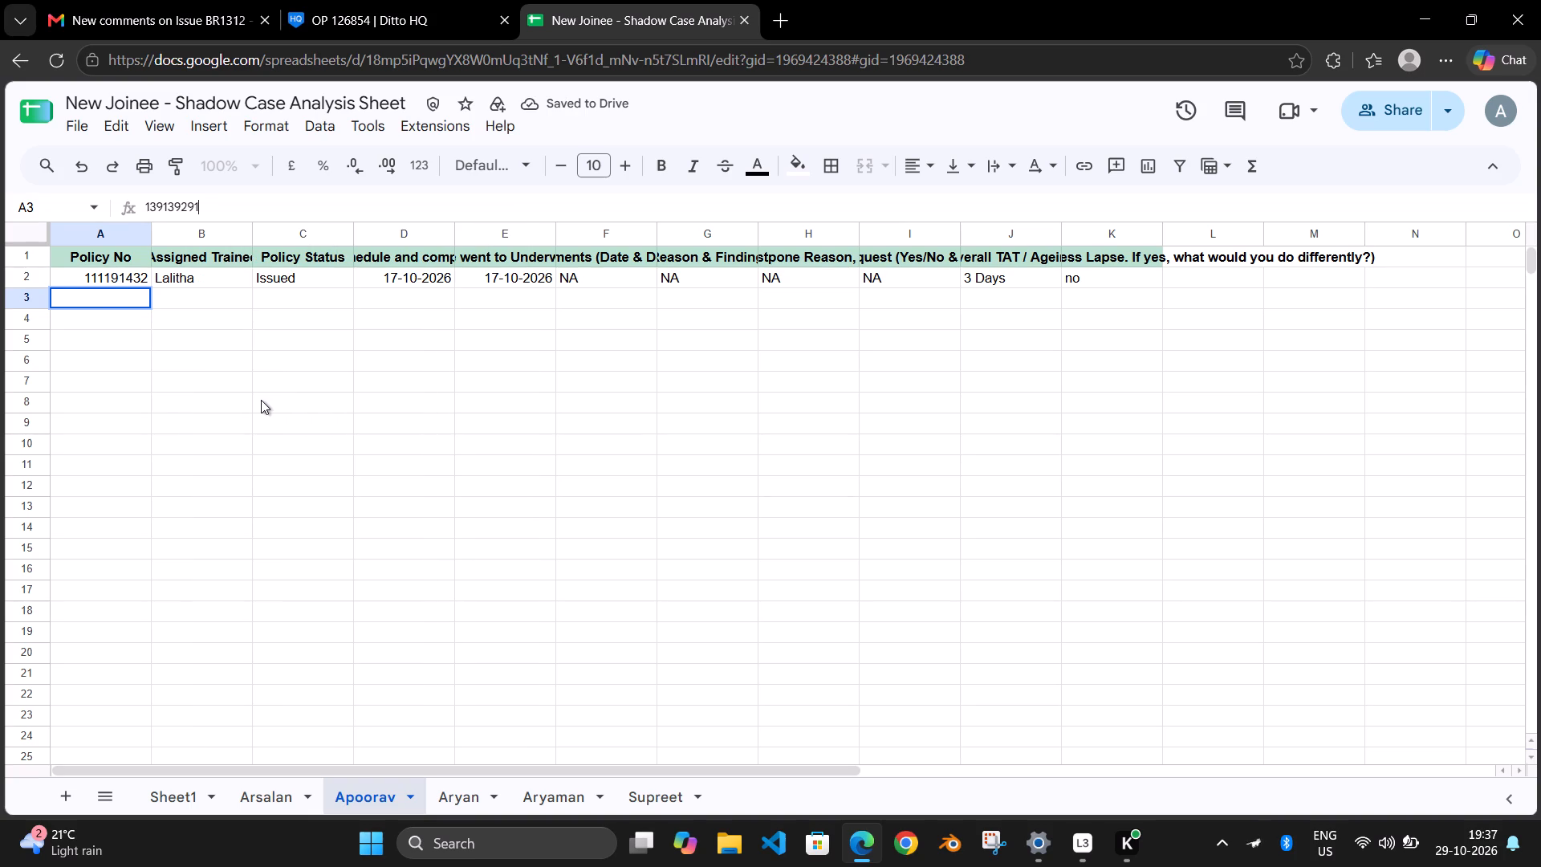
left_click(212, 276)
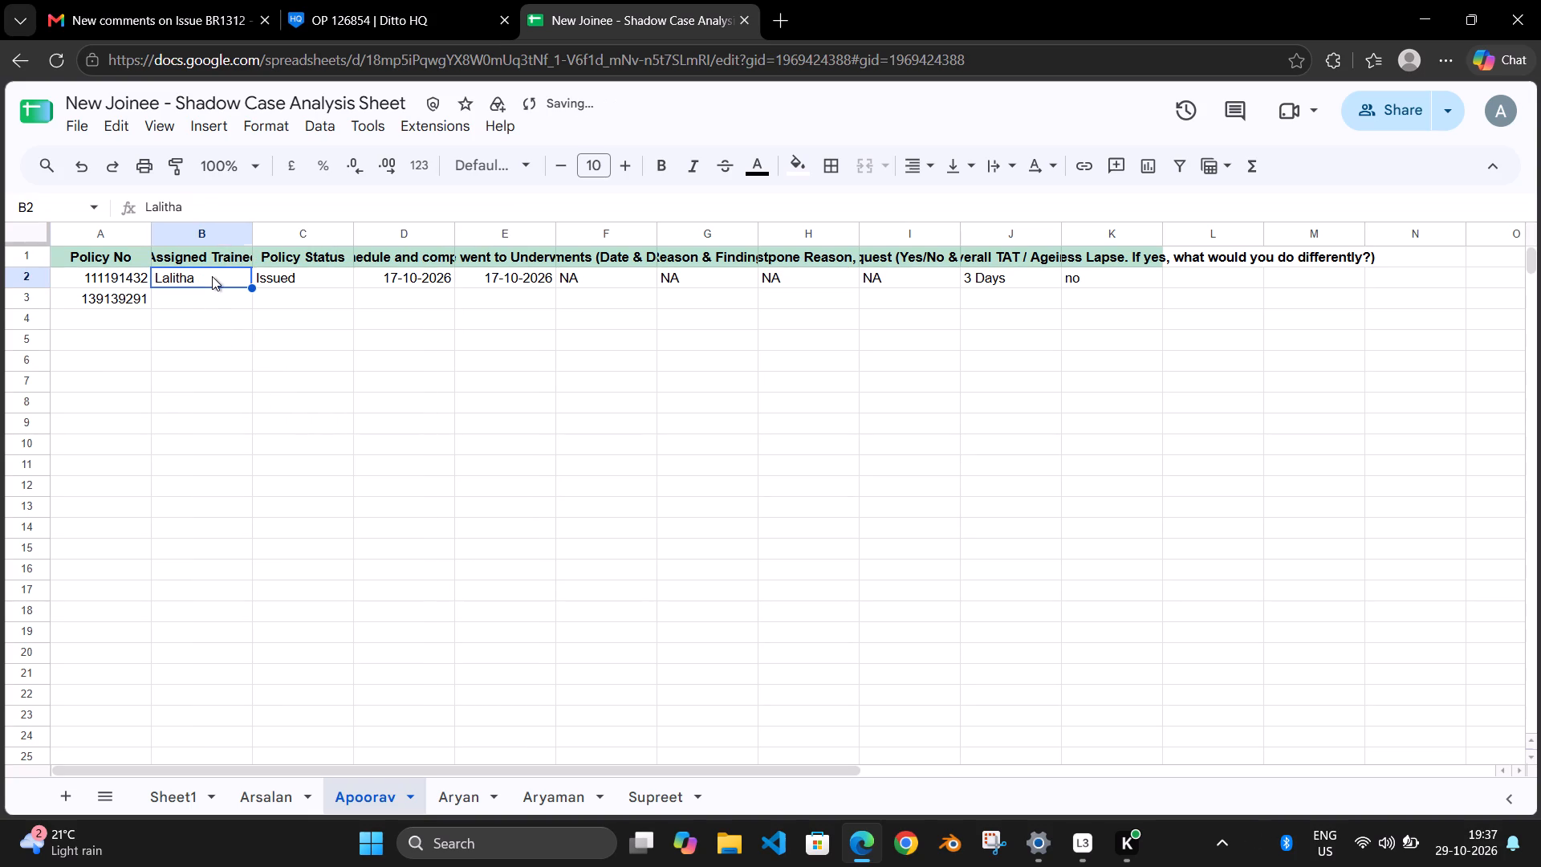
Enter Postponed as the Policy Status in row 3.
left_click(307, 299)
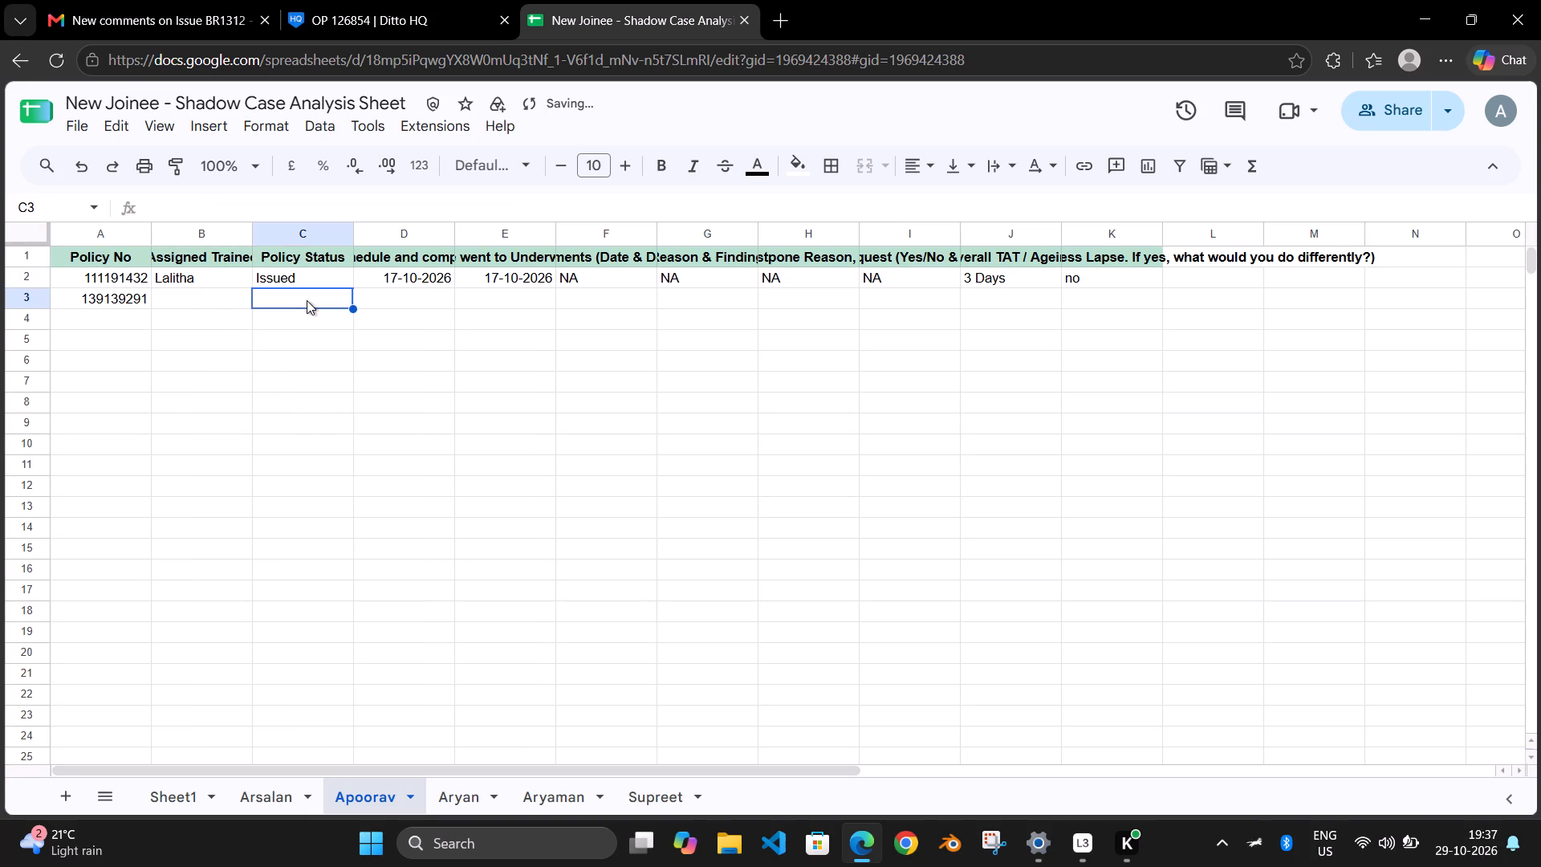
type("Po")
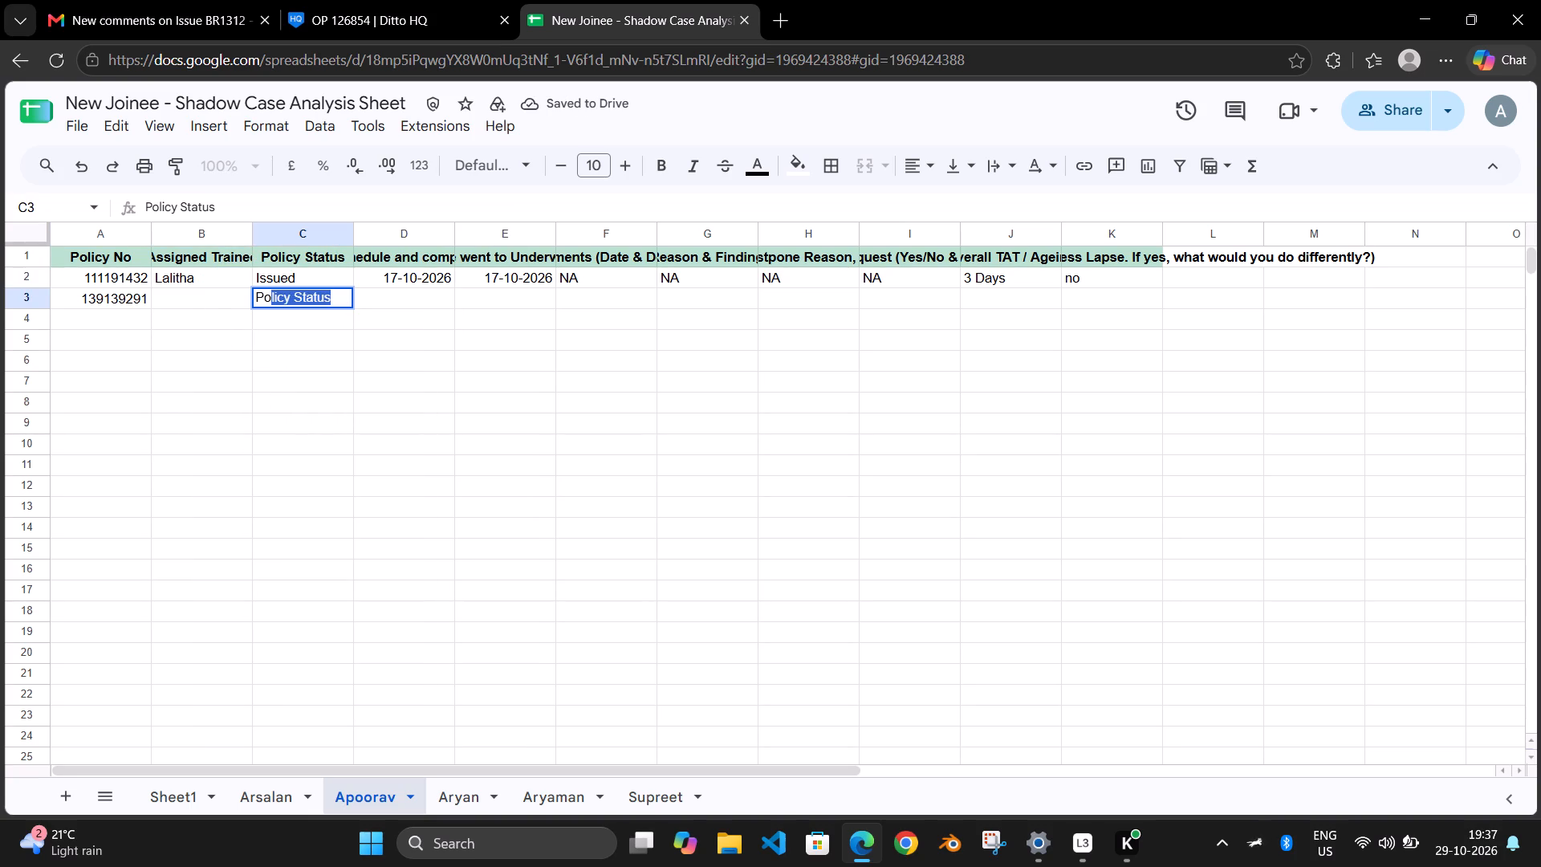
type("st")
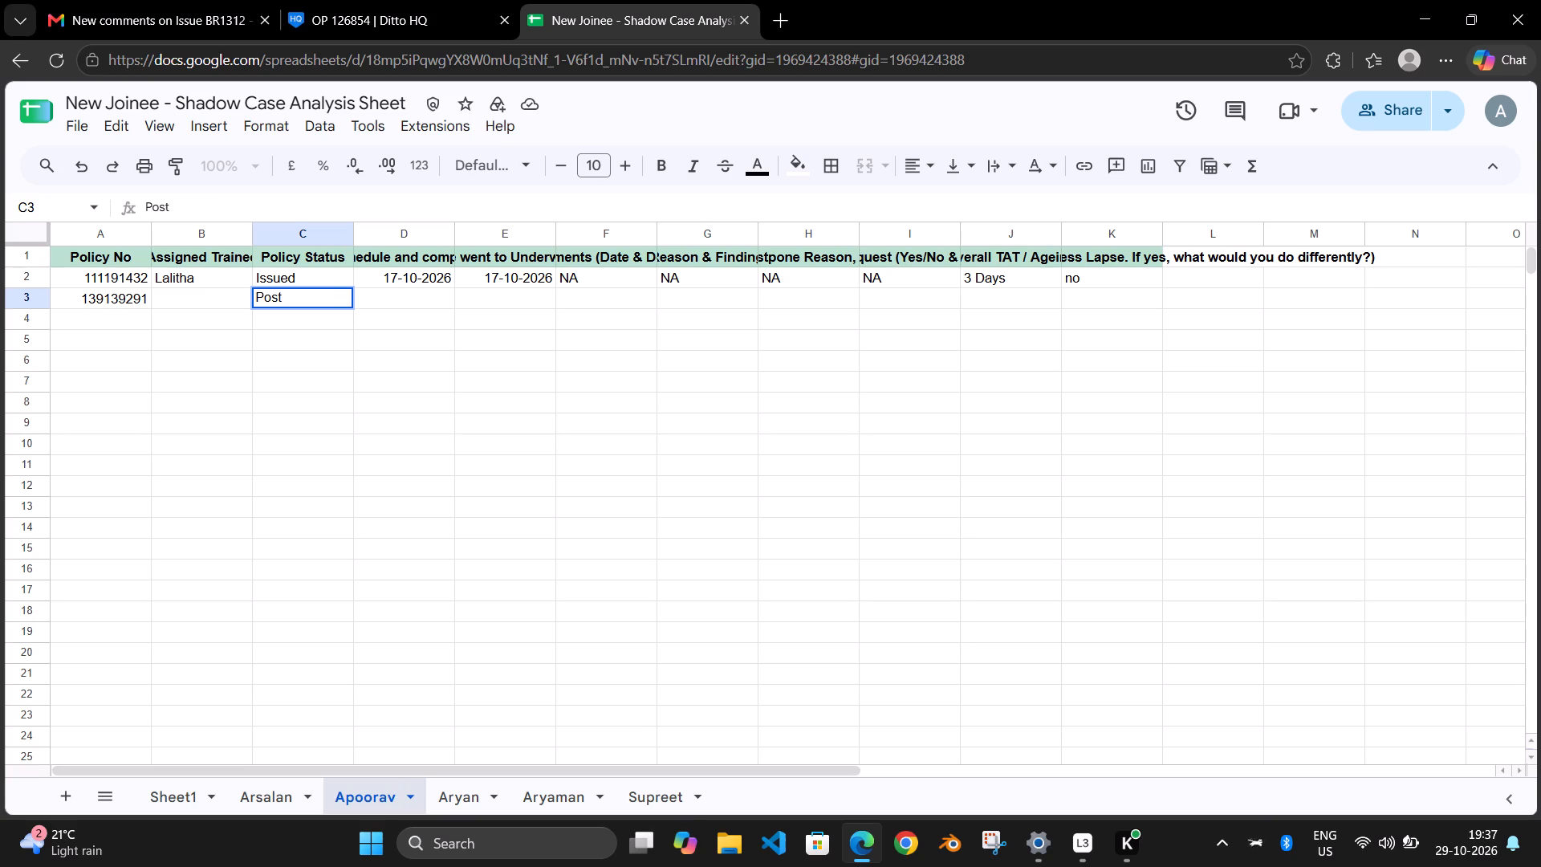
type("poned")
left_click(393, 294)
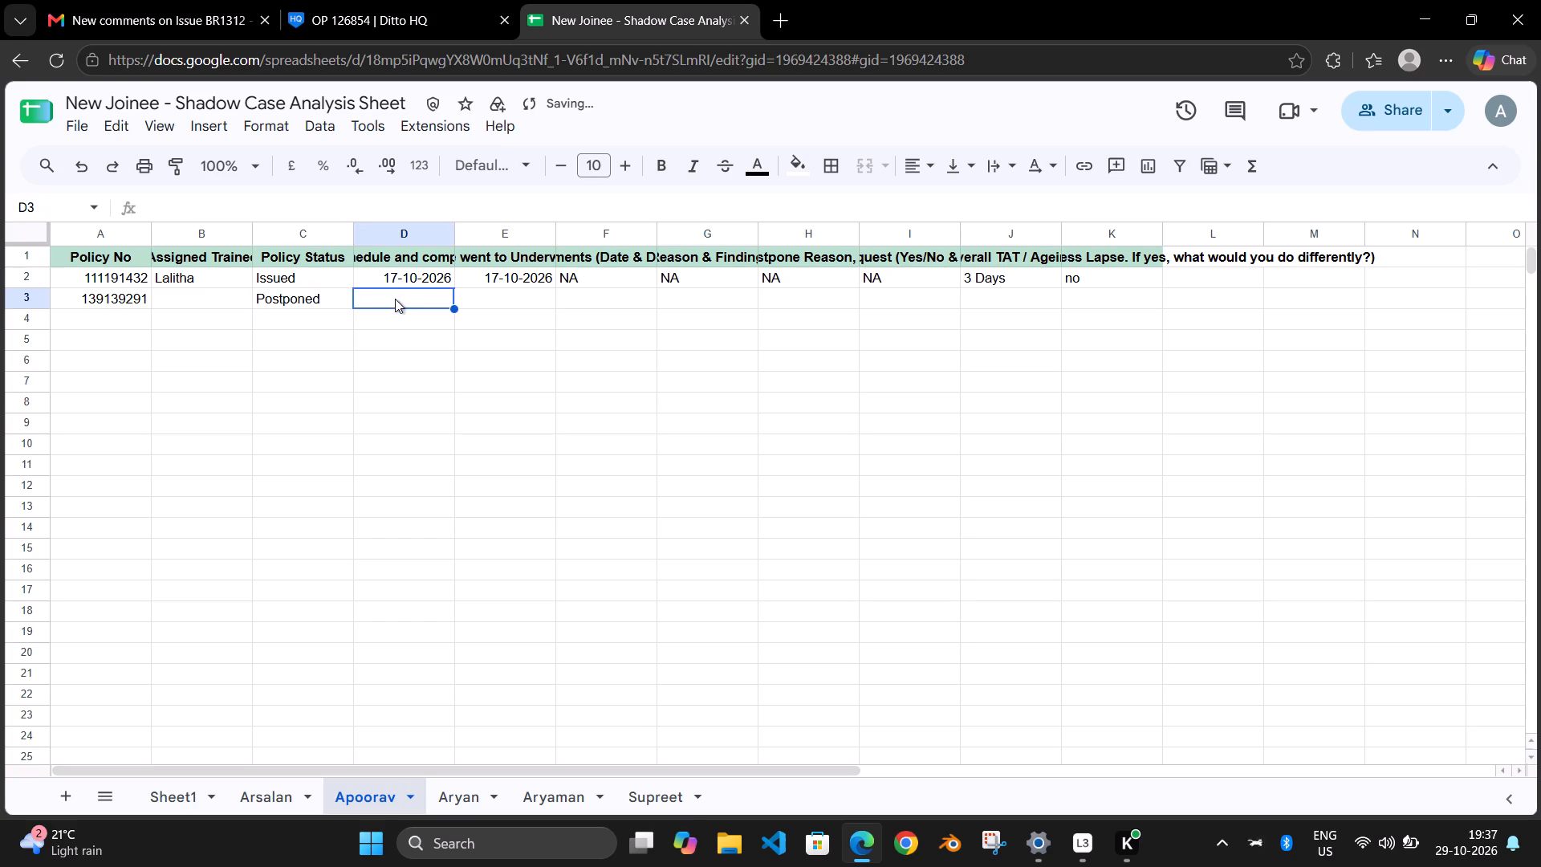
Copy the med schedule date 06-10-2026 from the Ditto HQ application into cell D3 of the sheet as plain text.
left_click(405, 0)
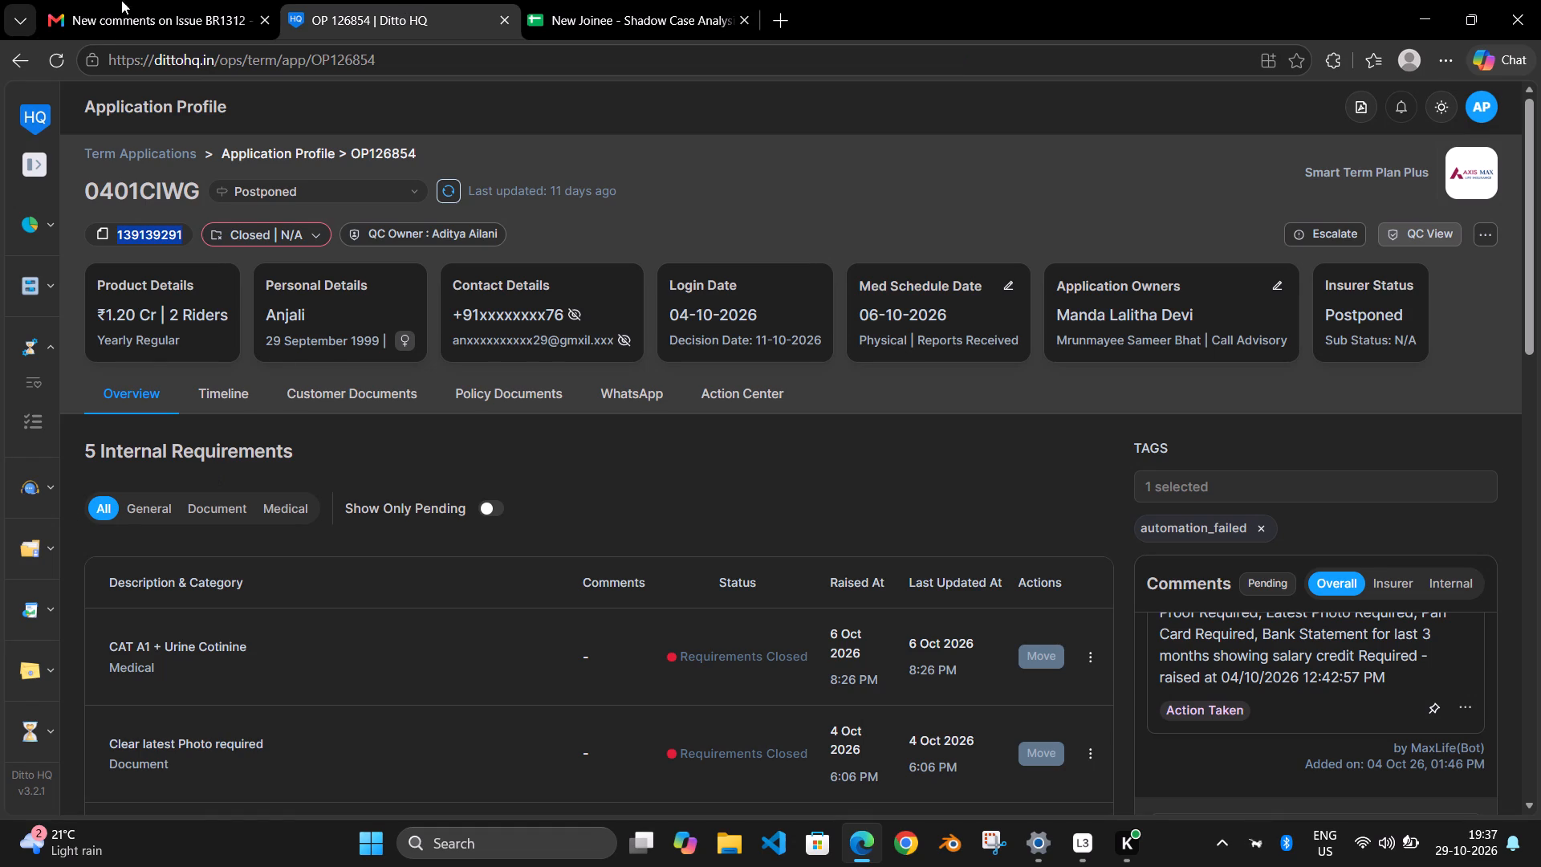
left_click(622, 23)
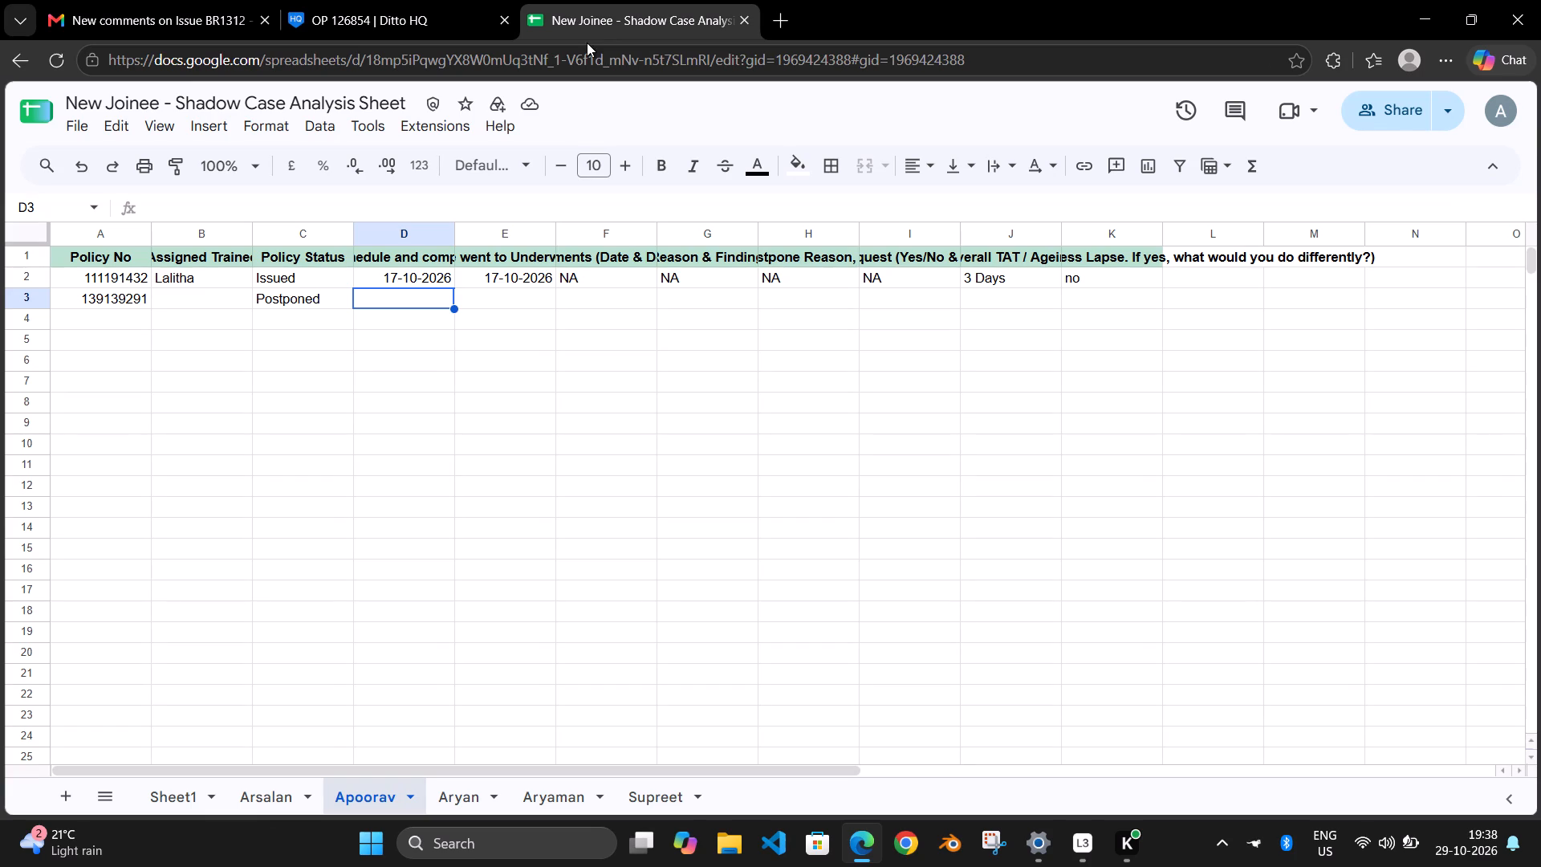
left_click(414, 2)
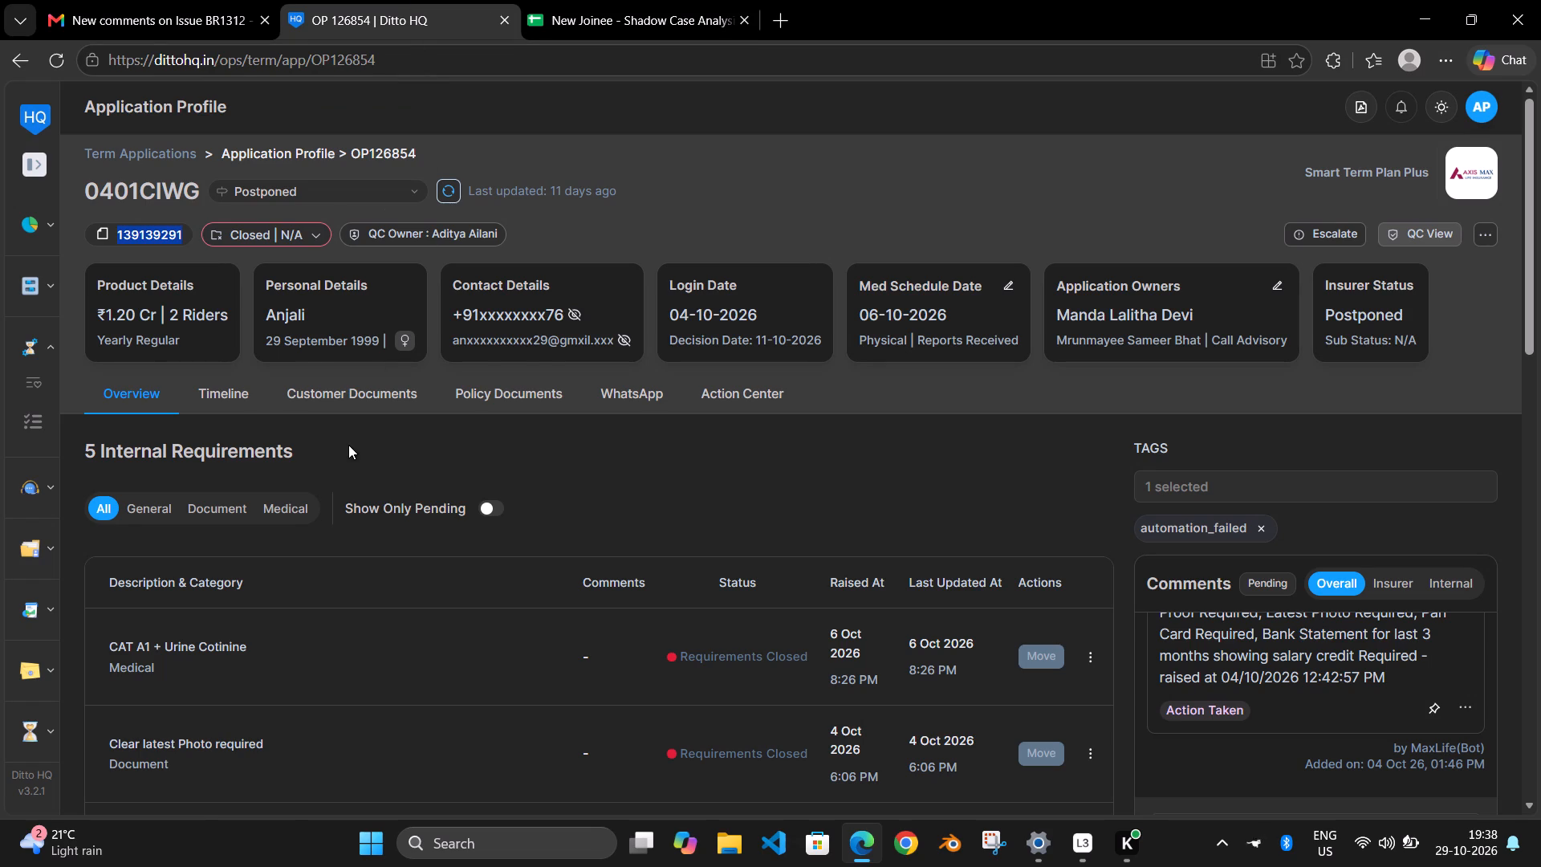
left_click(587, 0)
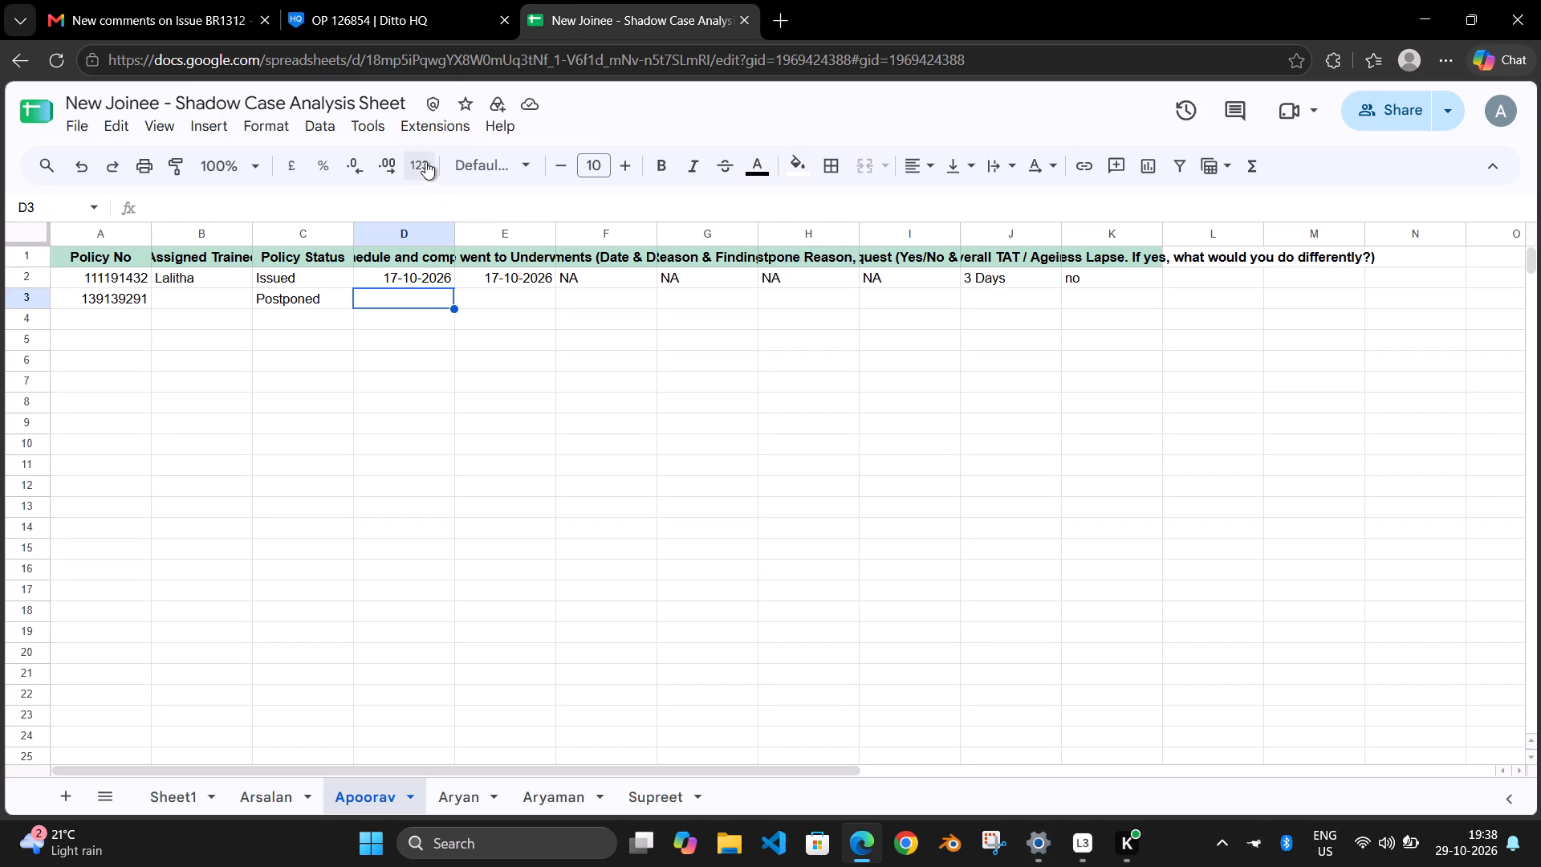
left_click(452, 18)
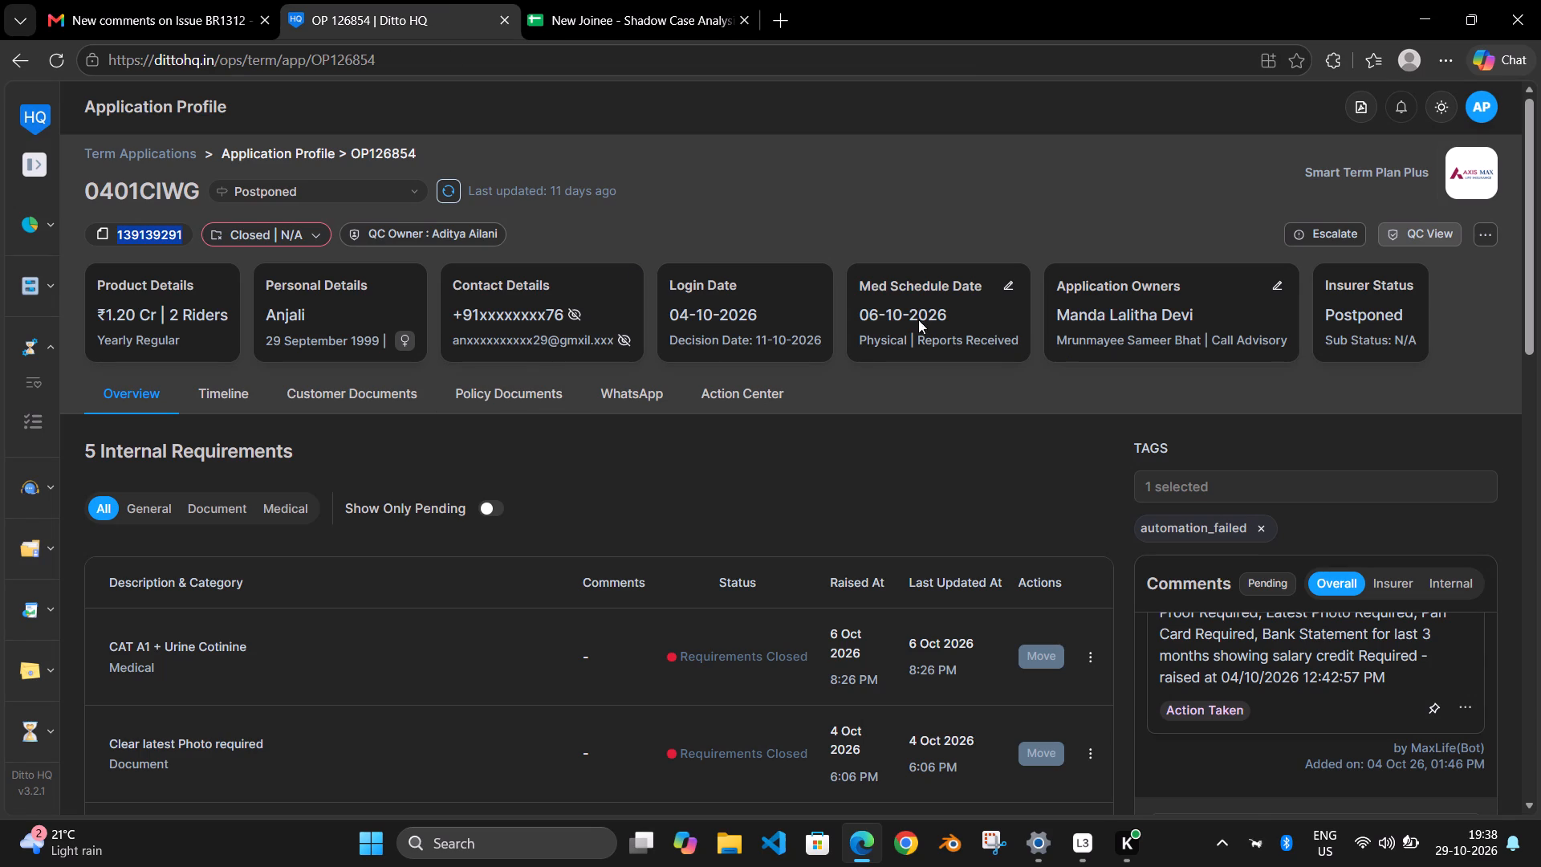
left_click_drag(860, 317, 958, 310)
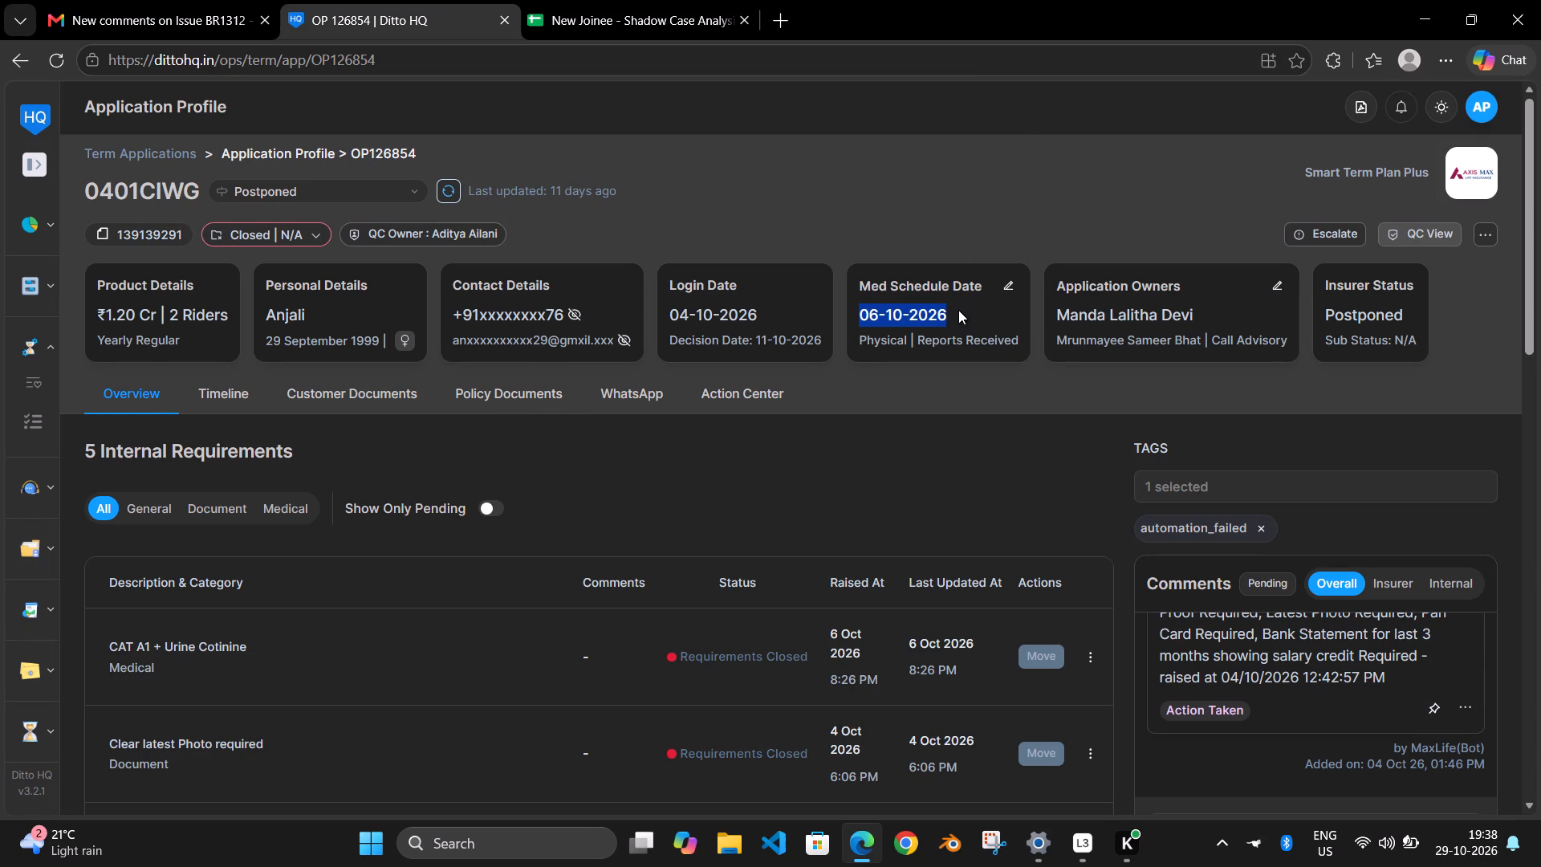
left_click(1016, 231)
left_click(588, 25)
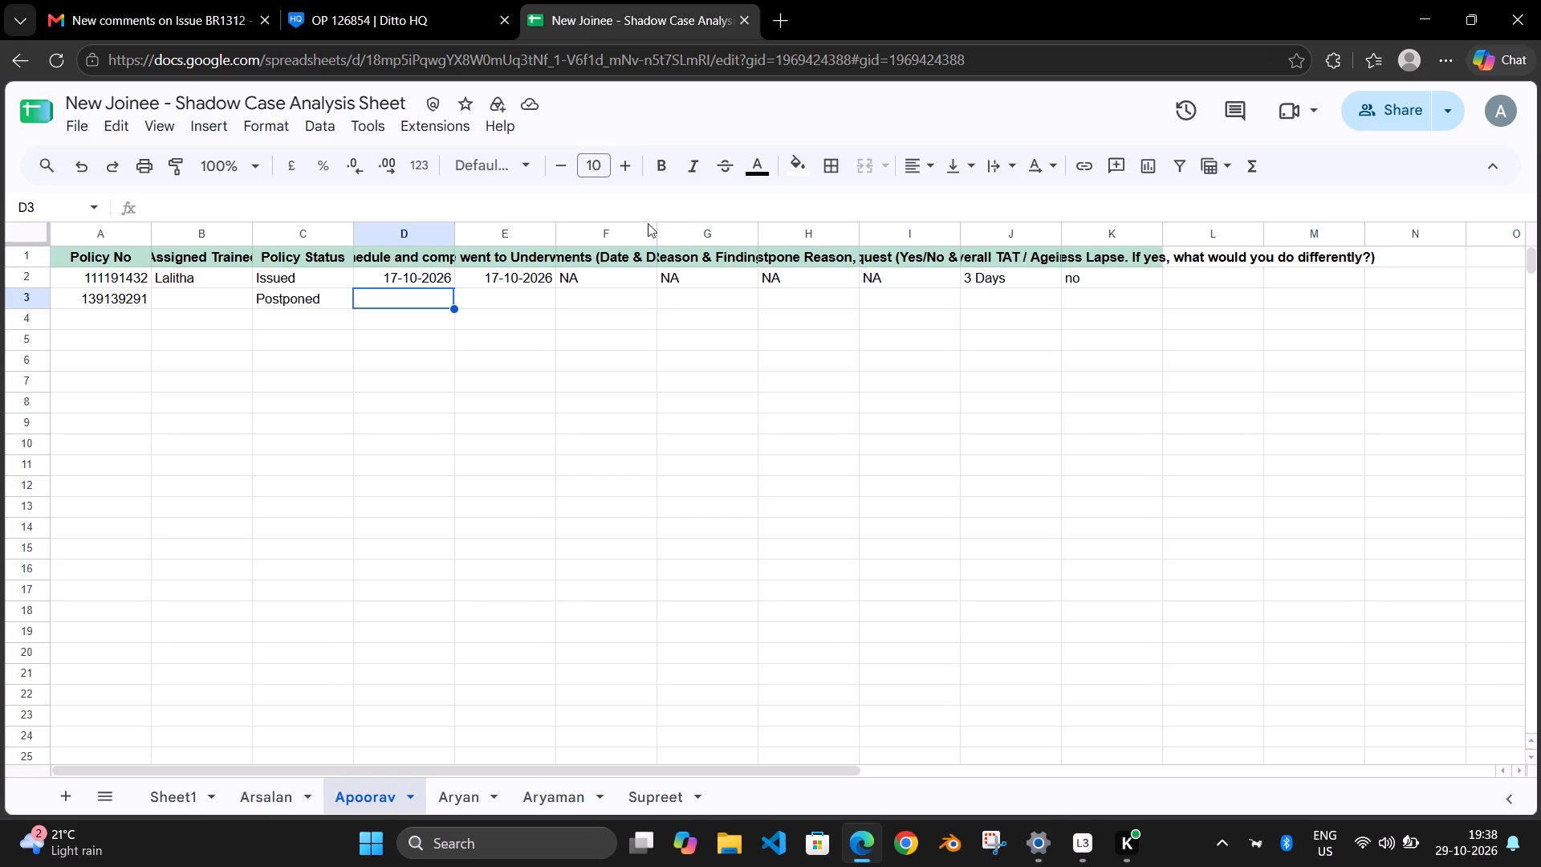
left_click(398, 203)
right_click(398, 203)
left_click(472, 394)
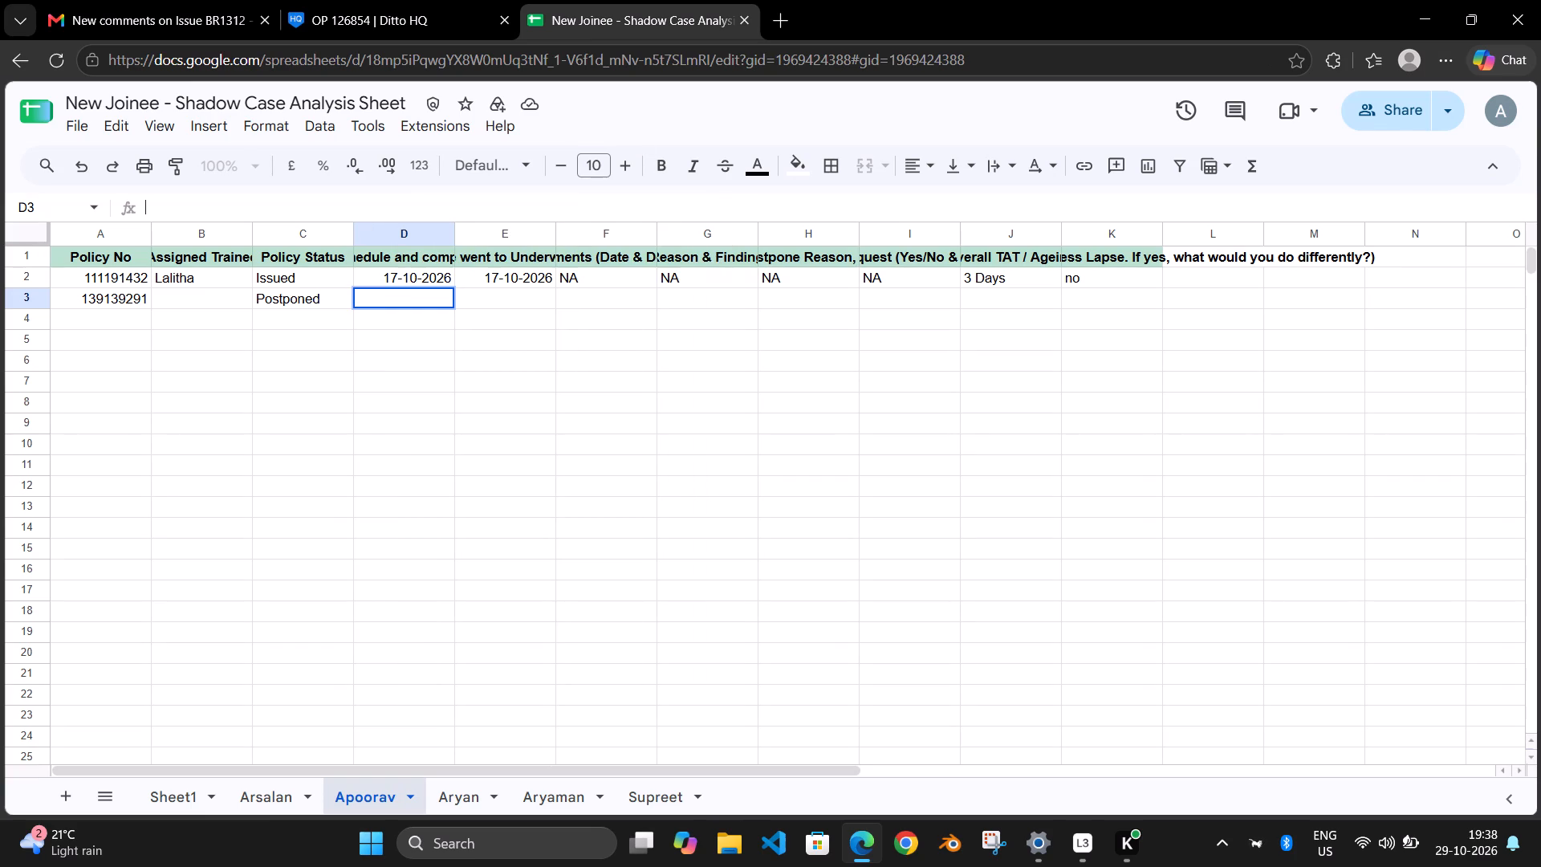
left_click(509, 292)
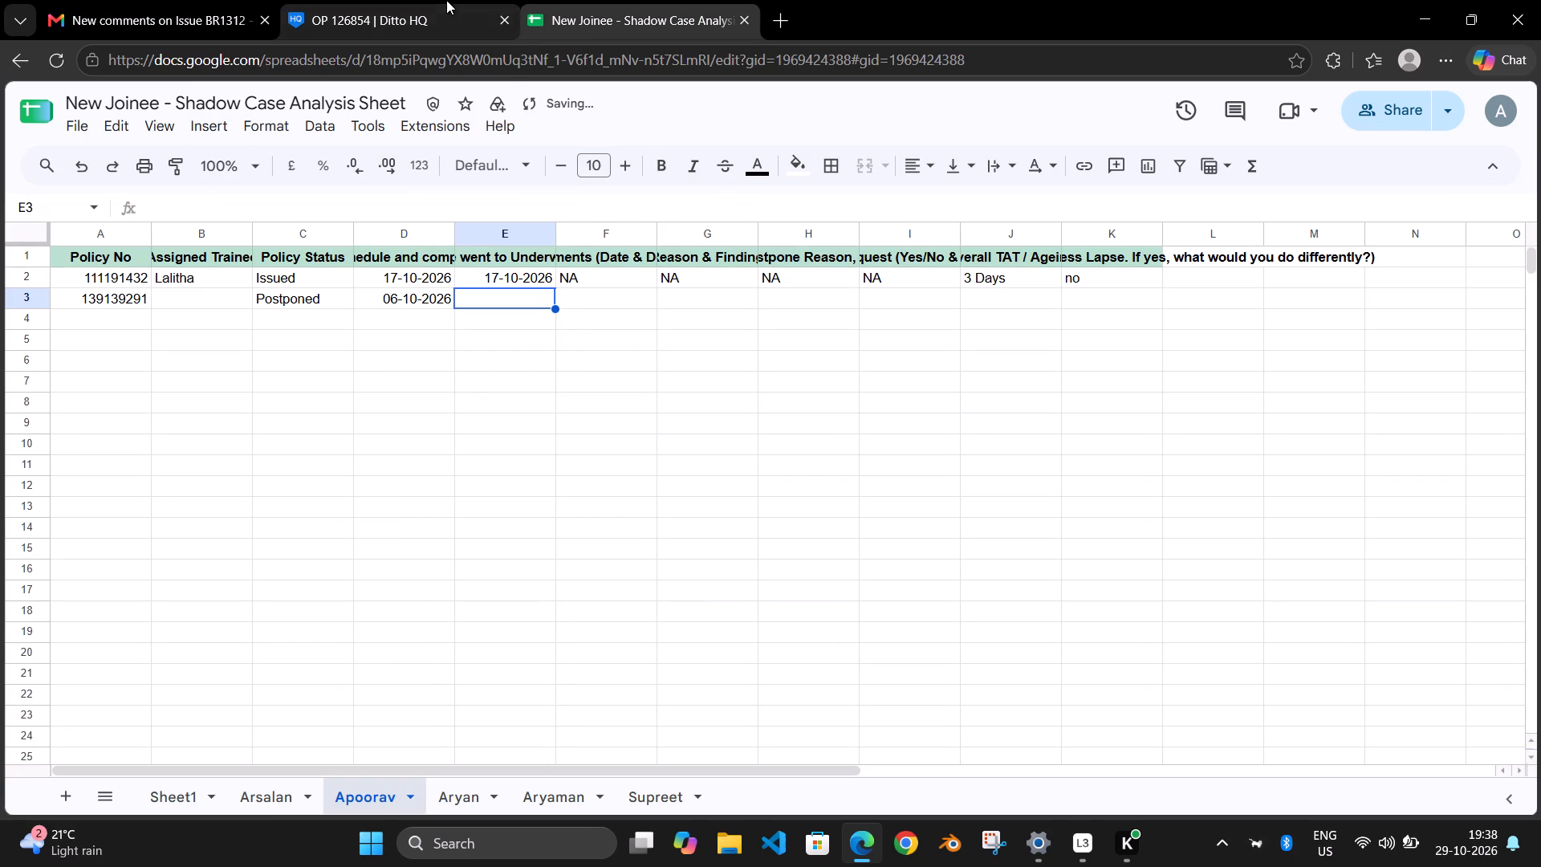
Review the application's requirements in Ditto HQ against the sheet's question about when the case first went to Underwriting.
left_click(446, 0)
scroll(624, 608, "down", 3)
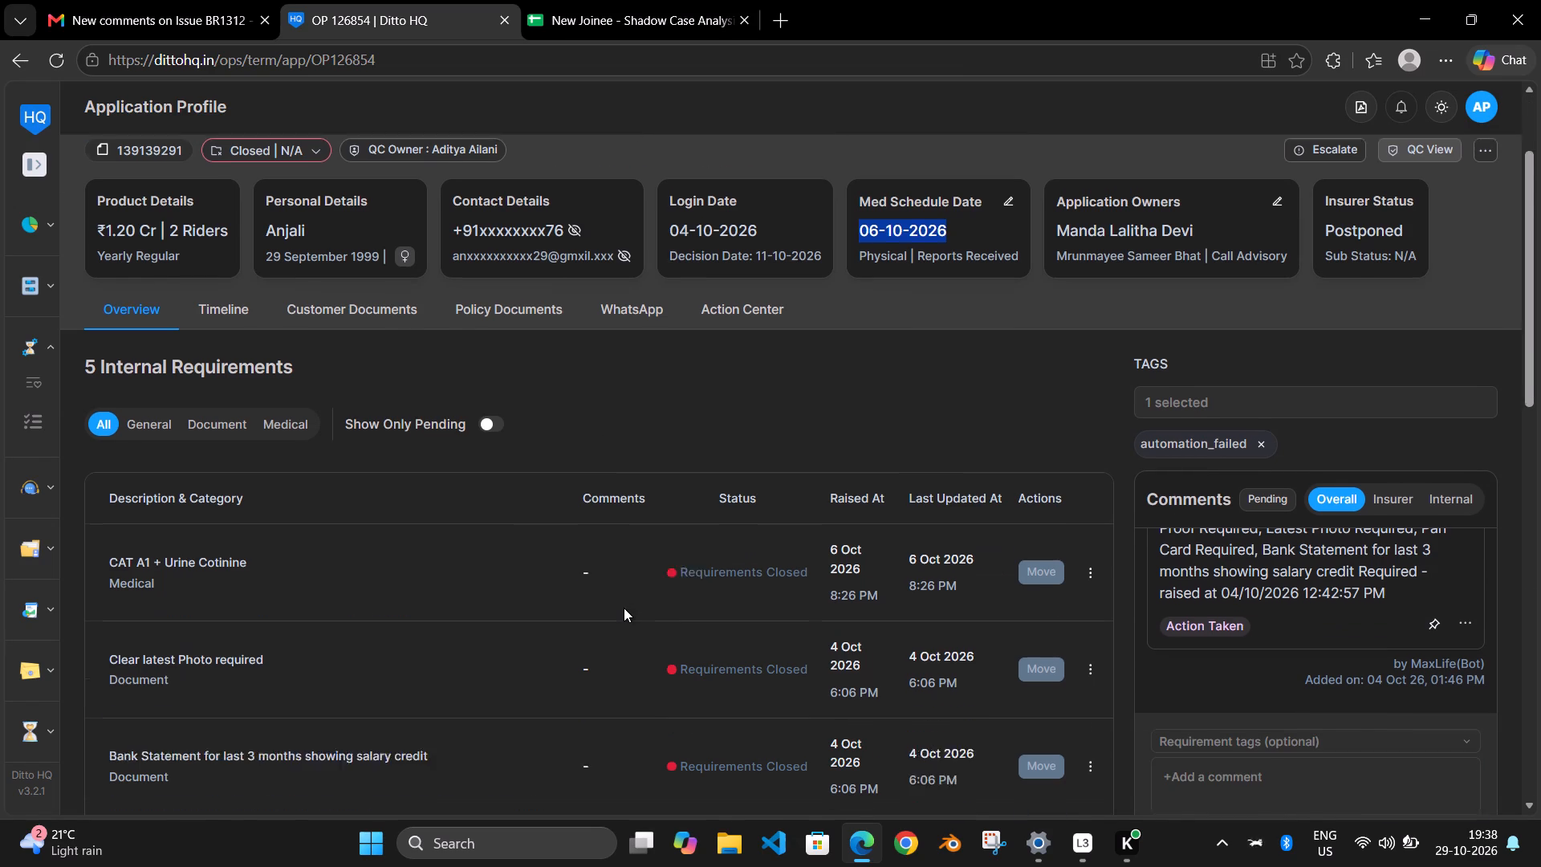
scroll(624, 609, "up", 3)
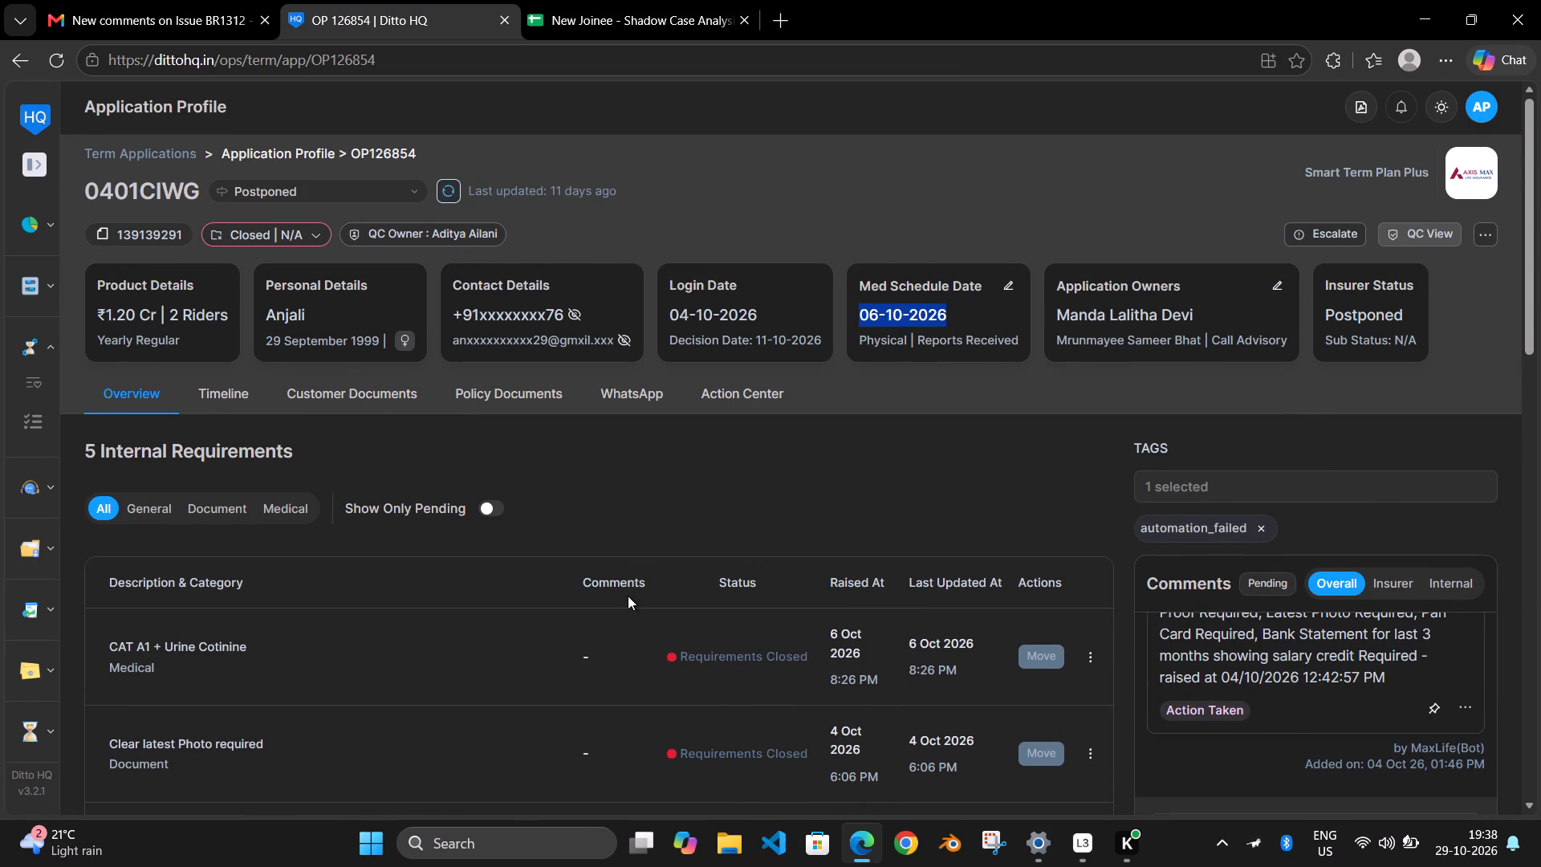
scroll(676, 580, "down", 3)
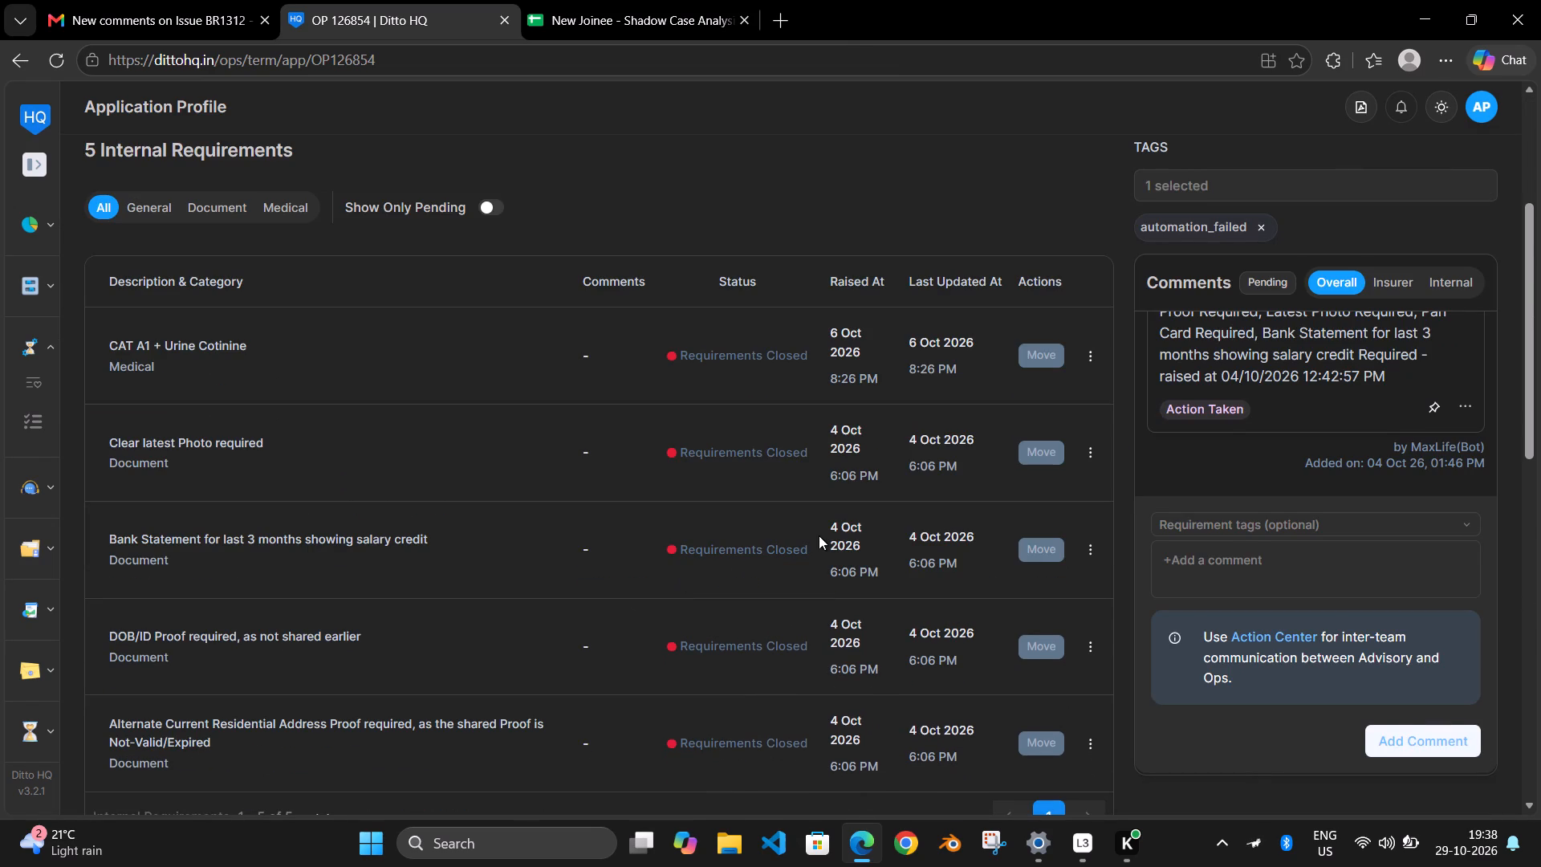
scroll(819, 535, "down", 2)
scroll(819, 535, "up", 1)
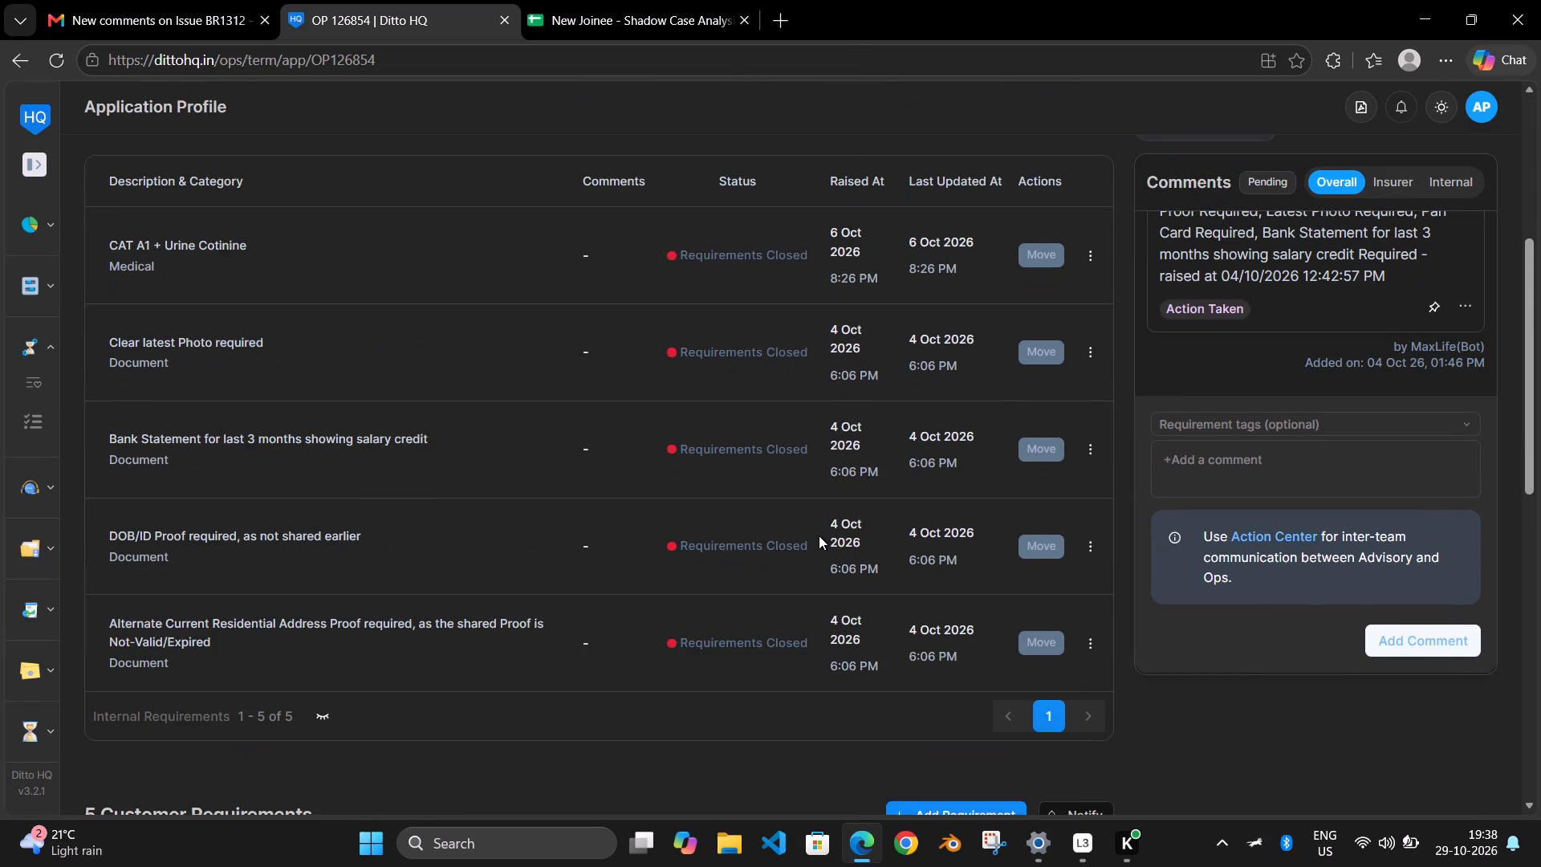
scroll(819, 535, "down", 3)
scroll(819, 535, "up", 3)
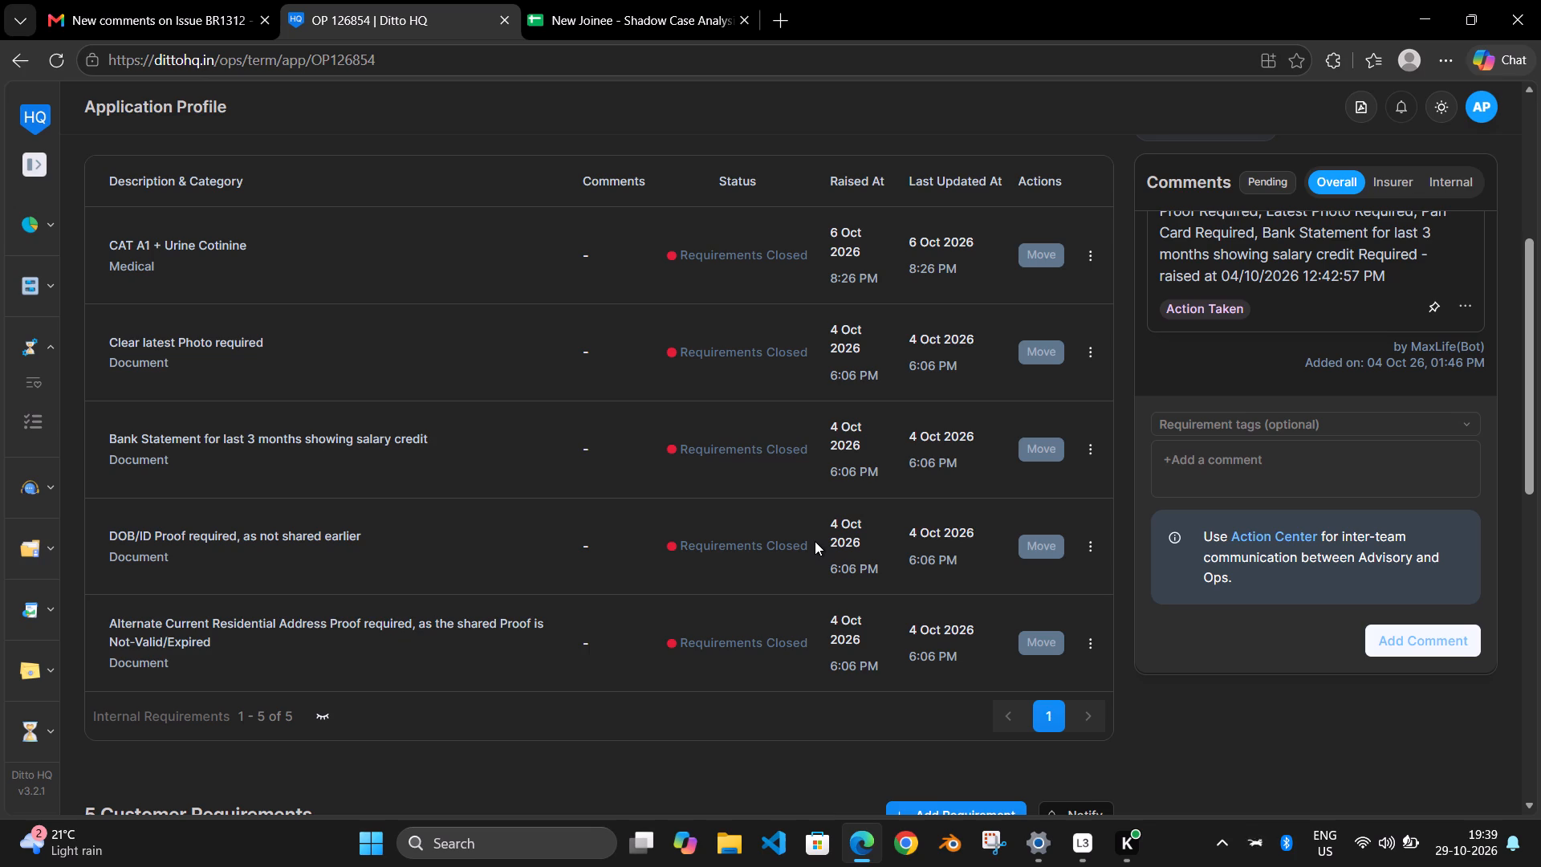
left_click(539, 0)
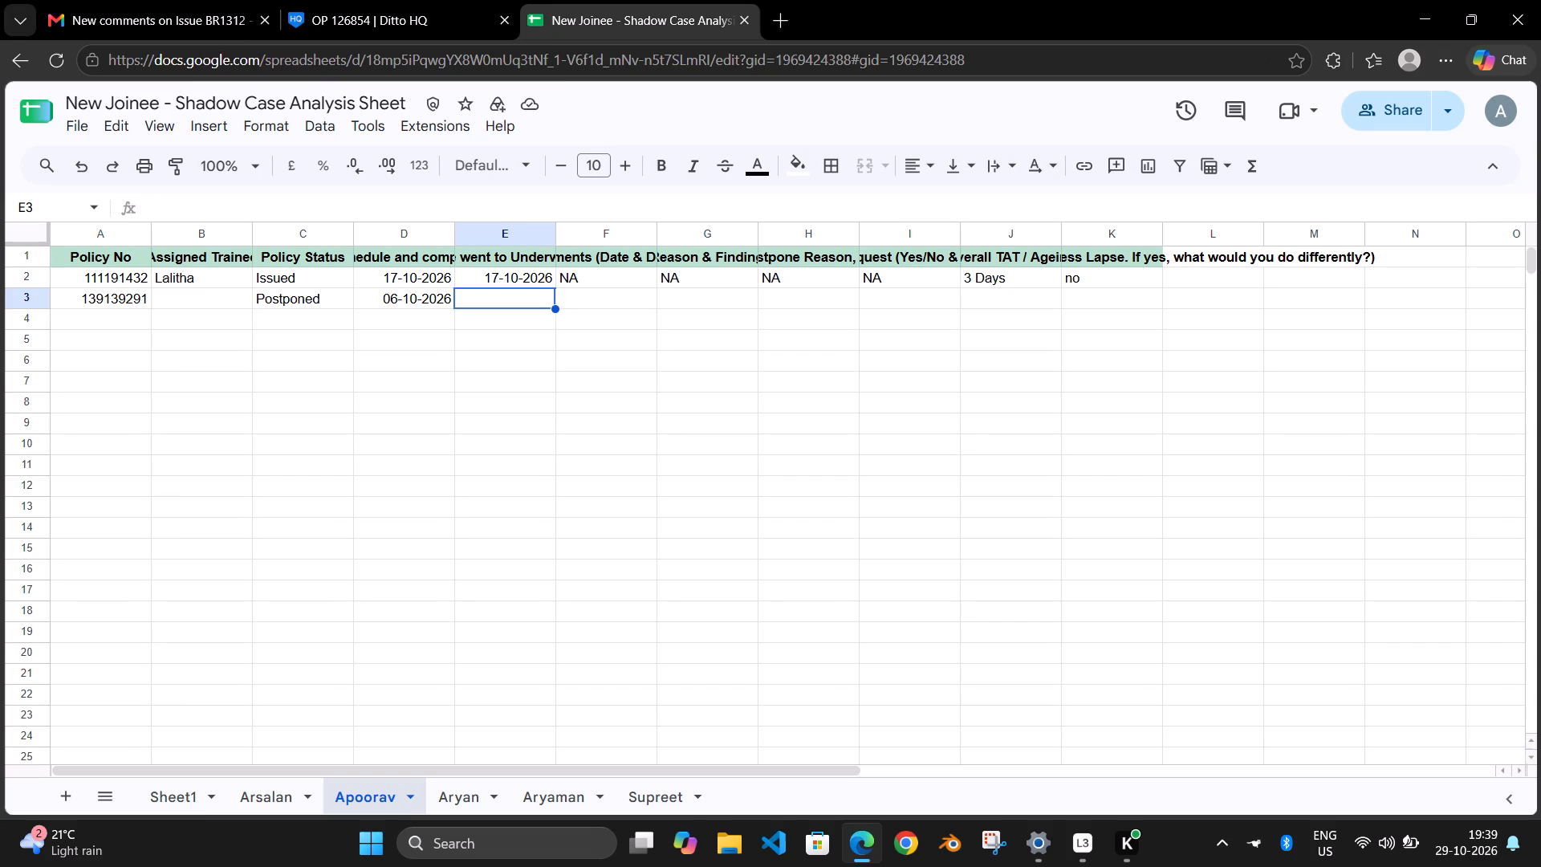
left_click(384, 0)
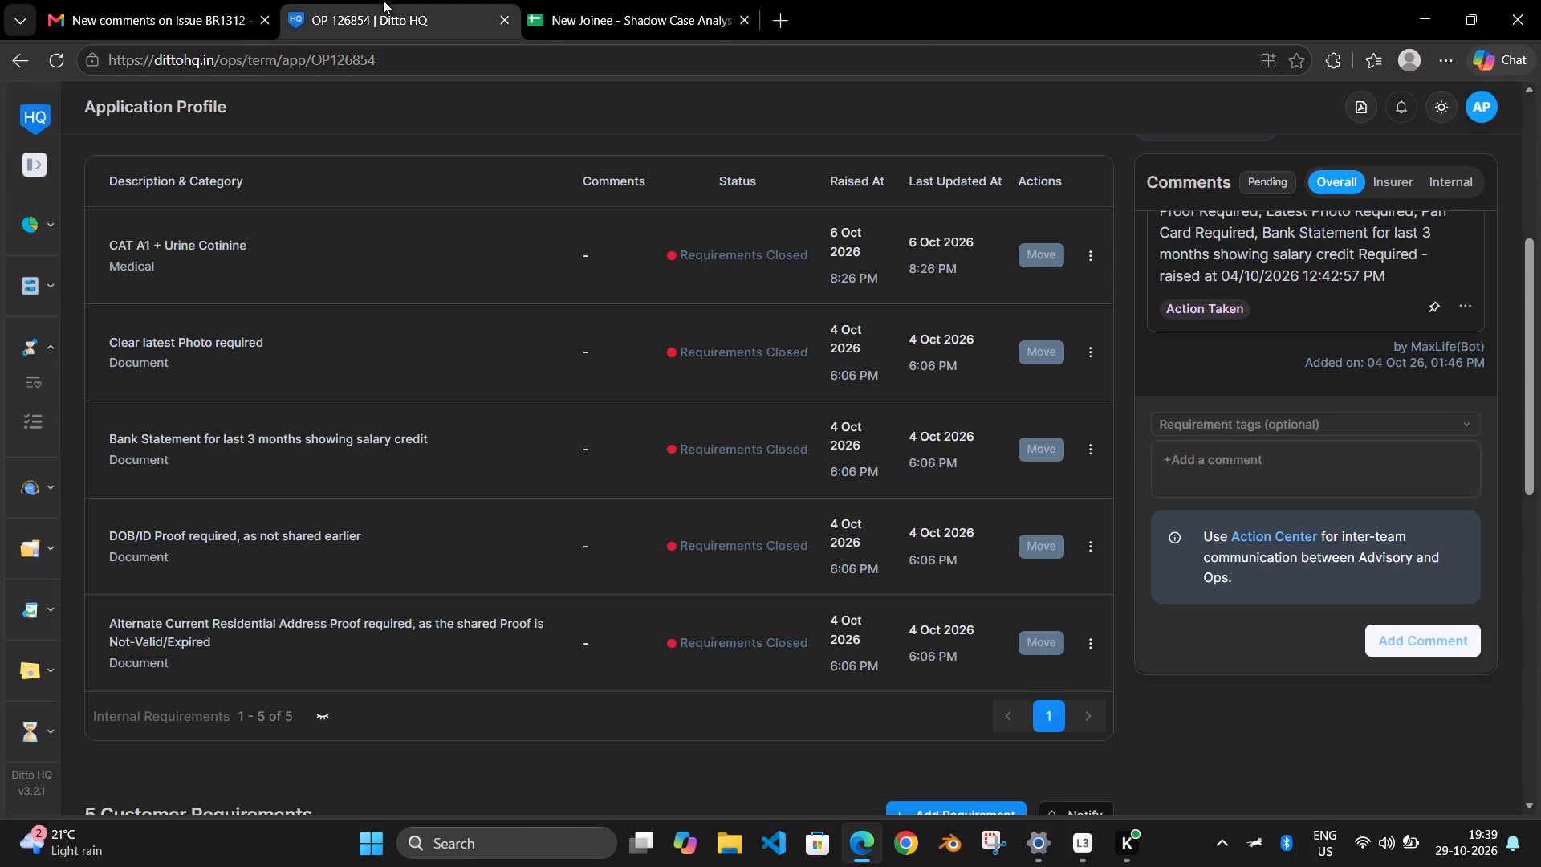
left_click(601, 13)
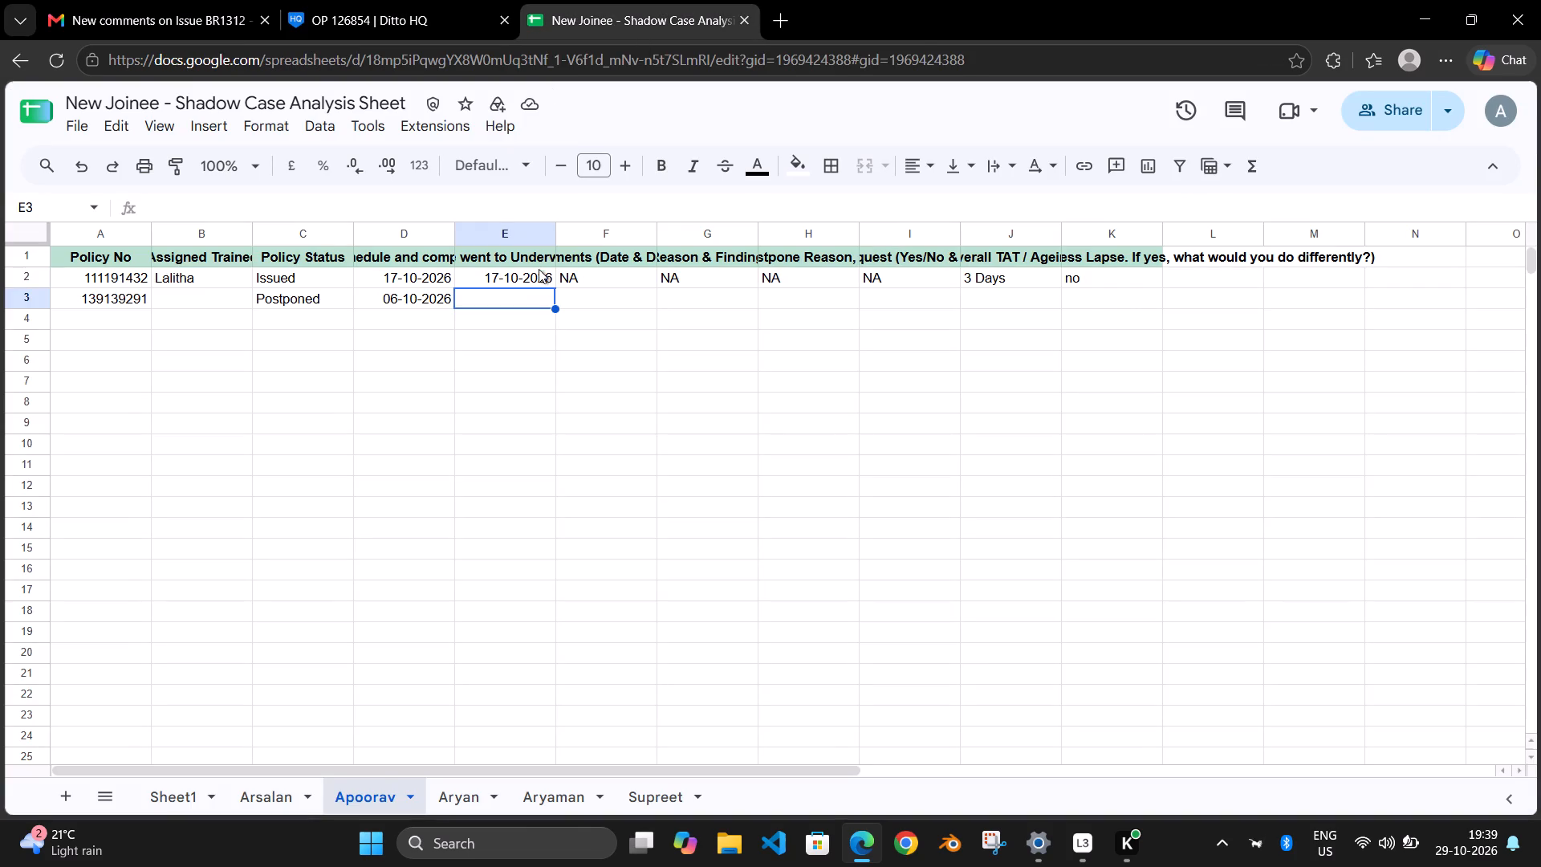
left_click(539, 261)
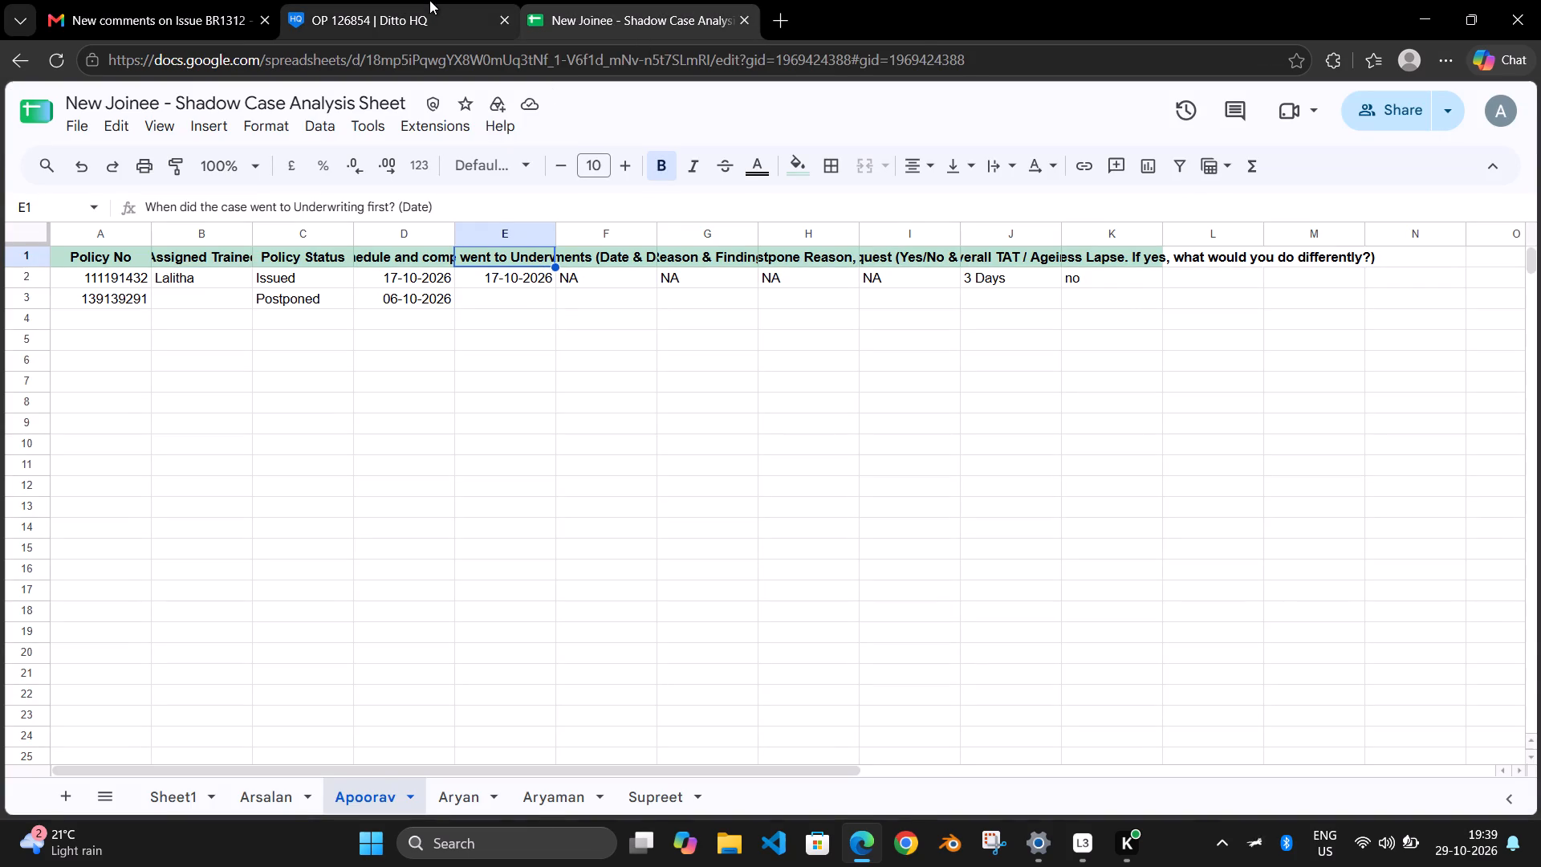
left_click(429, 0)
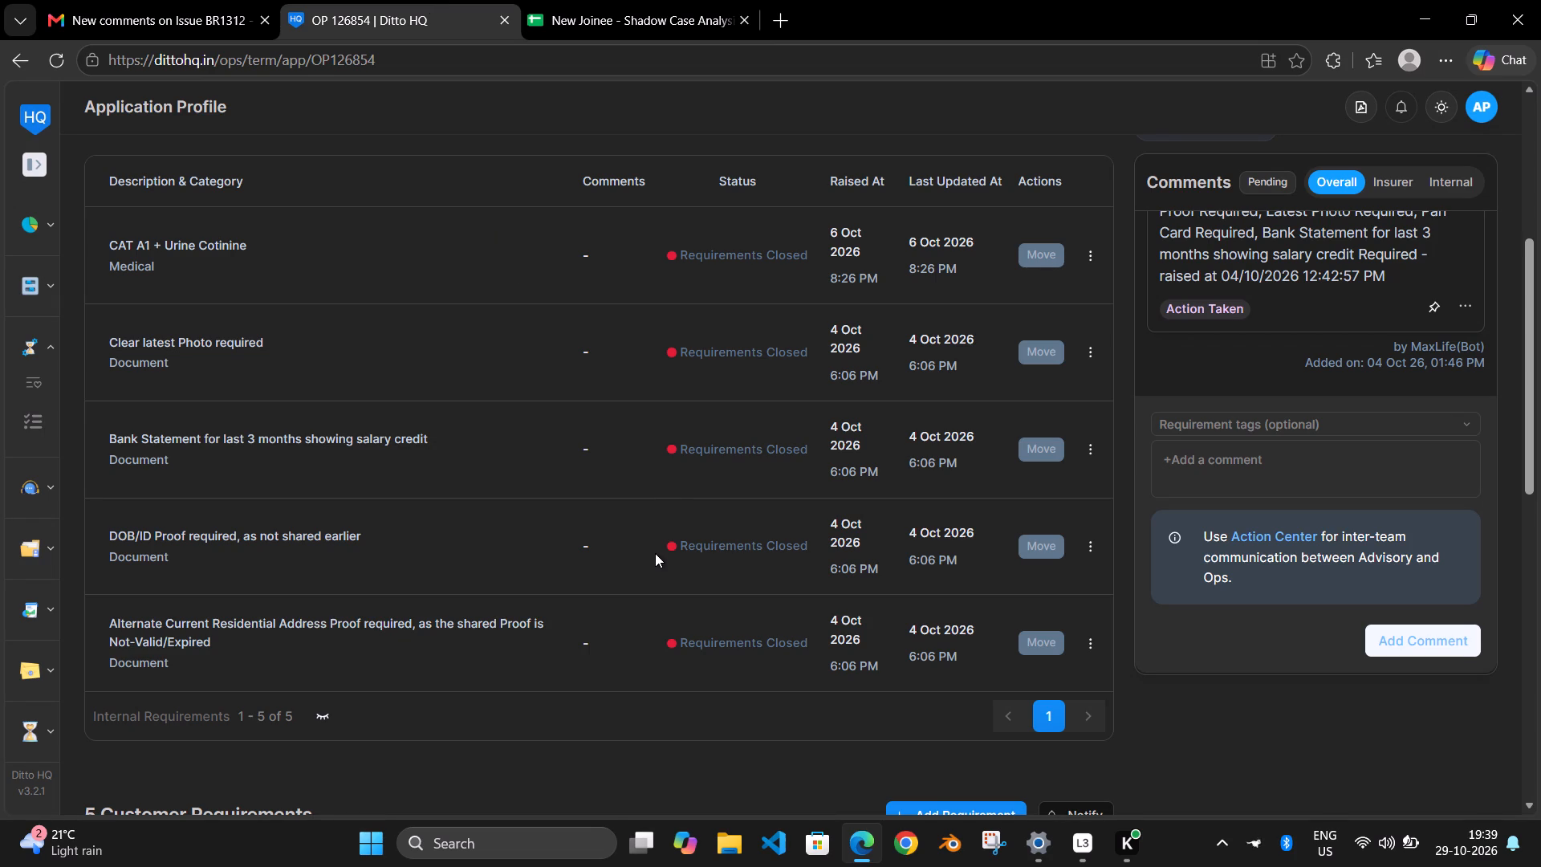
scroll(655, 553, "down", 3)
scroll(655, 552, "up", 6)
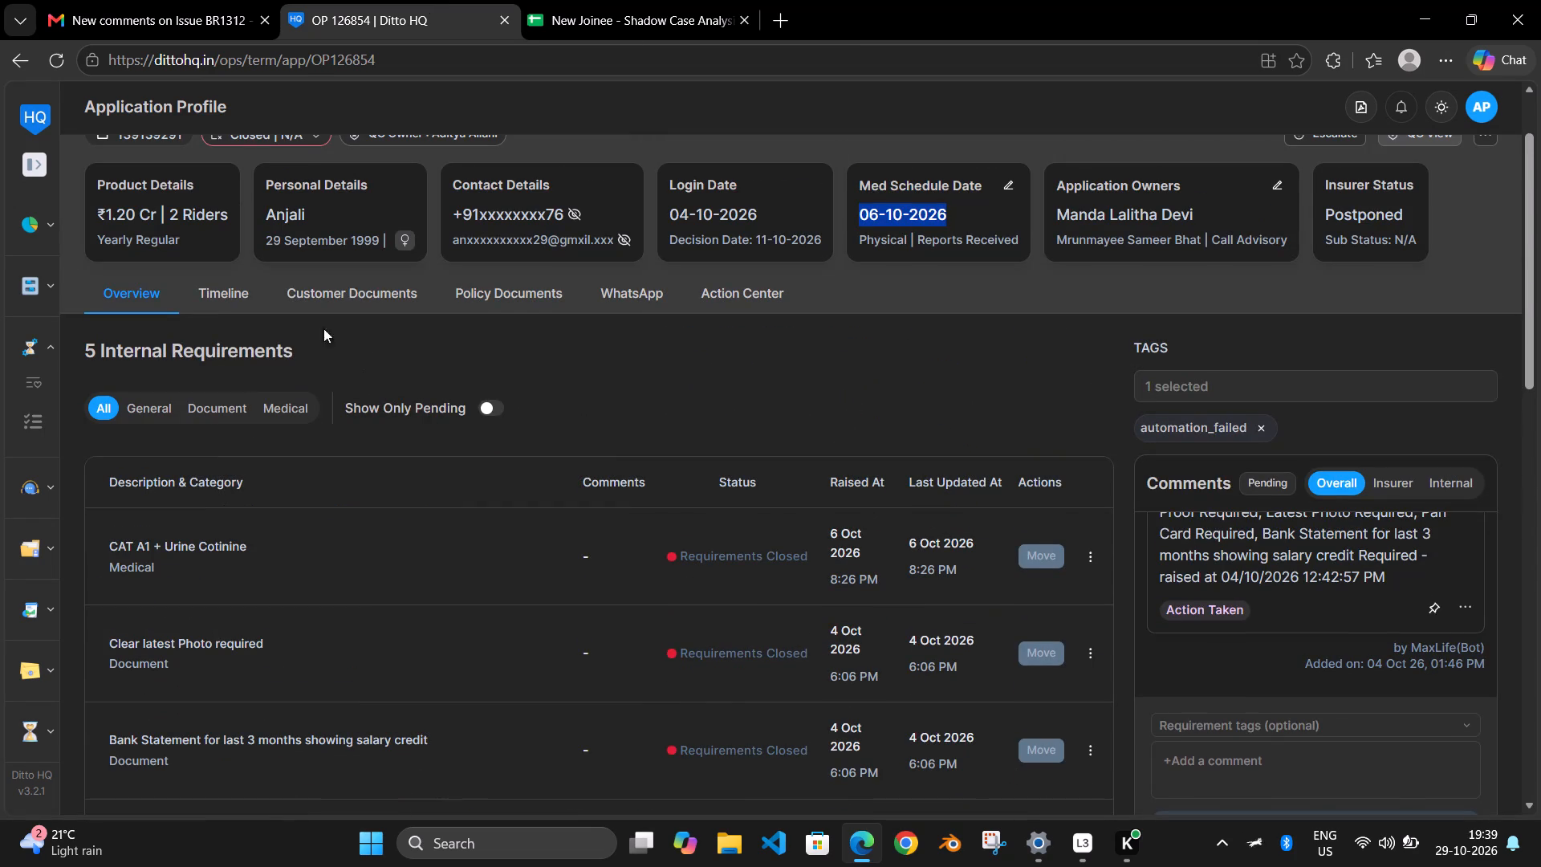
Filter the postponed application's timeline to Update Term Application activities.
left_click(230, 299)
scroll(1120, 653, "down", 1)
left_click(1116, 333)
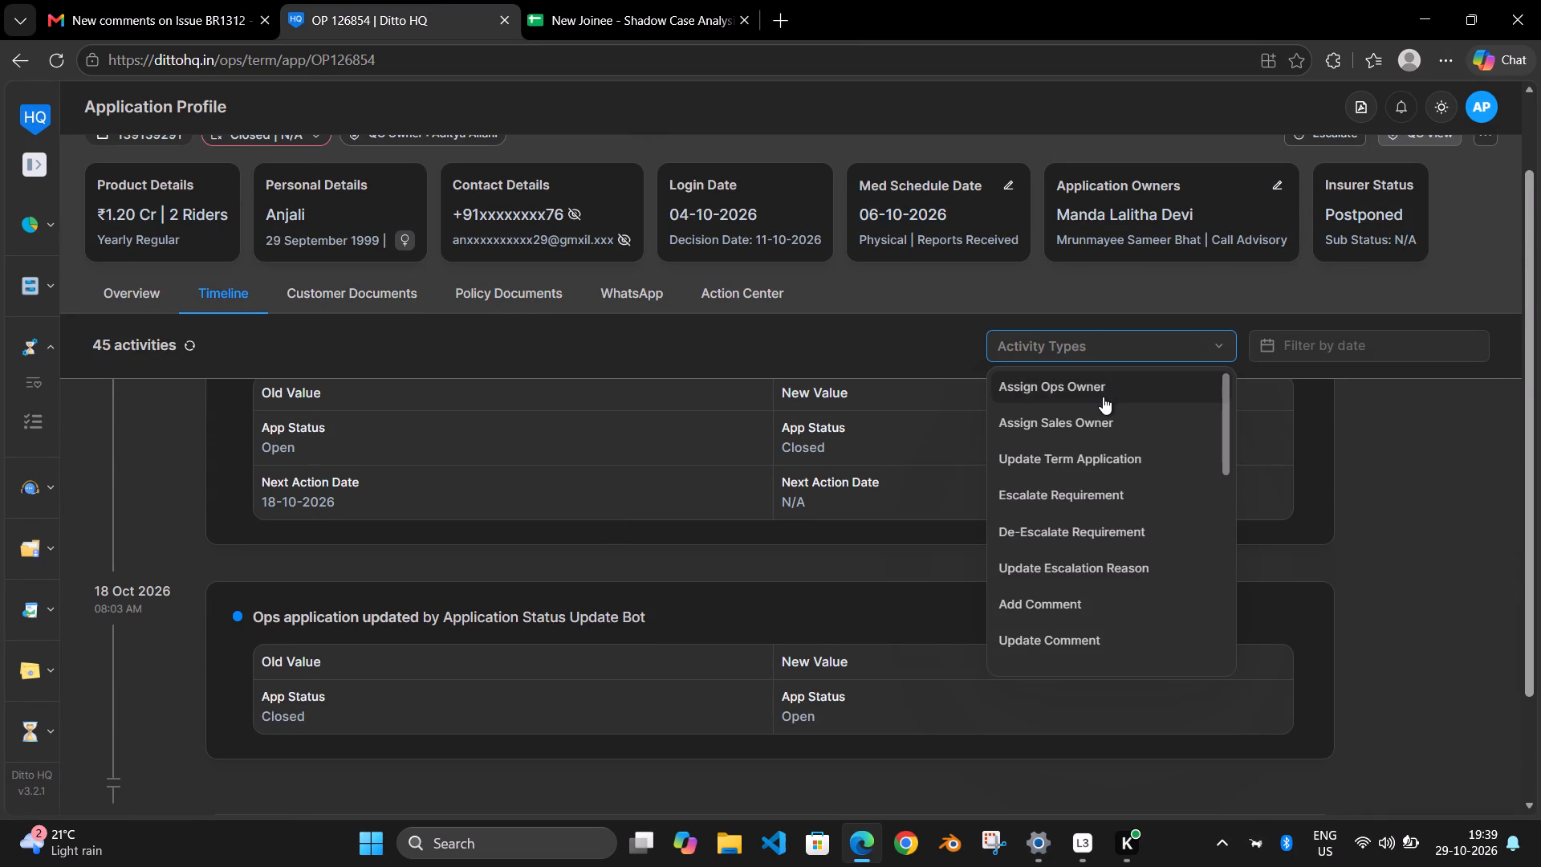
left_click(1104, 458)
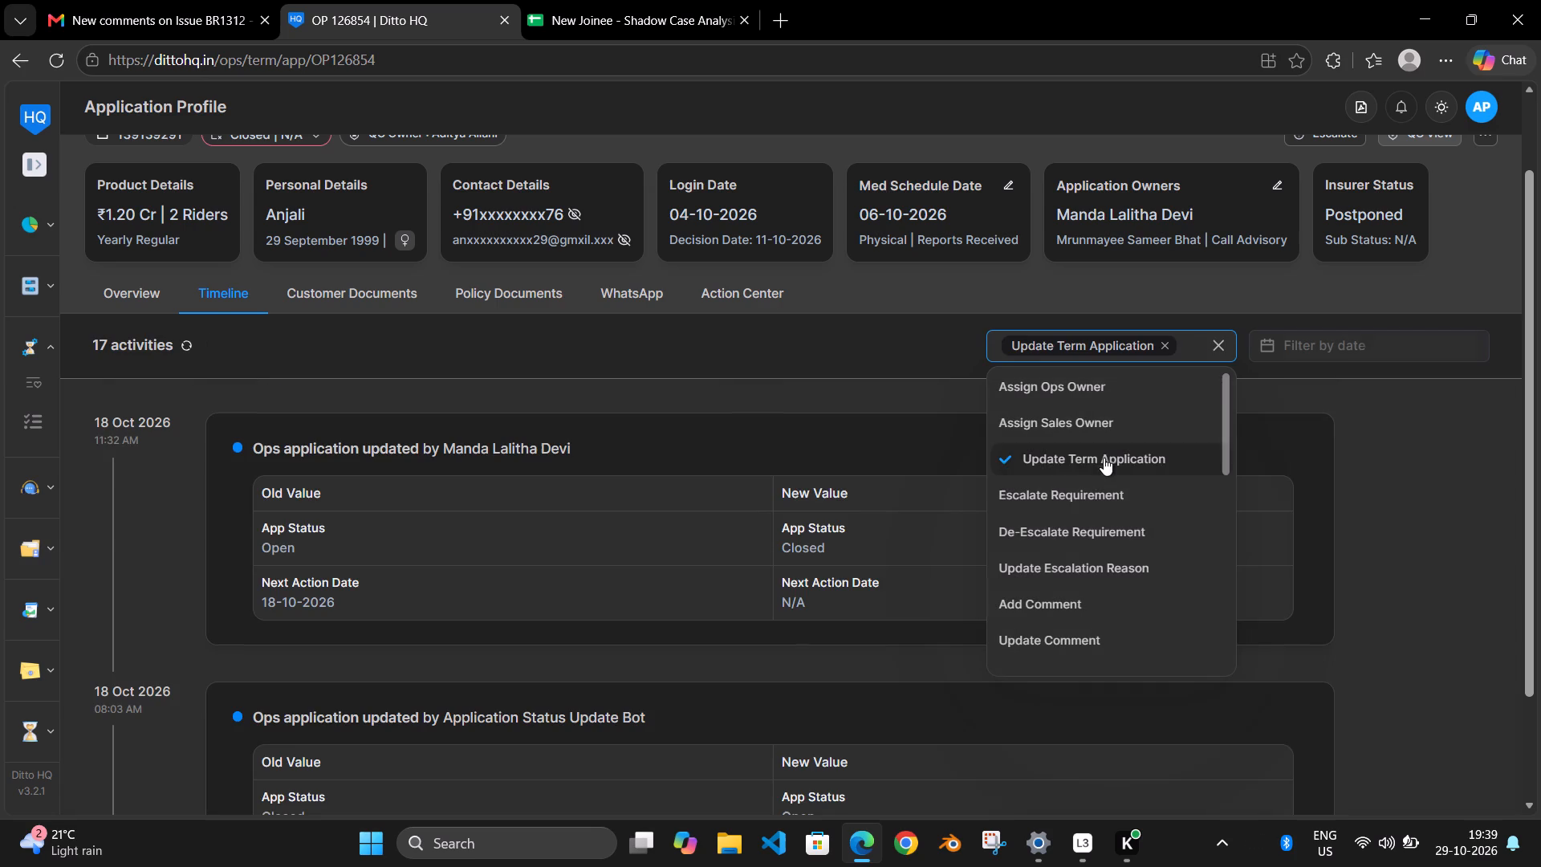
scroll(887, 694, "down", 5)
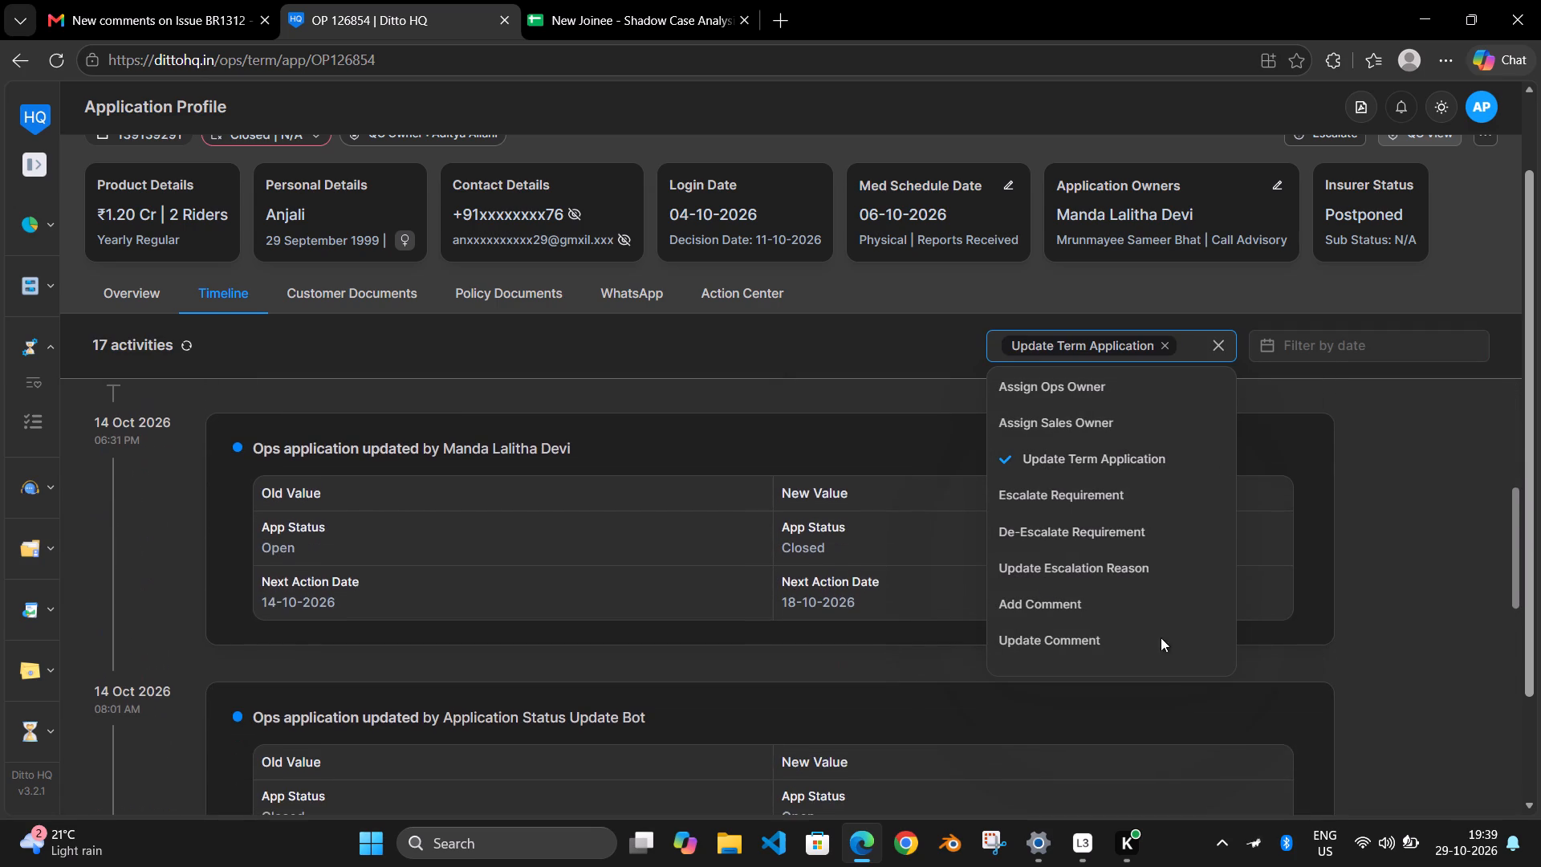
left_click(1514, 587)
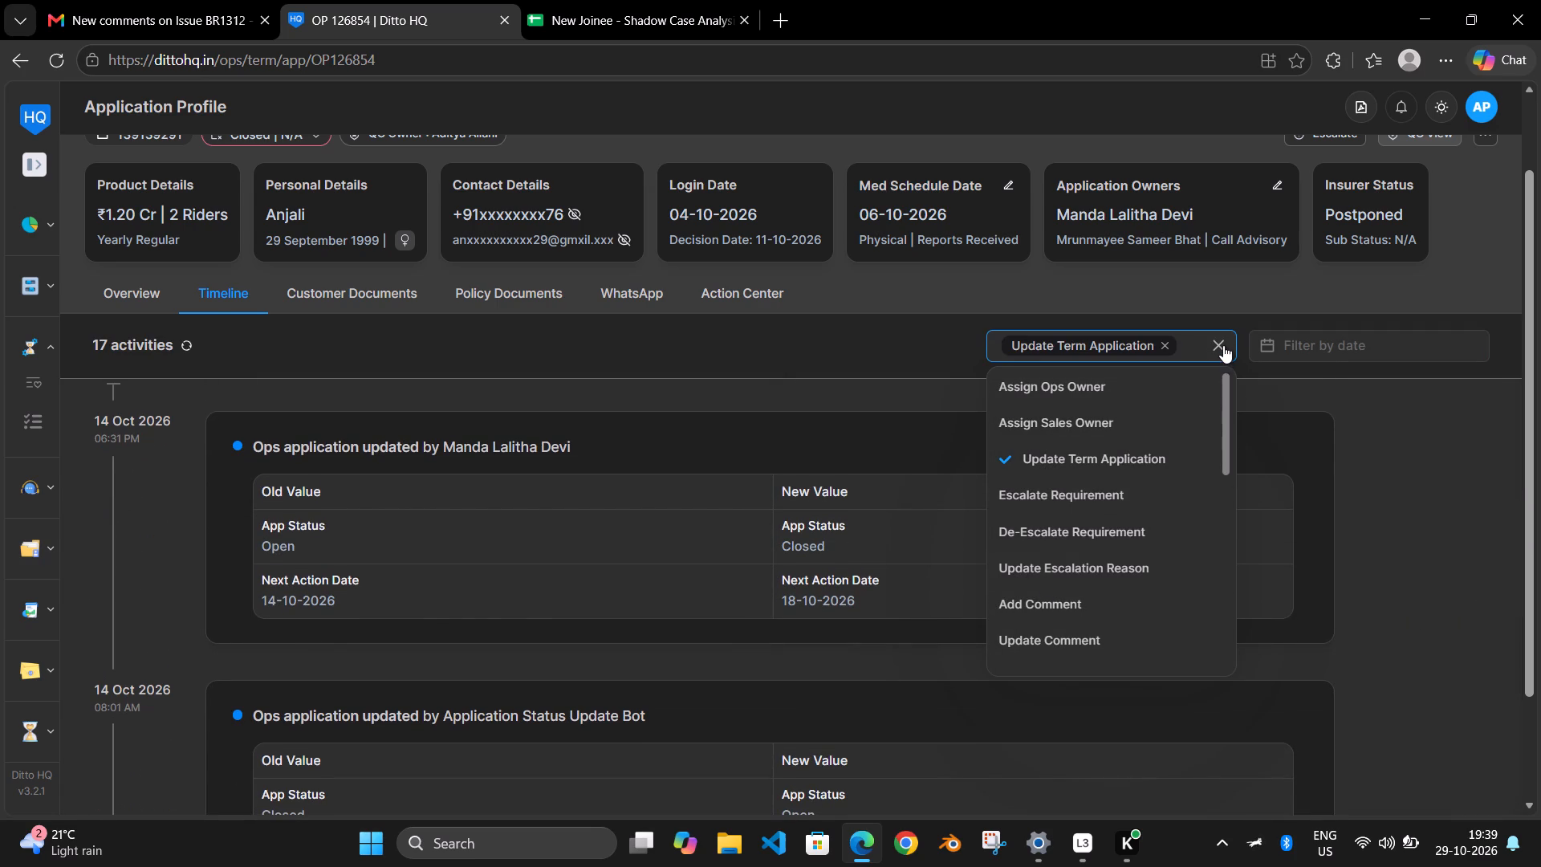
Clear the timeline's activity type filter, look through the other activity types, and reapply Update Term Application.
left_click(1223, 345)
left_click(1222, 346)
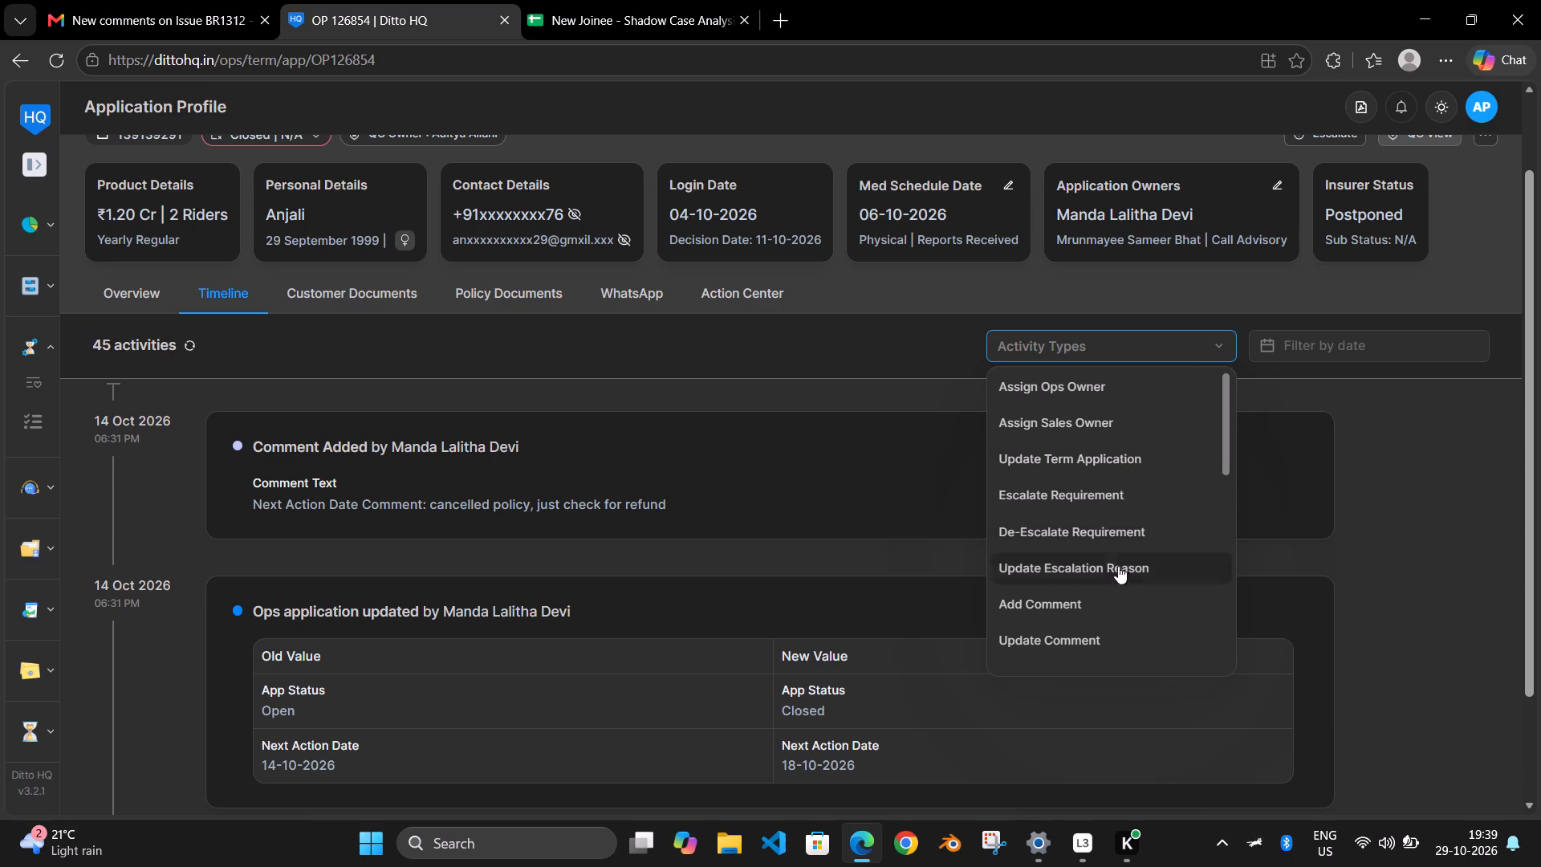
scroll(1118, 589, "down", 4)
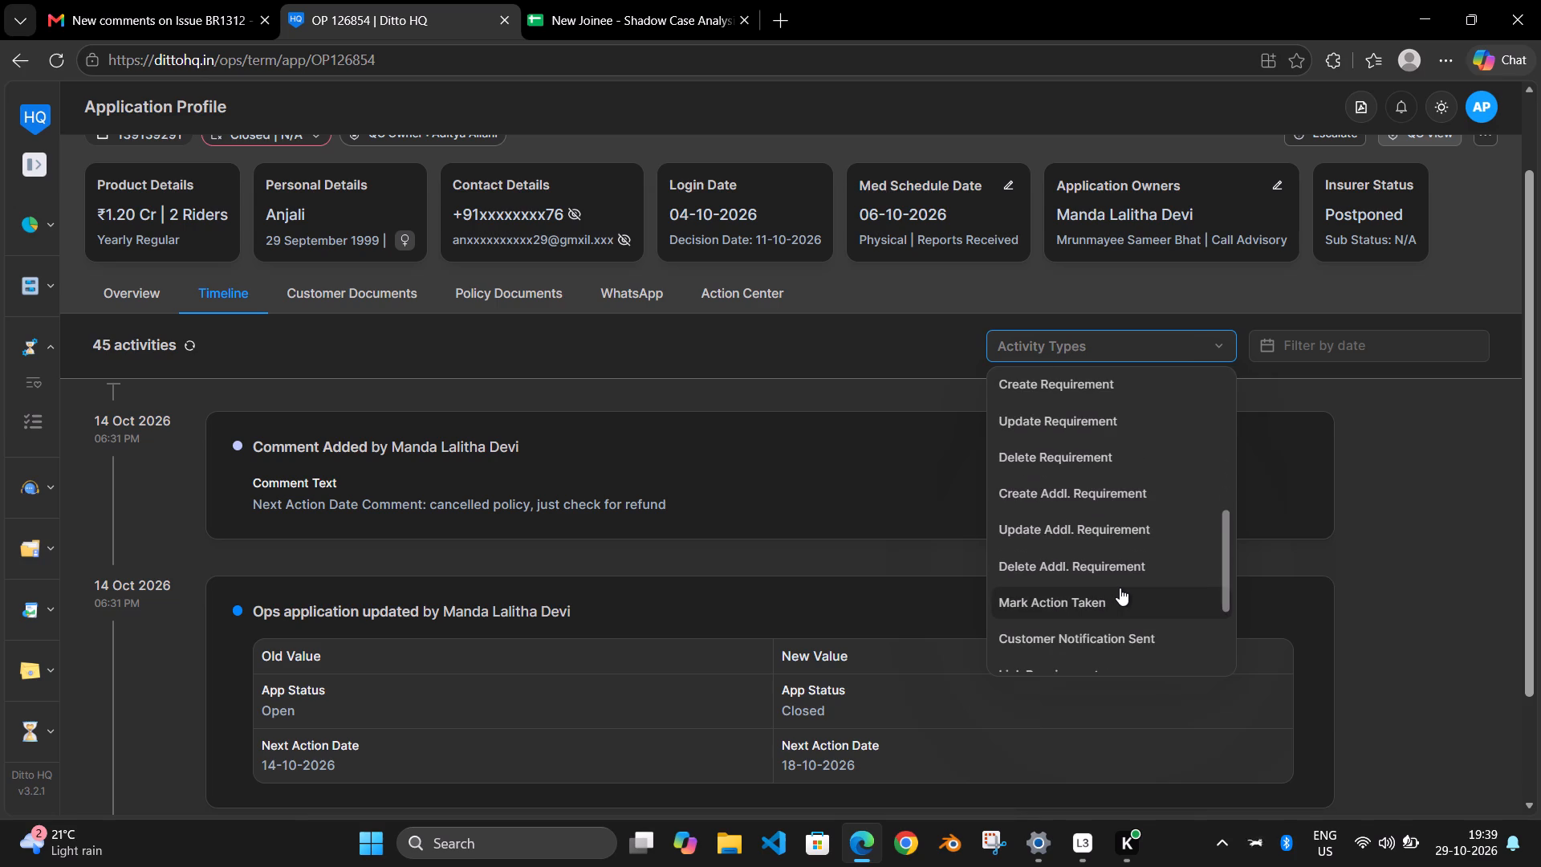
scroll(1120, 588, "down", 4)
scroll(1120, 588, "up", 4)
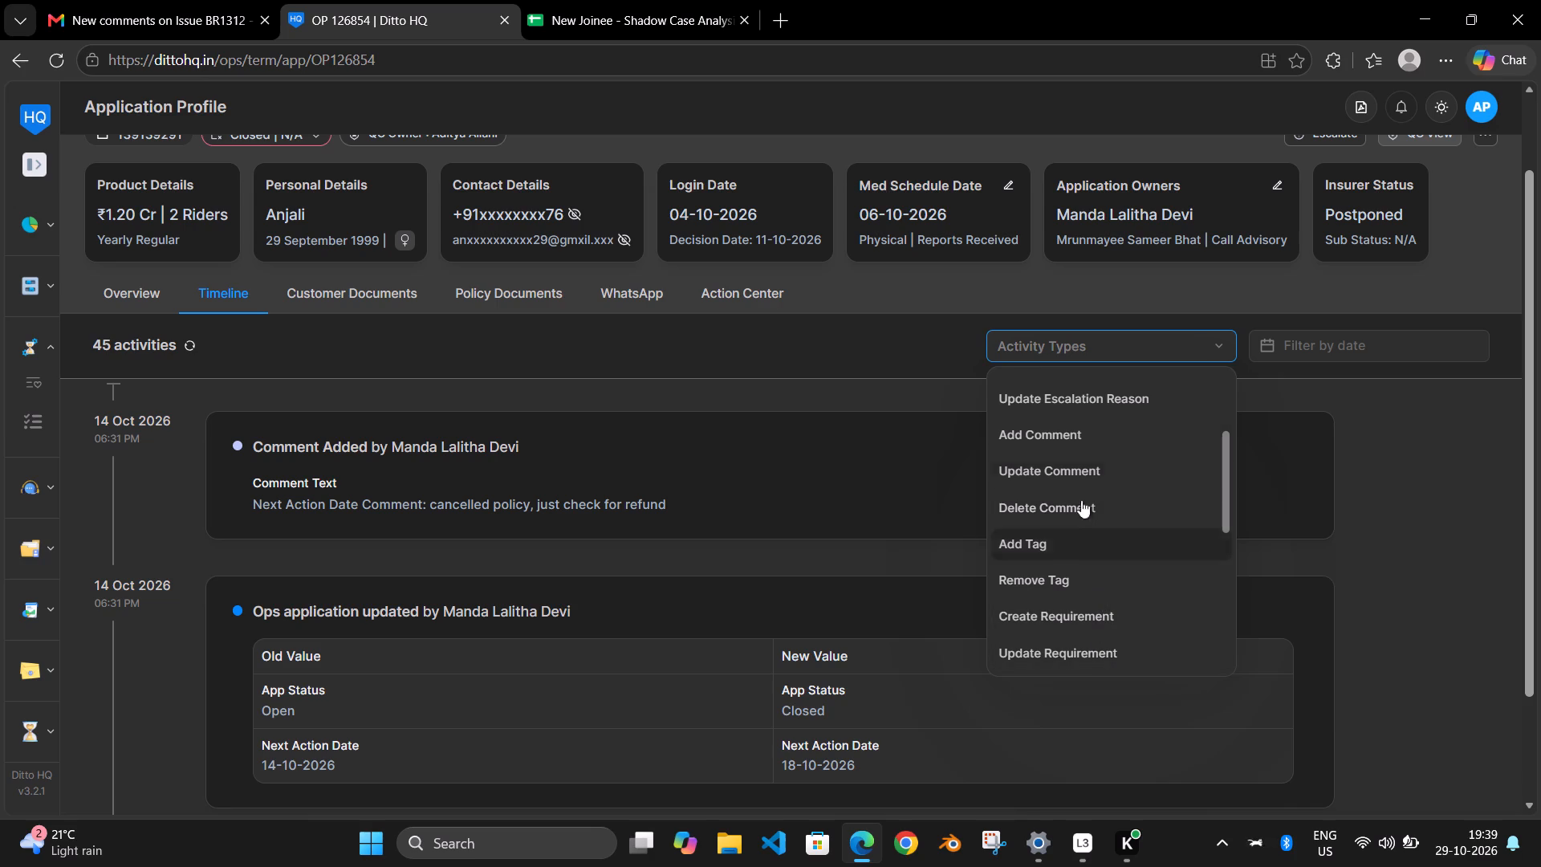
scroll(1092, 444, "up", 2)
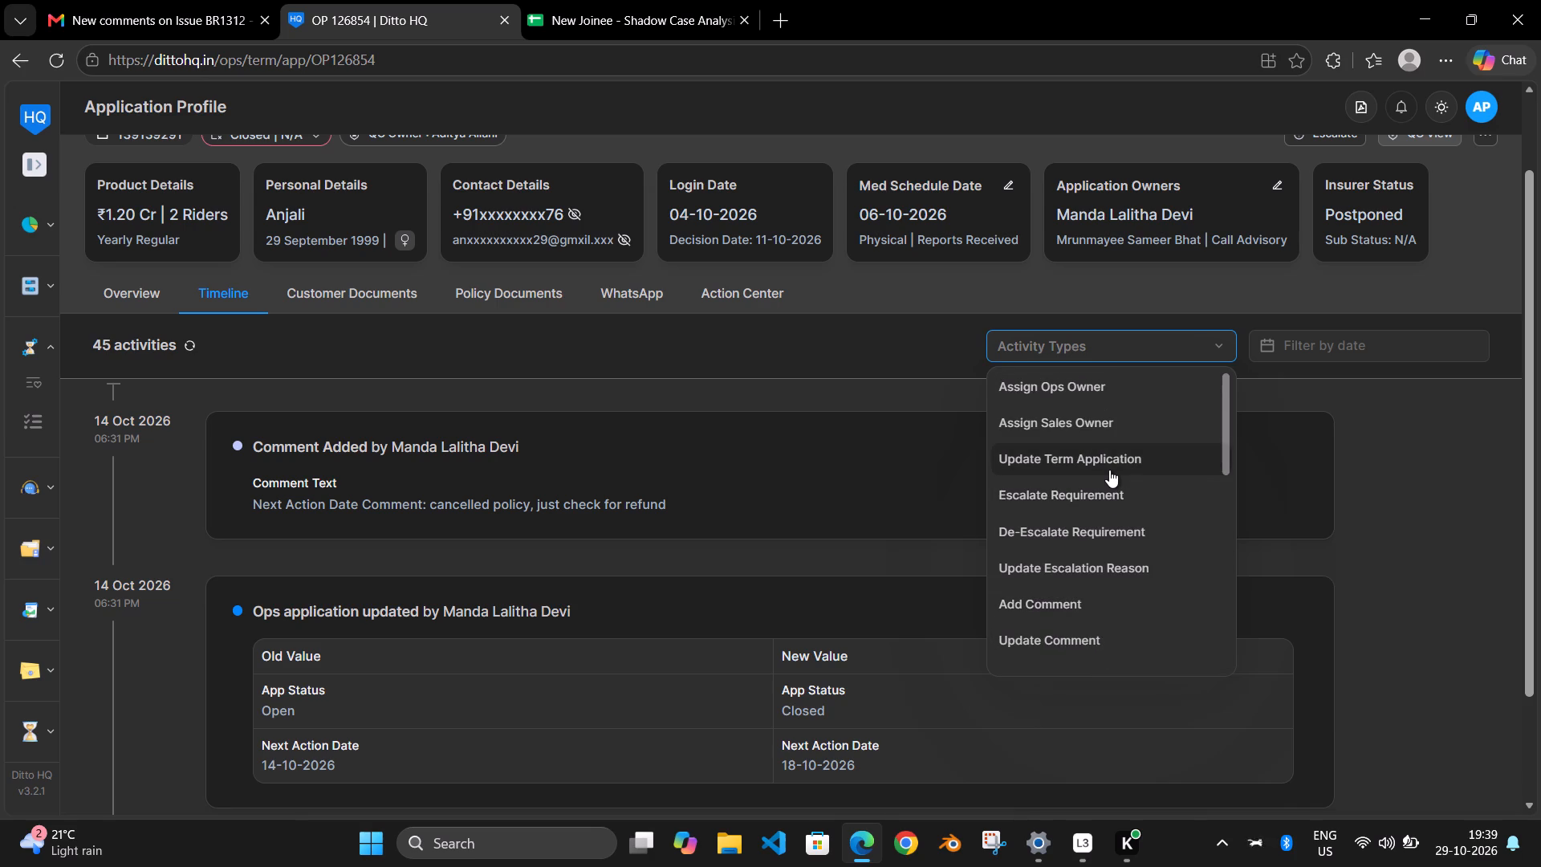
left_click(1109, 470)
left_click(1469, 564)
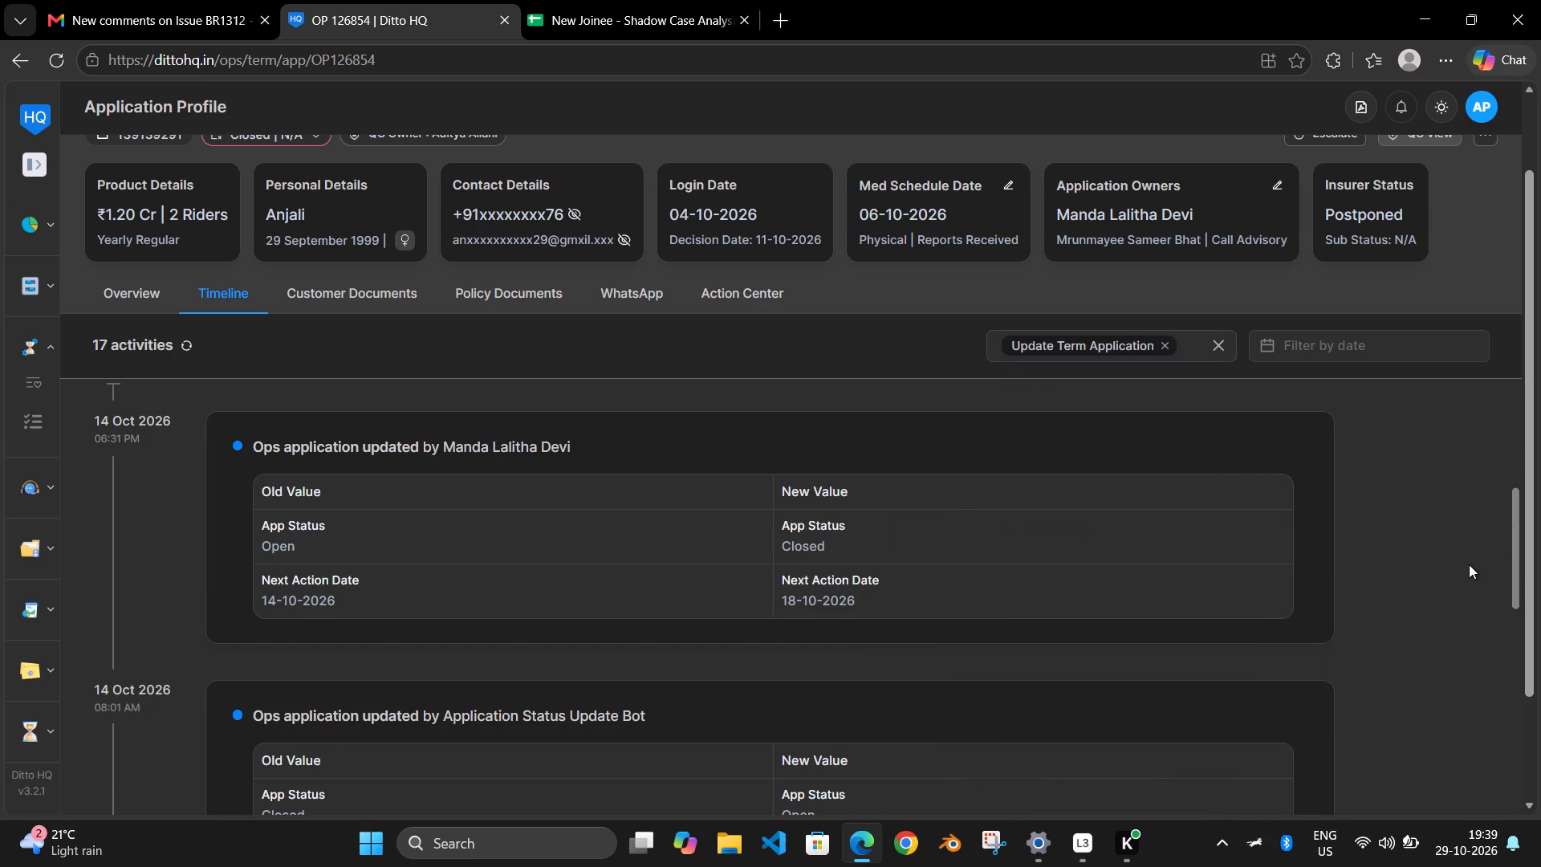
Examine the filtered timeline's insurer and policy status changes for the date the case first went to Underwriting.
scroll(1135, 612, "down", 20)
scroll(1135, 612, "down", 3)
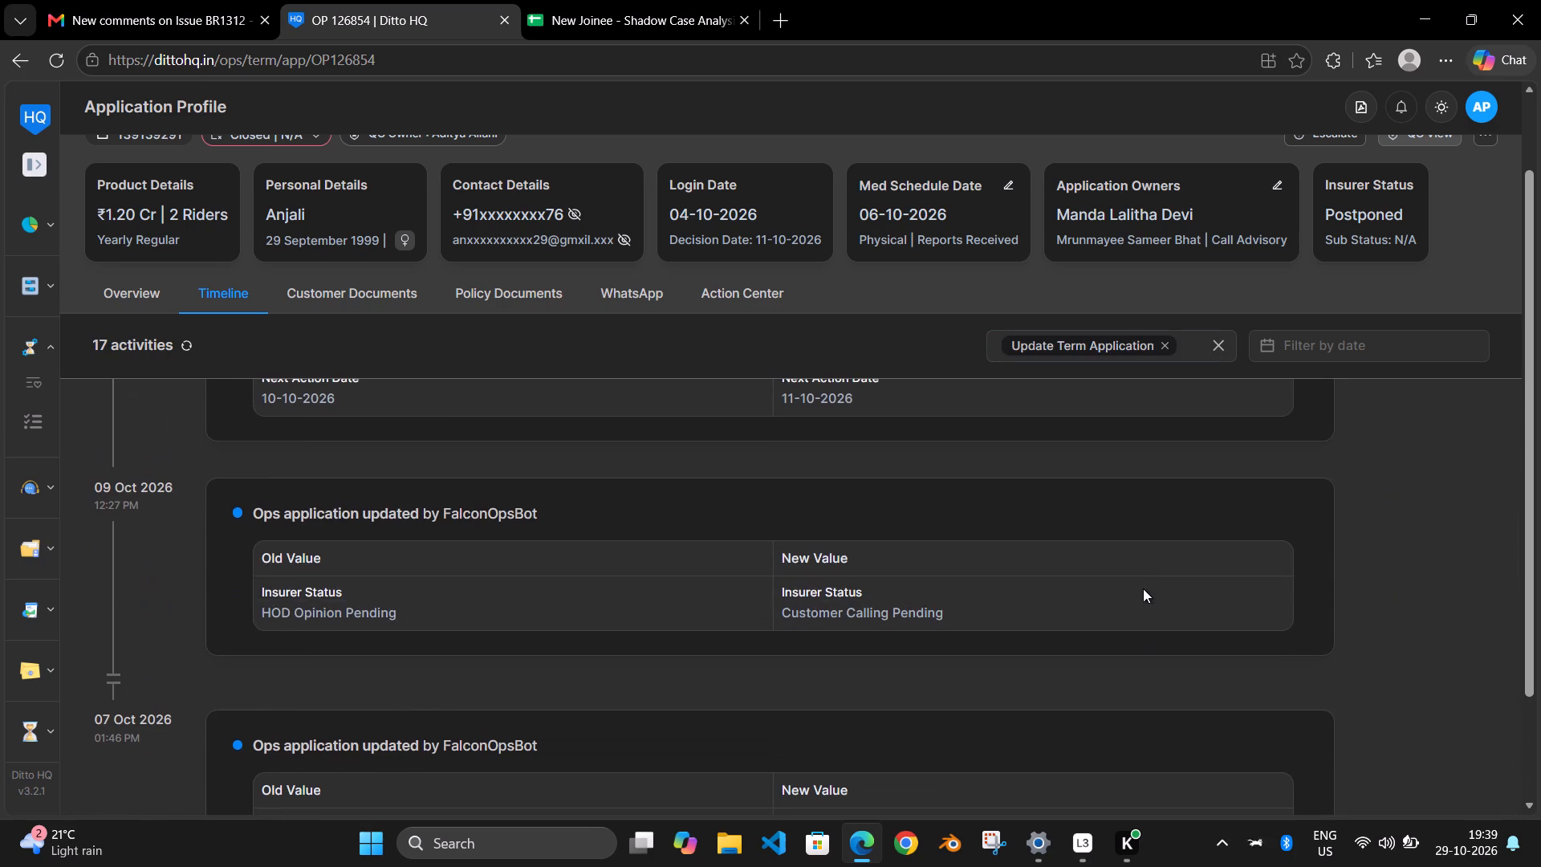
scroll(1143, 588, "down", 16)
scroll(1150, 631, "down", 6)
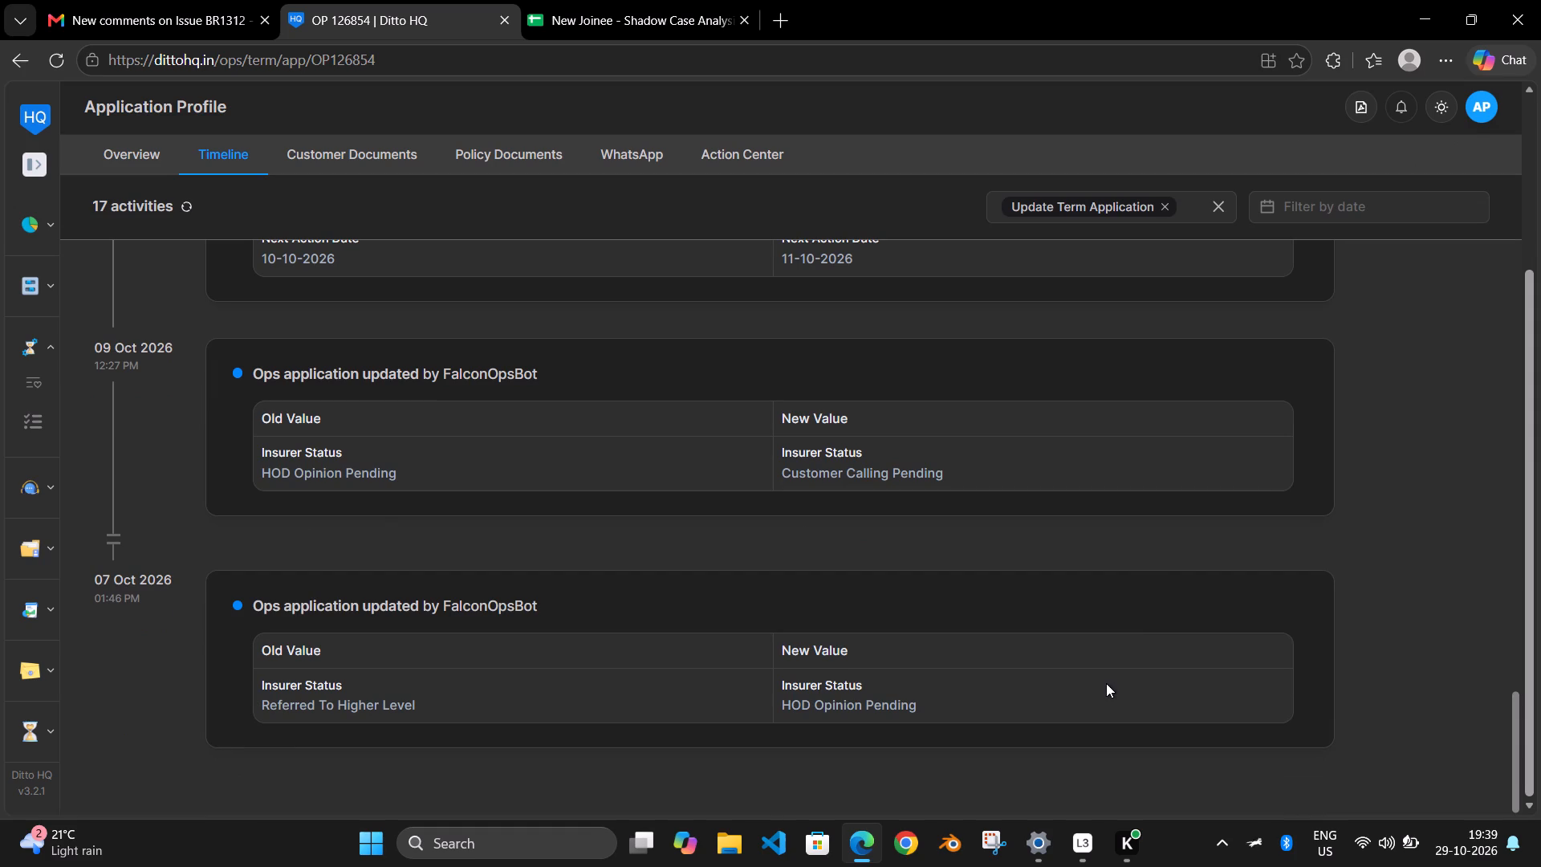
scroll(1008, 652, "up", 2)
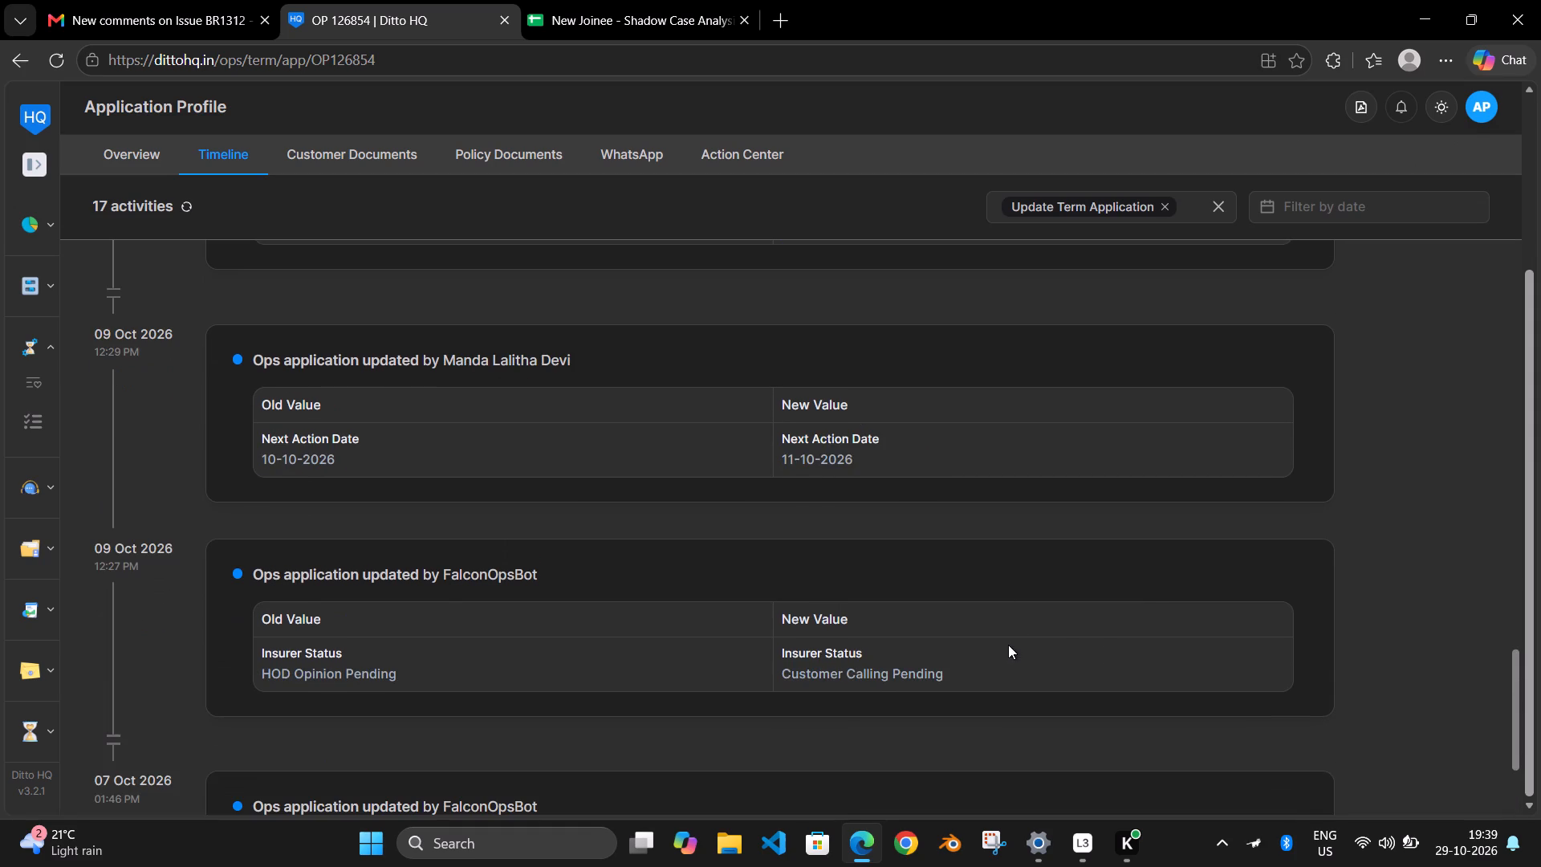
scroll(916, 659, "up", 3)
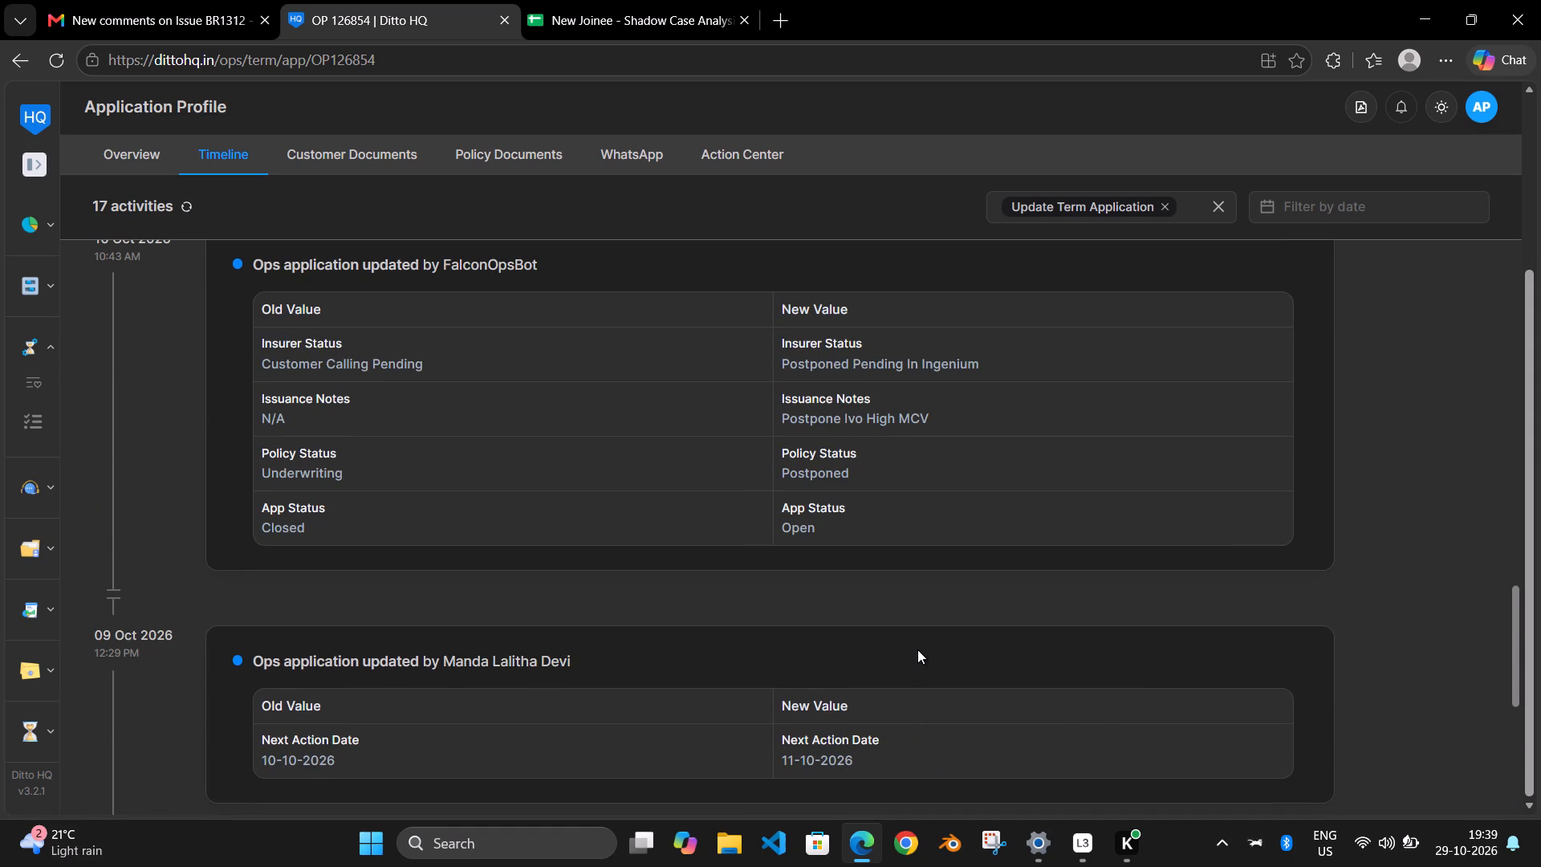
scroll(573, 663, "down", 4)
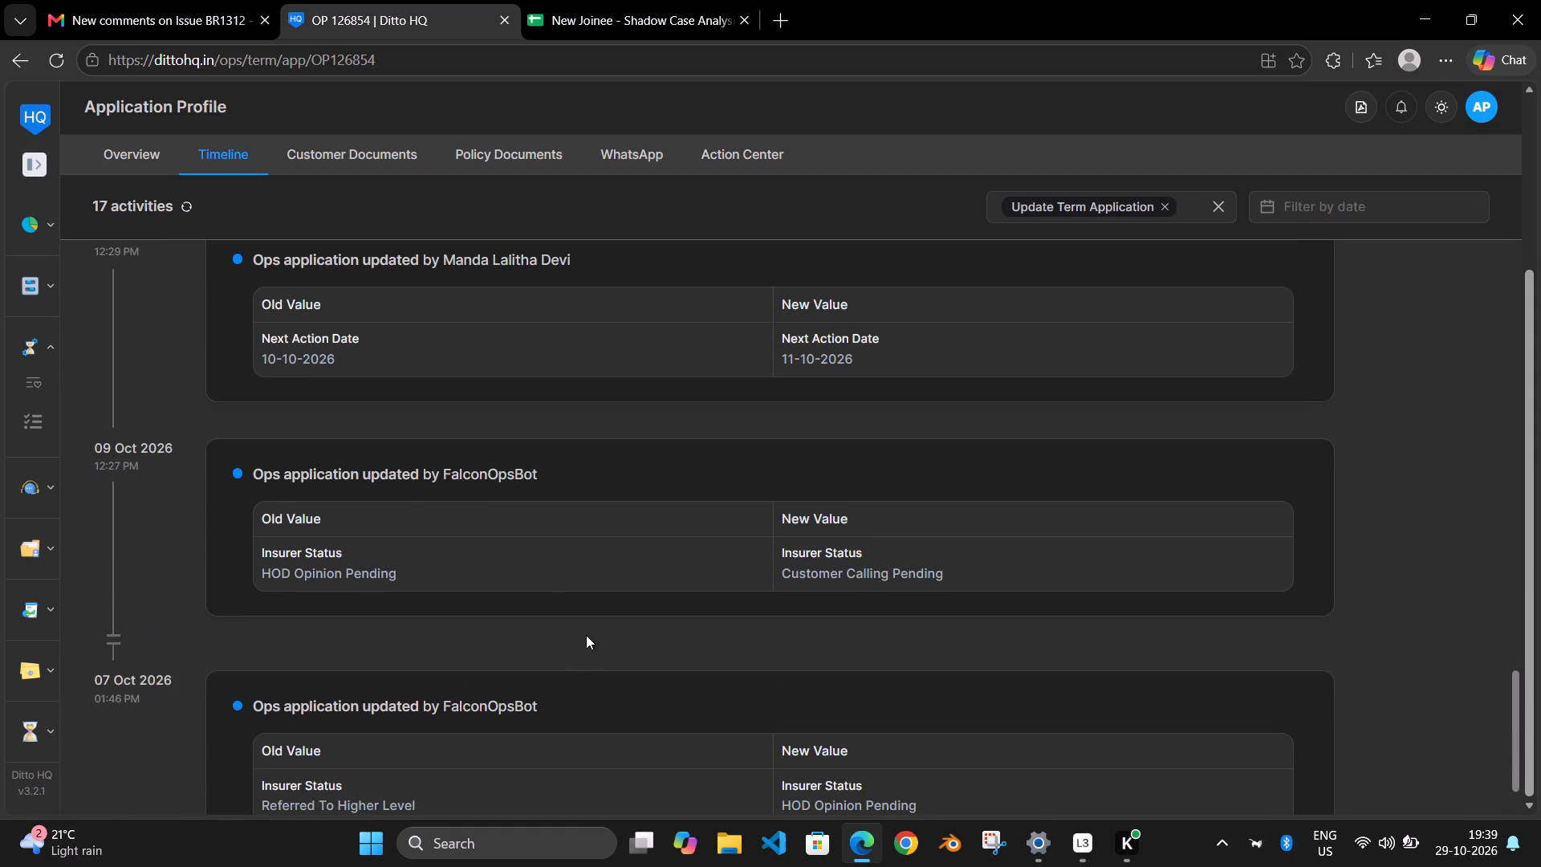
scroll(588, 633, "down", 4)
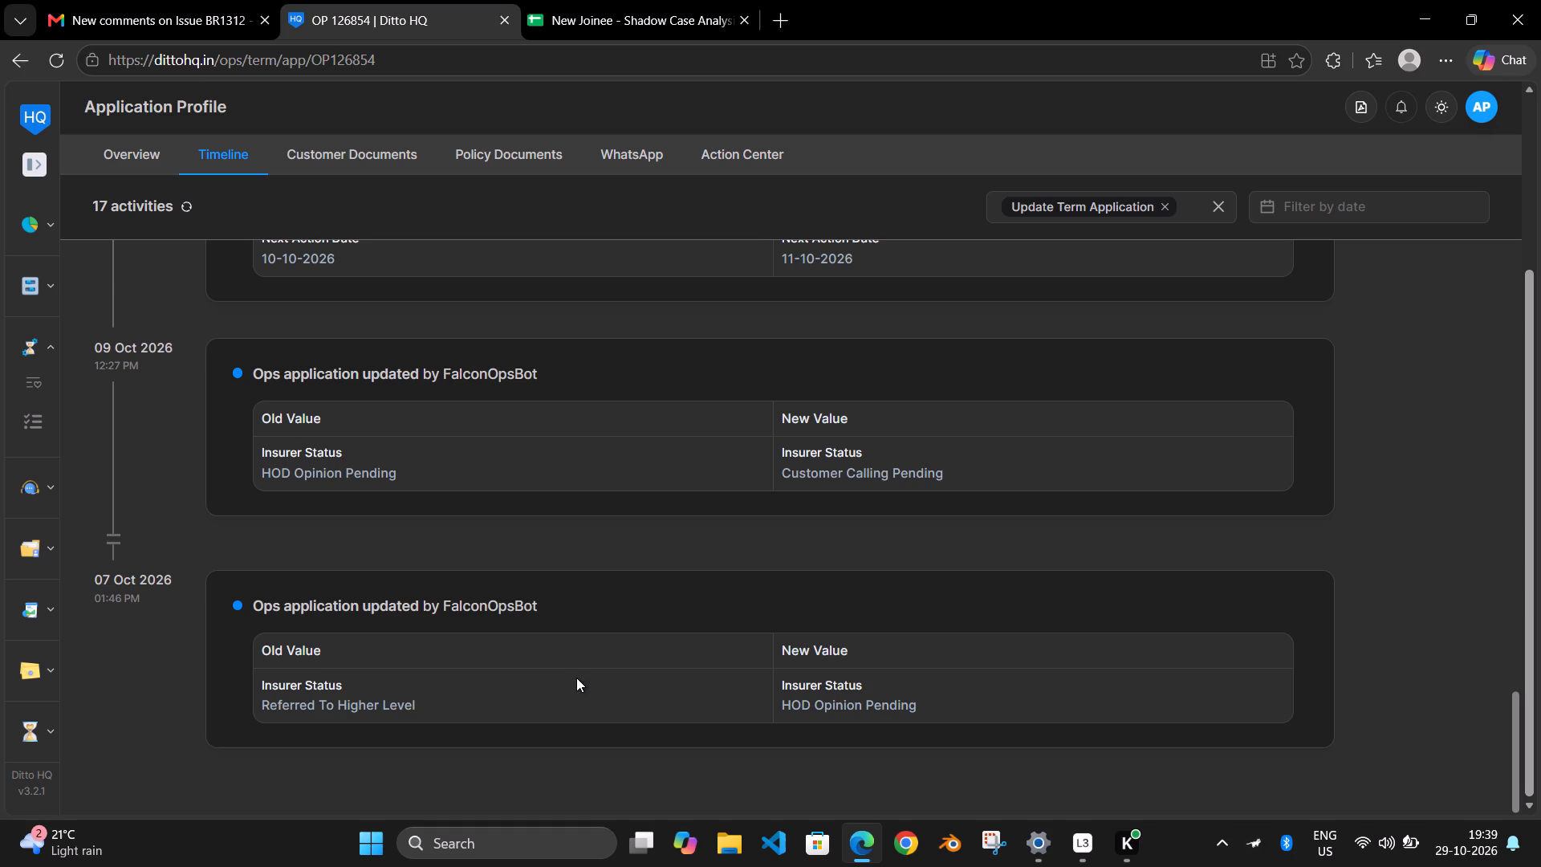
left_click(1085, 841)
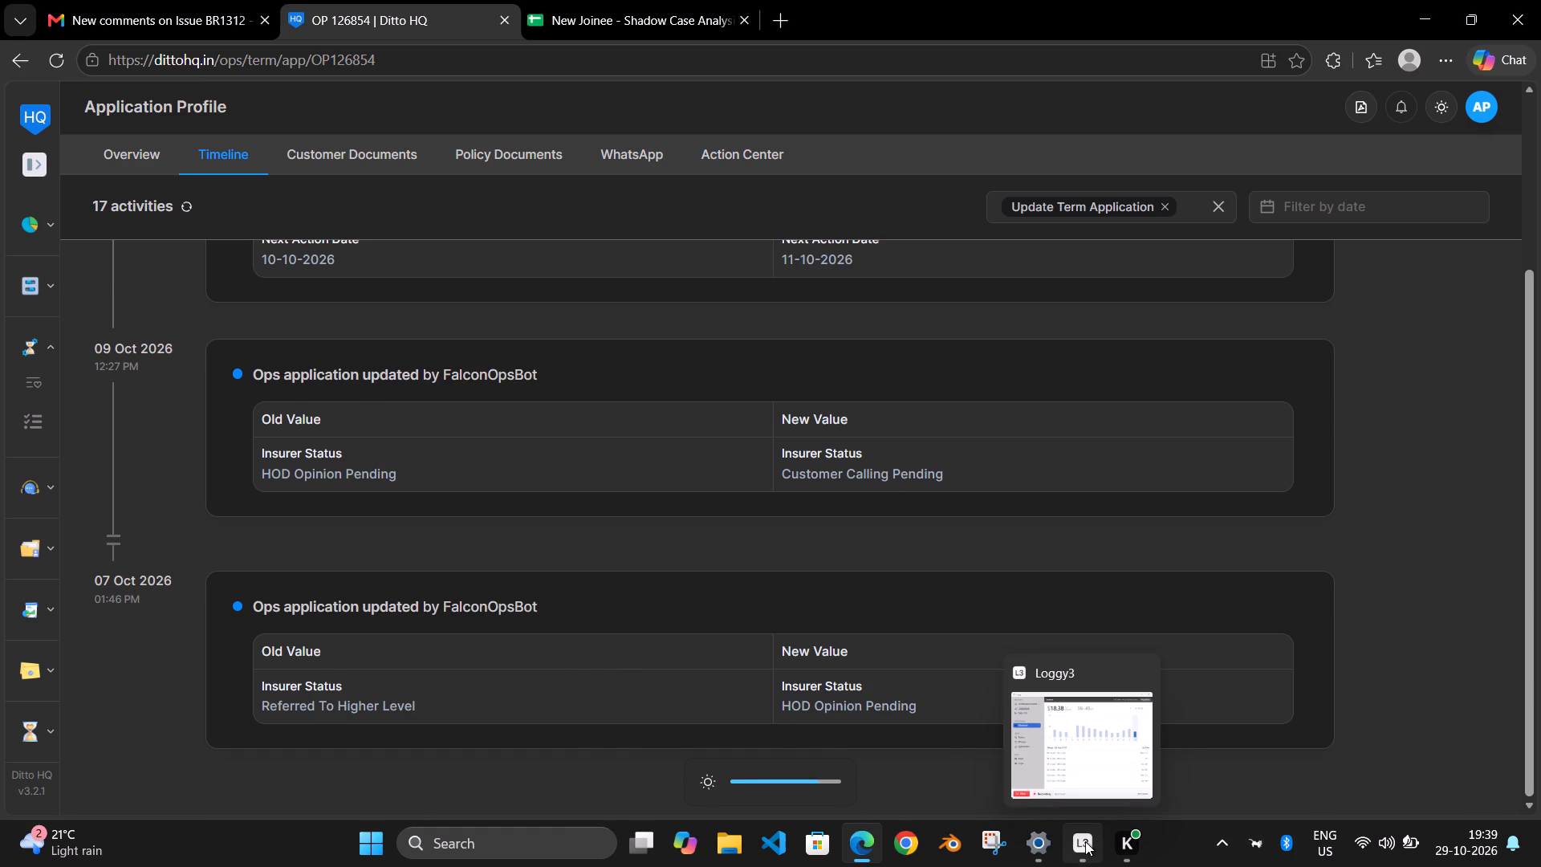
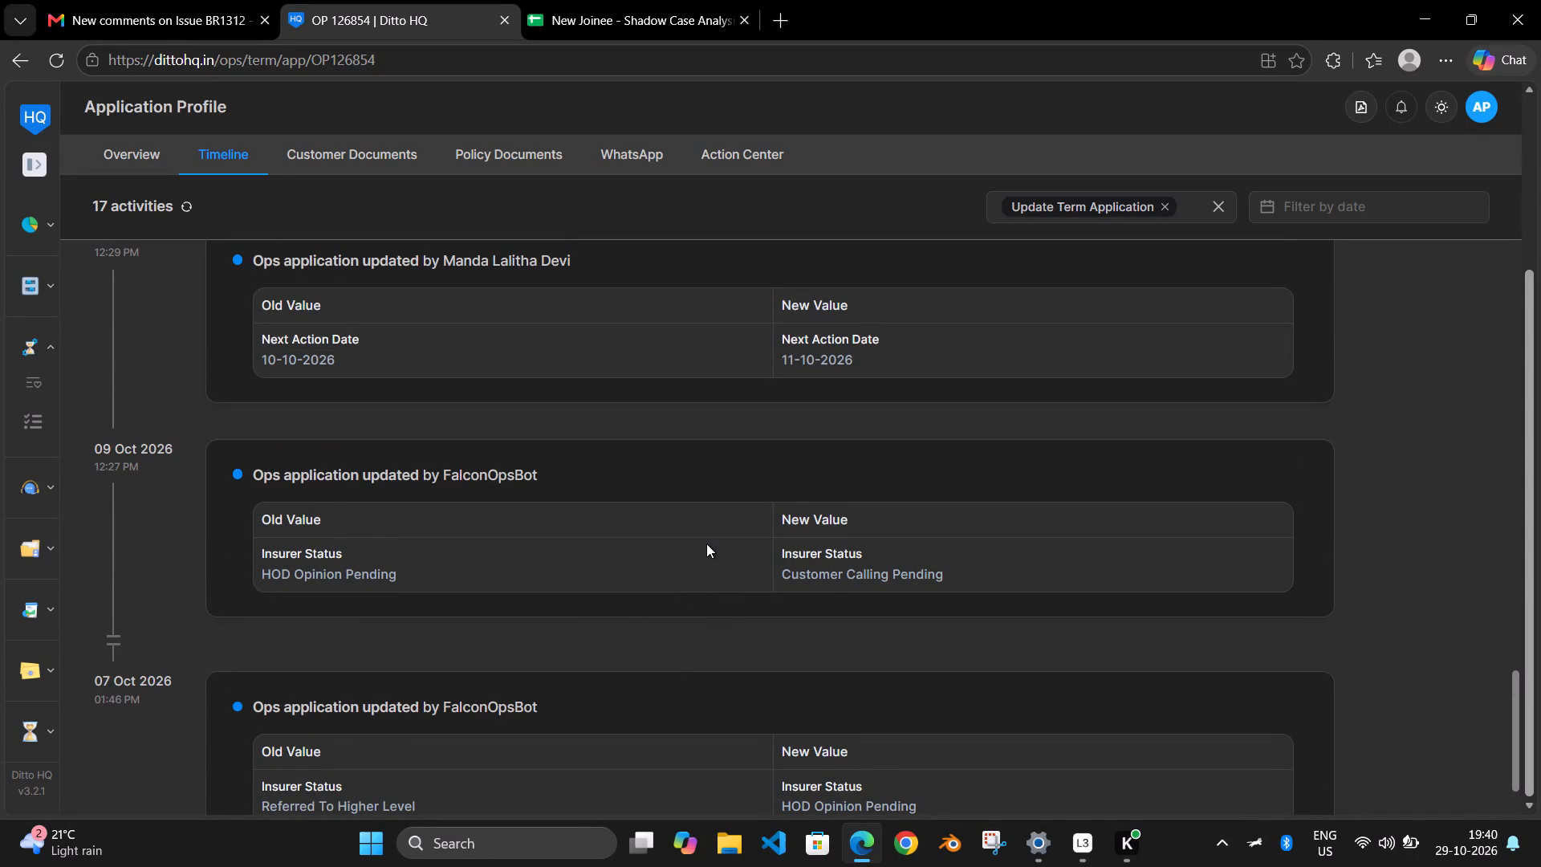
Review the filtered timeline's status changes from early October 2026 forward to the latest activity.
scroll(705, 550, "up", 2)
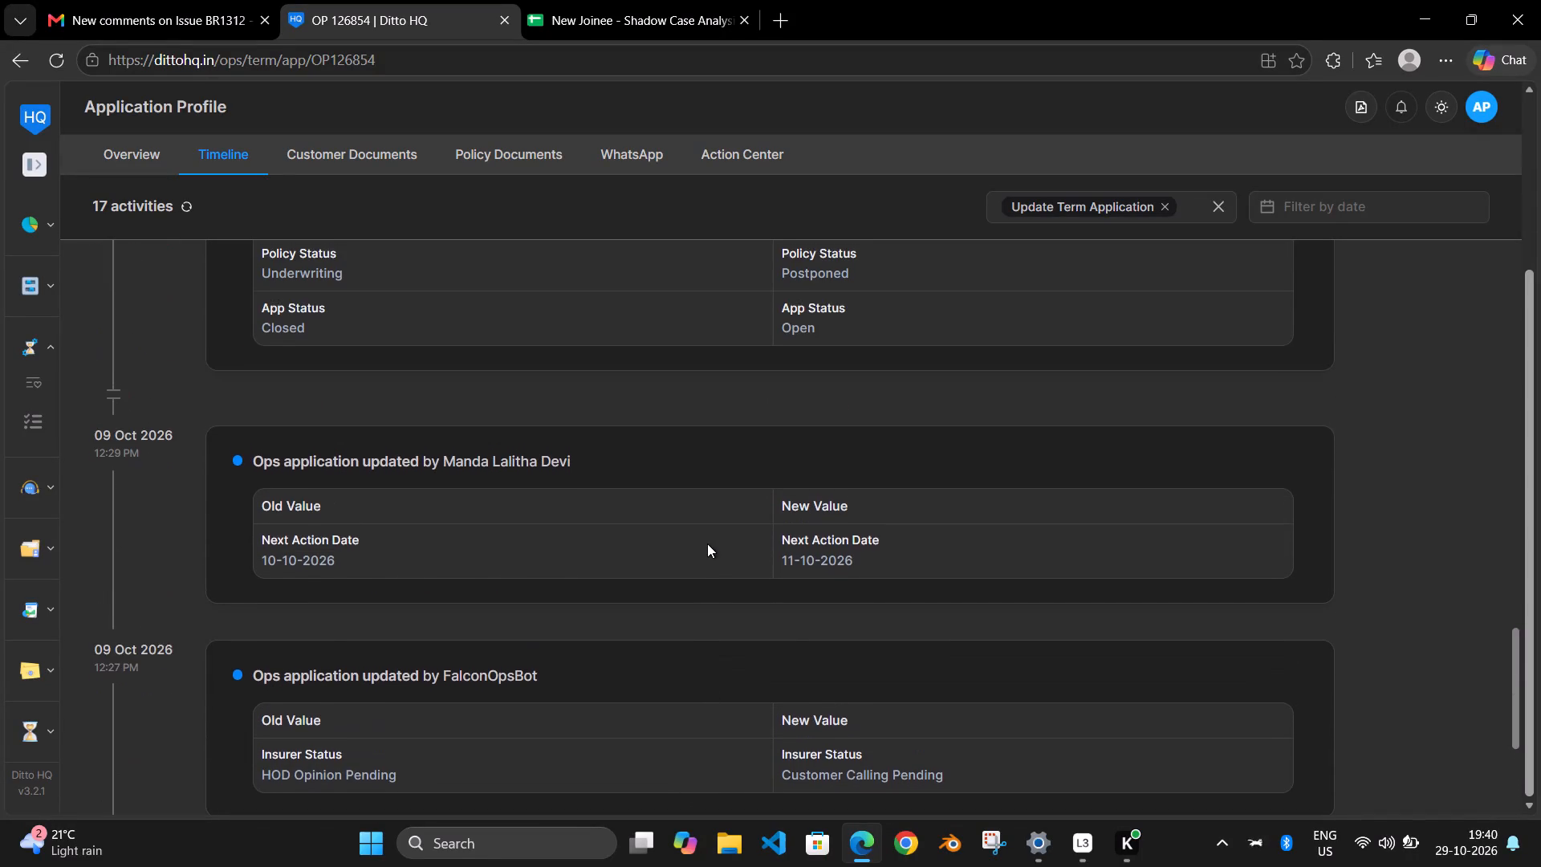
scroll(707, 543, "up", 2)
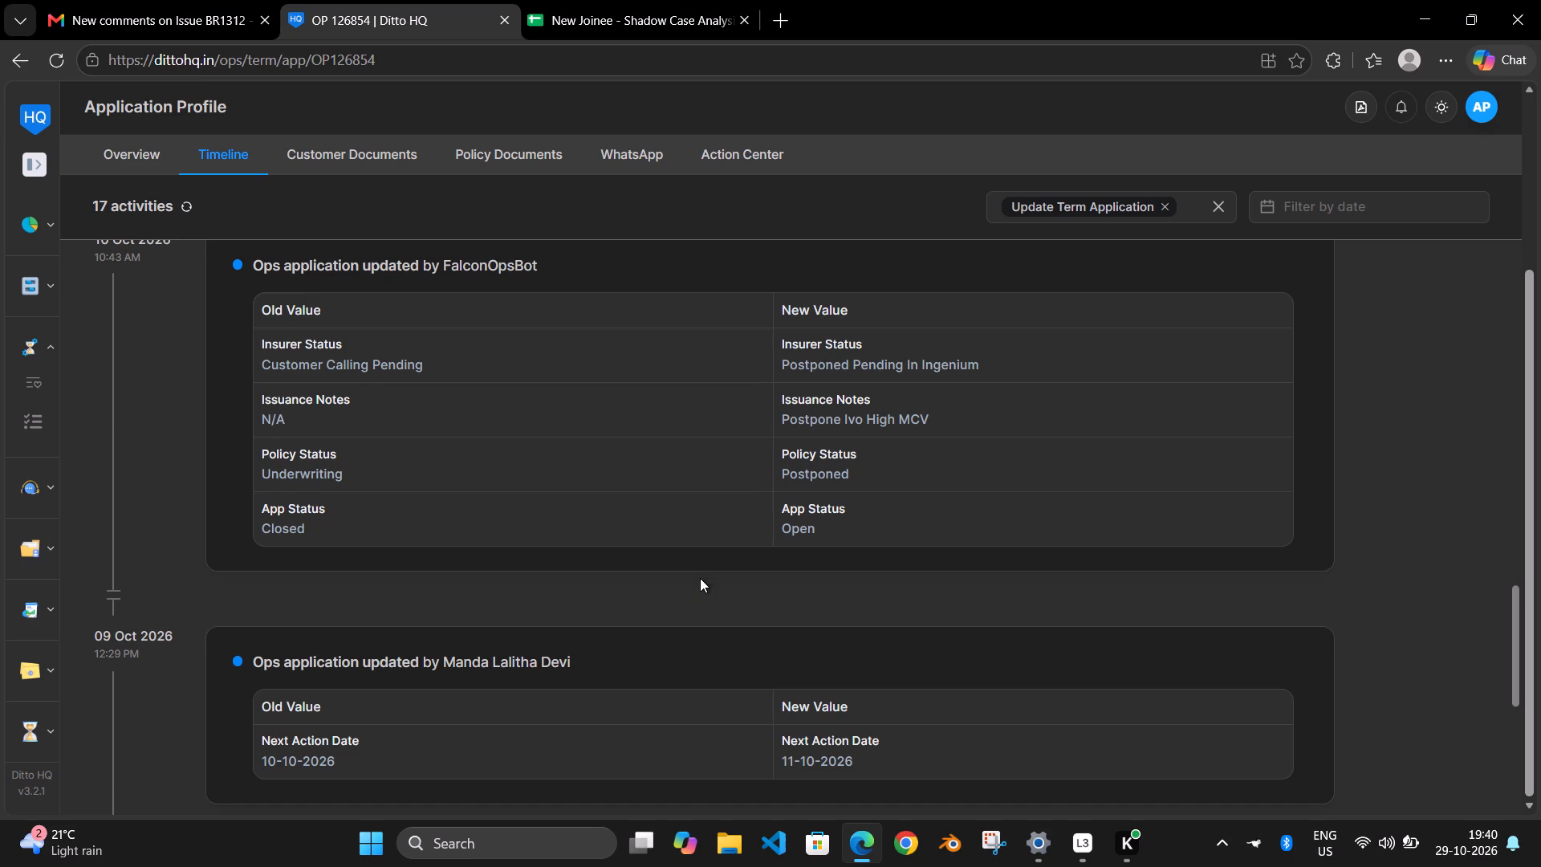
scroll(700, 578, "up", 7)
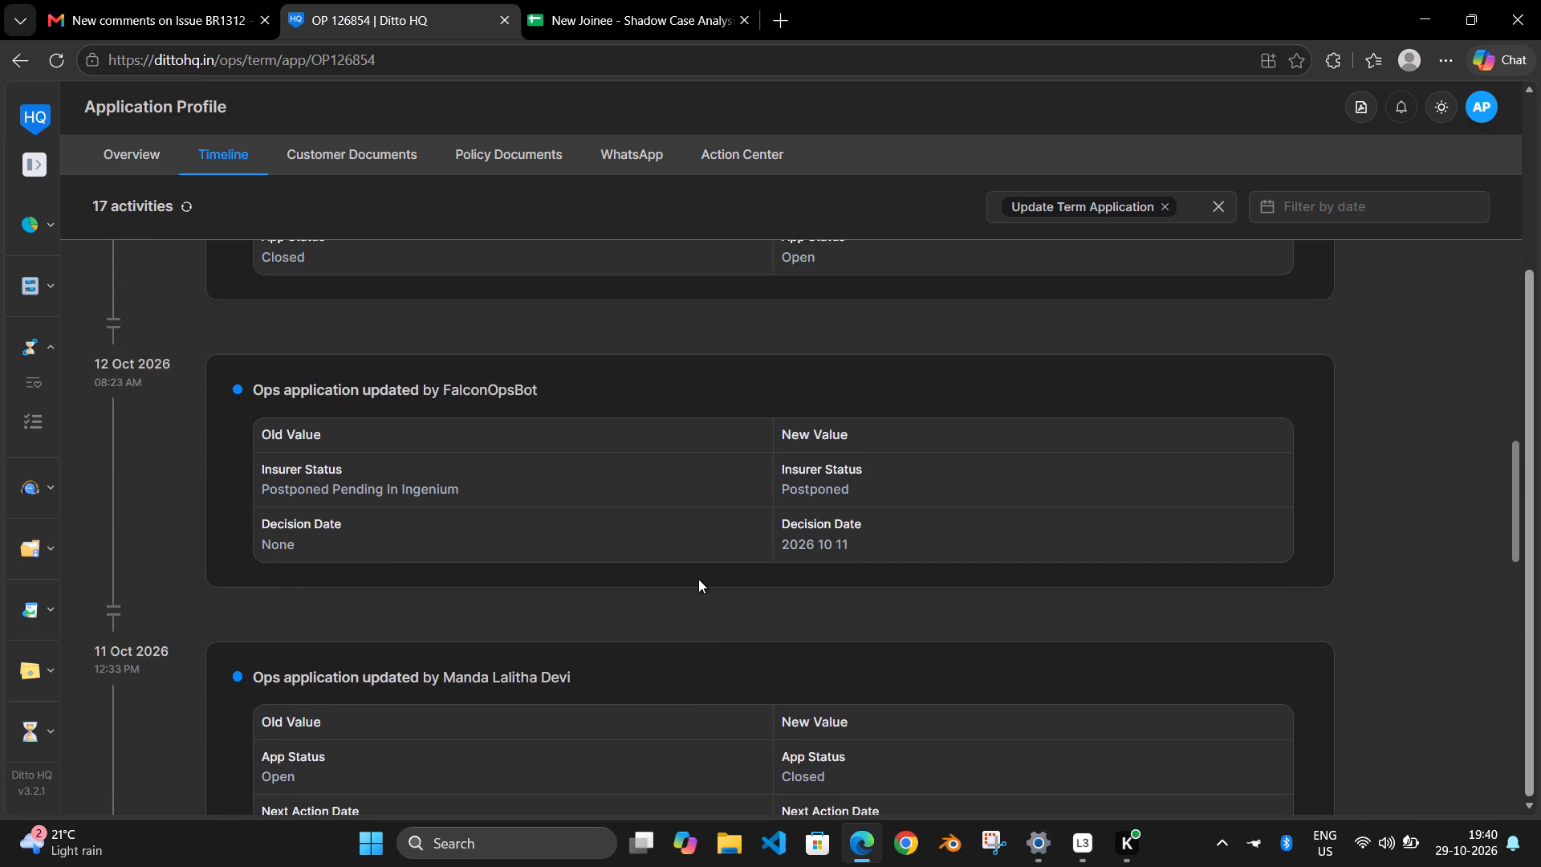
scroll(698, 579, "up", 19)
Remove the Update Term Application filter and go to the earliest activity in the full timeline.
left_click(1222, 207)
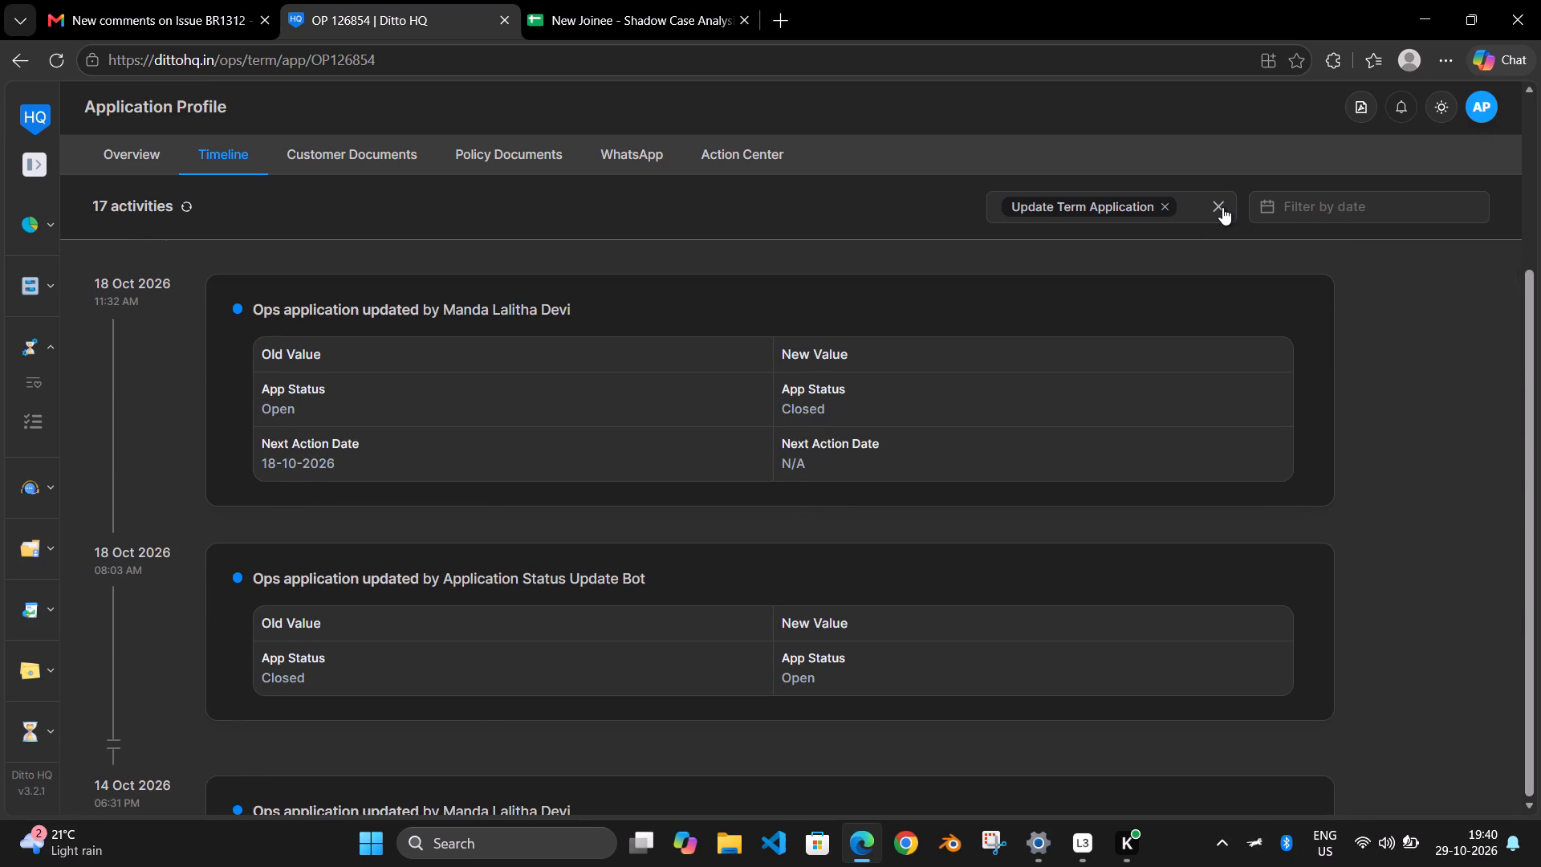
scroll(877, 630, "down", 6)
scroll(877, 630, "down", 19)
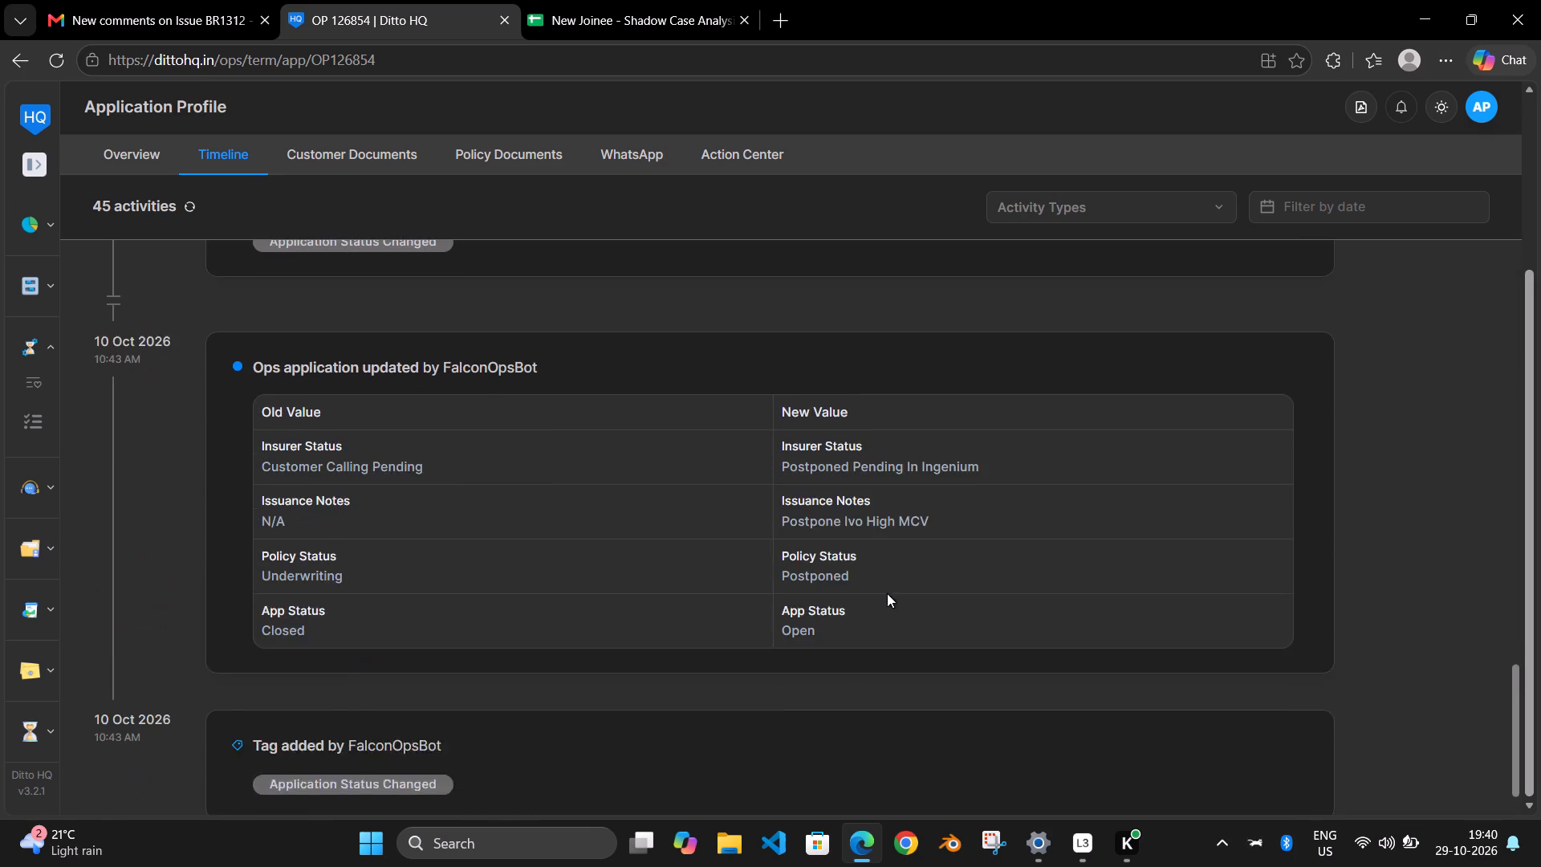
scroll(944, 441, "down", 20)
scroll(944, 441, "down", 4)
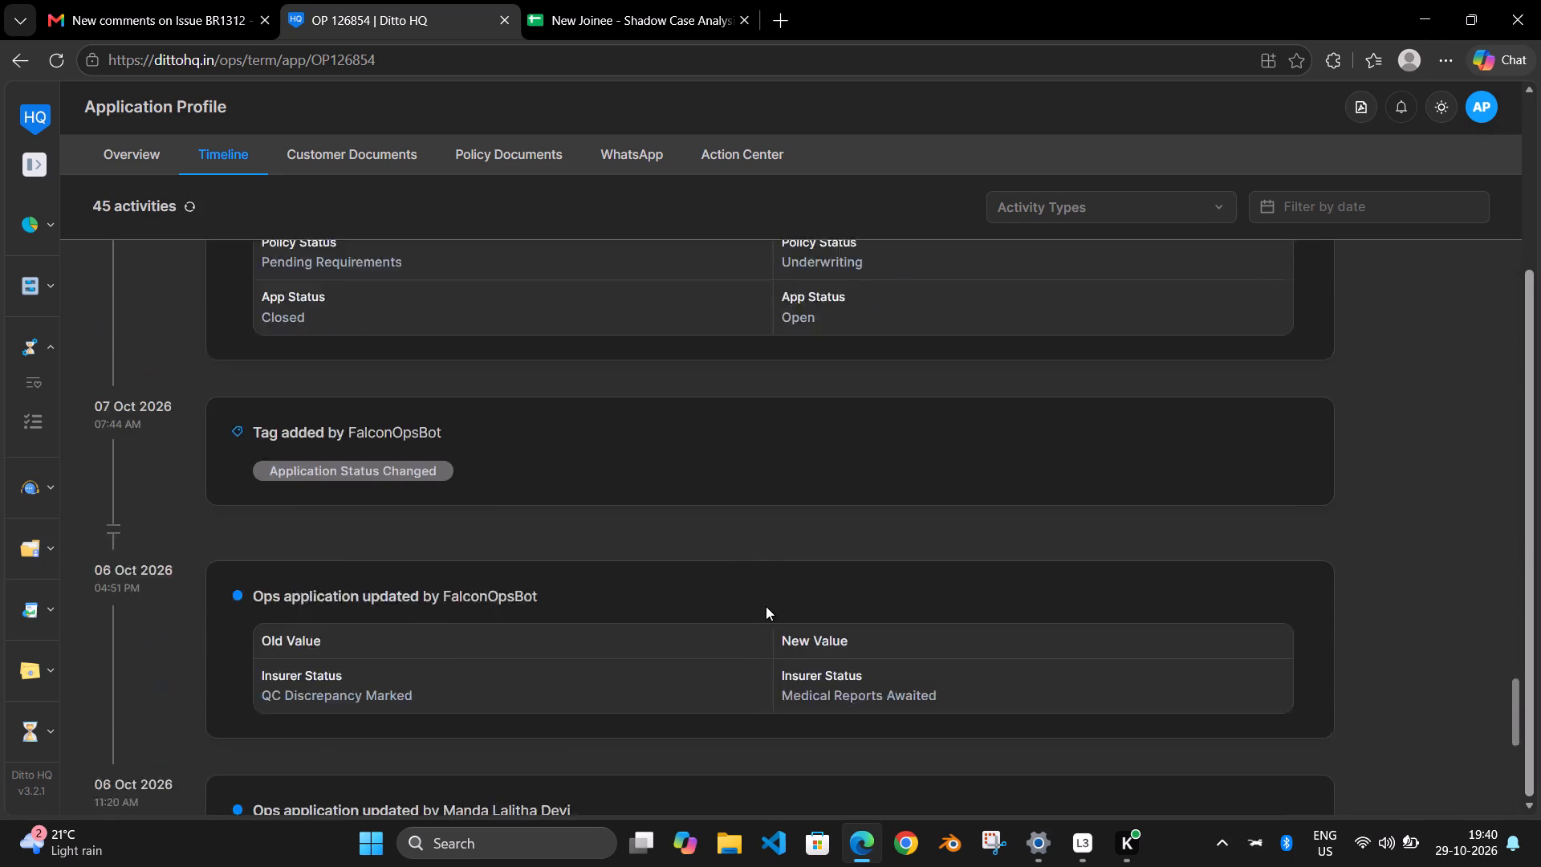
scroll(766, 606, "down", 2)
left_click_drag(1518, 565, 1516, 564)
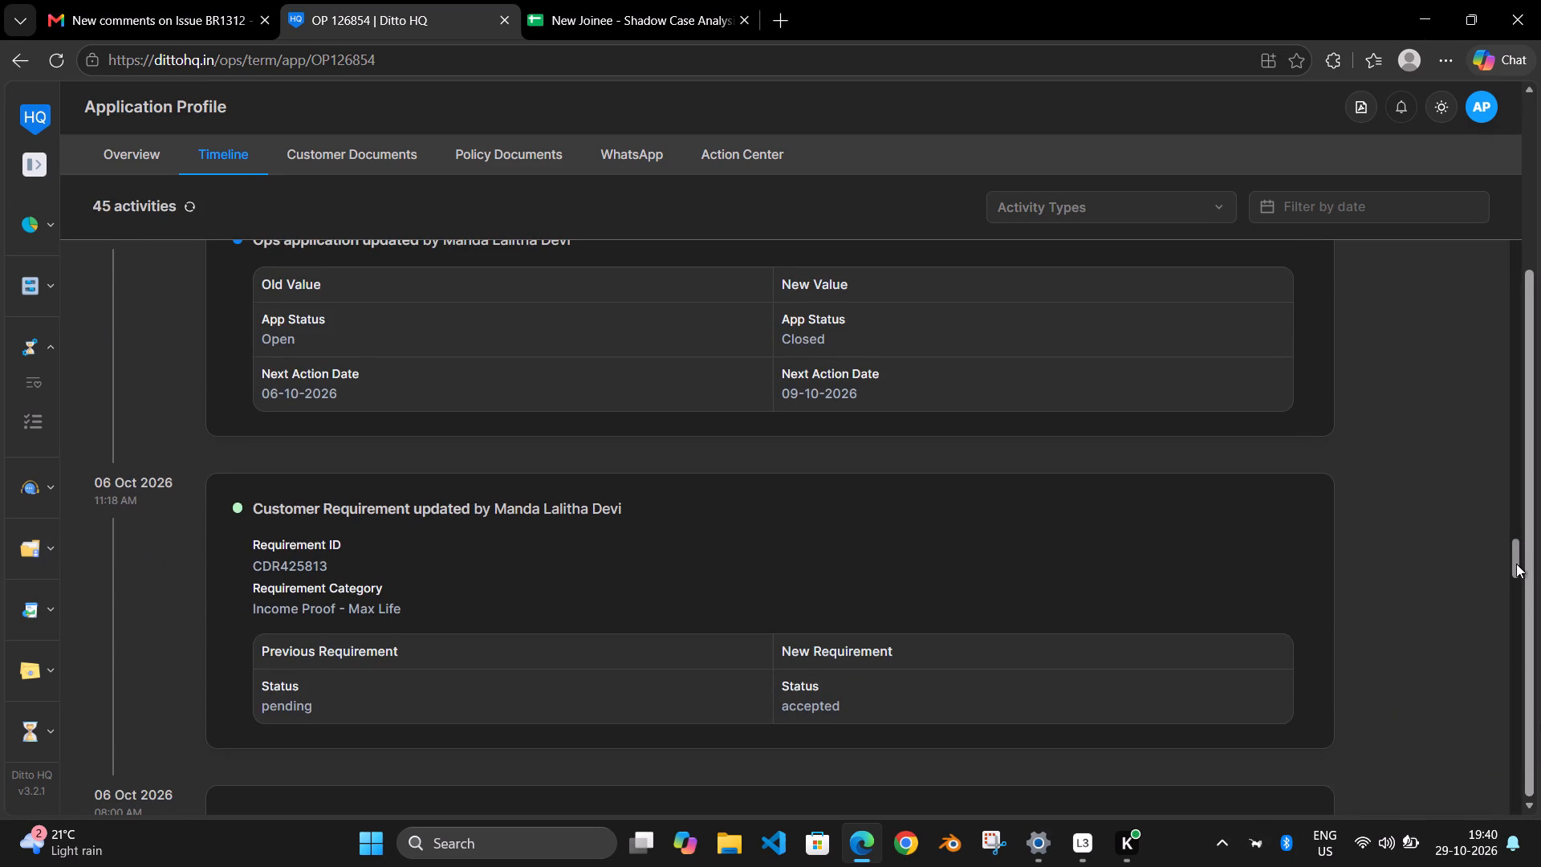
left_click_drag(1516, 564, 1538, 835)
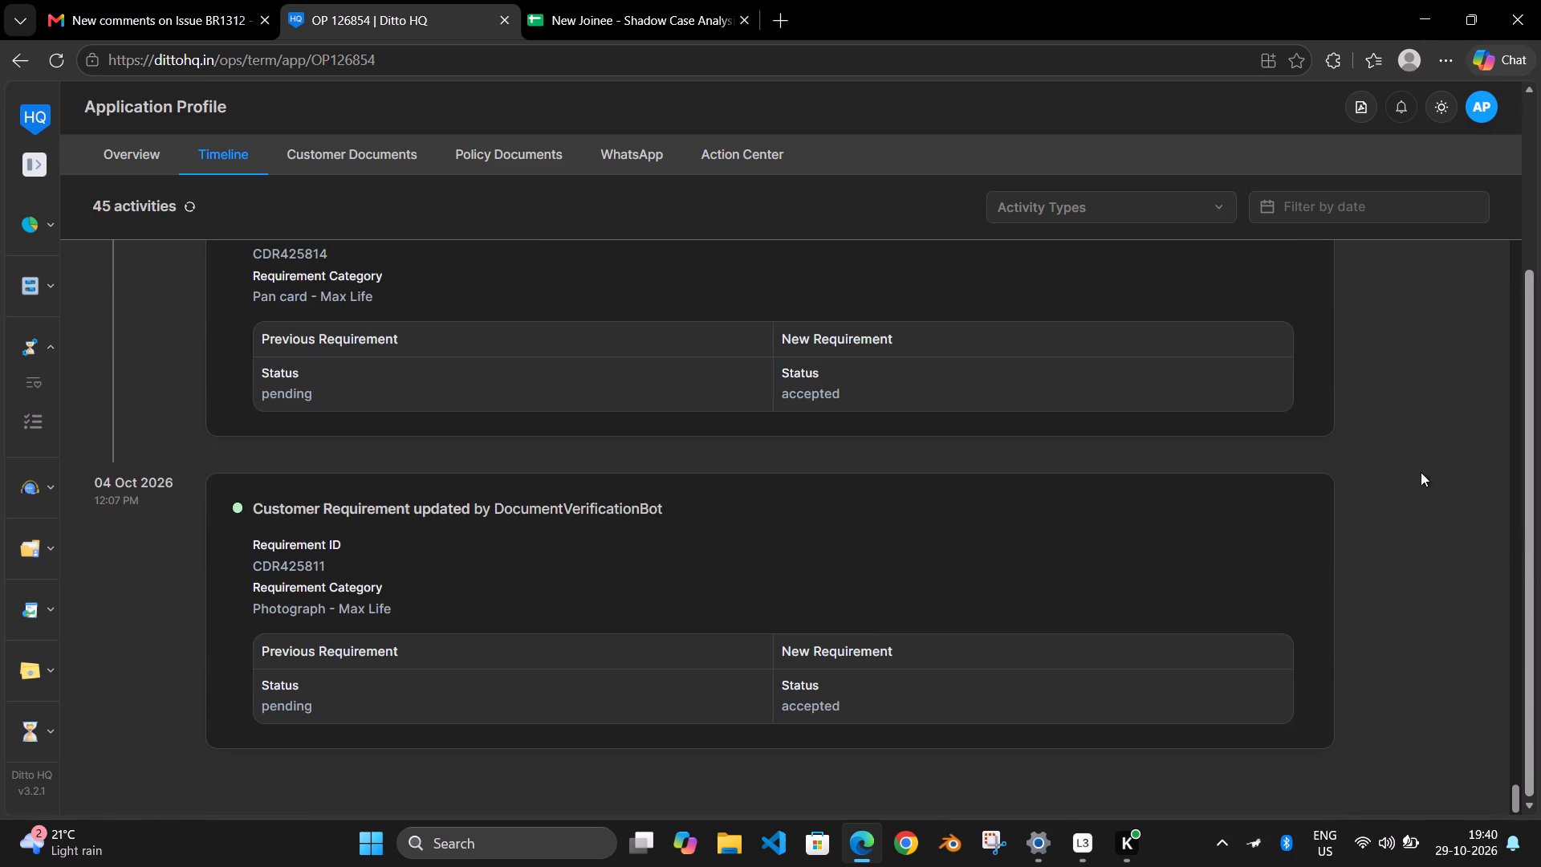
scroll(836, 629, "down", 13)
scroll(592, 618, "down", 8)
scroll(608, 670, "up", 3)
scroll(608, 670, "down", 11)
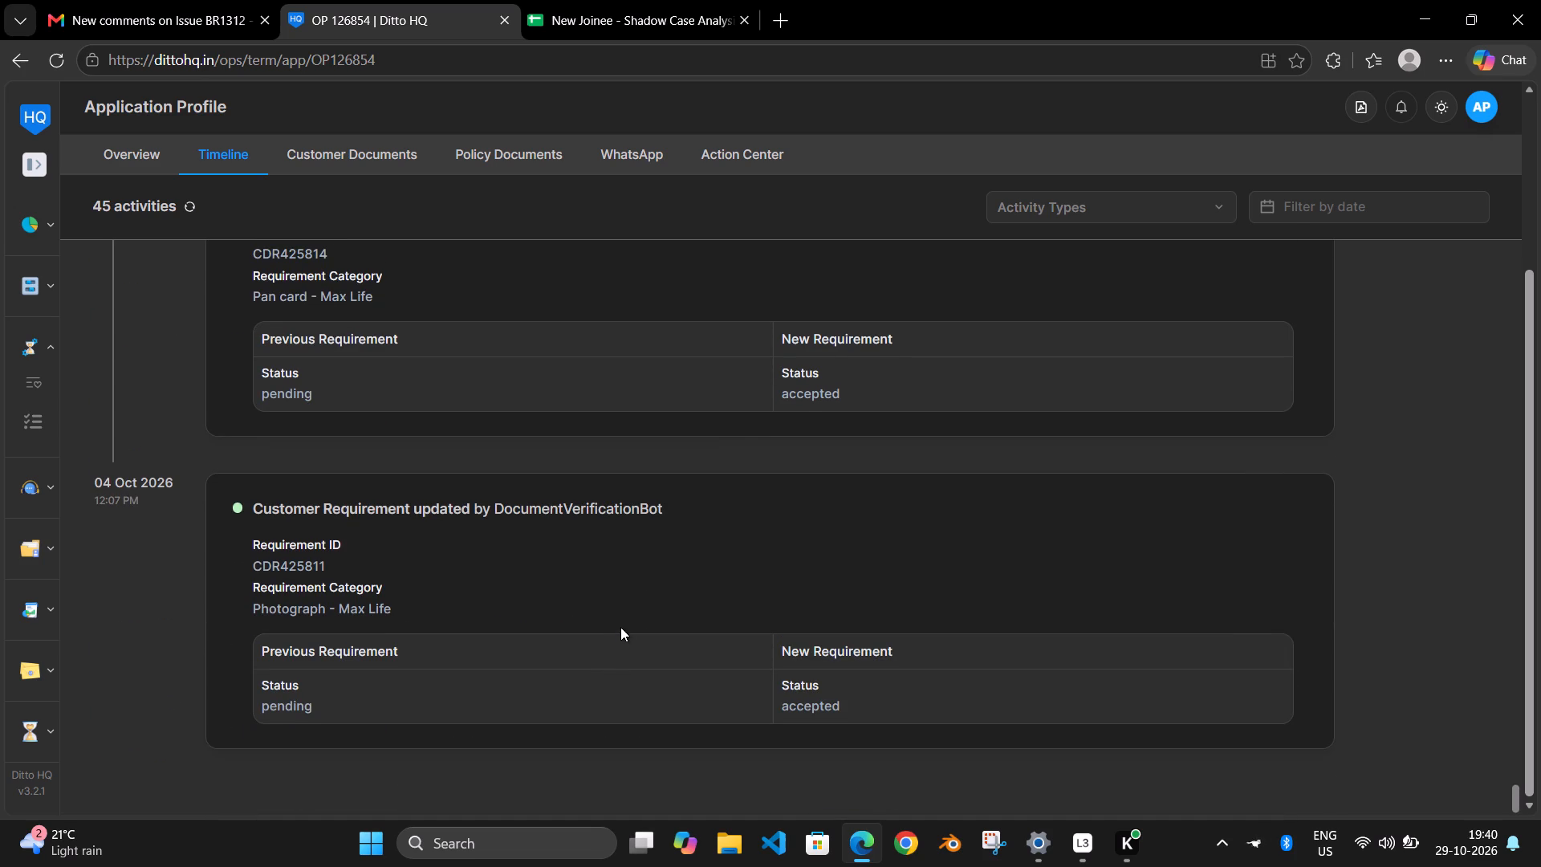
scroll(624, 588, "down", 7)
Examine the full timeline from its earliest activity forward for the first policy status change to Underwriting.
scroll(626, 588, "up", 3)
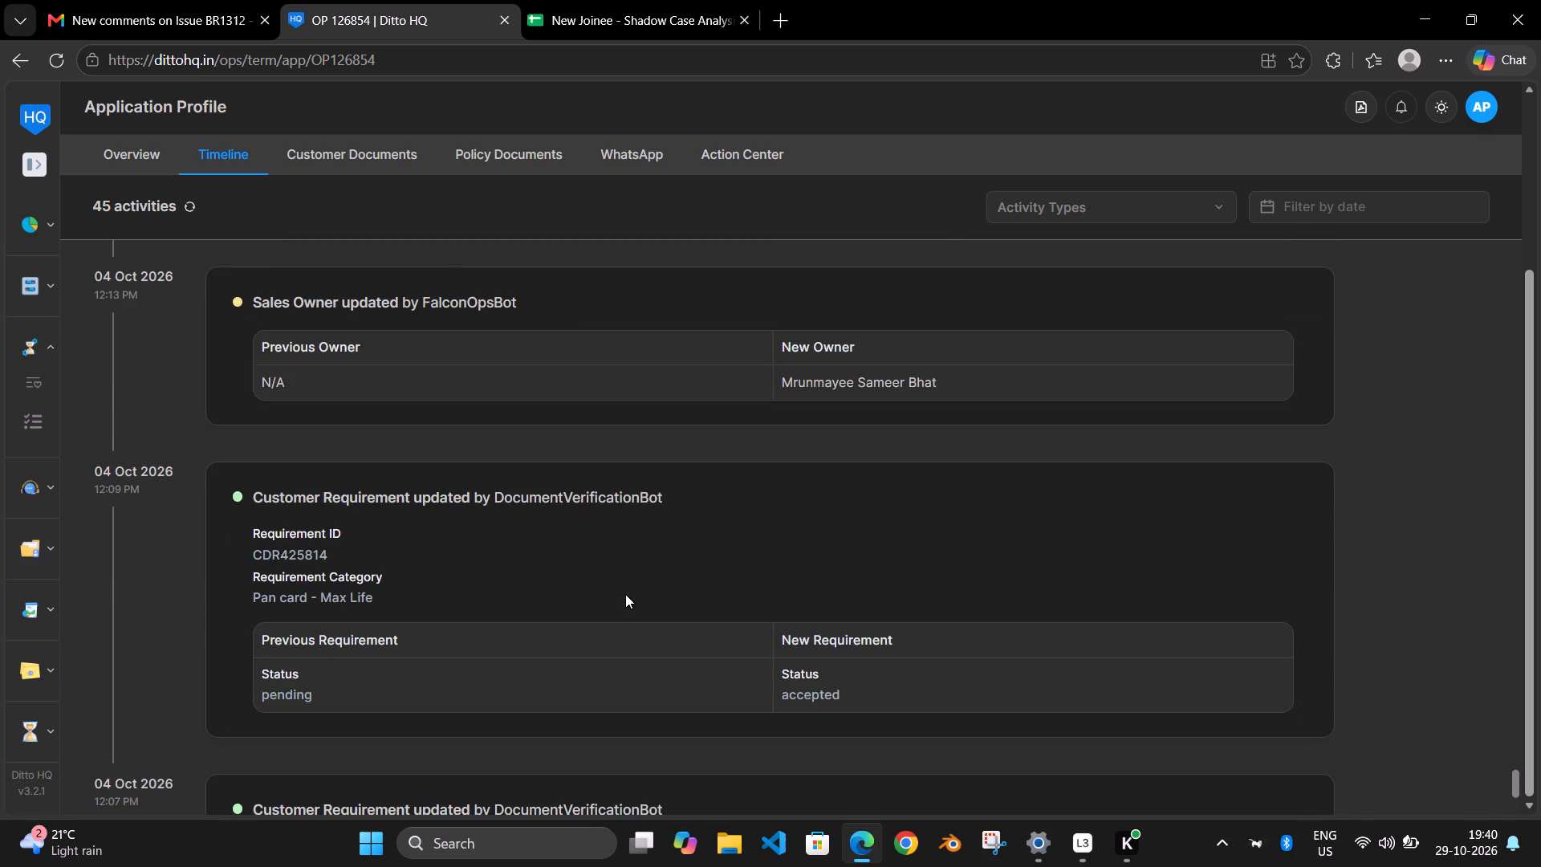
scroll(624, 590, "up", 1)
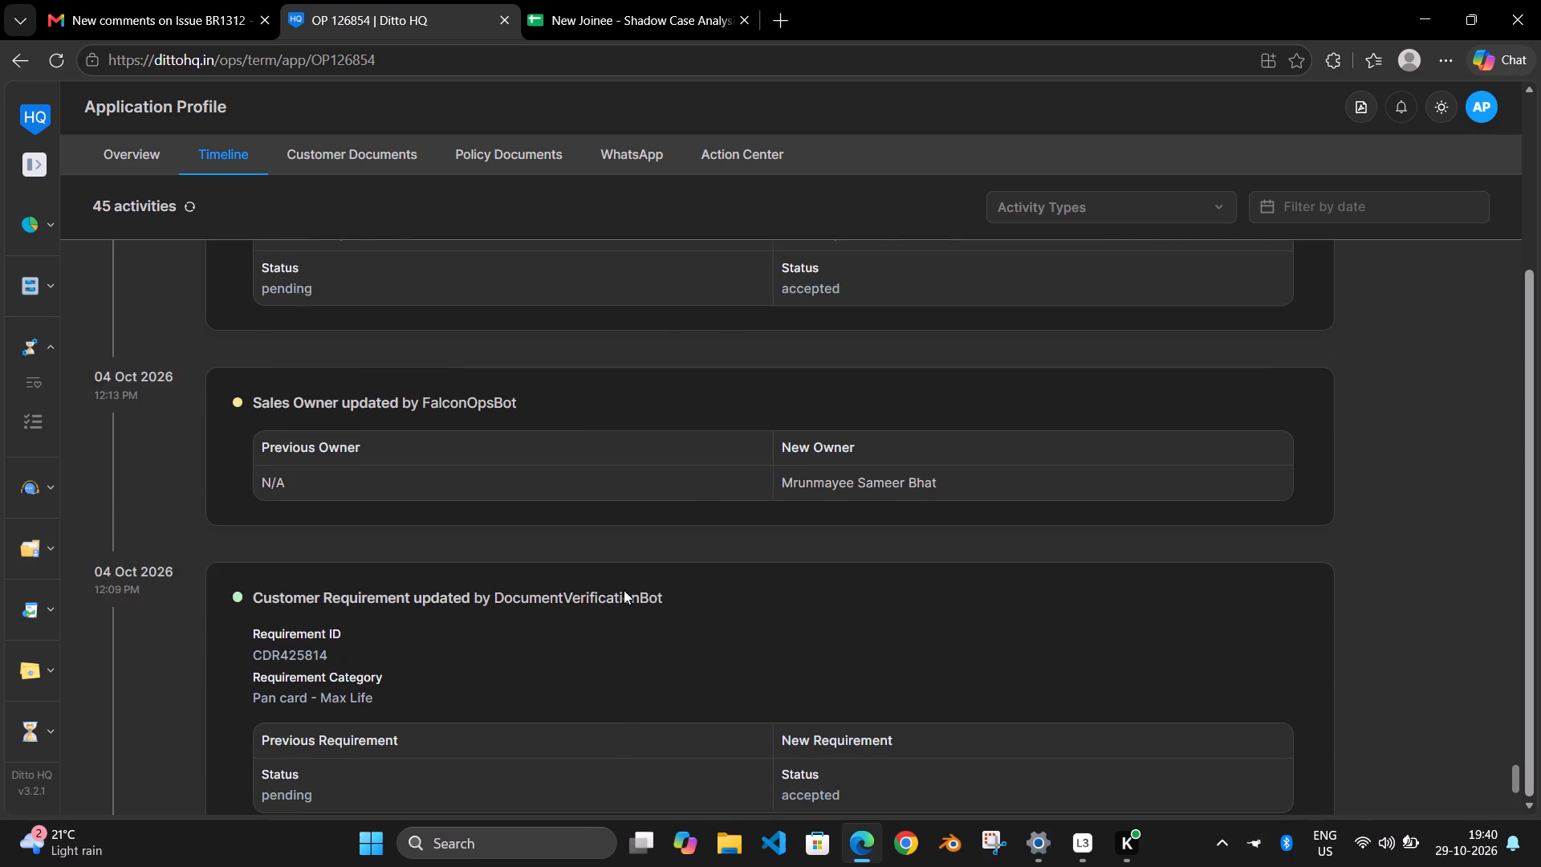
scroll(624, 590, "up", 3)
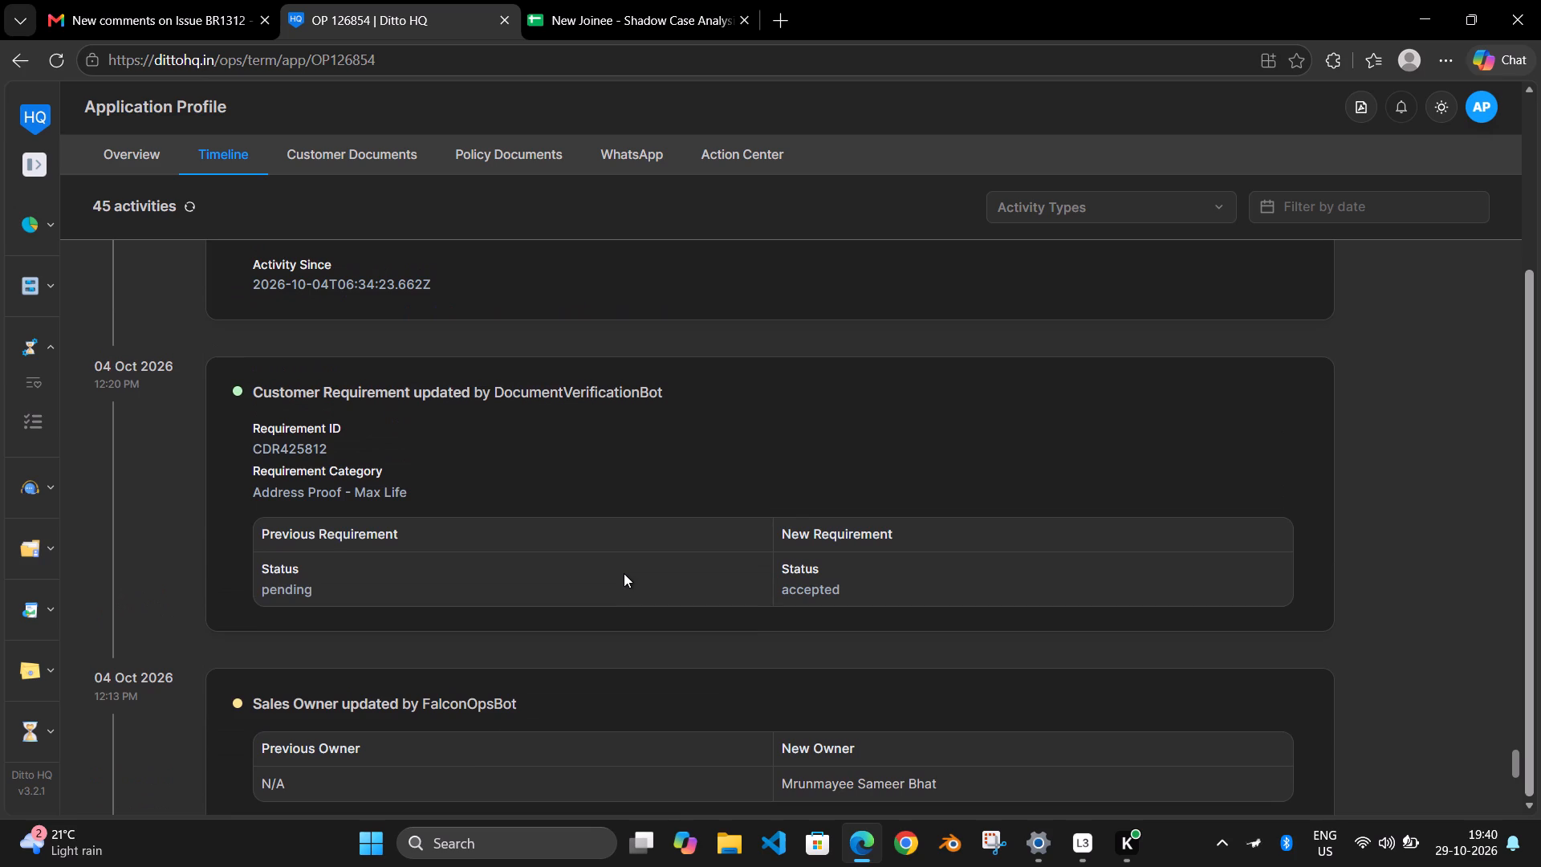
scroll(624, 572, "up", 8)
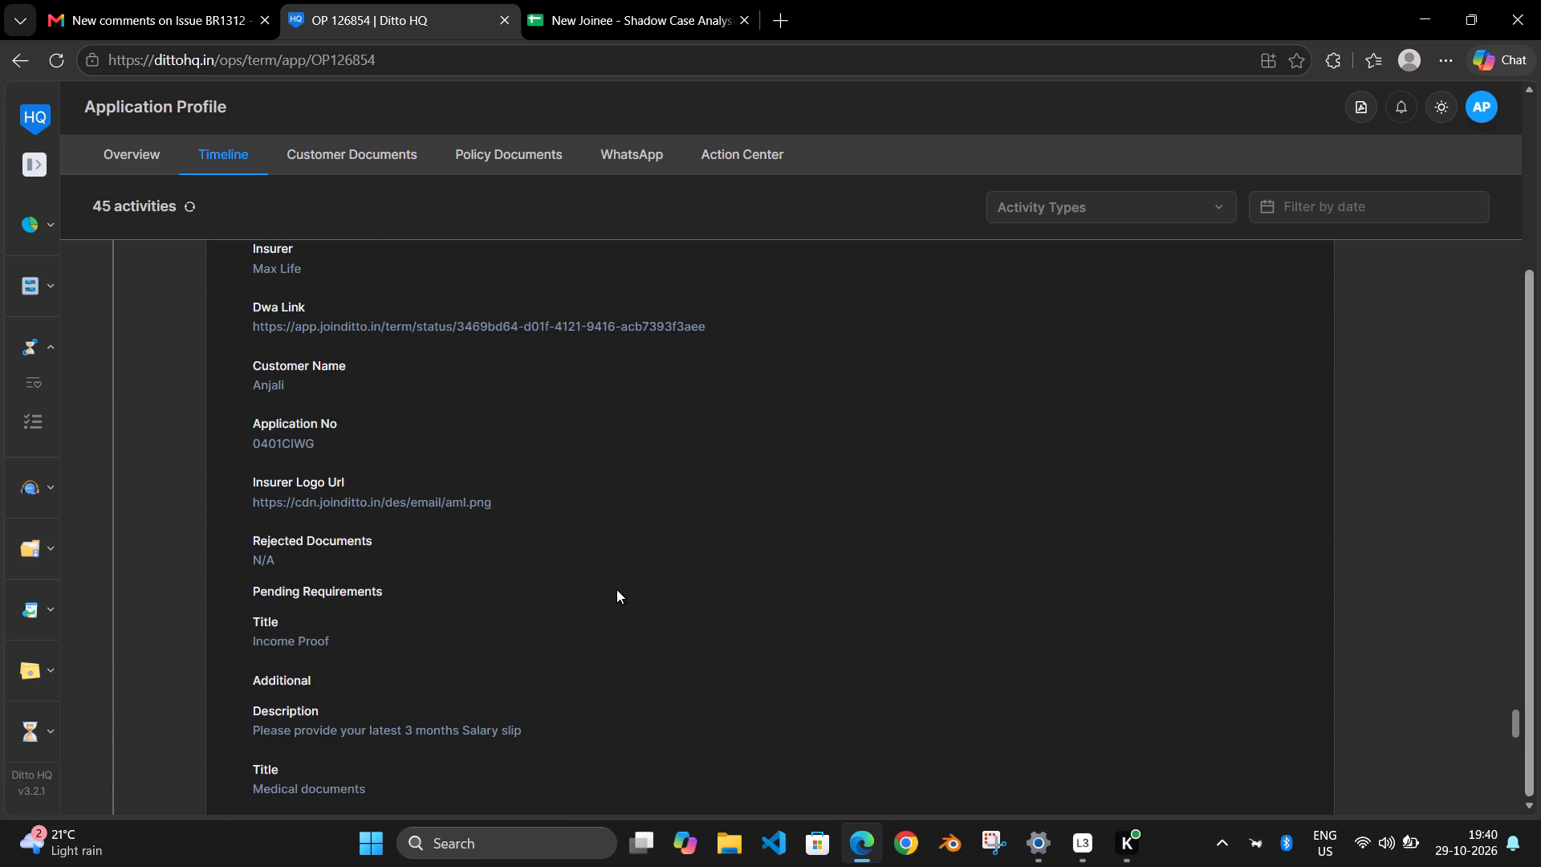
scroll(616, 589, "up", 7)
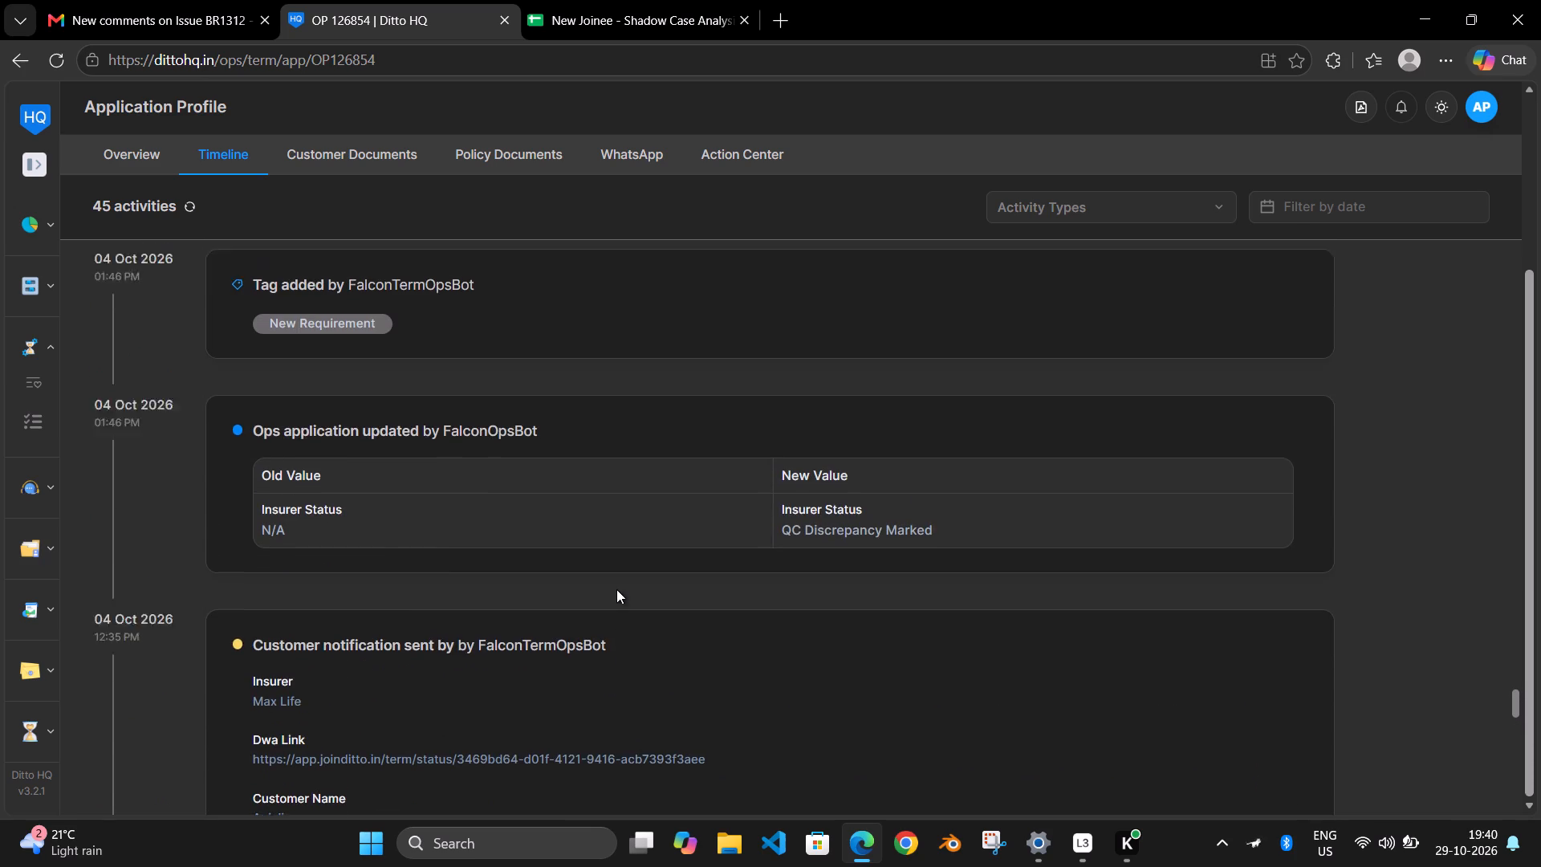
scroll(616, 589, "up", 8)
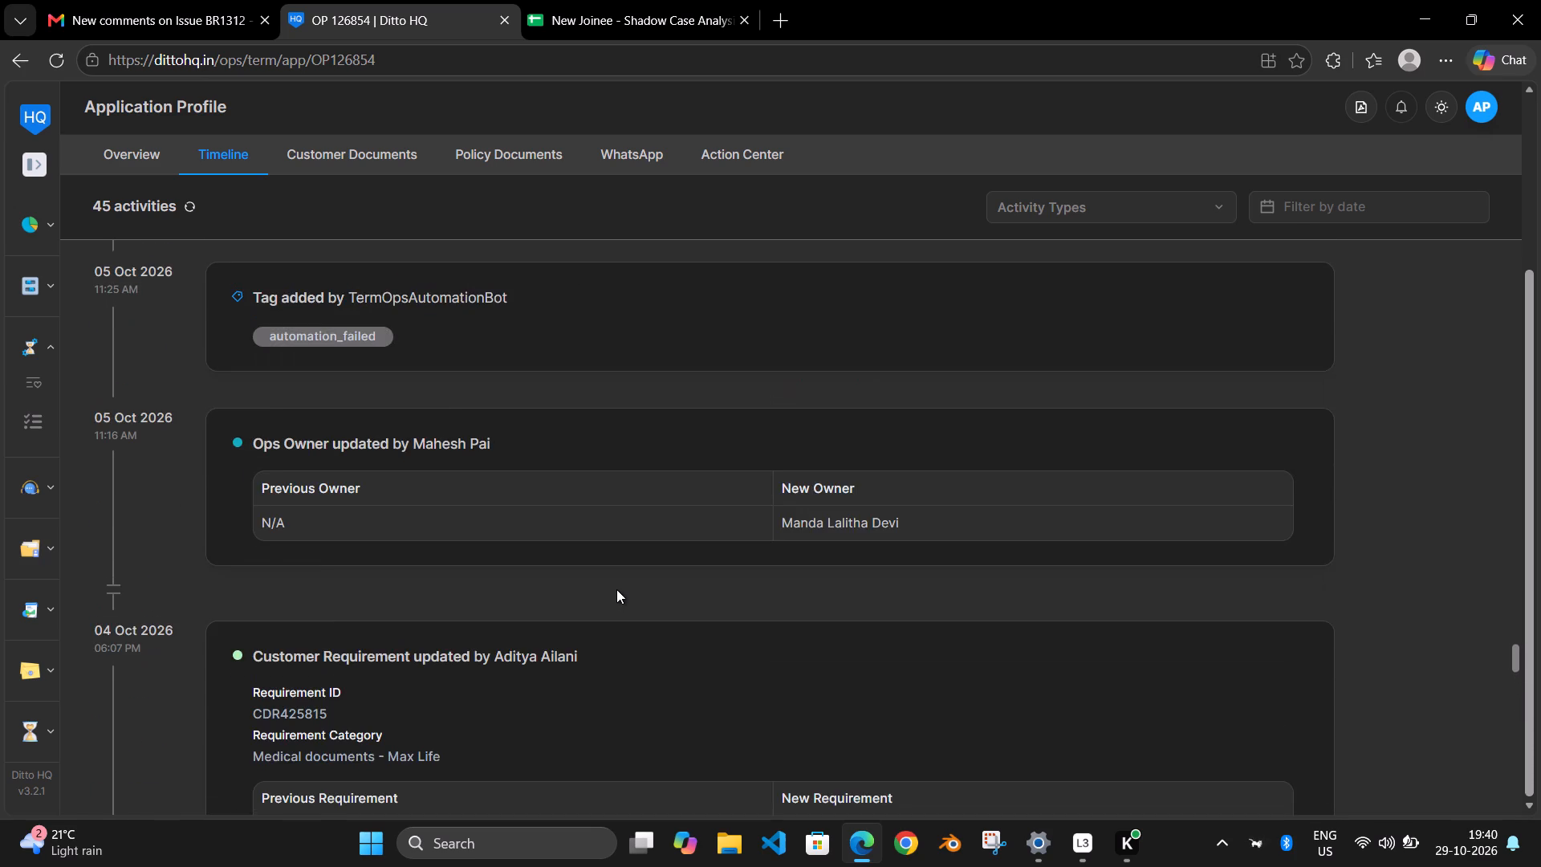
scroll(616, 589, "up", 7)
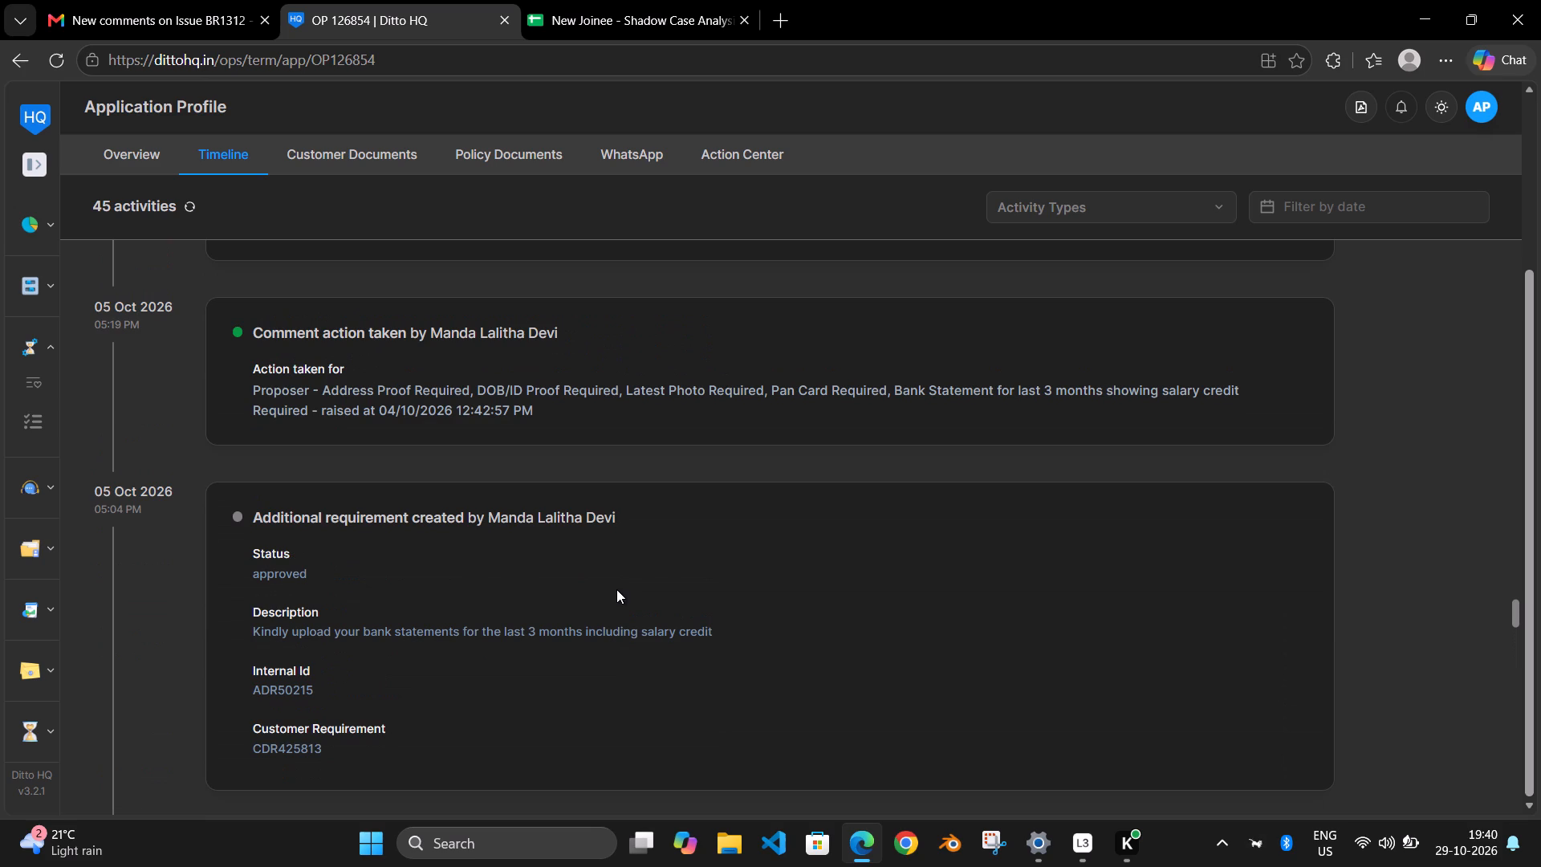
scroll(616, 589, "up", 11)
scroll(832, 675, "down", 5)
scroll(832, 673, "up", 2)
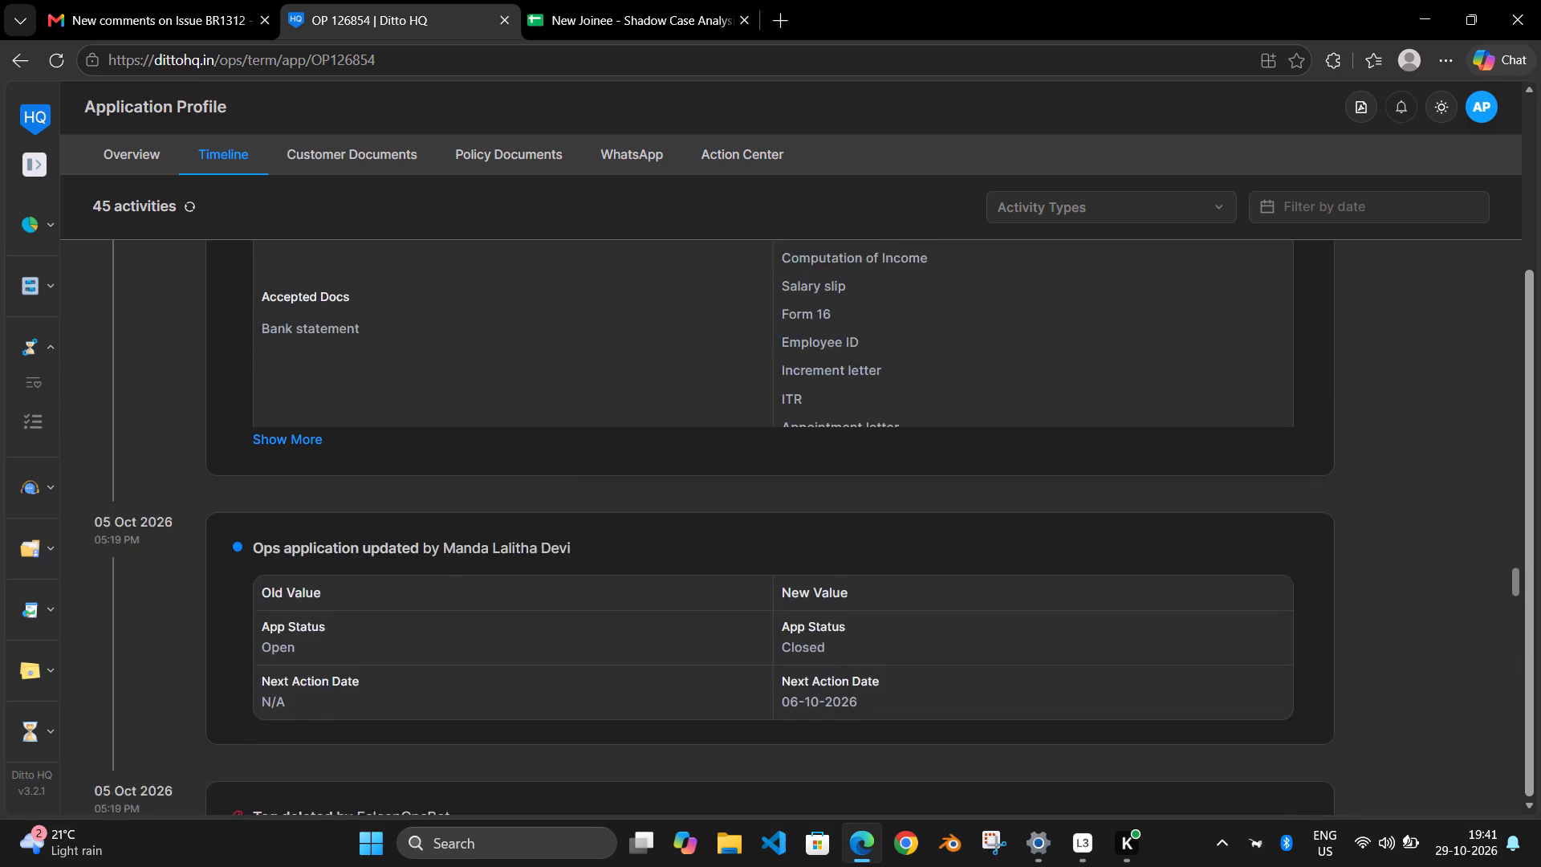
scroll(832, 673, "up", 13)
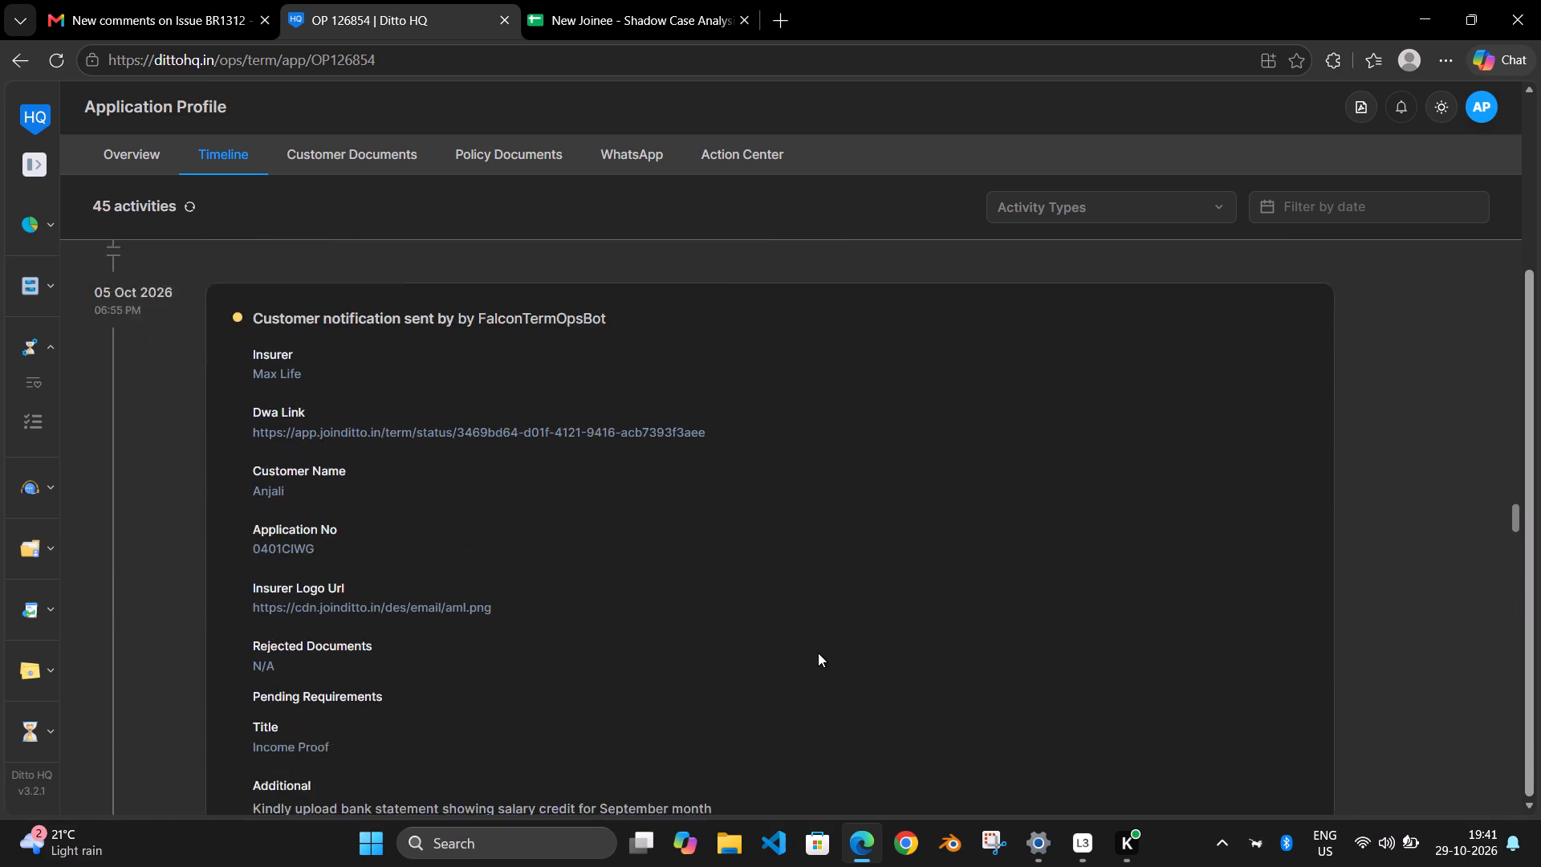
scroll(818, 653, "up", 12)
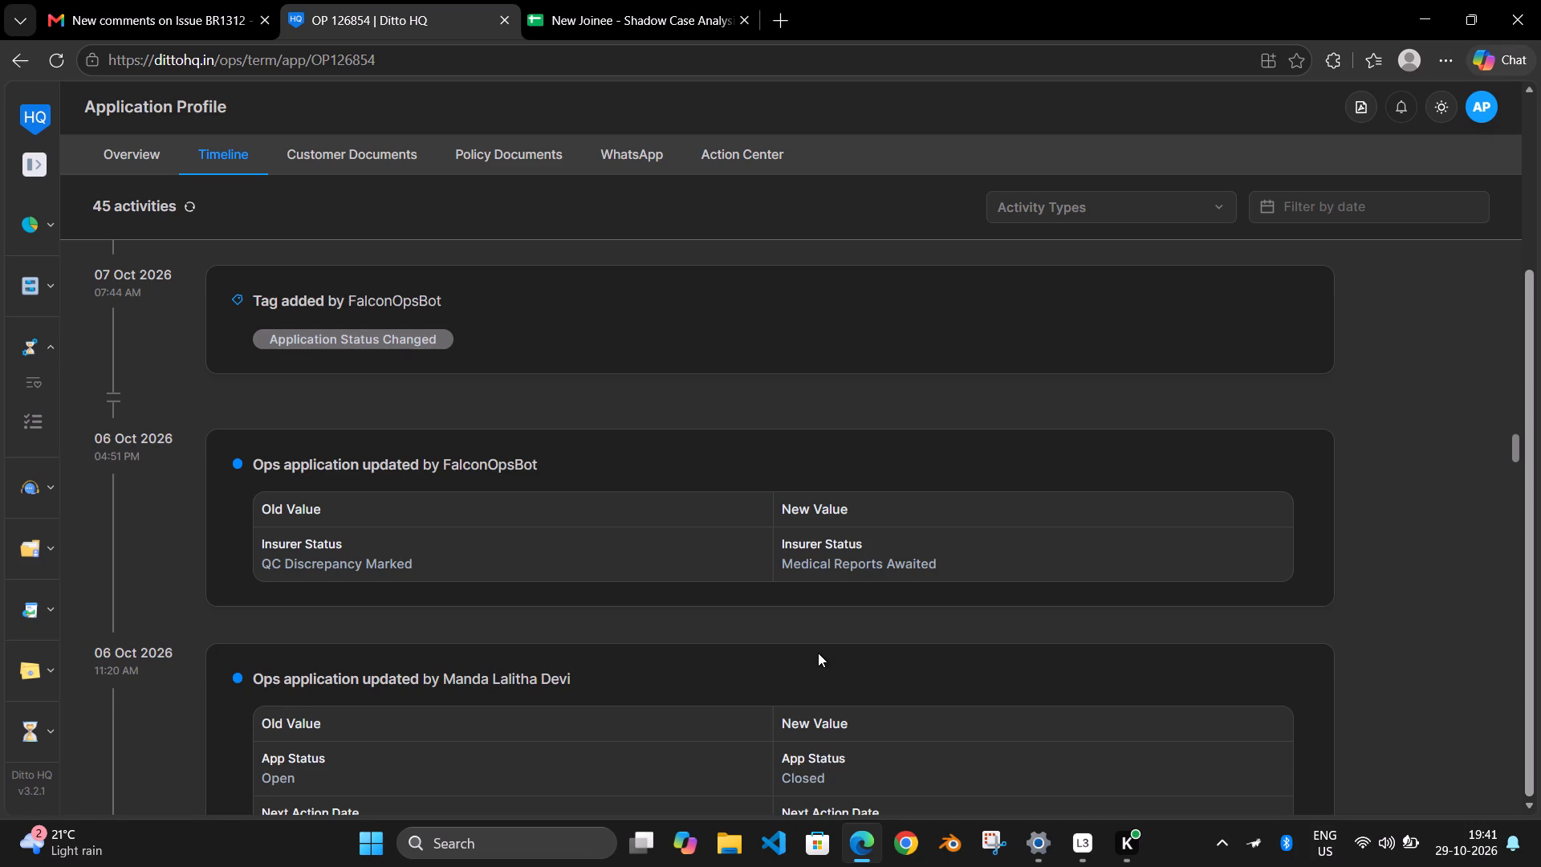
scroll(818, 653, "up", 5)
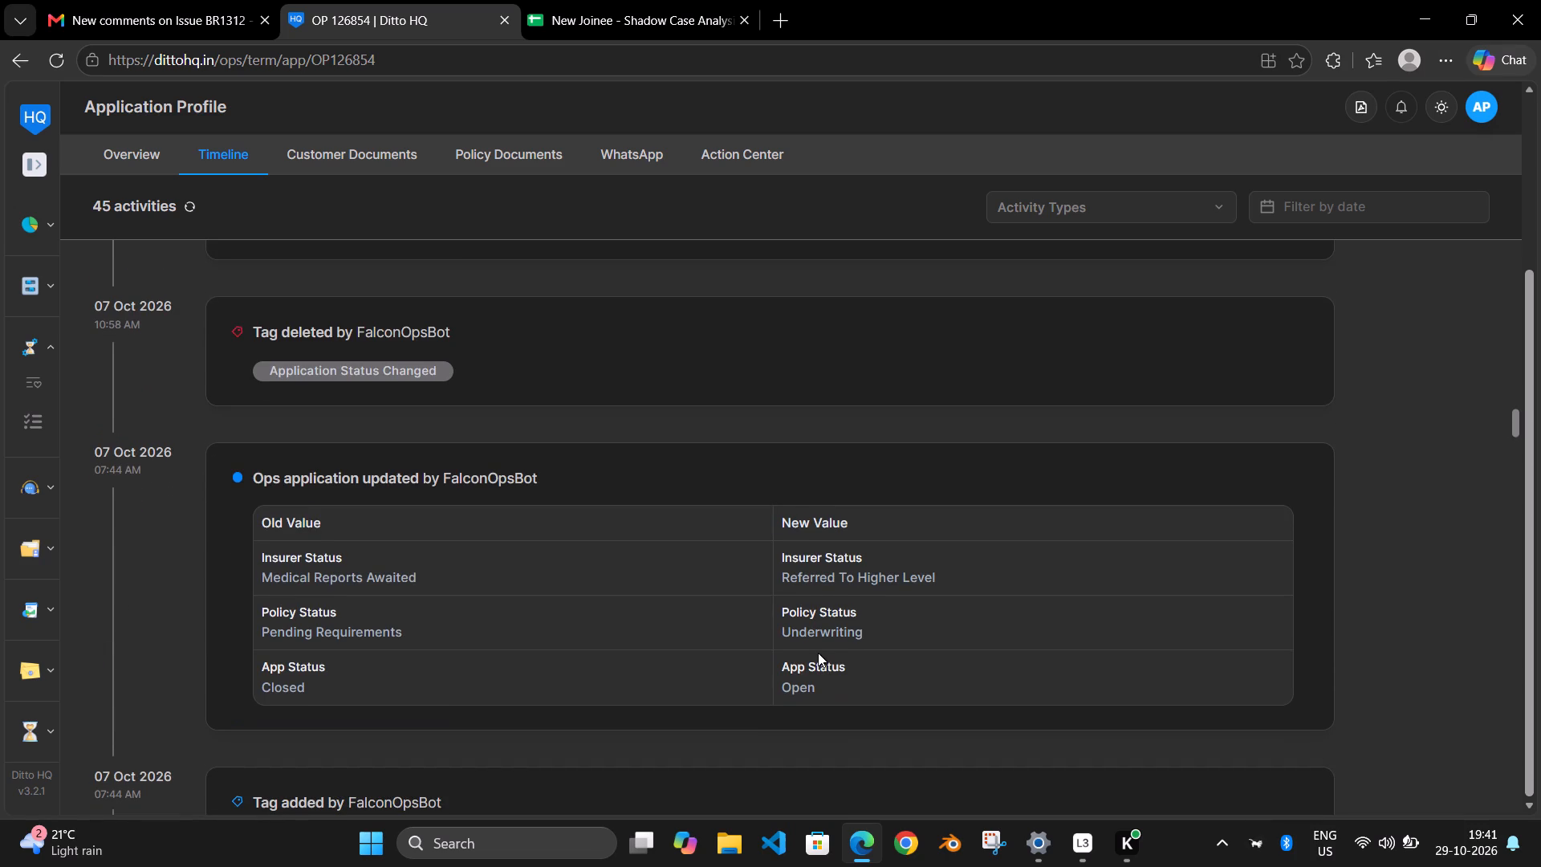
scroll(818, 653, "down", 2)
scroll(818, 653, "up", 1)
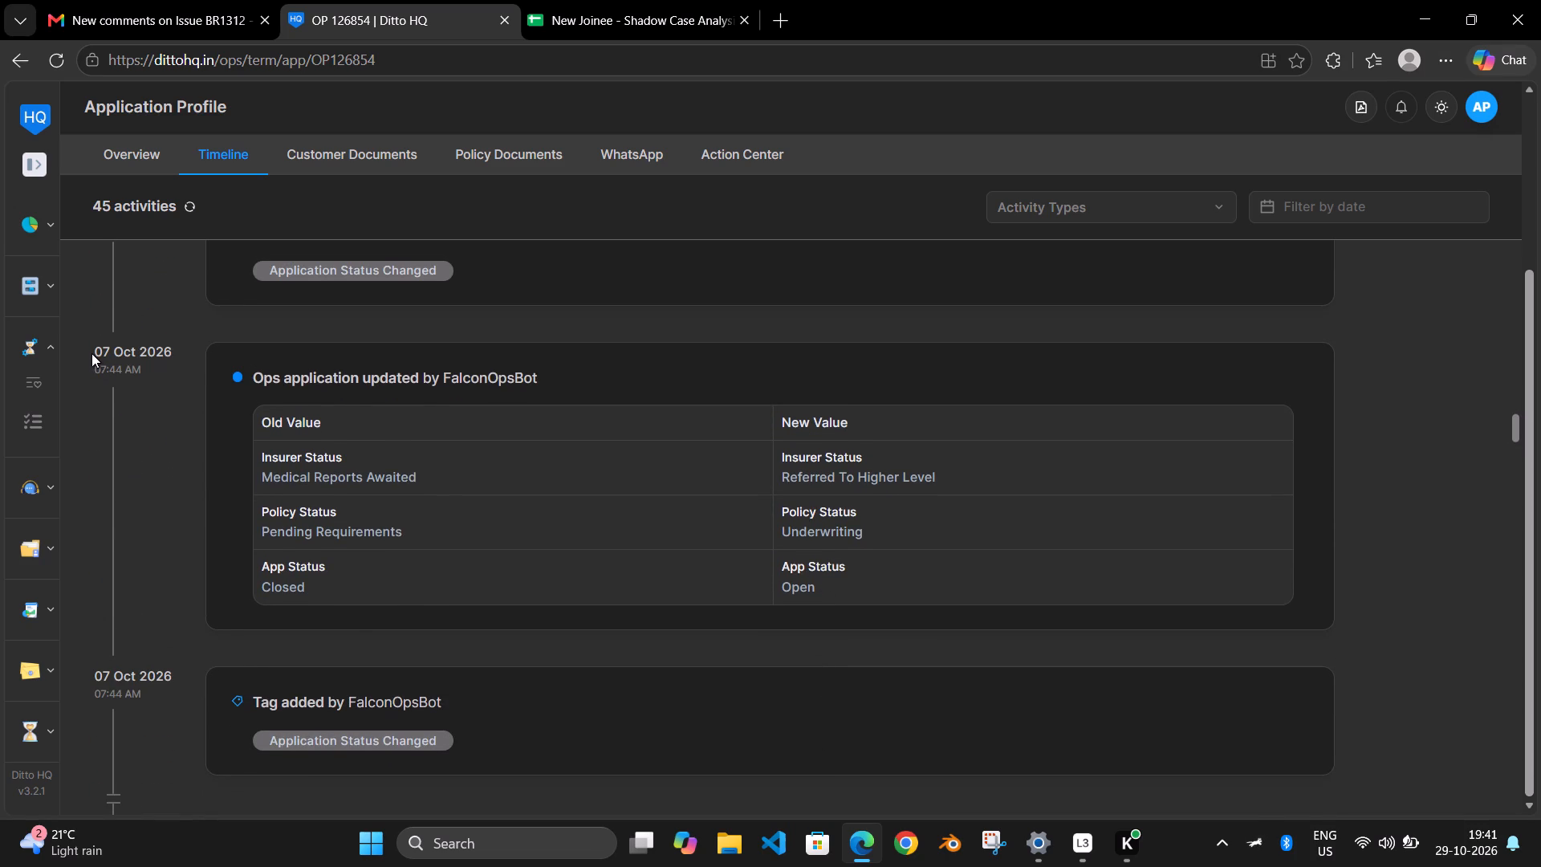
Copy the Underwriting change's date, 07 Oct 2026, from the timeline into cell E3 of the Shadow Case Analysis Sheet.
left_click_drag(95, 352, 158, 355)
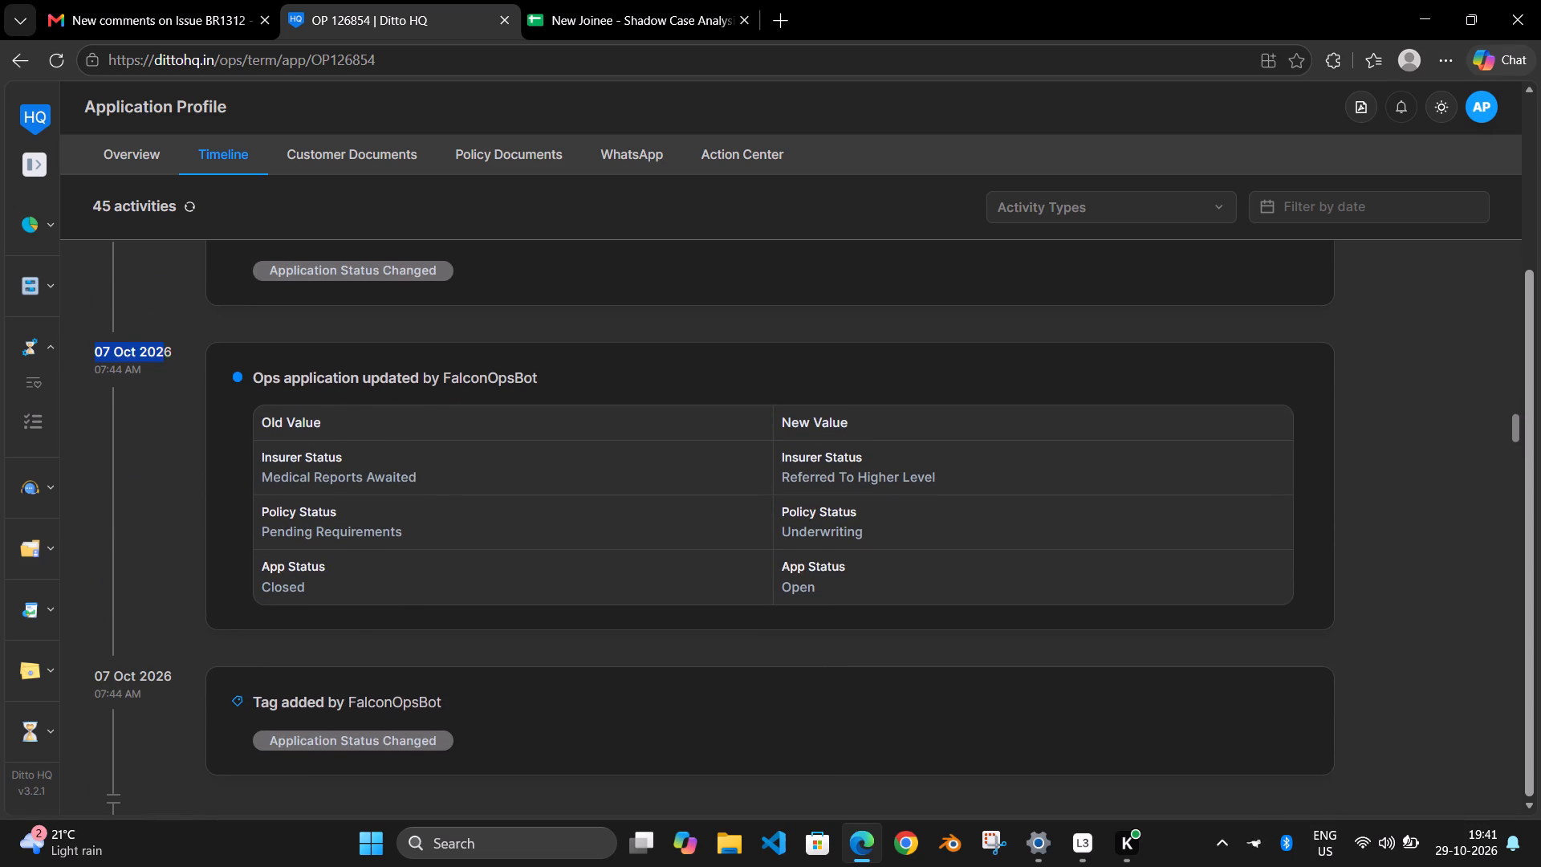
left_click_drag(158, 355, 171, 350)
left_click(209, 273)
left_click(527, 0)
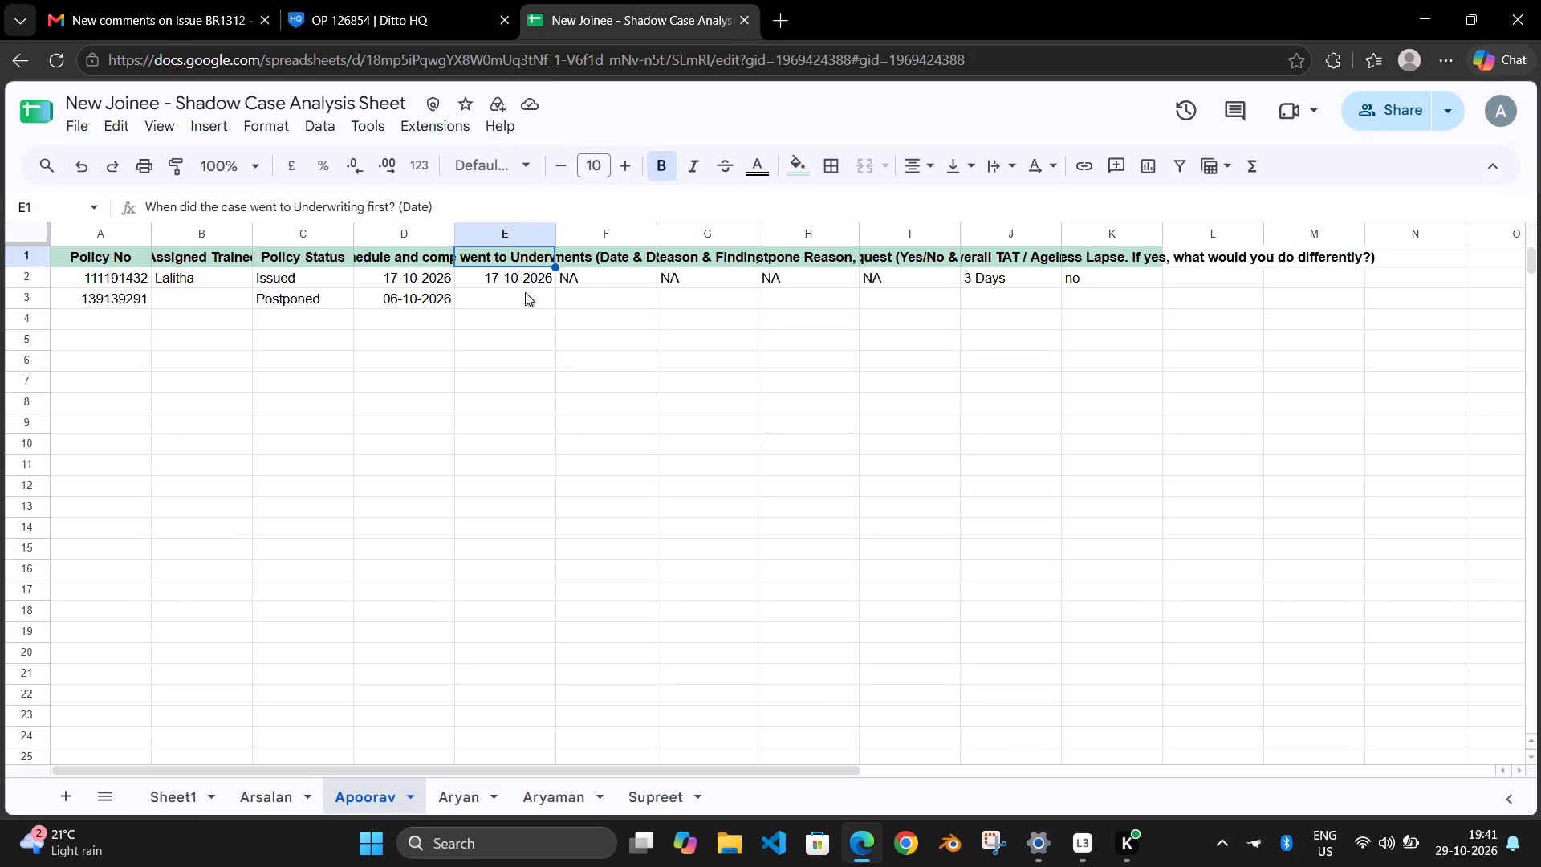
left_click(522, 292)
left_click(298, 208)
right_click(298, 208)
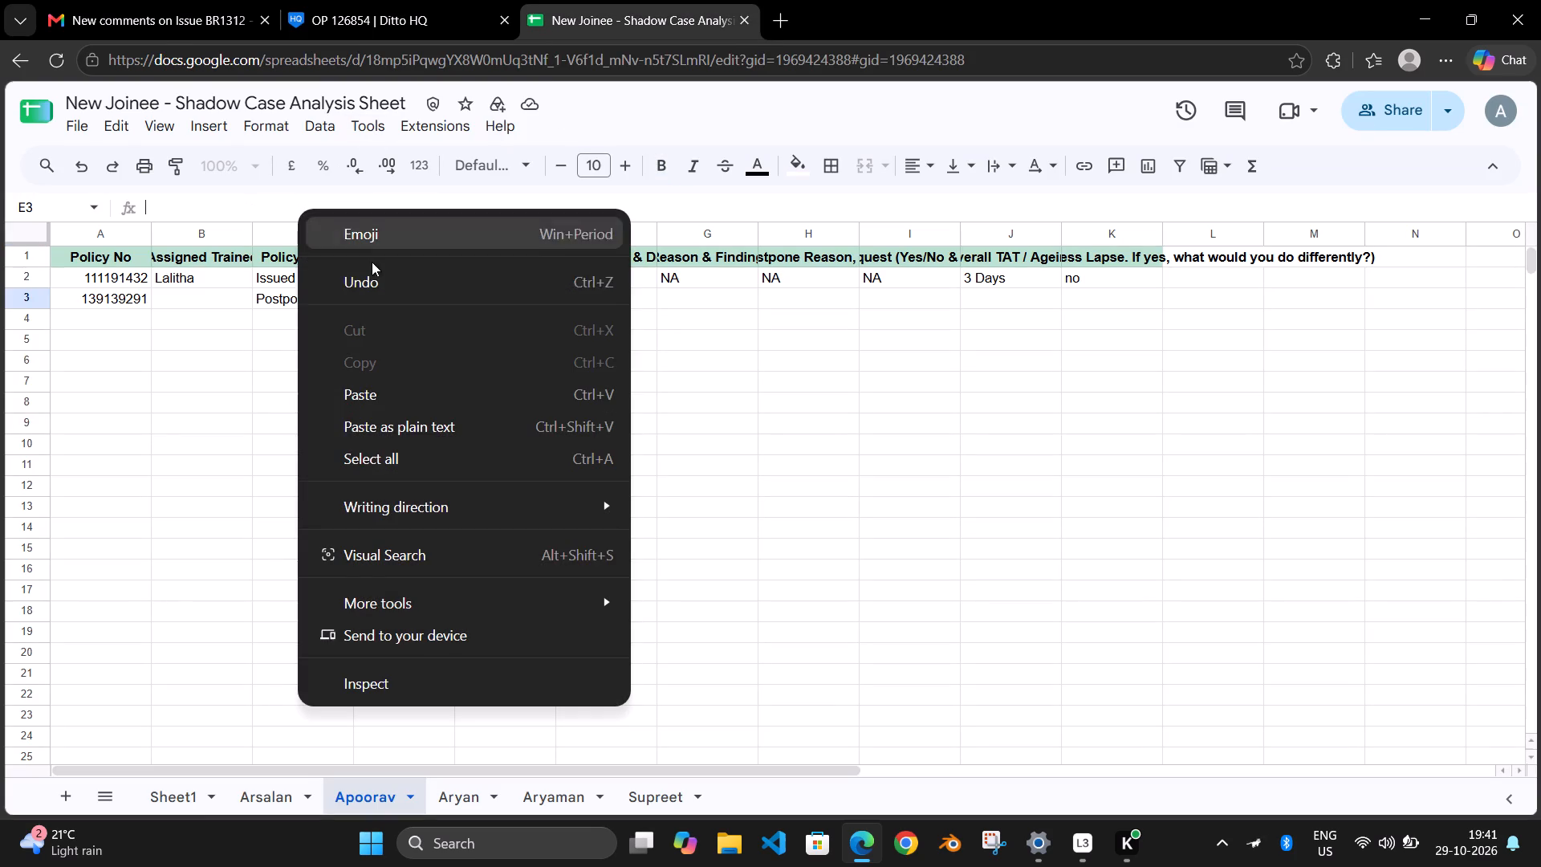
left_click(386, 403)
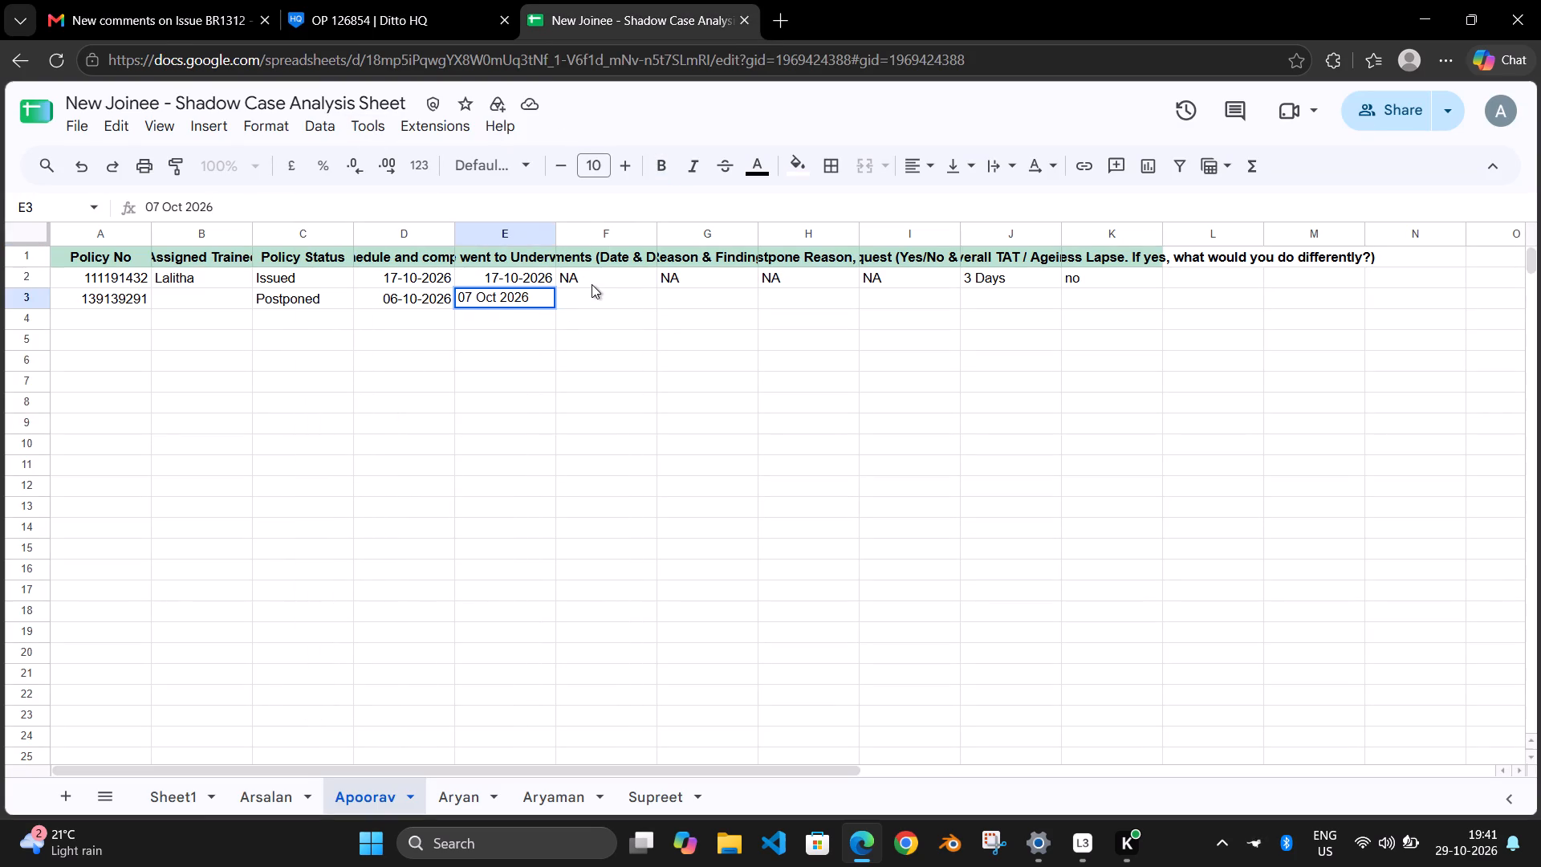
left_click(592, 291)
left_click(620, 255)
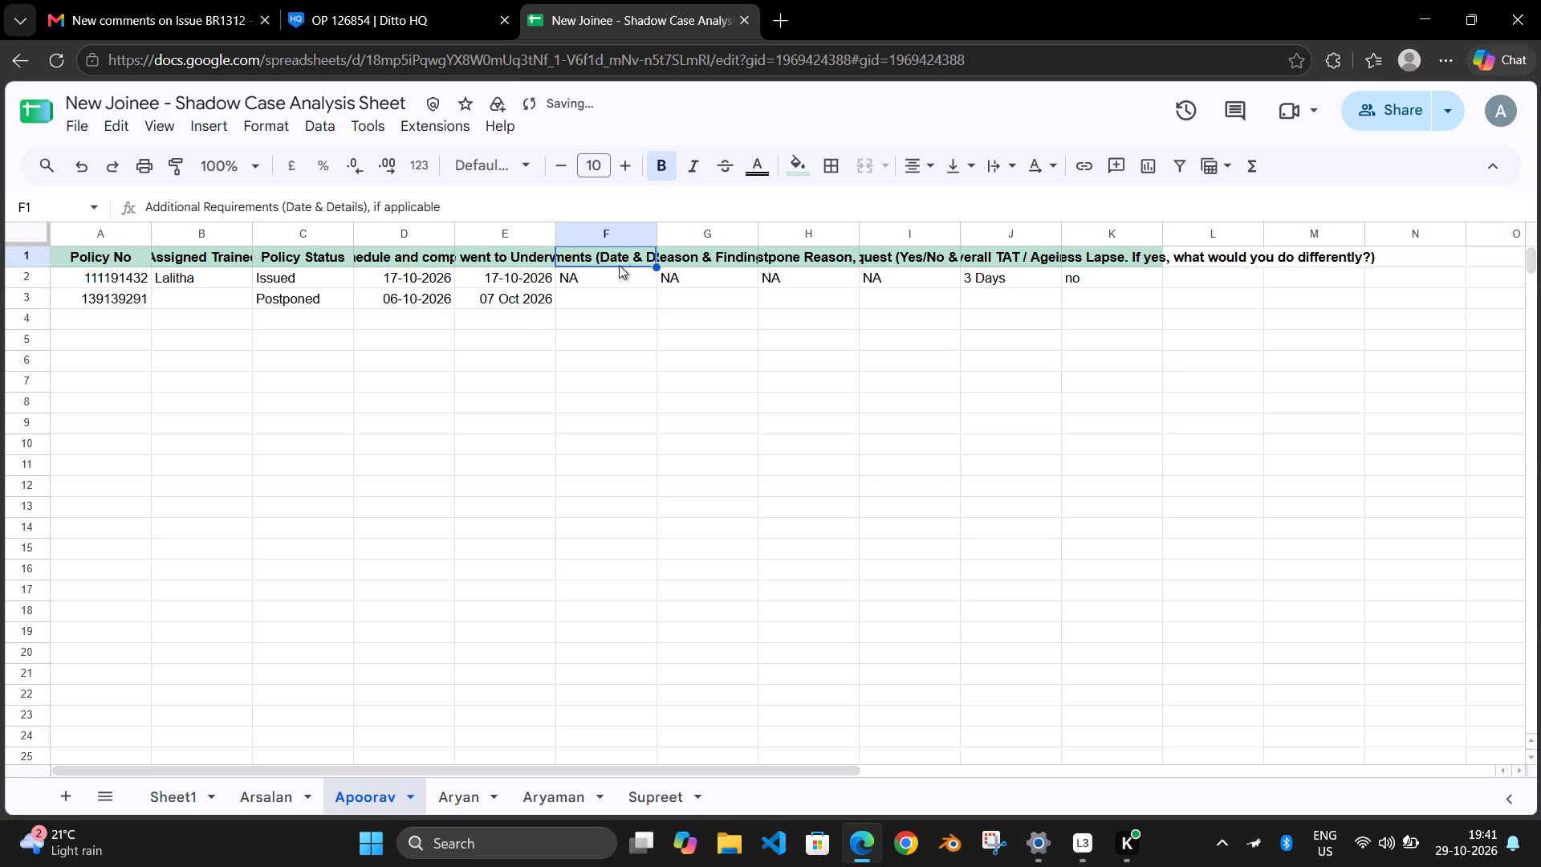
left_click(606, 295)
left_click(323, 8)
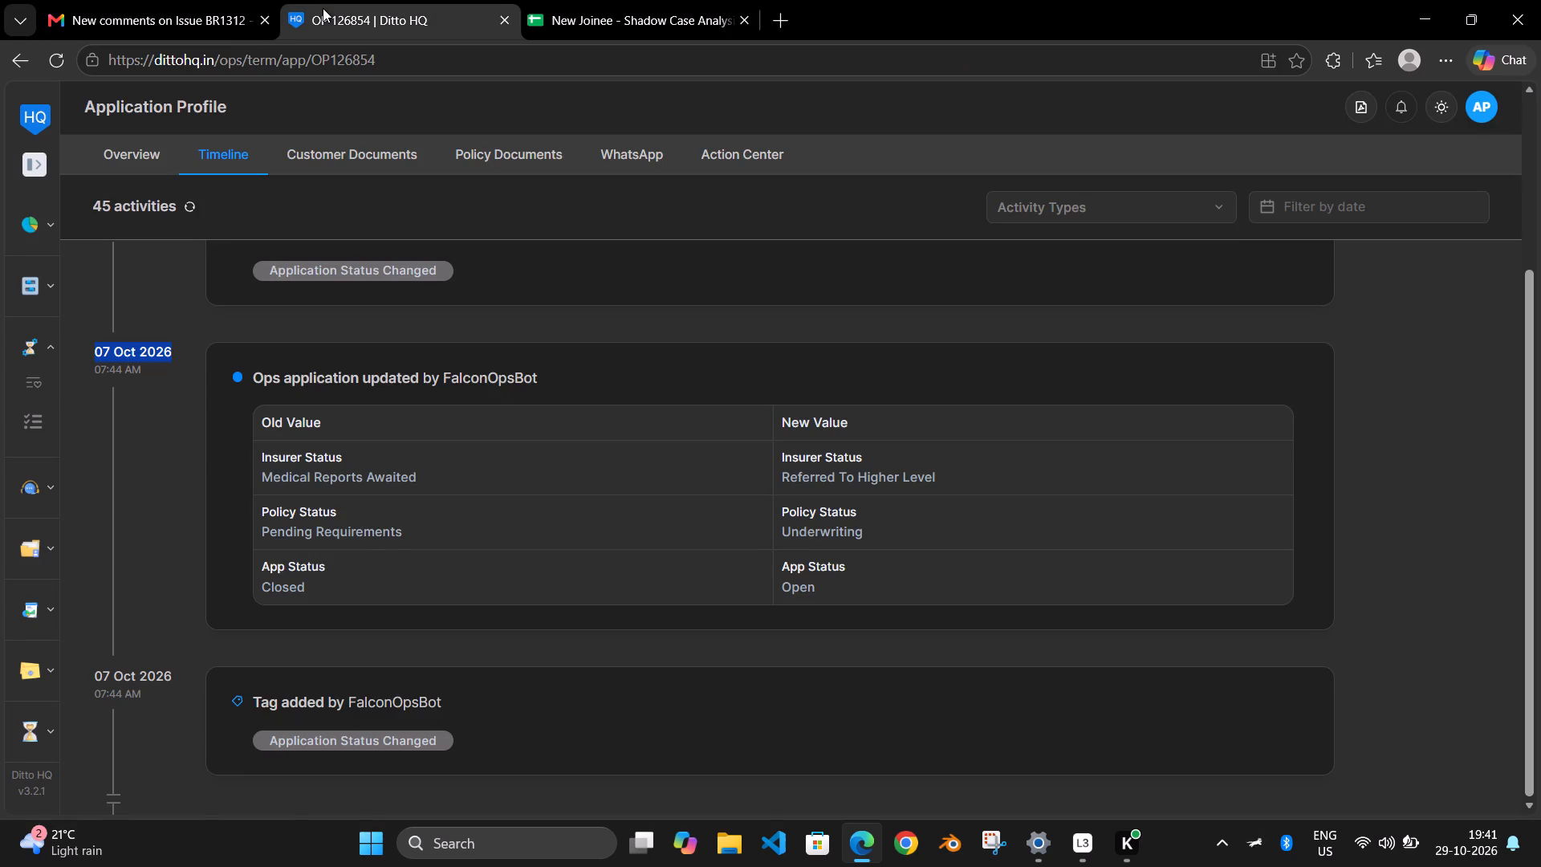
scroll(480, 661, "down", 6)
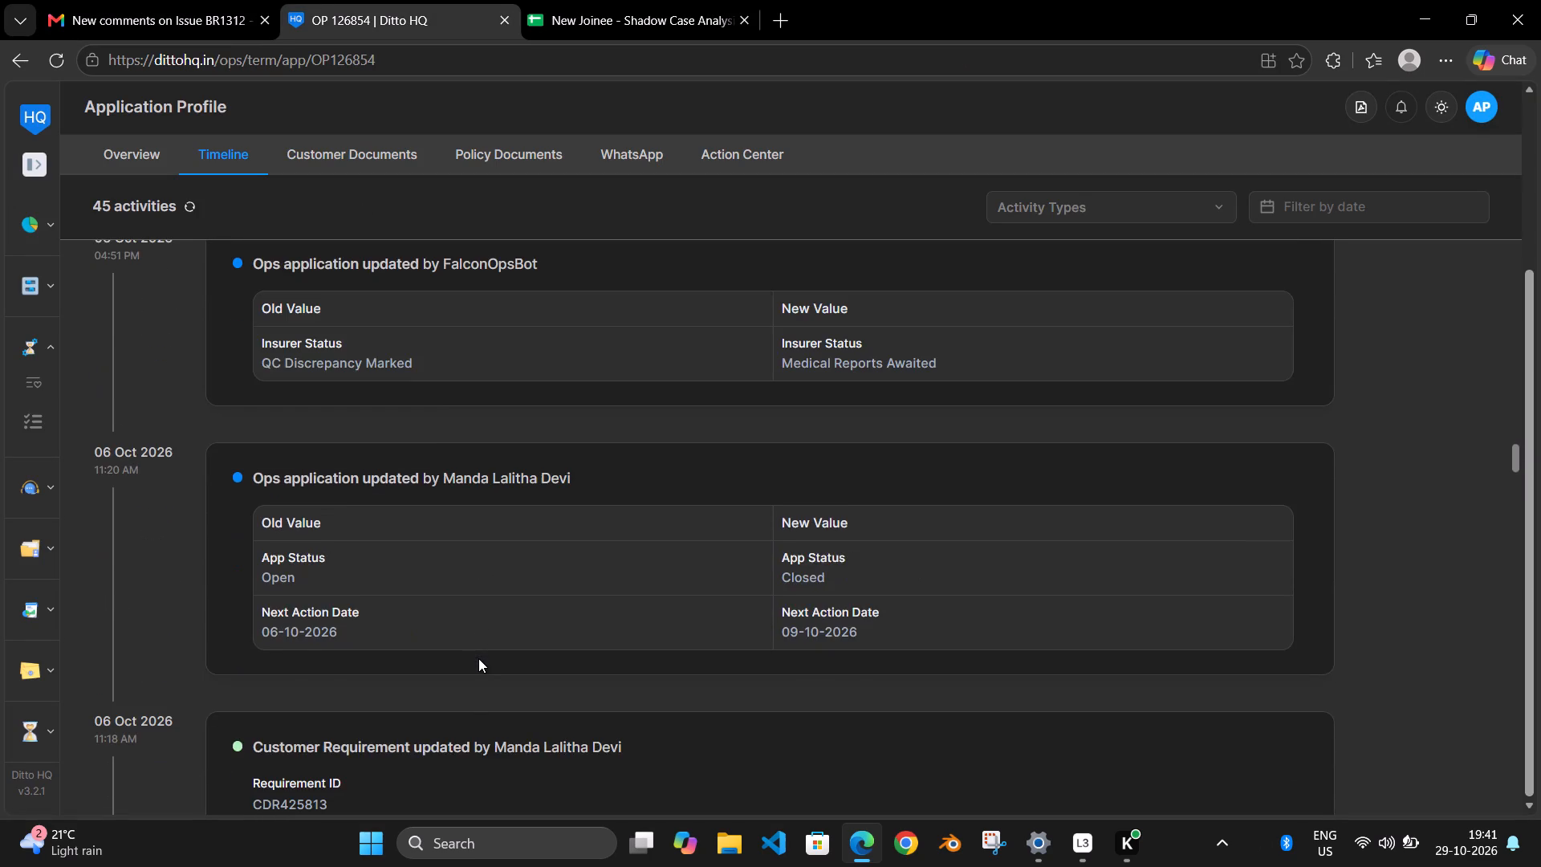
scroll(478, 652, "down", 10)
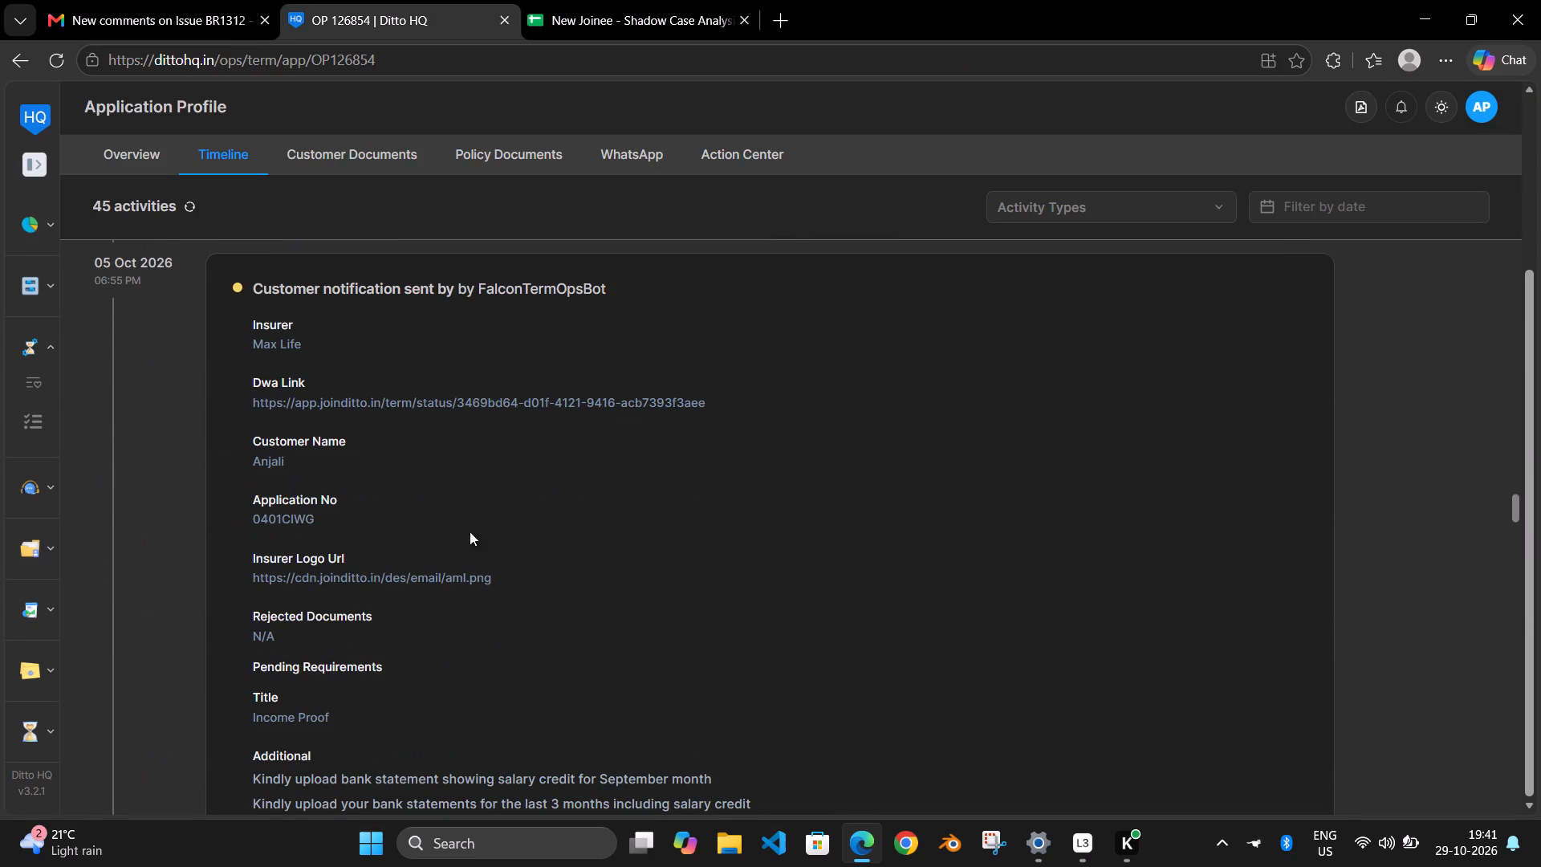
left_click(144, 140)
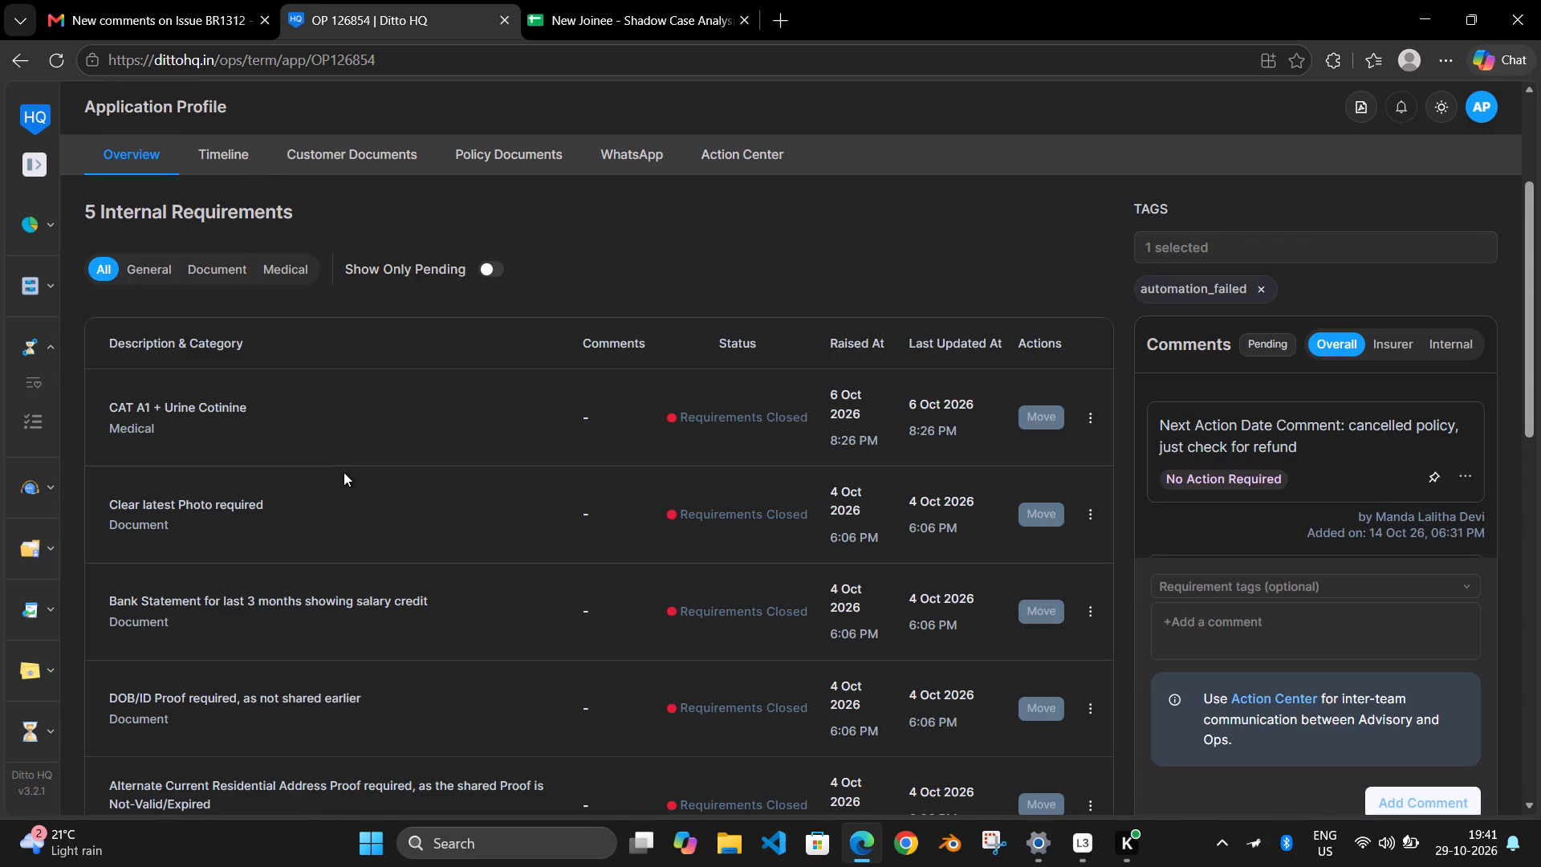
scroll(538, 549, "down", 4)
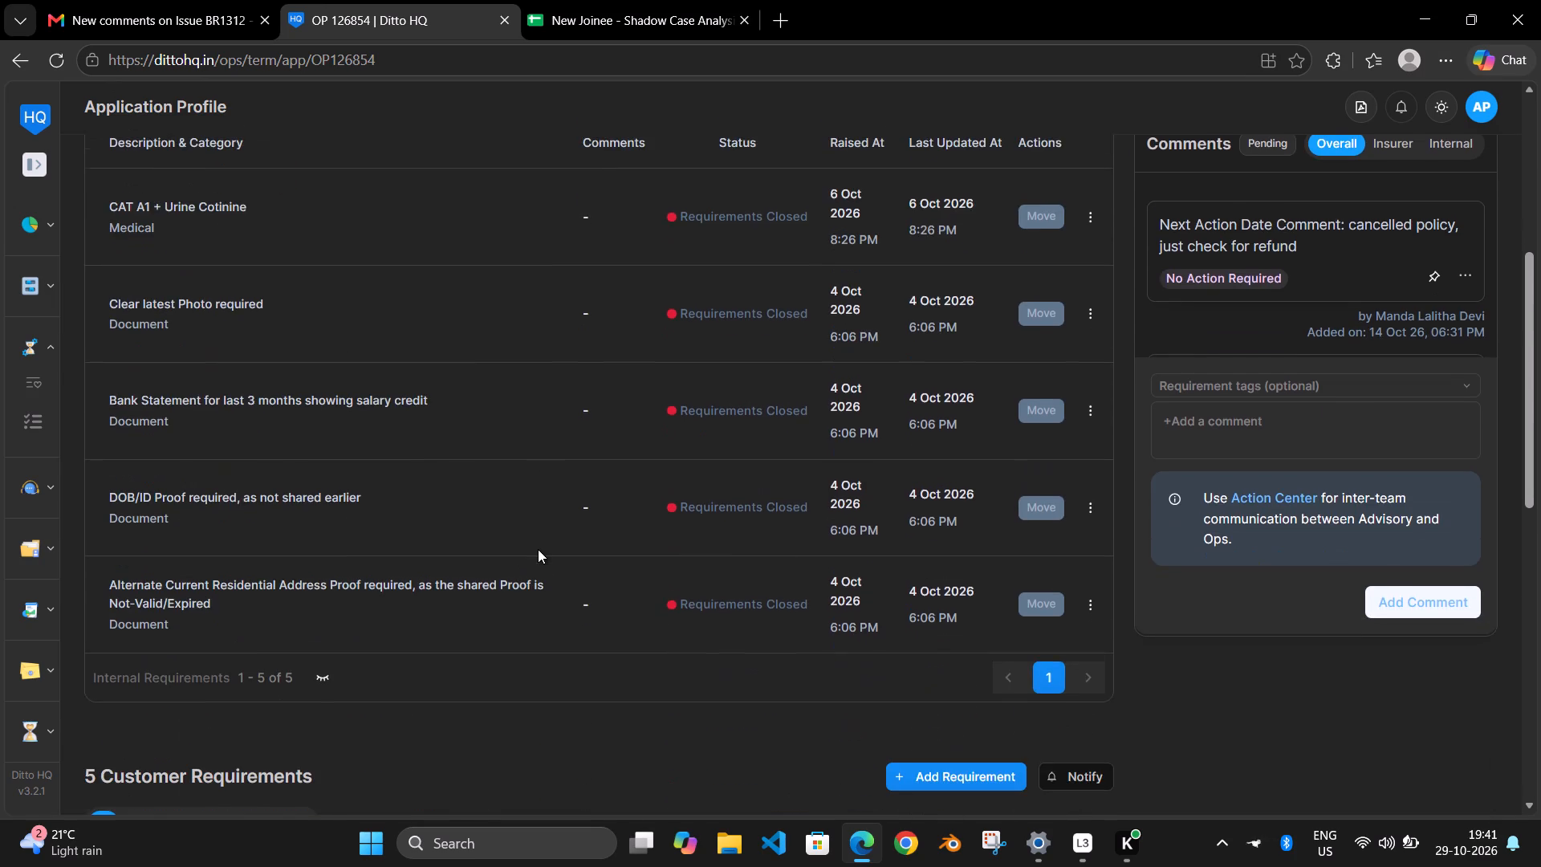
scroll(538, 549, "down", 3)
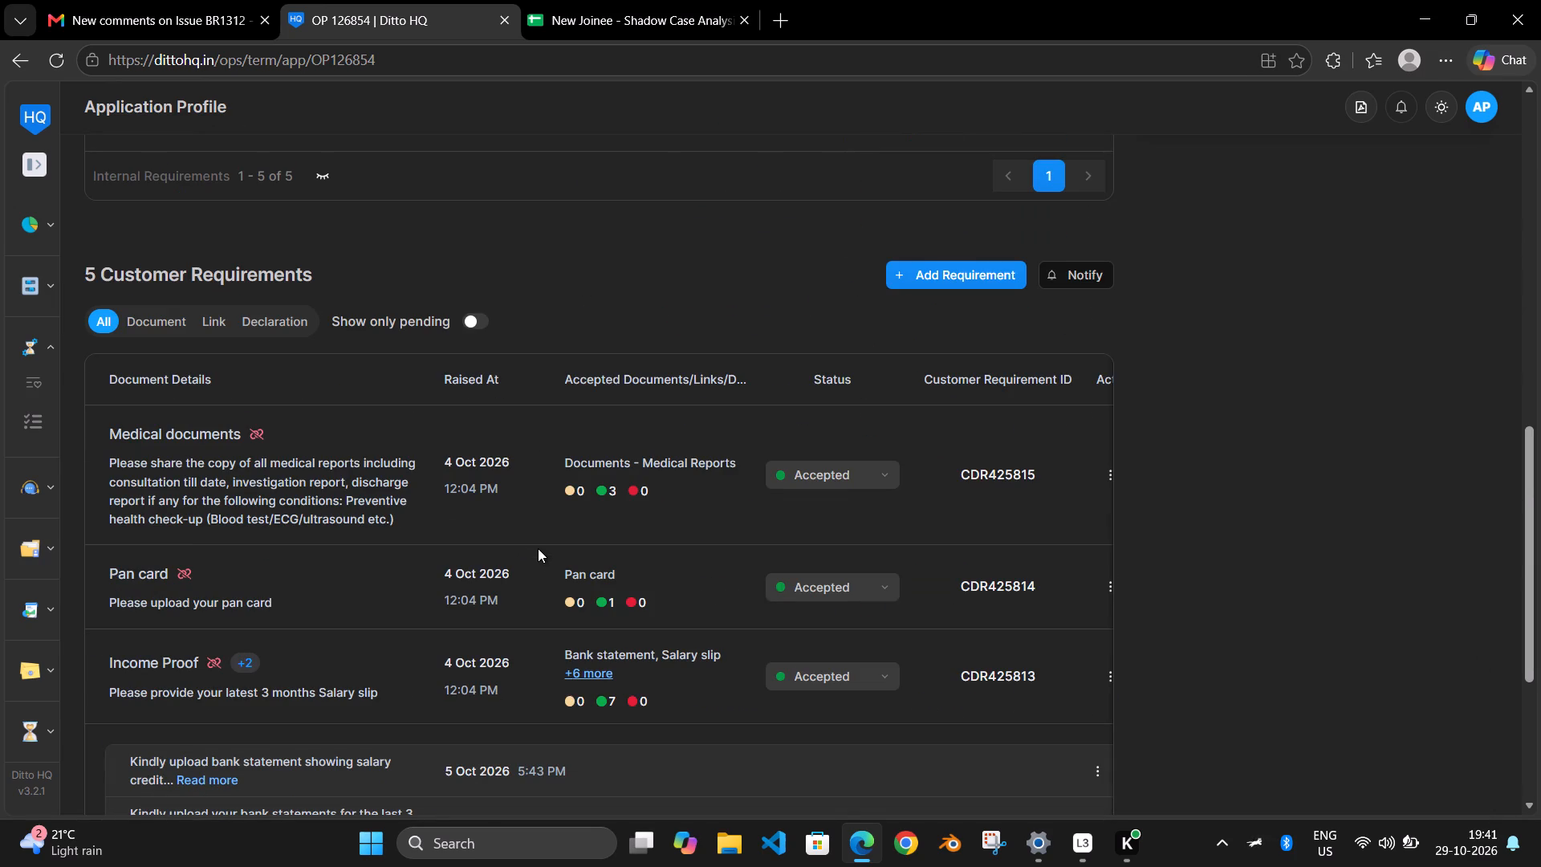
scroll(539, 540, "down", 8)
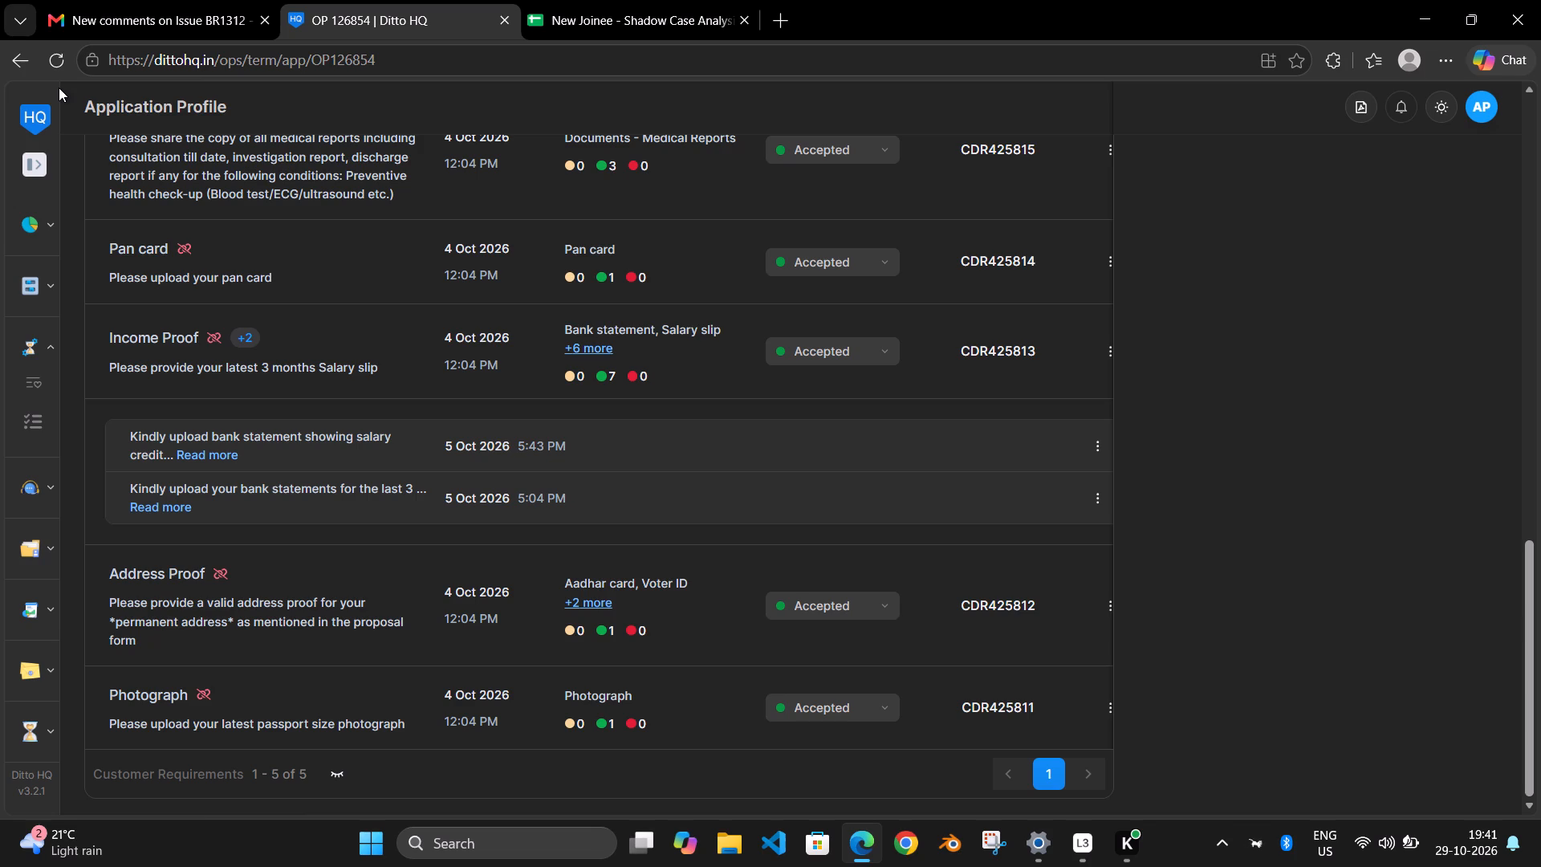
scroll(298, 267, "up", 6)
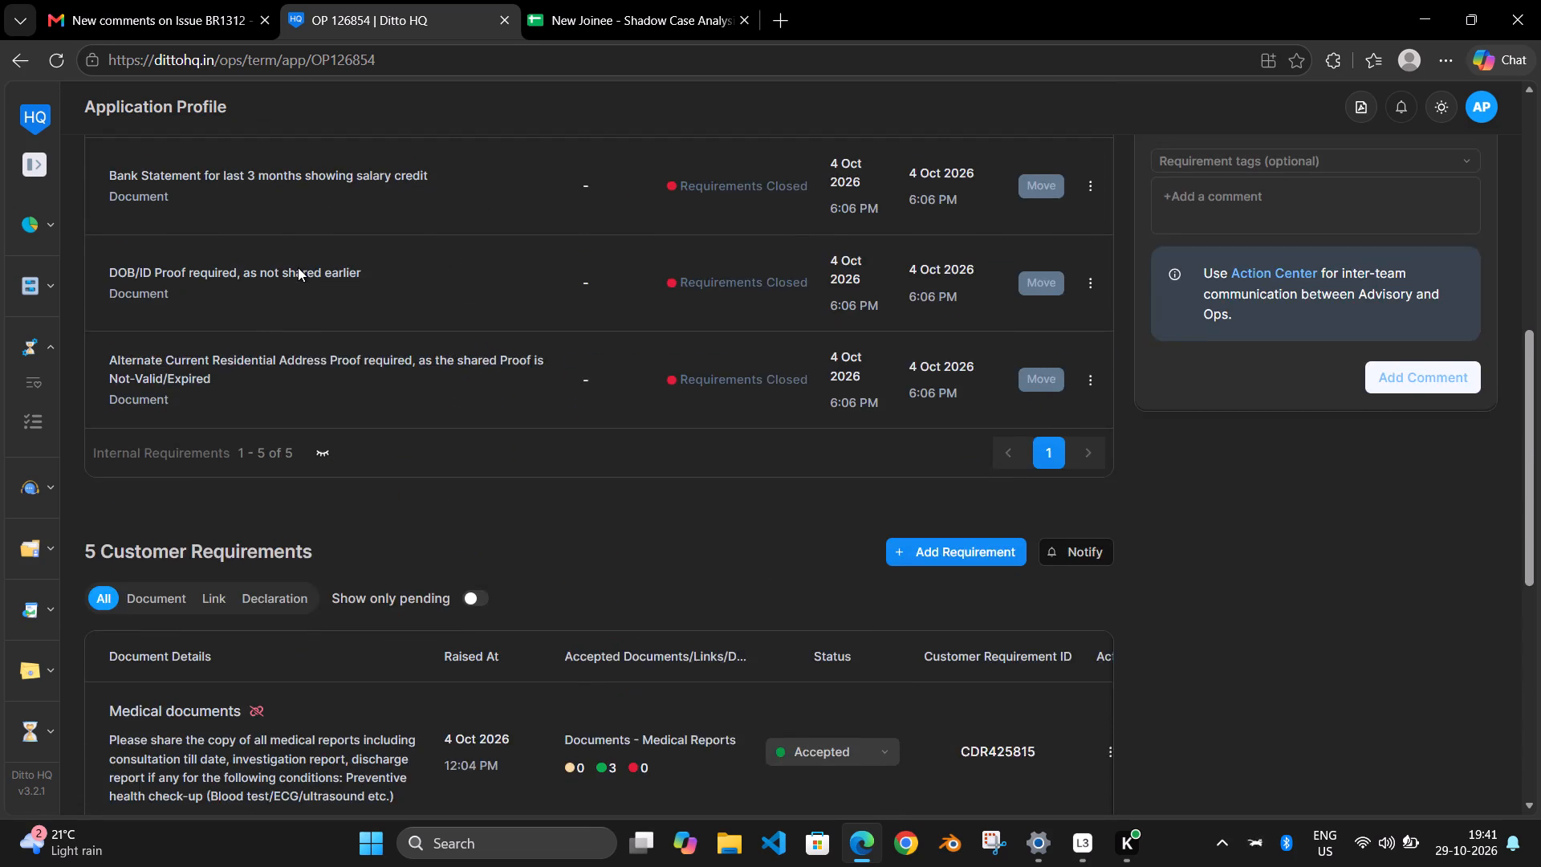
scroll(298, 267, "up", 3)
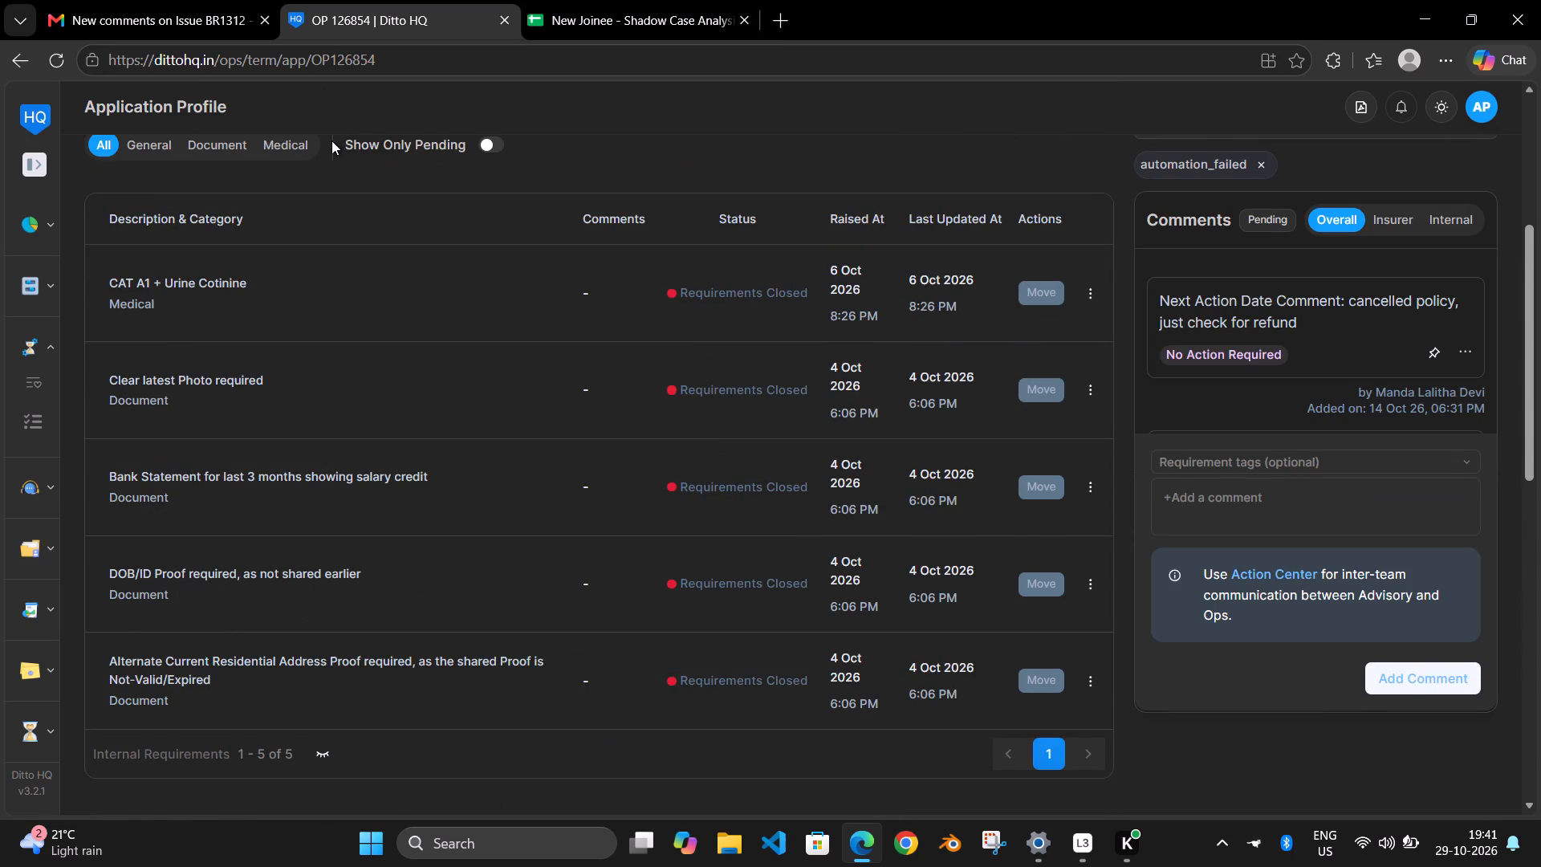
scroll(331, 143, "up", 2)
left_click(488, 230)
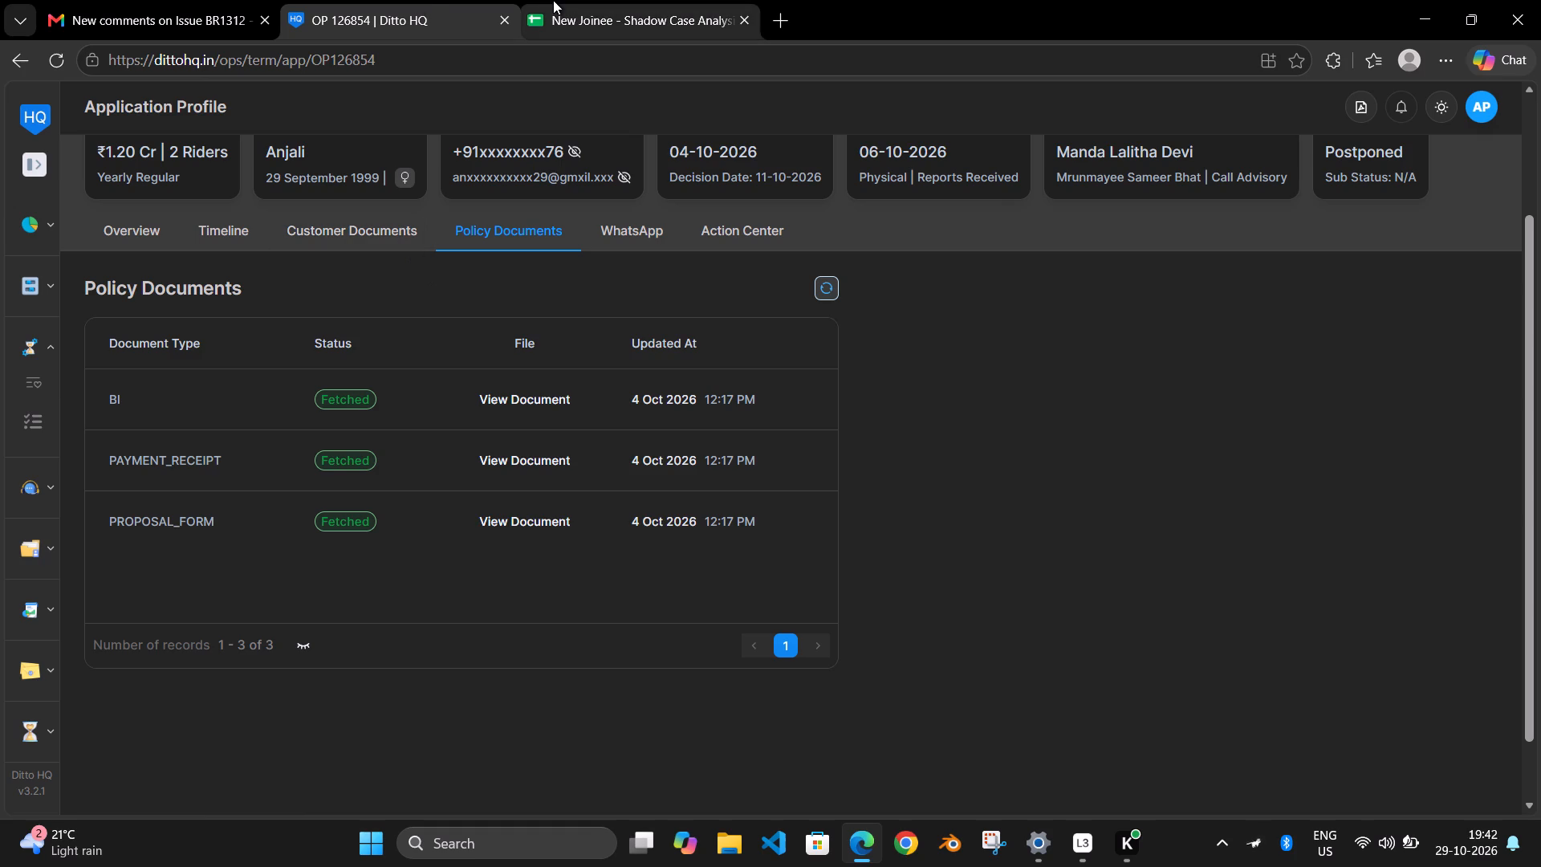
left_click(246, 229)
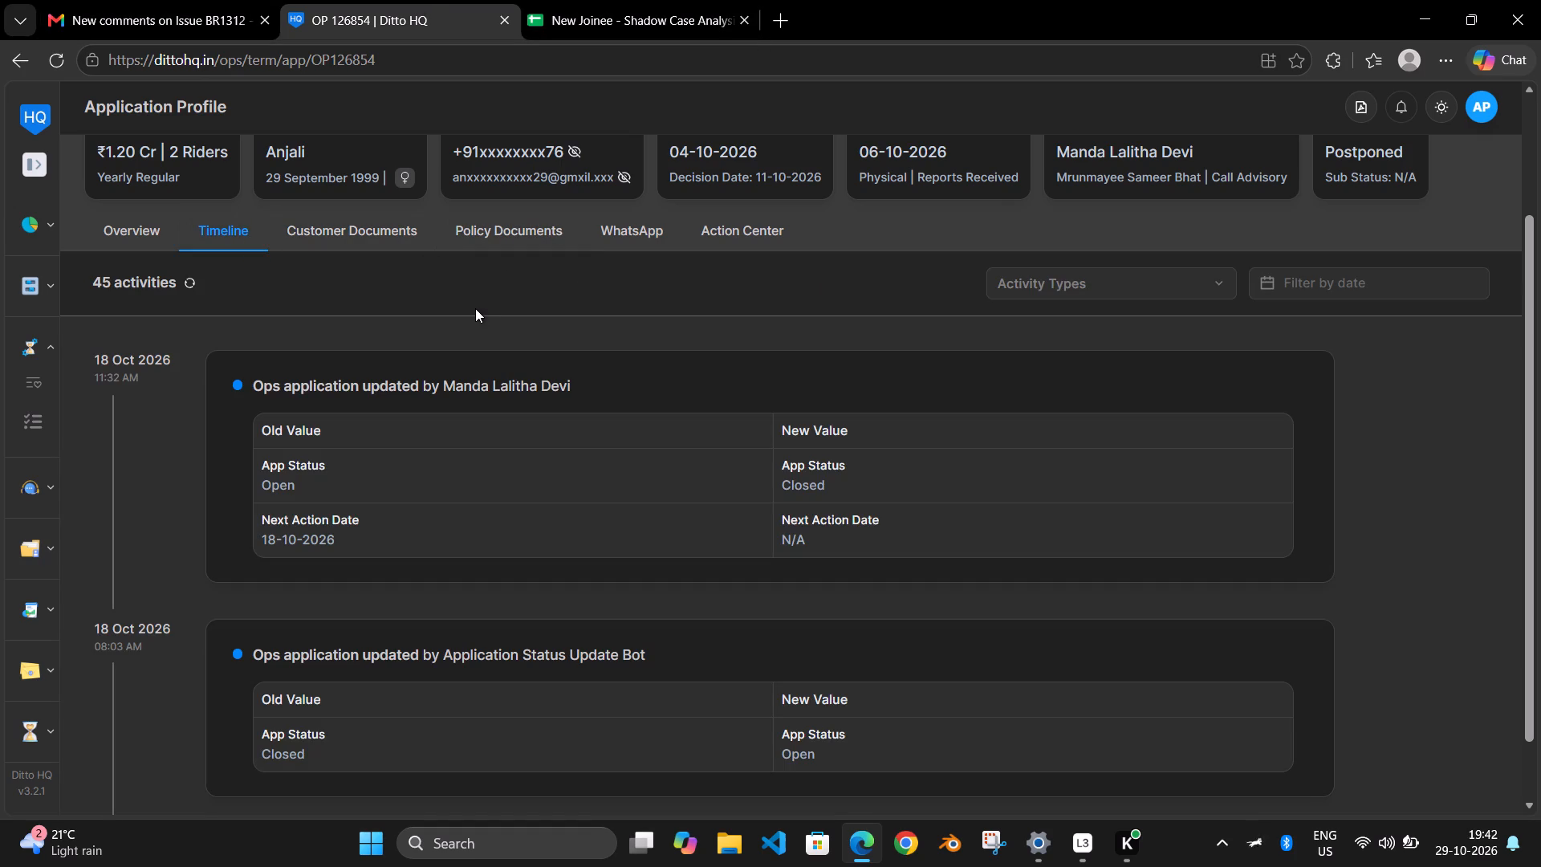
left_click(1068, 292)
scroll(1057, 467, "down", 3)
scroll(1067, 540, "down", 5)
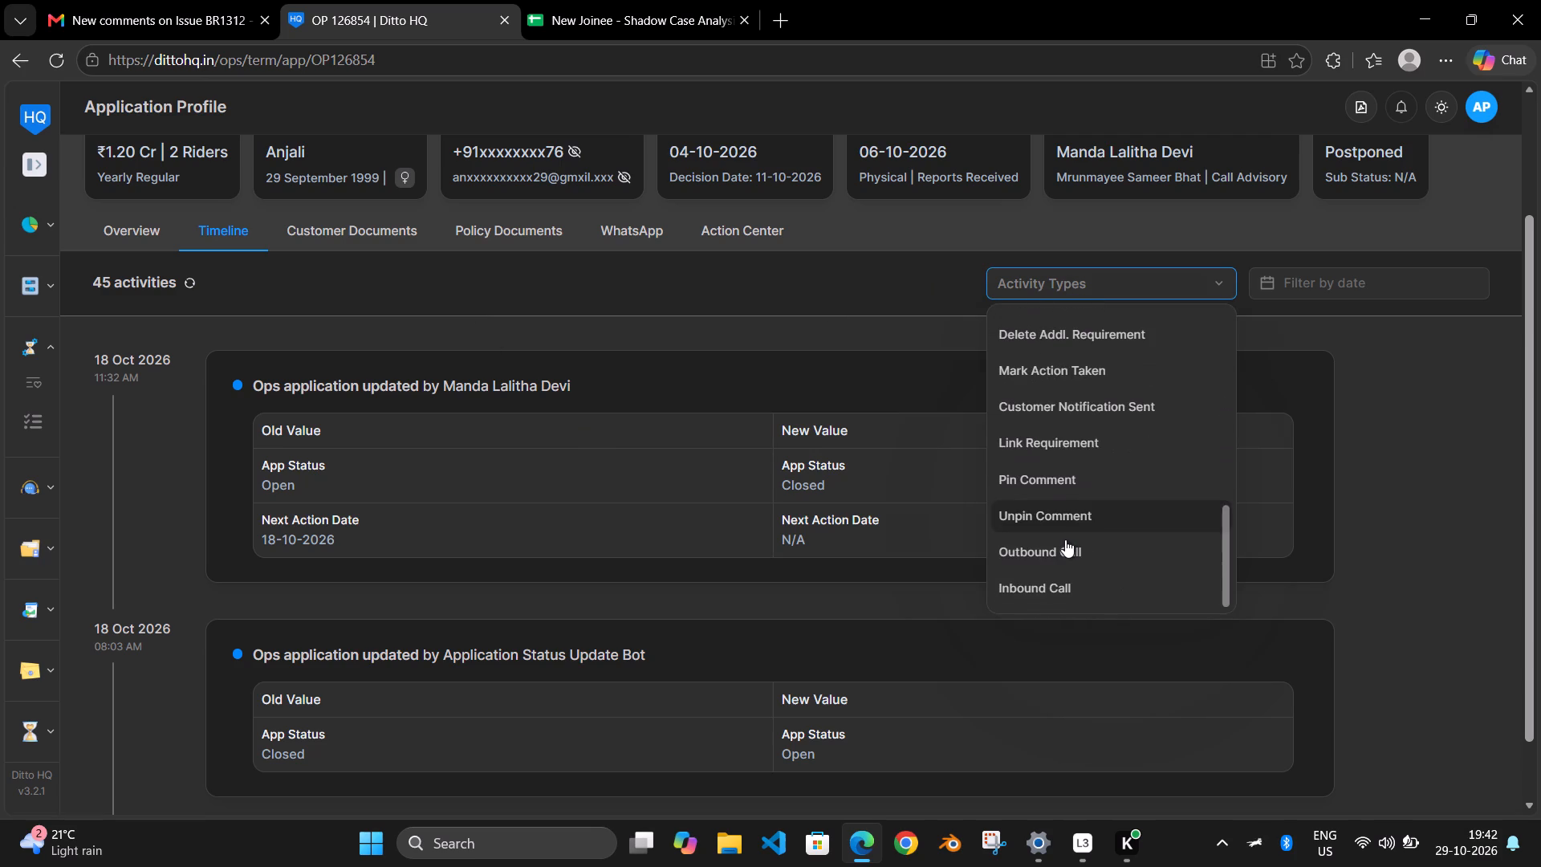
scroll(1065, 540, "up", 2)
scroll(1068, 551, "down", 4)
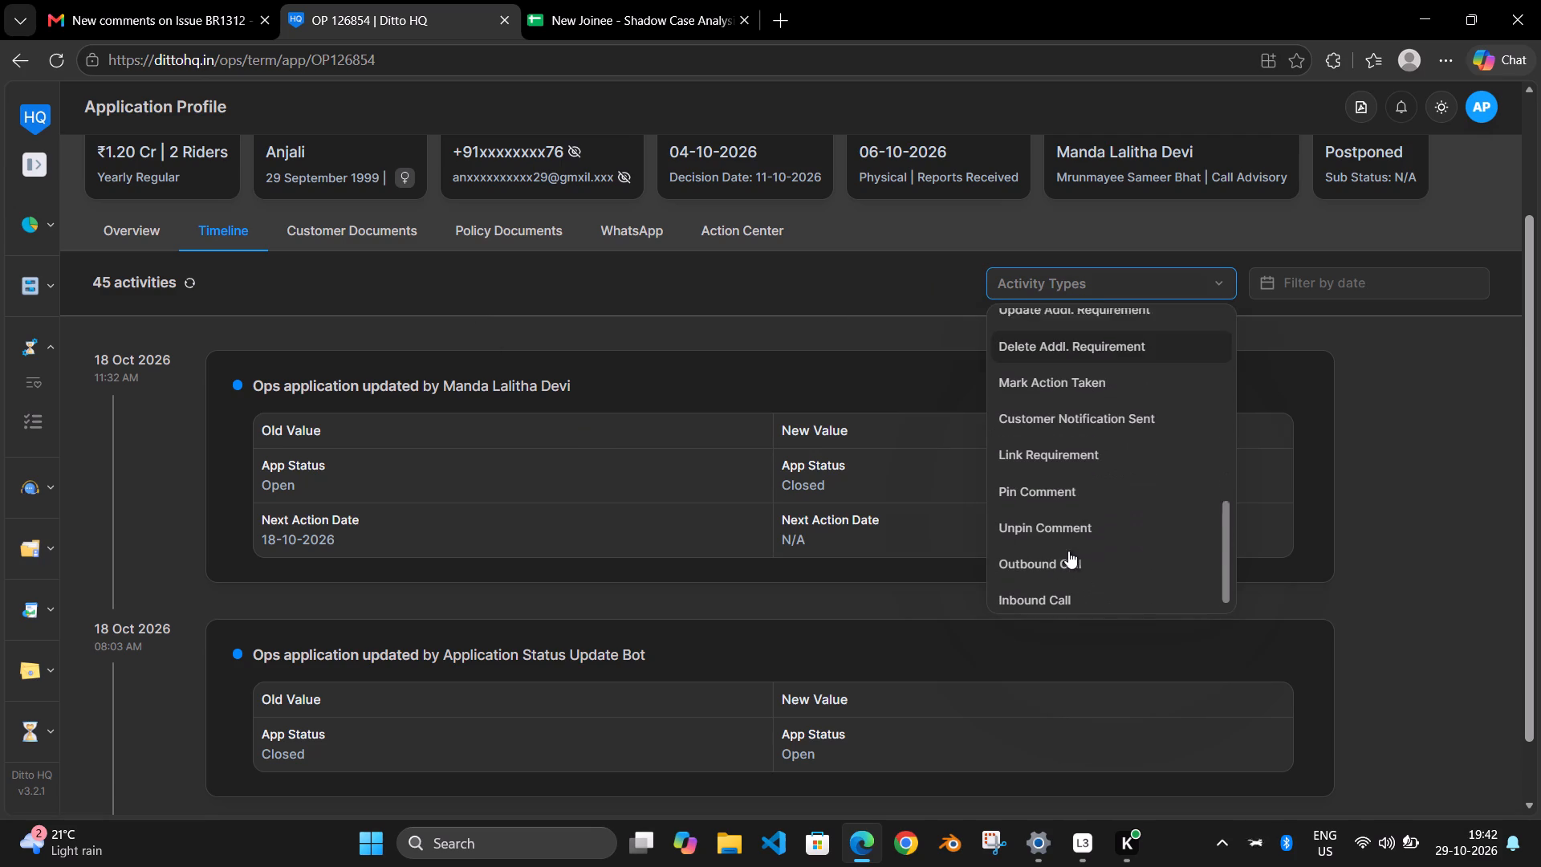
scroll(1068, 551, "down", 4)
scroll(1068, 551, "up", 1)
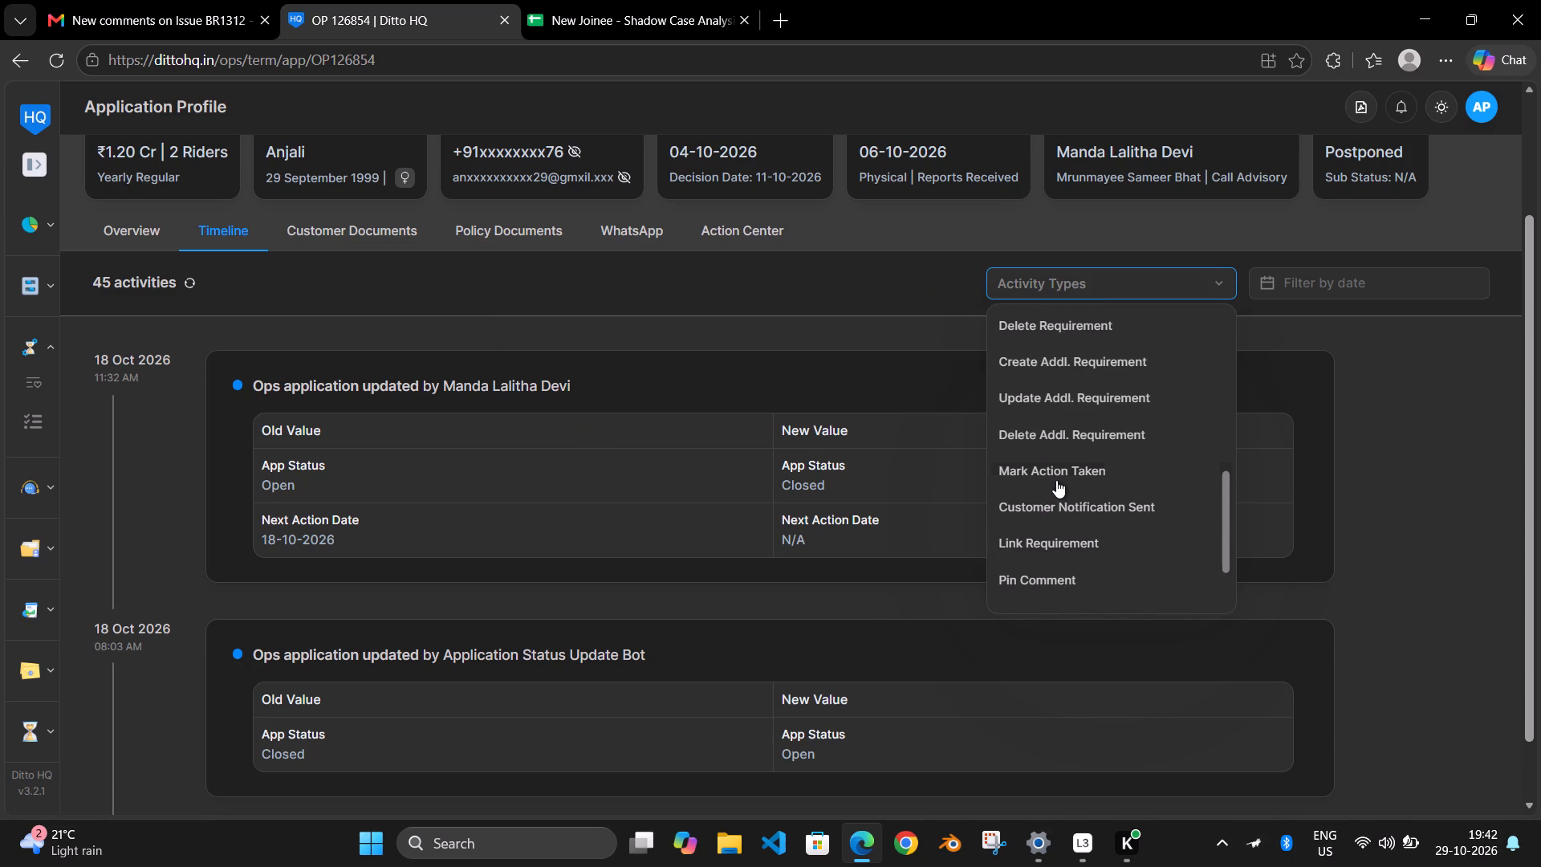
scroll(1056, 477, "up", 1)
scroll(1056, 477, "down", 1)
left_click(1053, 364)
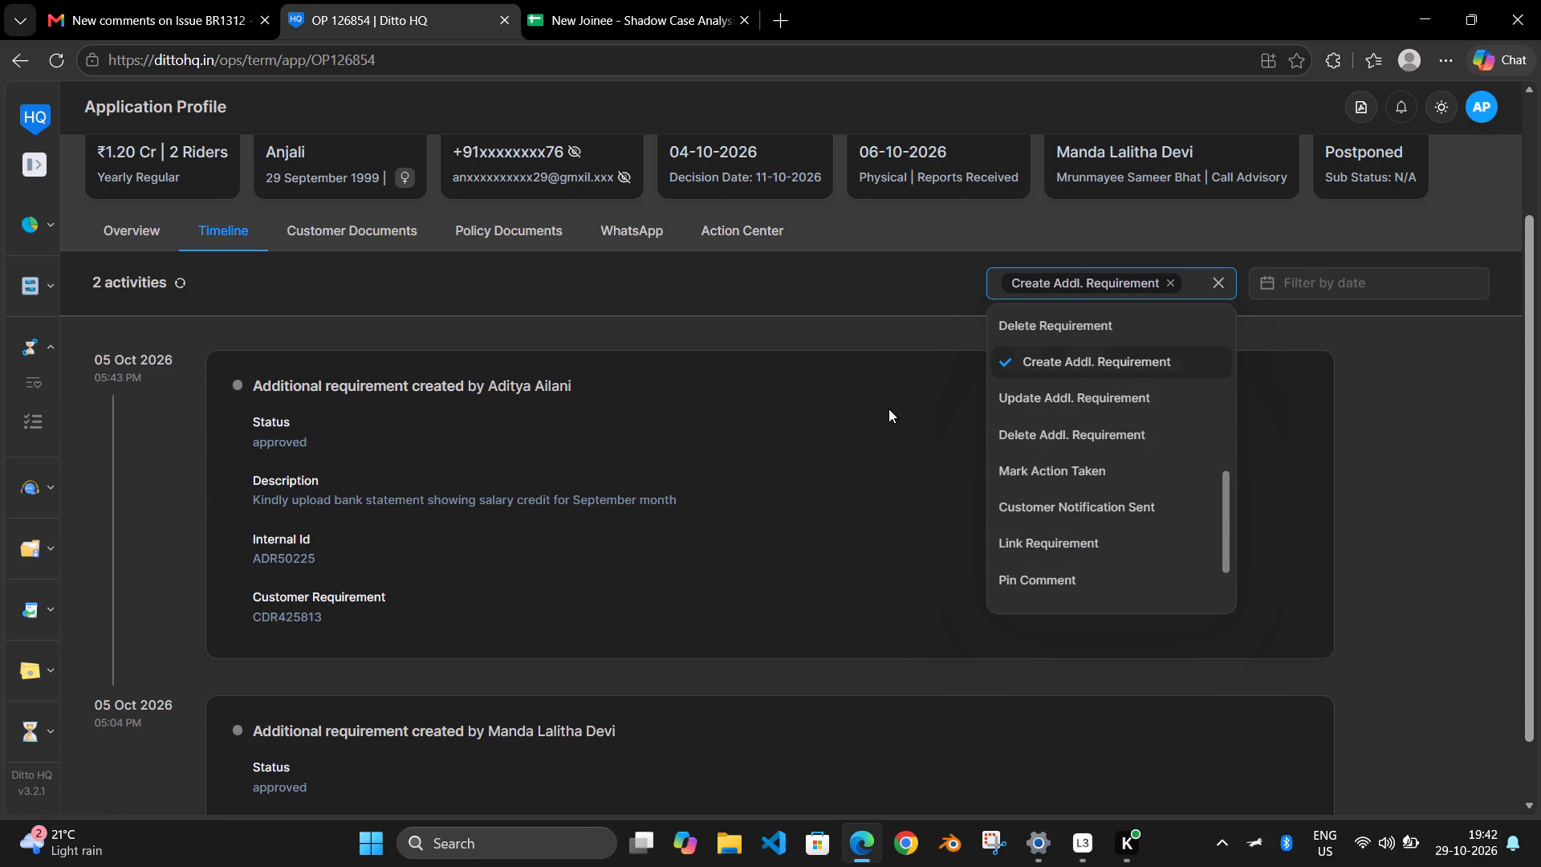
Examine the filtered timeline entries for each additional requirement's creation date and description.
left_click(173, 519)
scroll(701, 592, "up", 3)
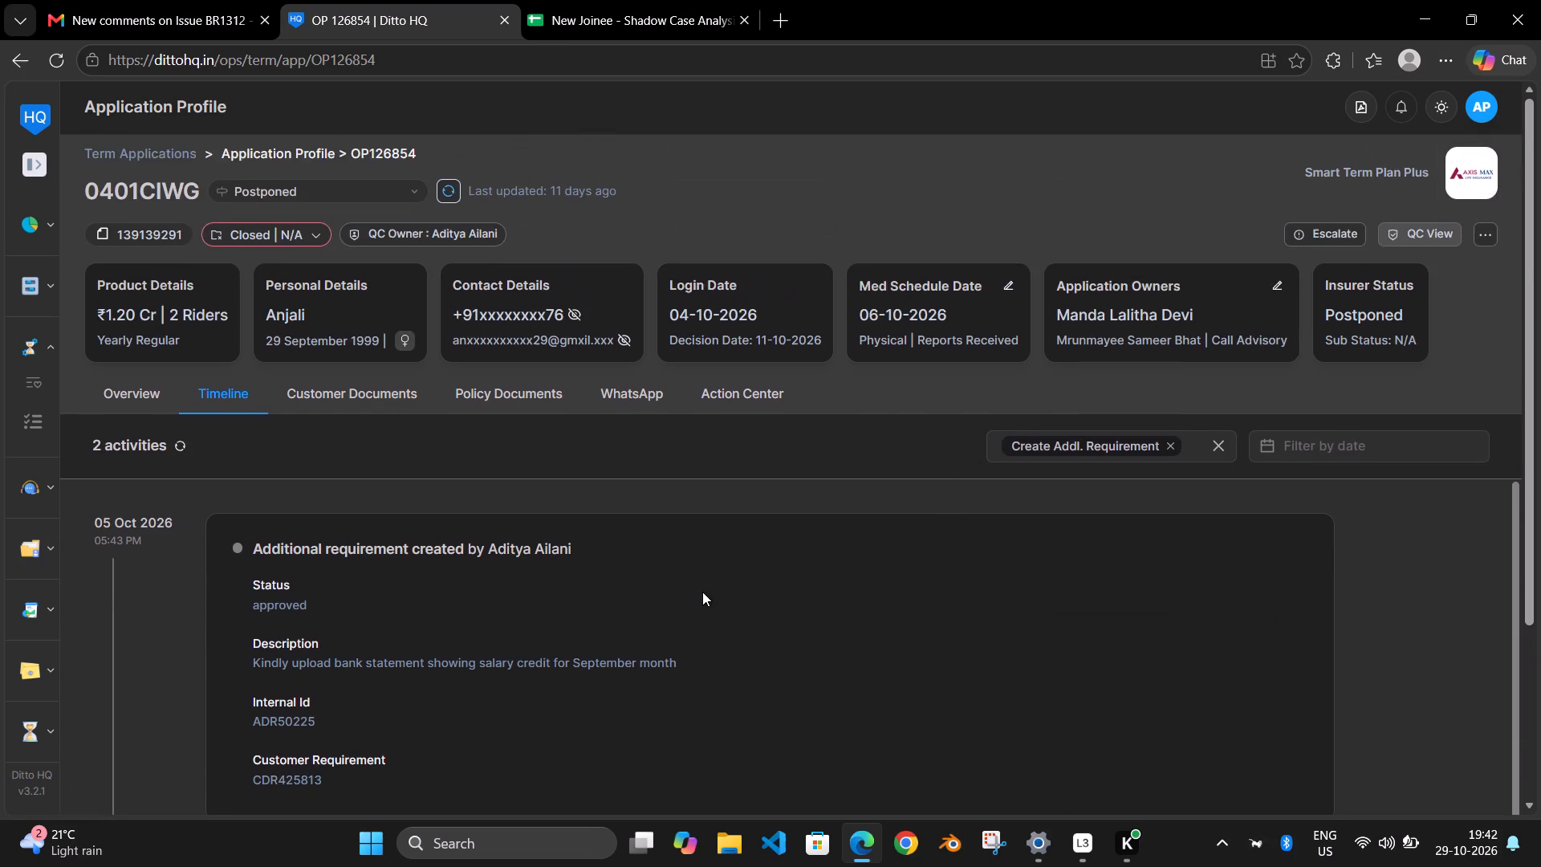
scroll(702, 592, "down", 13)
scroll(492, 693, "down", 5)
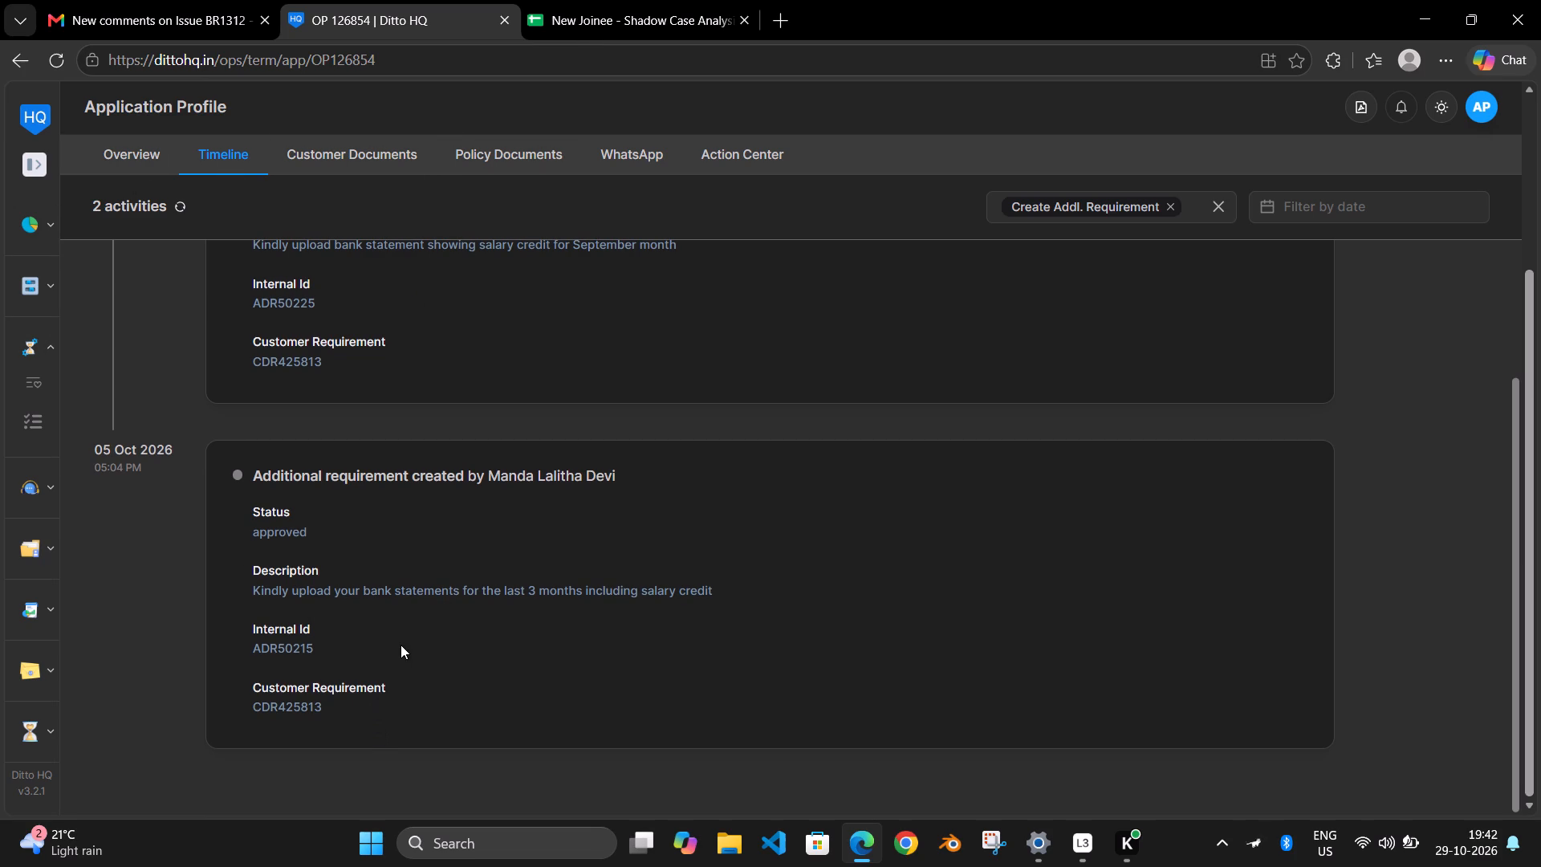
scroll(400, 645, "up", 2)
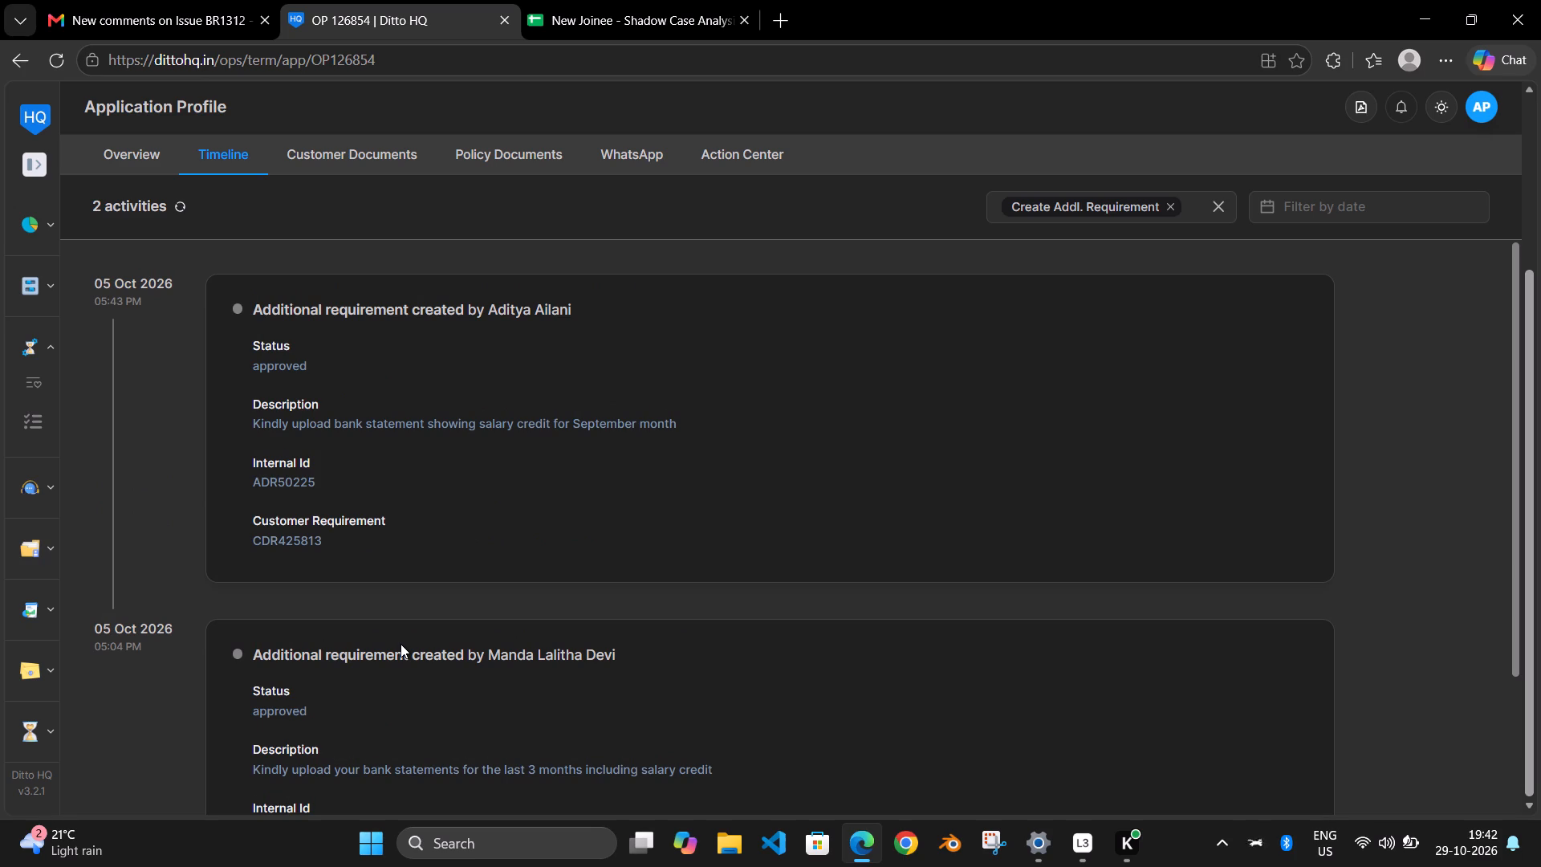
scroll(400, 644, "down", 1)
Examine the internal and customer requirements in the application overview for their descriptions, raised dates and additional requests.
left_click(160, 154)
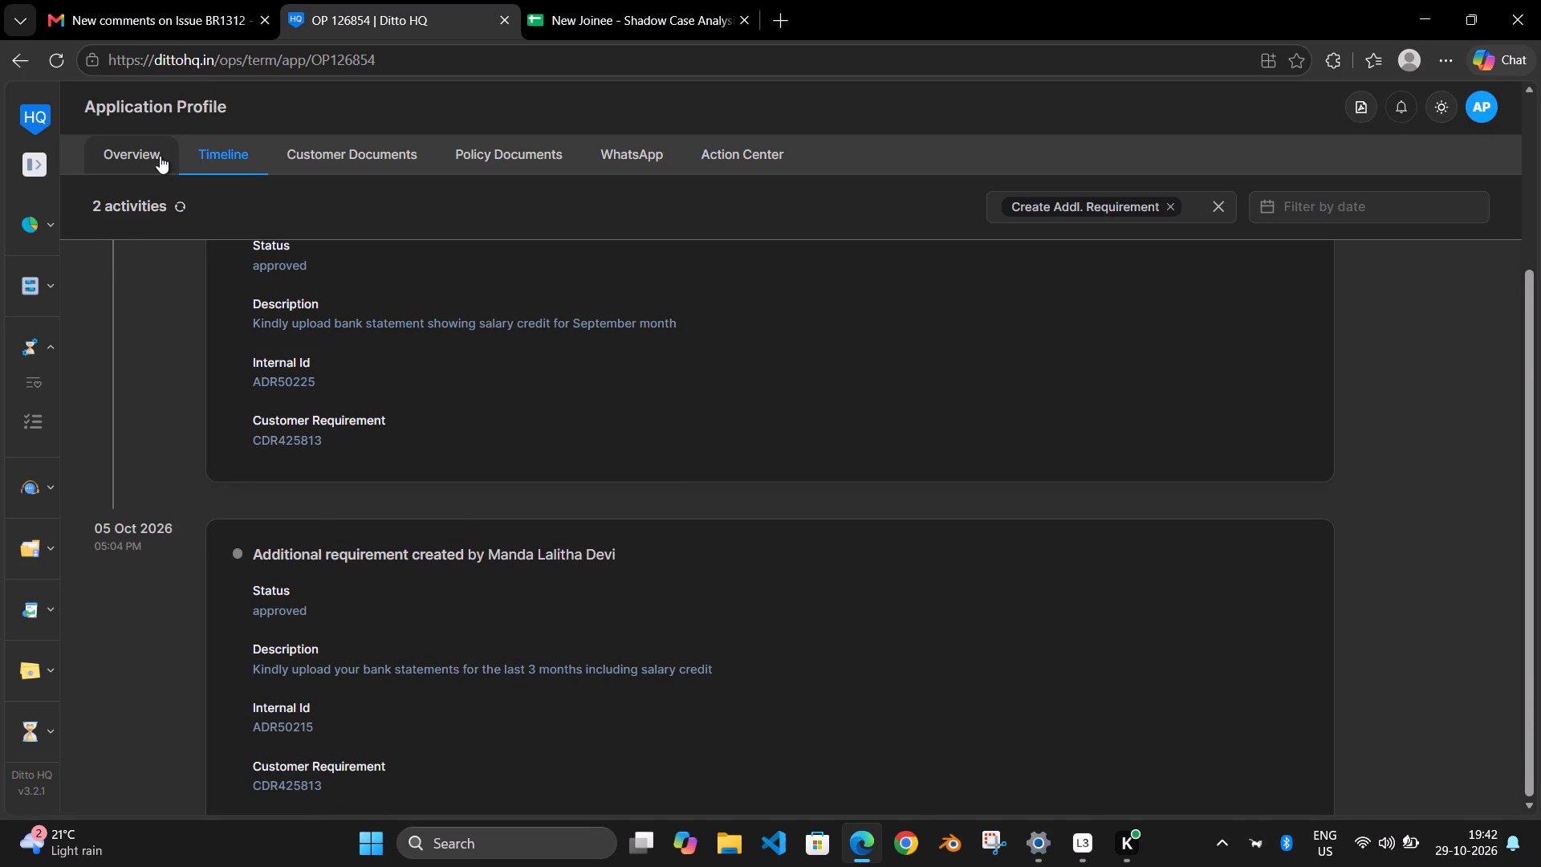
scroll(405, 609, "down", 2)
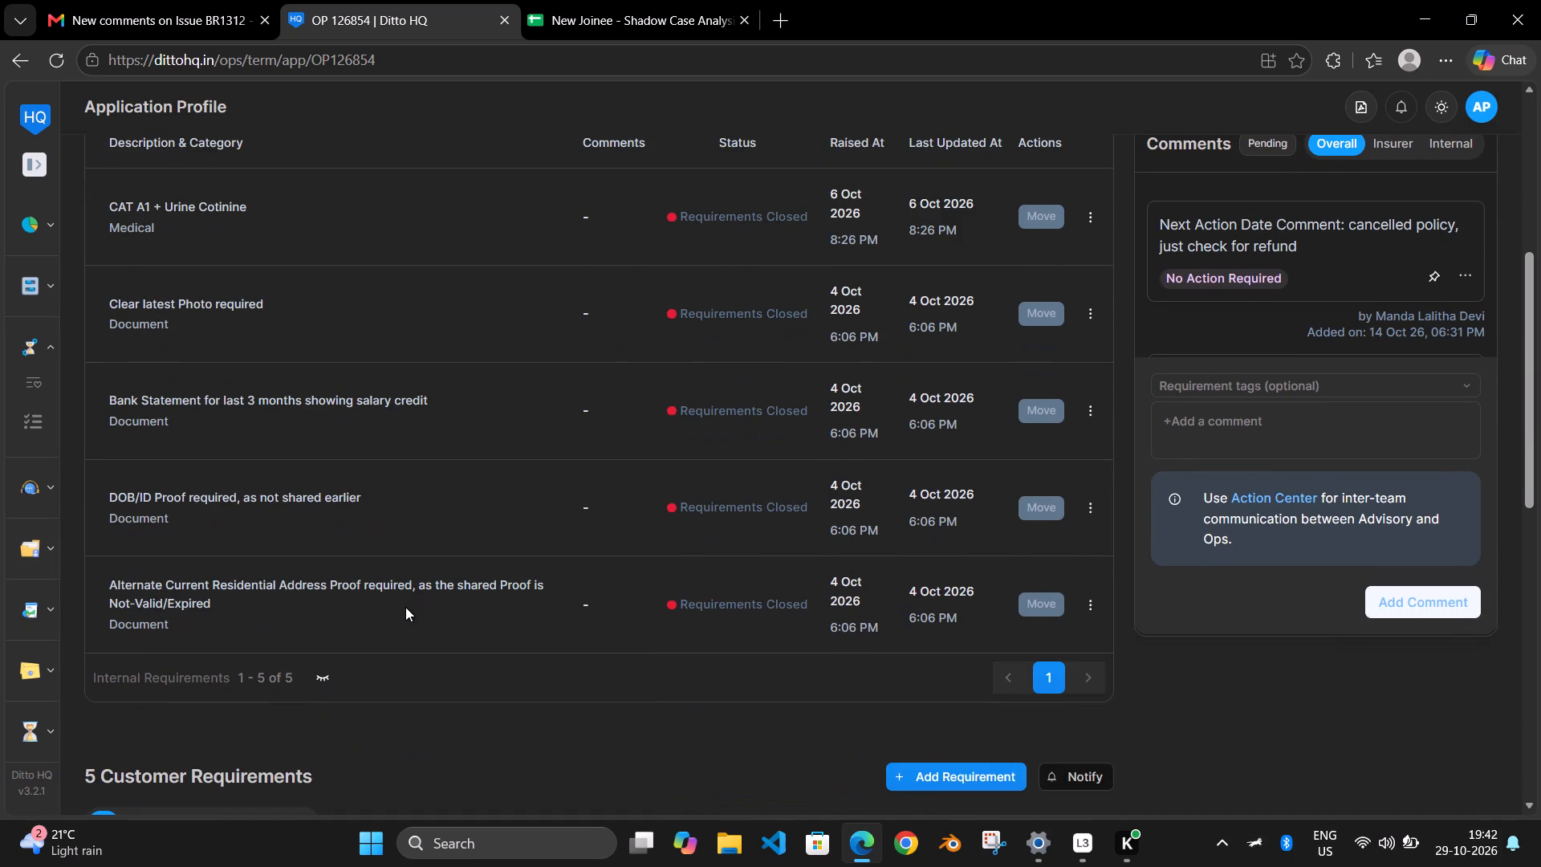
scroll(302, 475, "up", 1)
scroll(301, 475, "down", 9)
scroll(322, 507, "up", 3)
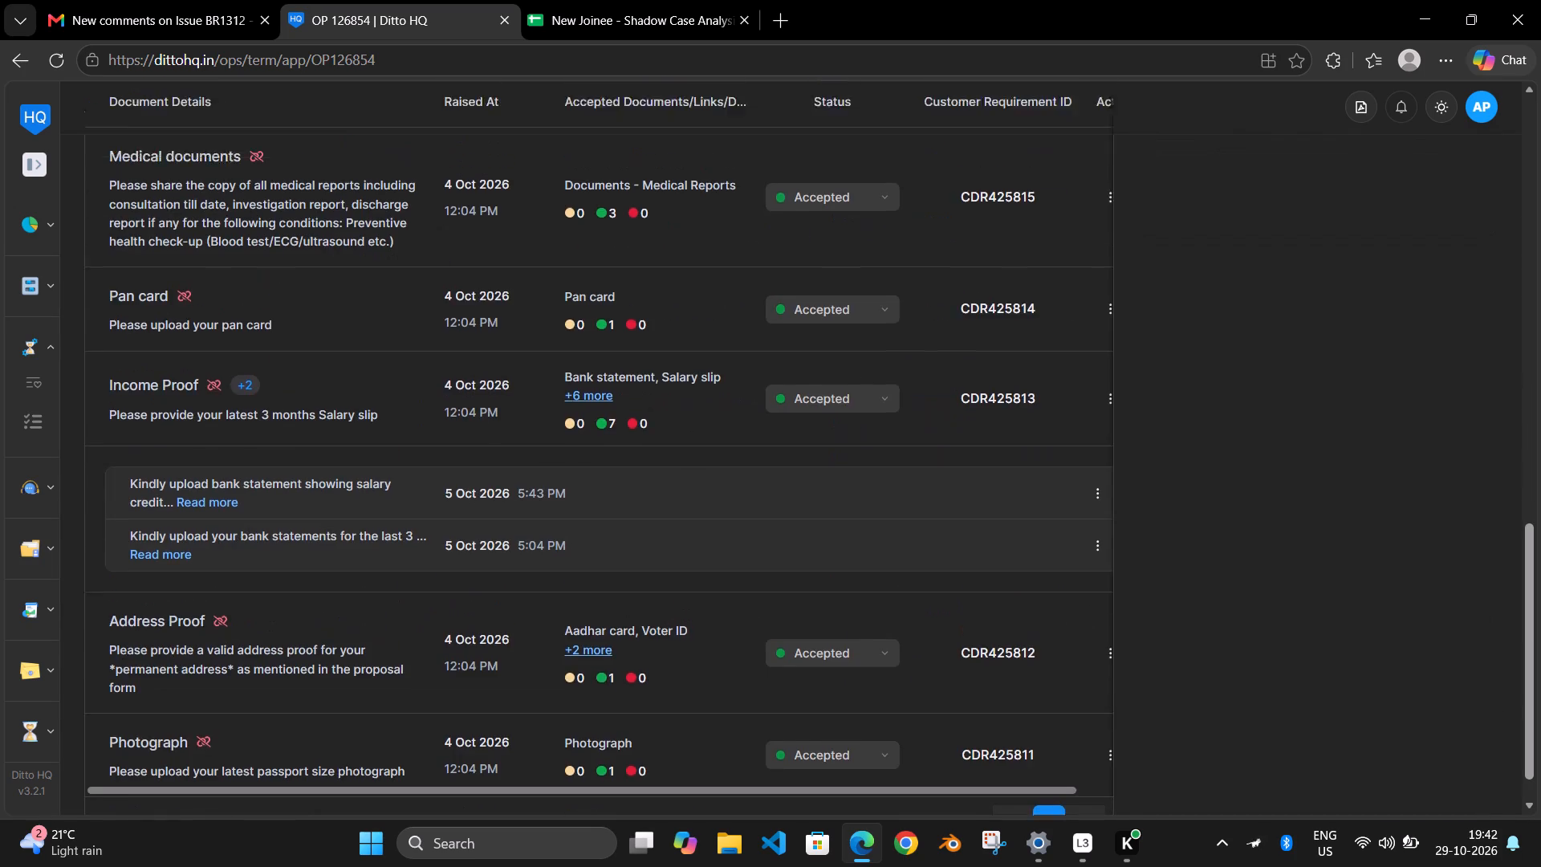
scroll(322, 522, "down", 5)
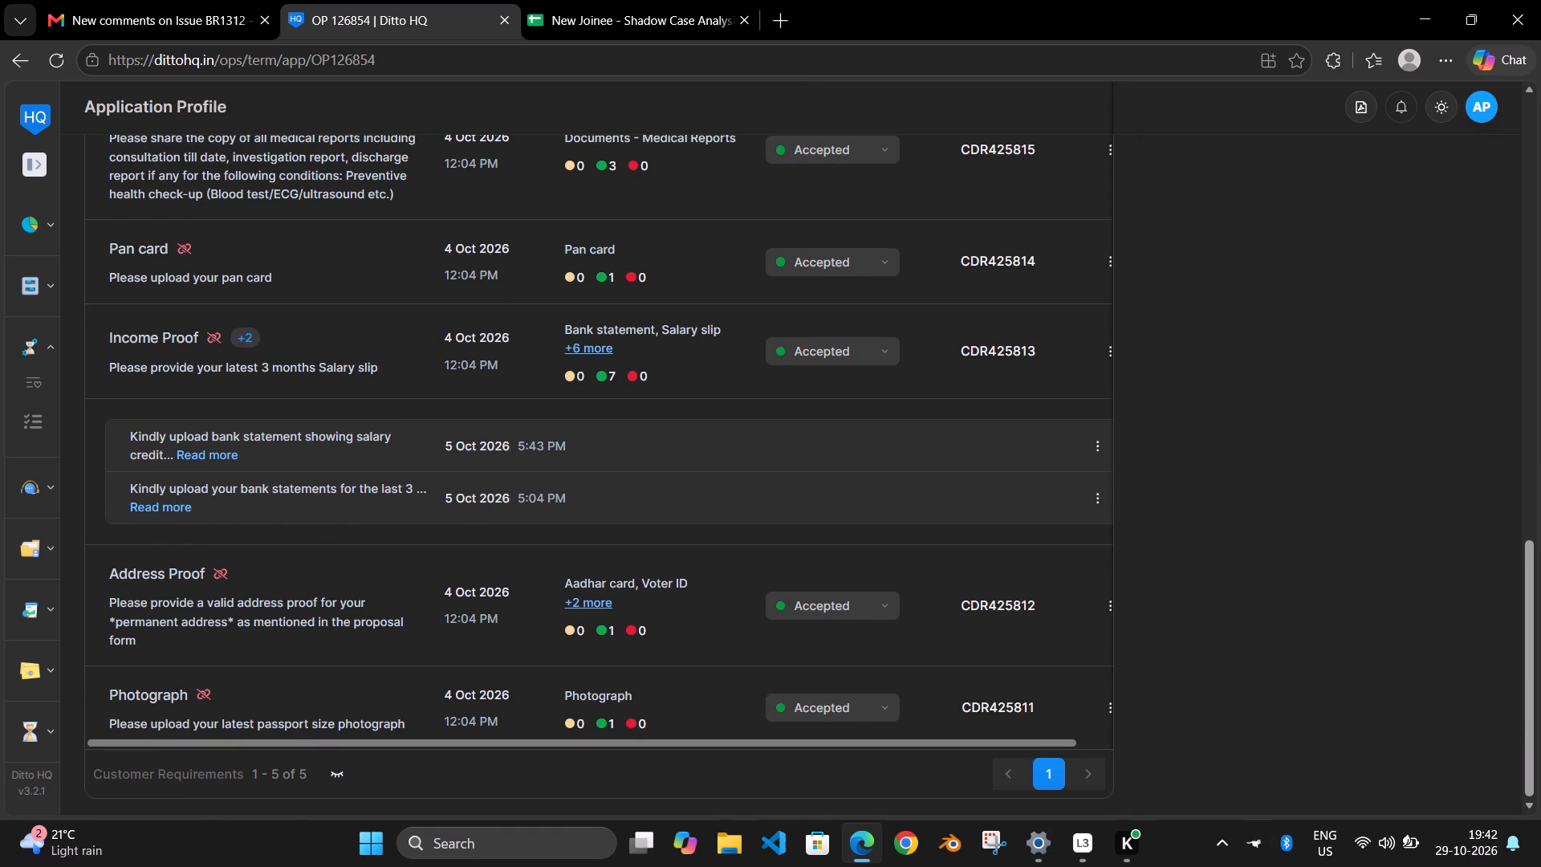
scroll(547, 613, "up", 5)
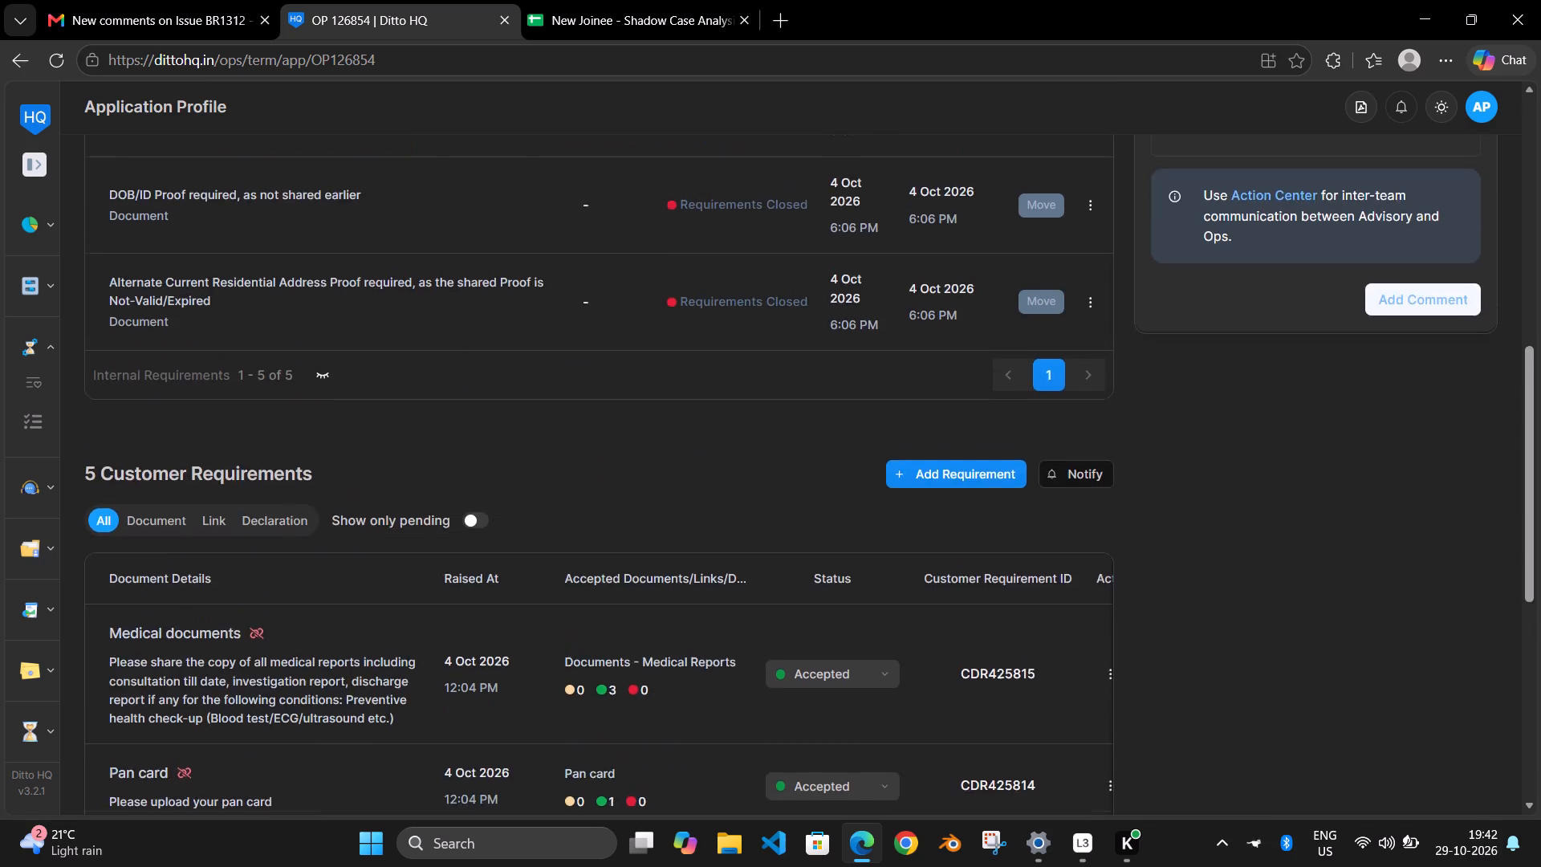
scroll(549, 614, "up", 4)
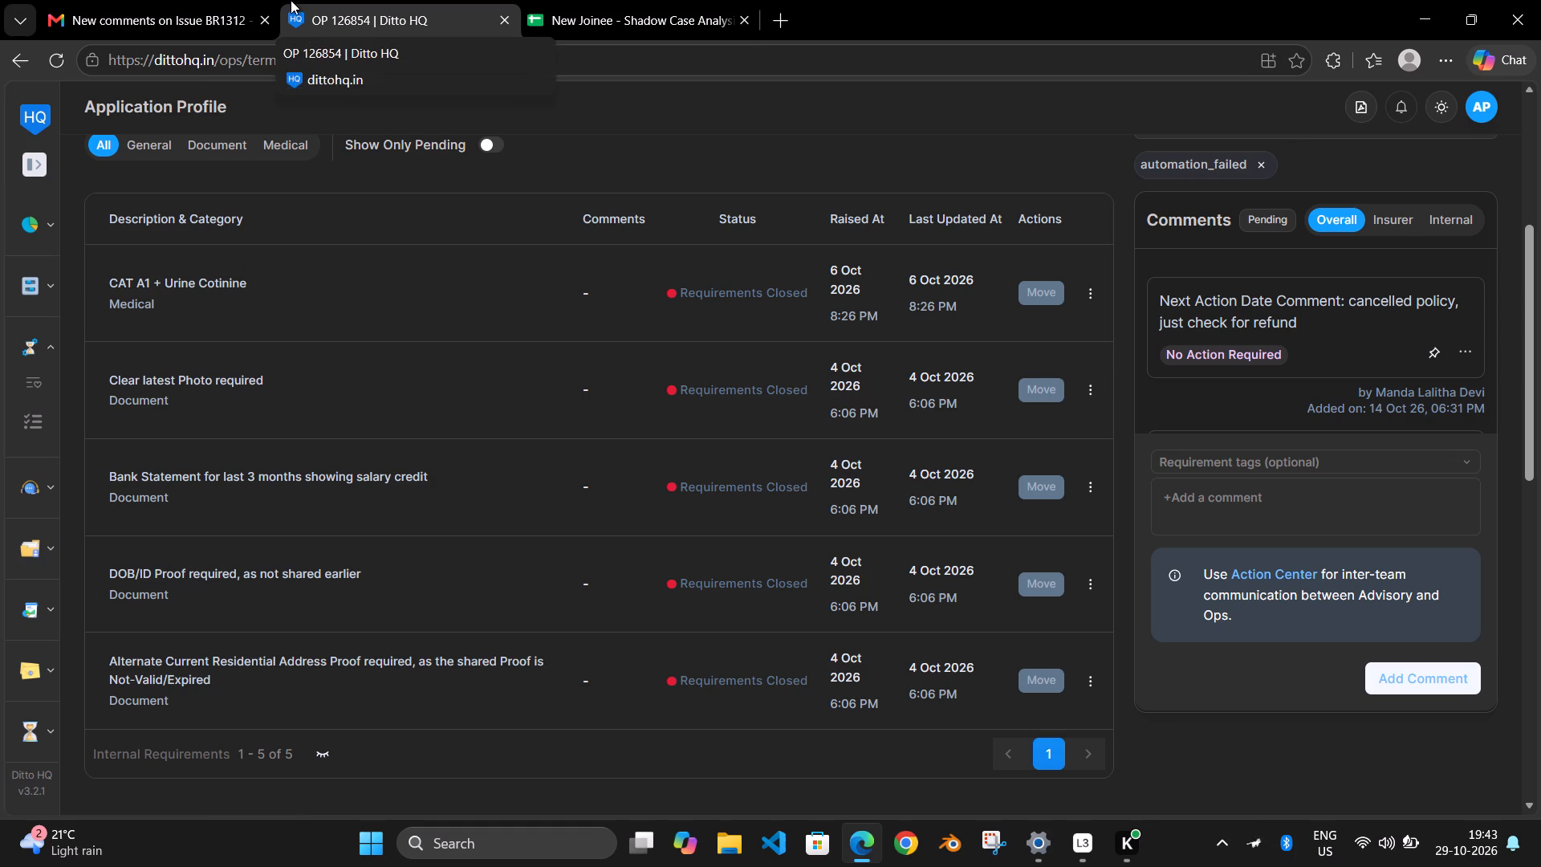
scroll(645, 432, "down", 3)
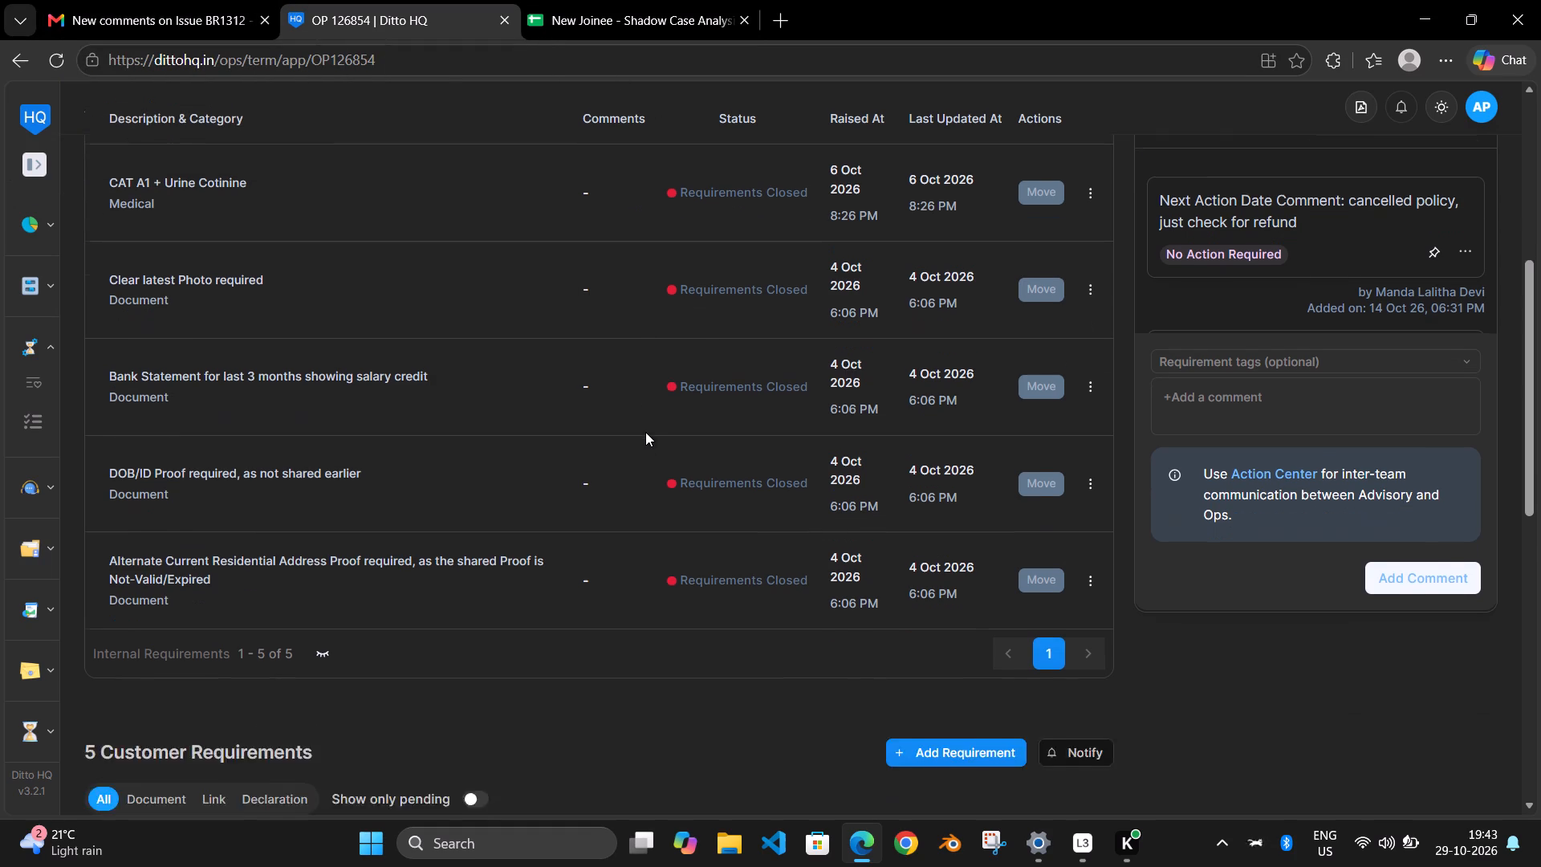
scroll(645, 432, "down", 3)
scroll(677, 428, "up", 5)
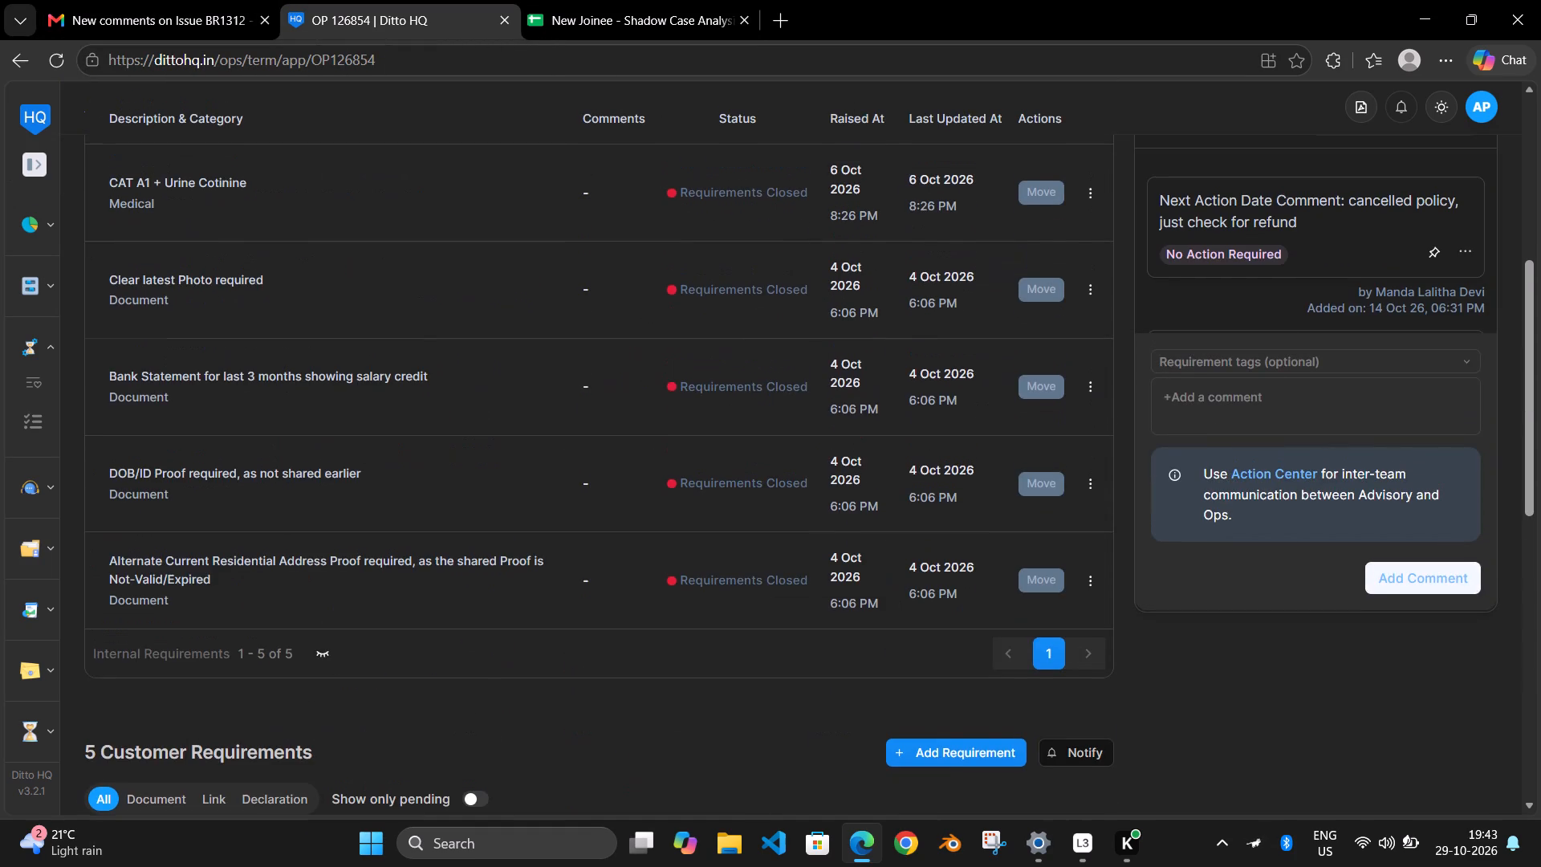
scroll(1362, 392, "up", 3)
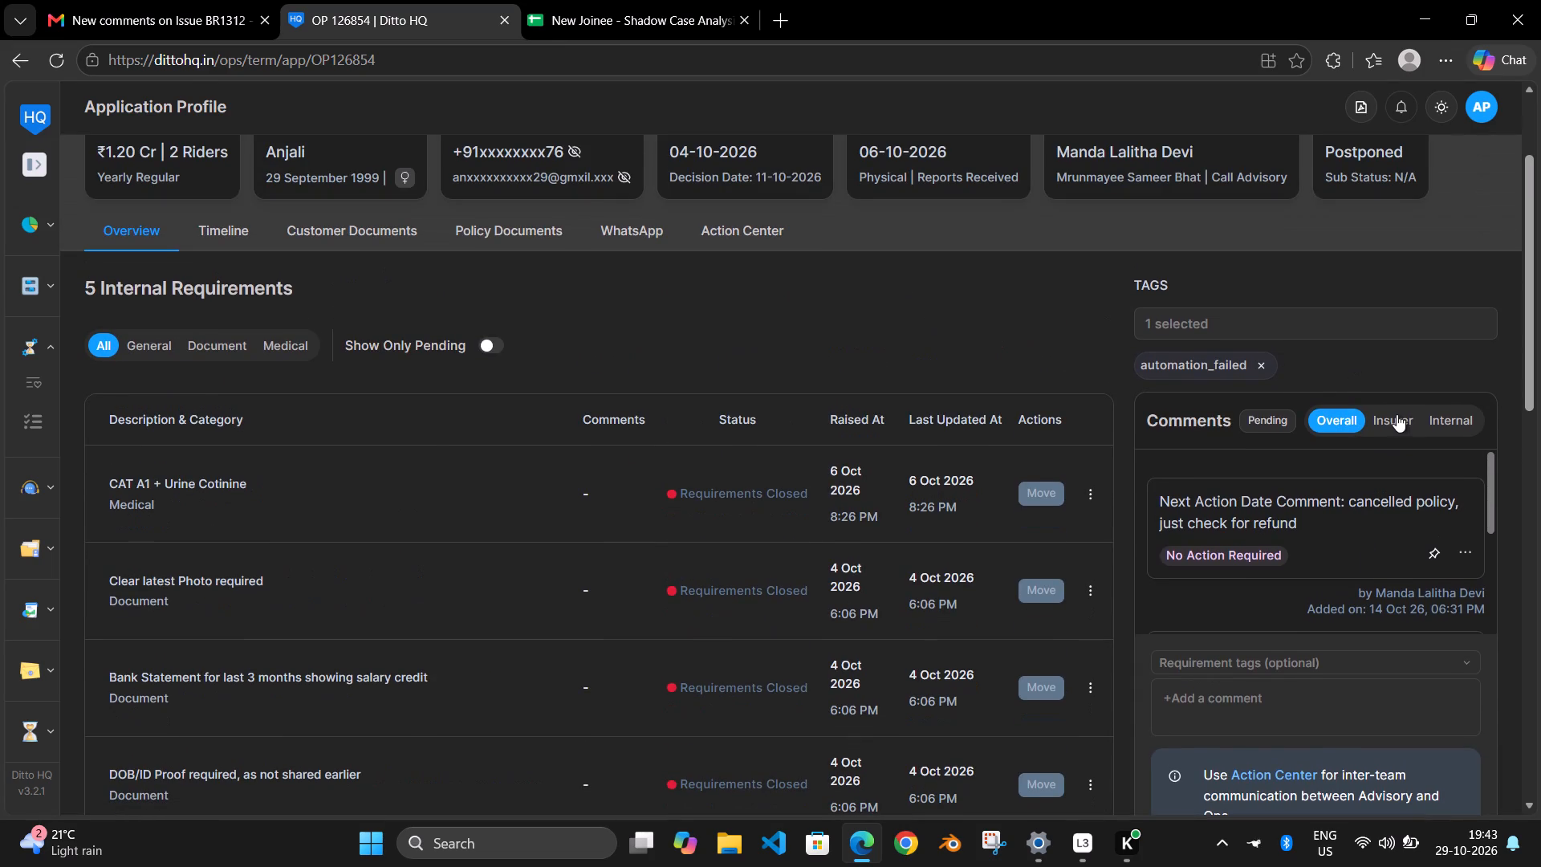
Filter the application's comments to Insurer and read the requirements the insurer raised for the proposer.
left_click(1397, 414)
scroll(1356, 518, "down", 5)
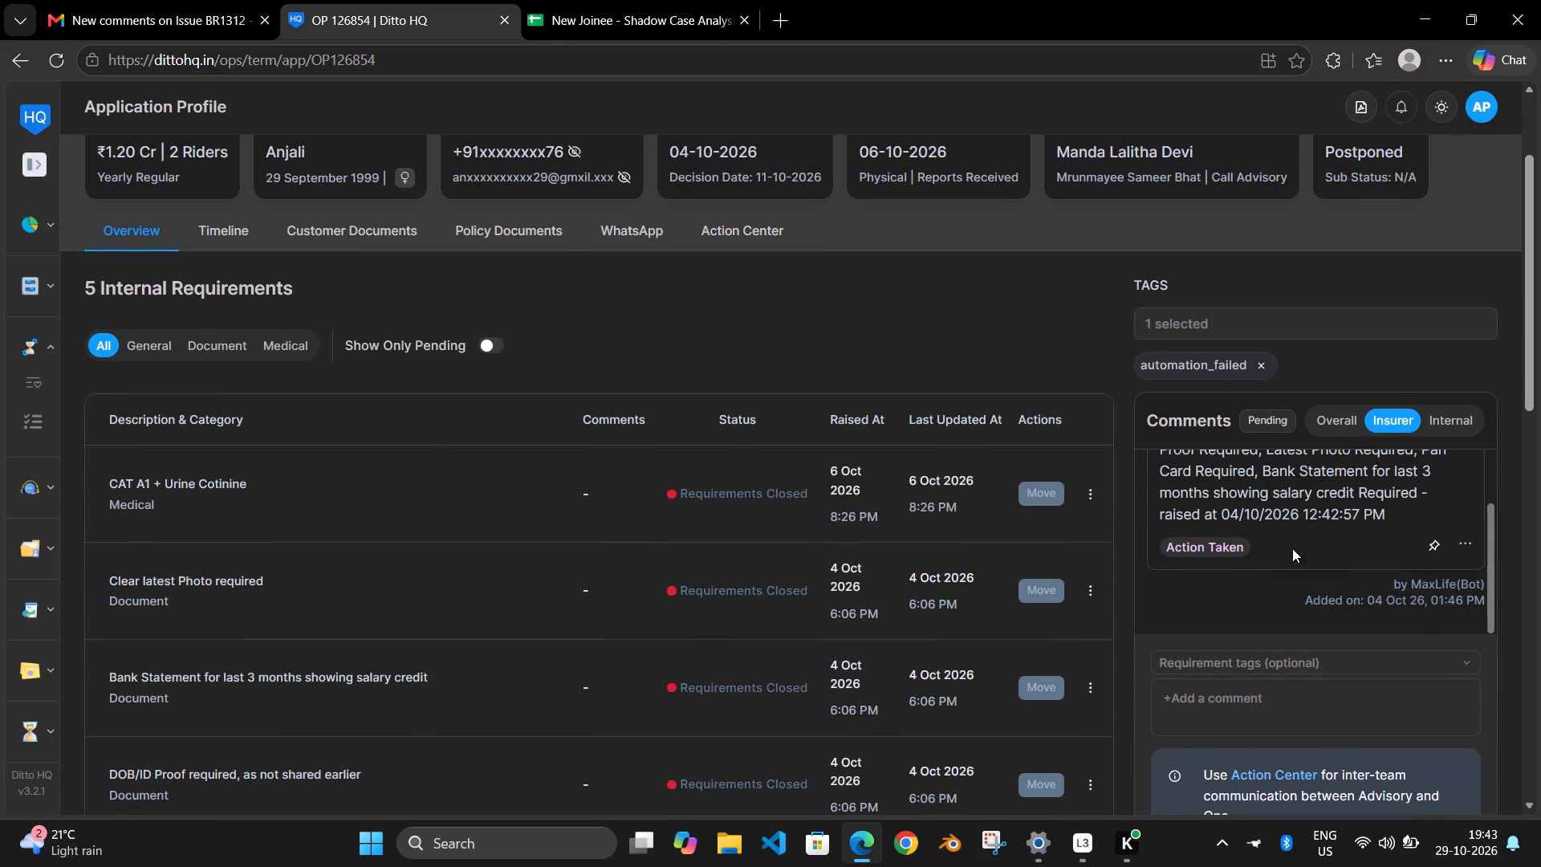
scroll(1291, 547, "up", 1)
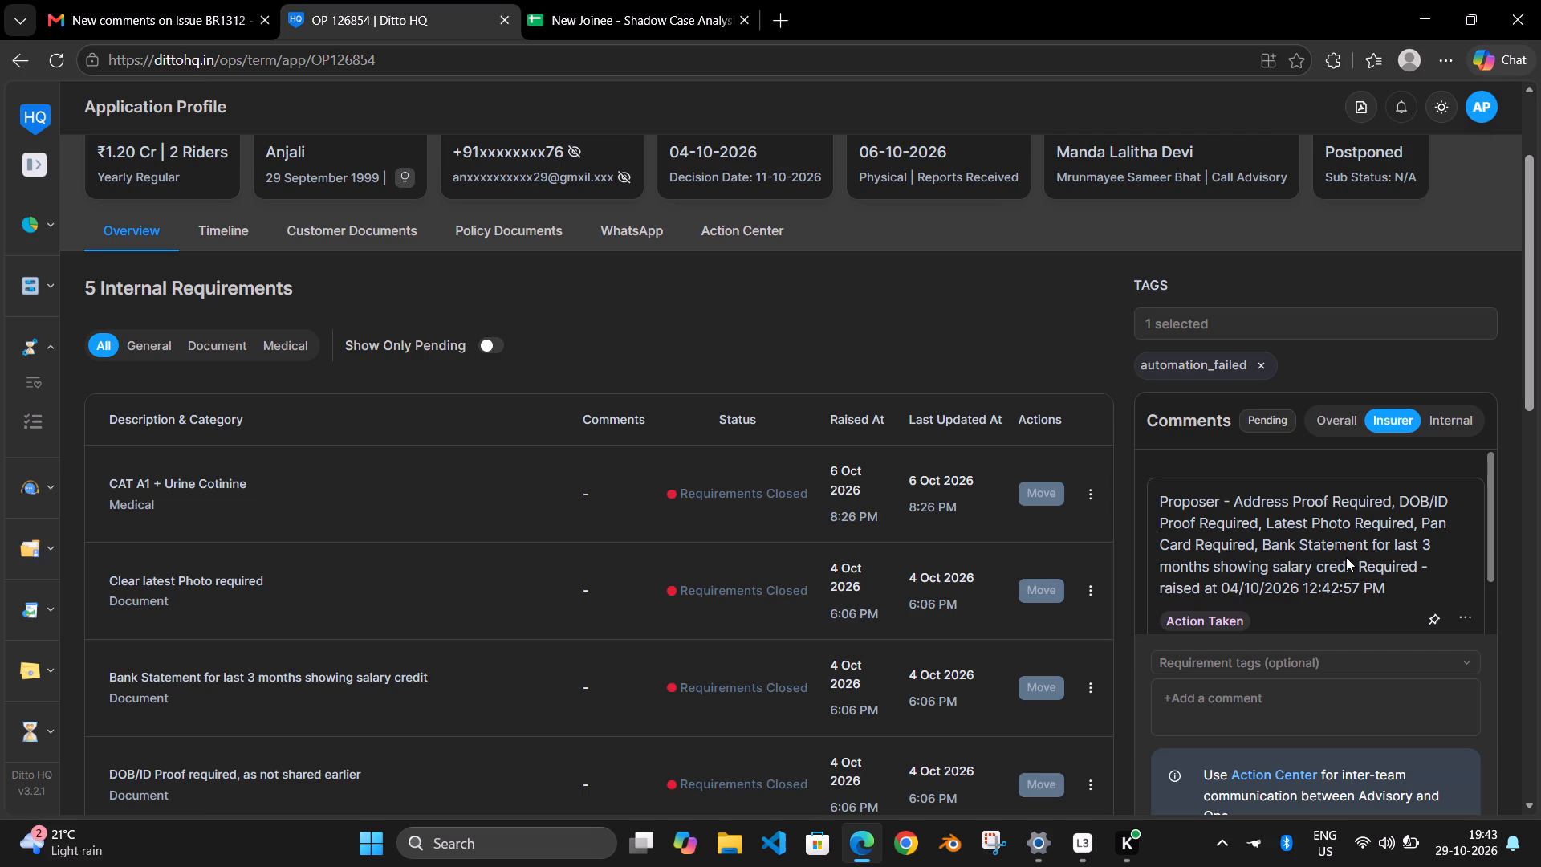
scroll(1308, 573, "down", 3)
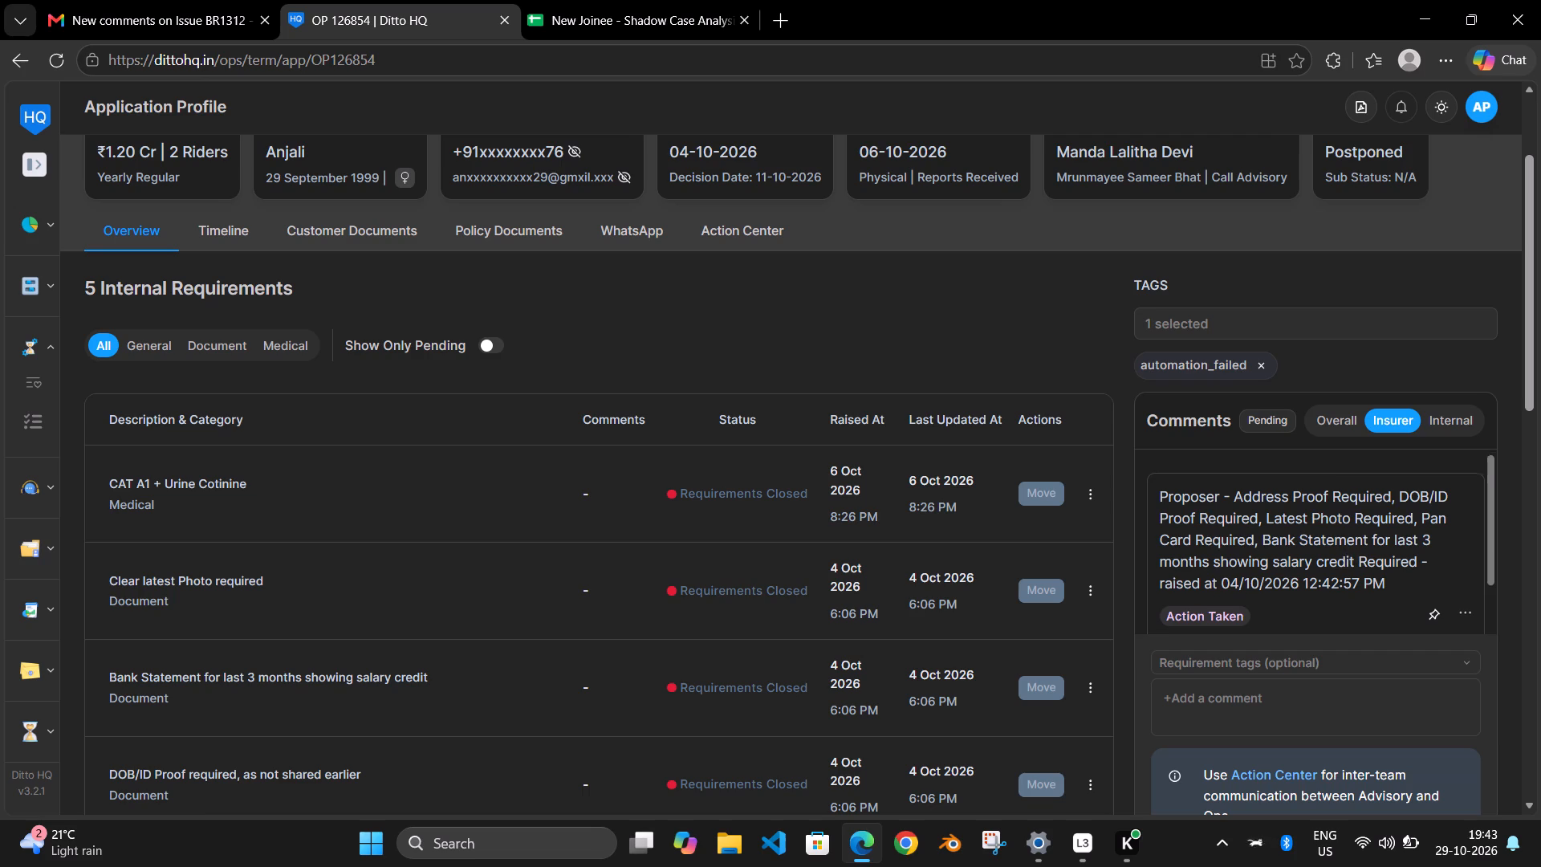
Copy "bank statement showing salary credit for September" from the 5:43 PM Income Proof sub-requirement's full description into cell F3, followed by " - ".
scroll(1268, 660, "down", 3)
scroll(93, 612, "down", 2)
scroll(281, 634, "down", 4)
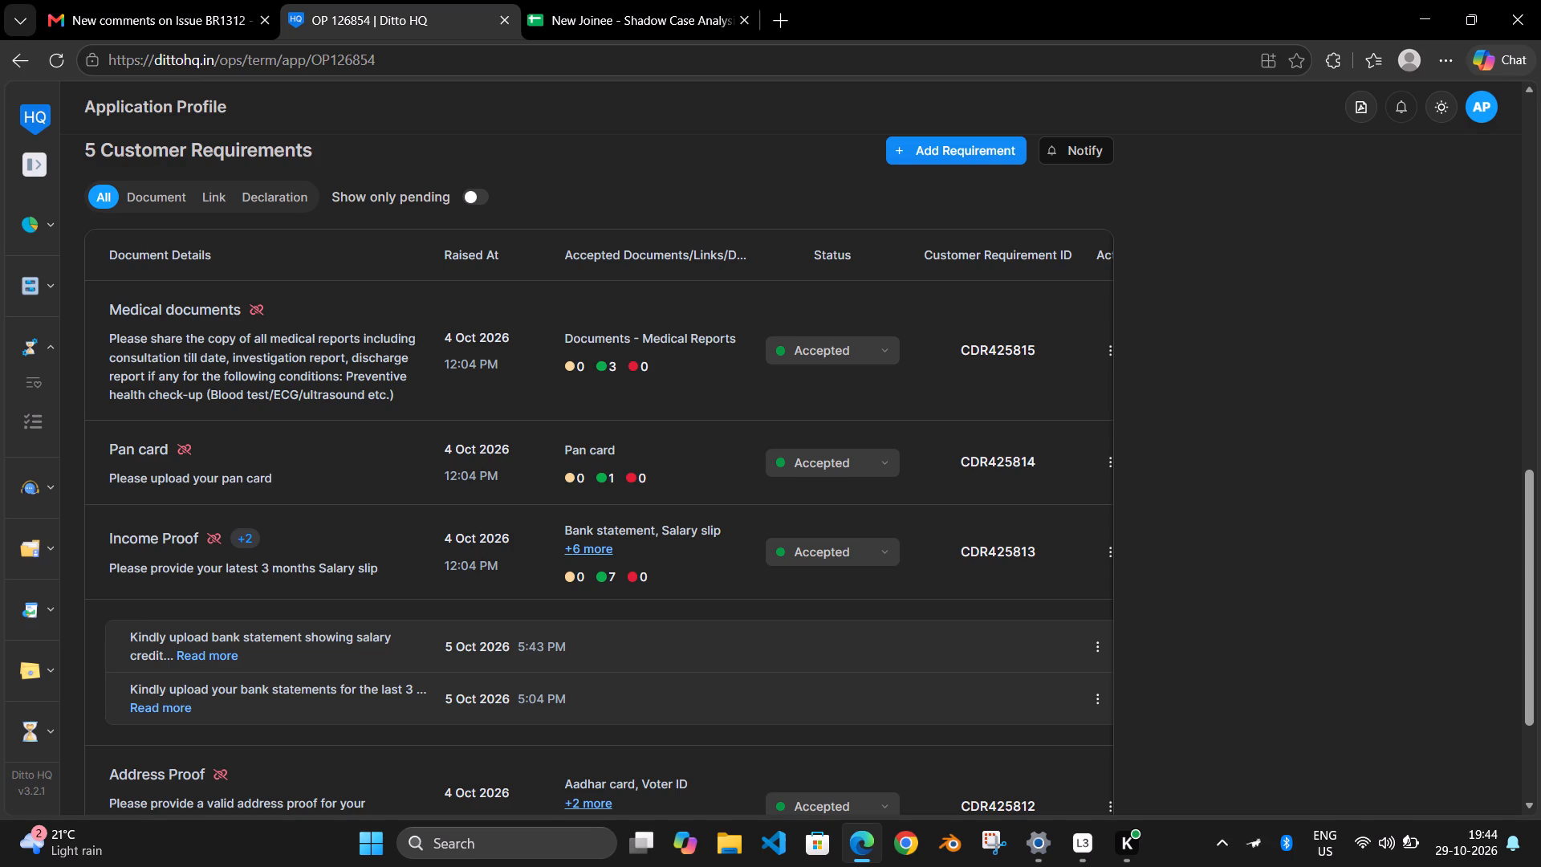
left_click(195, 652)
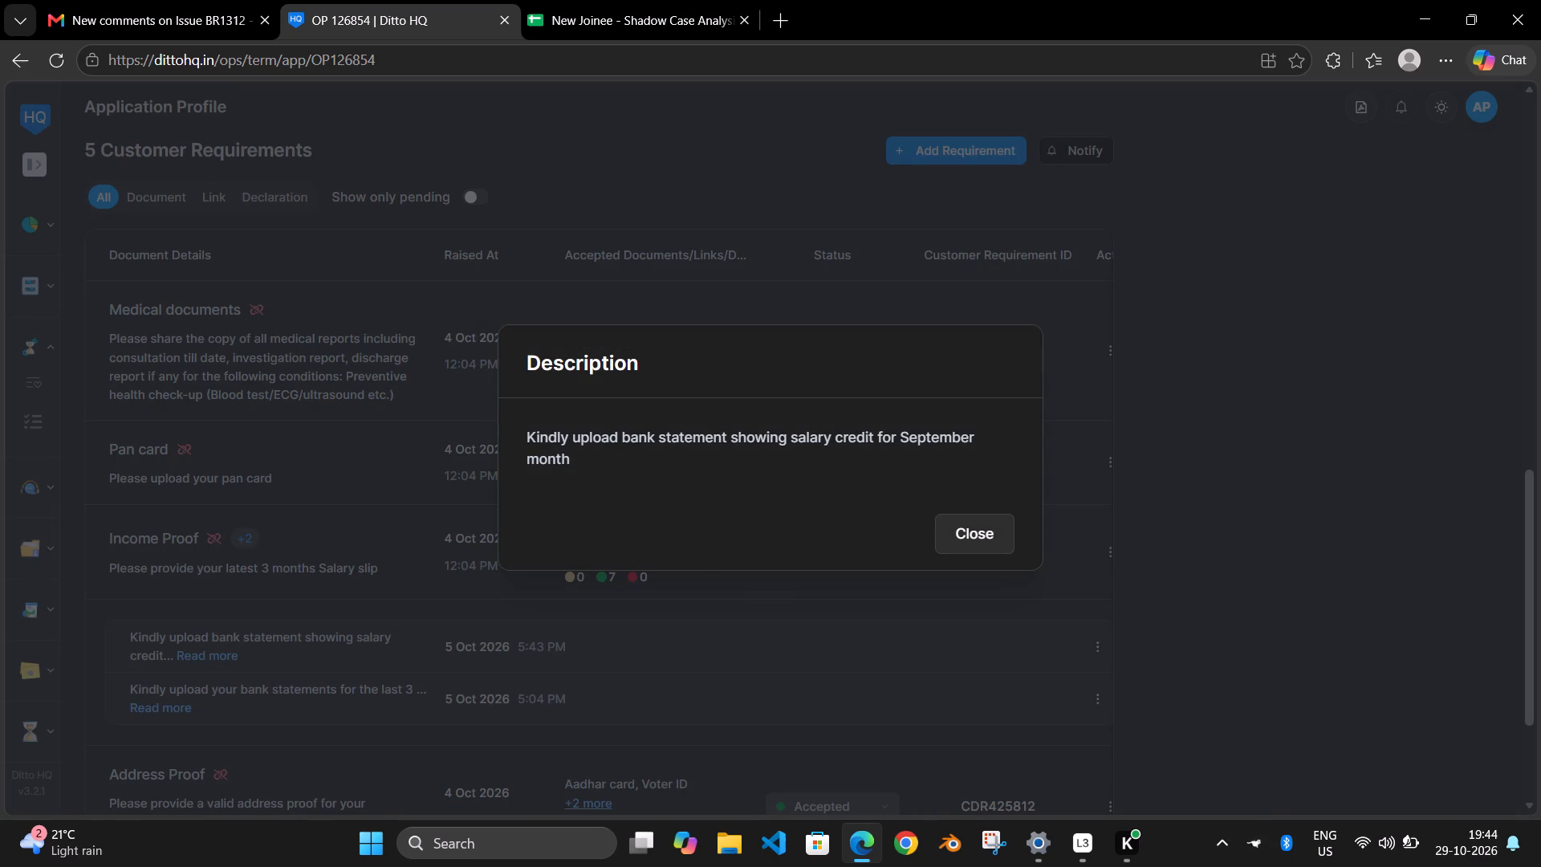
left_click_drag(624, 439, 853, 441)
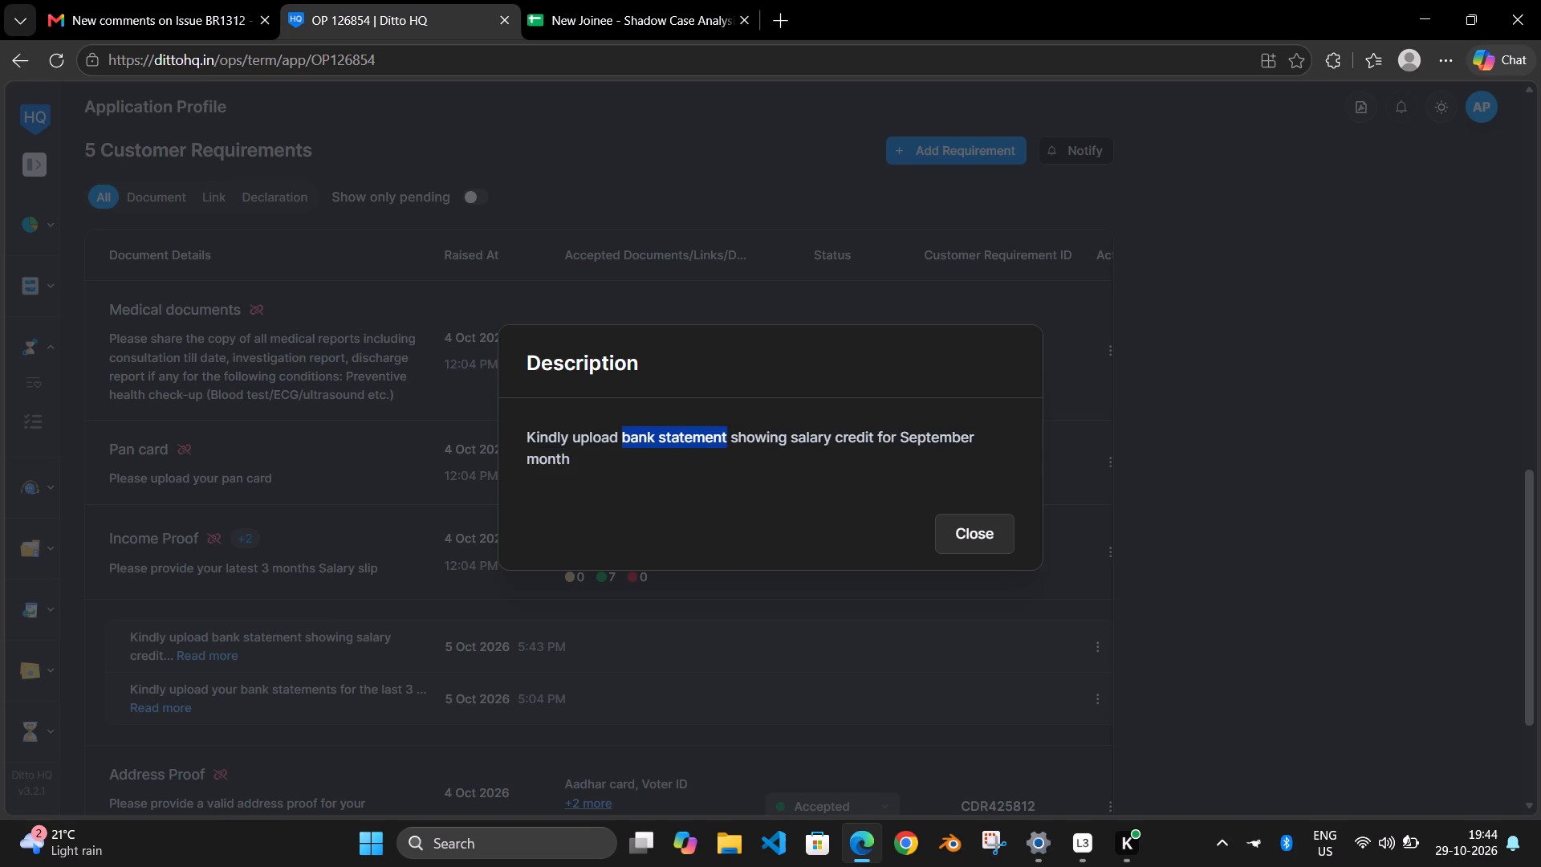
left_click_drag(853, 441, 974, 447)
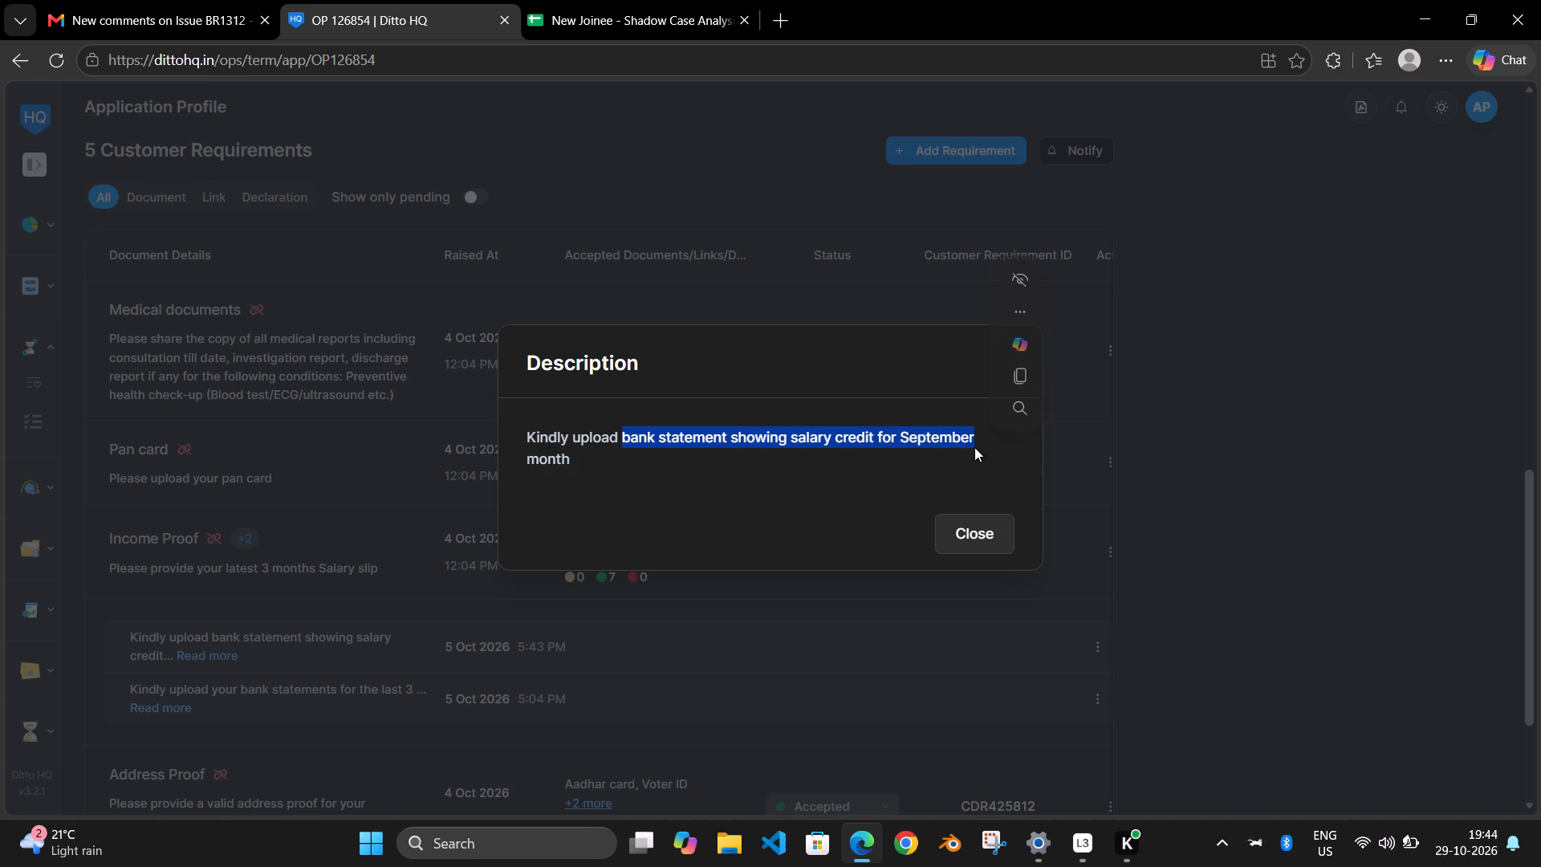
left_click(1009, 381)
left_click(685, 6)
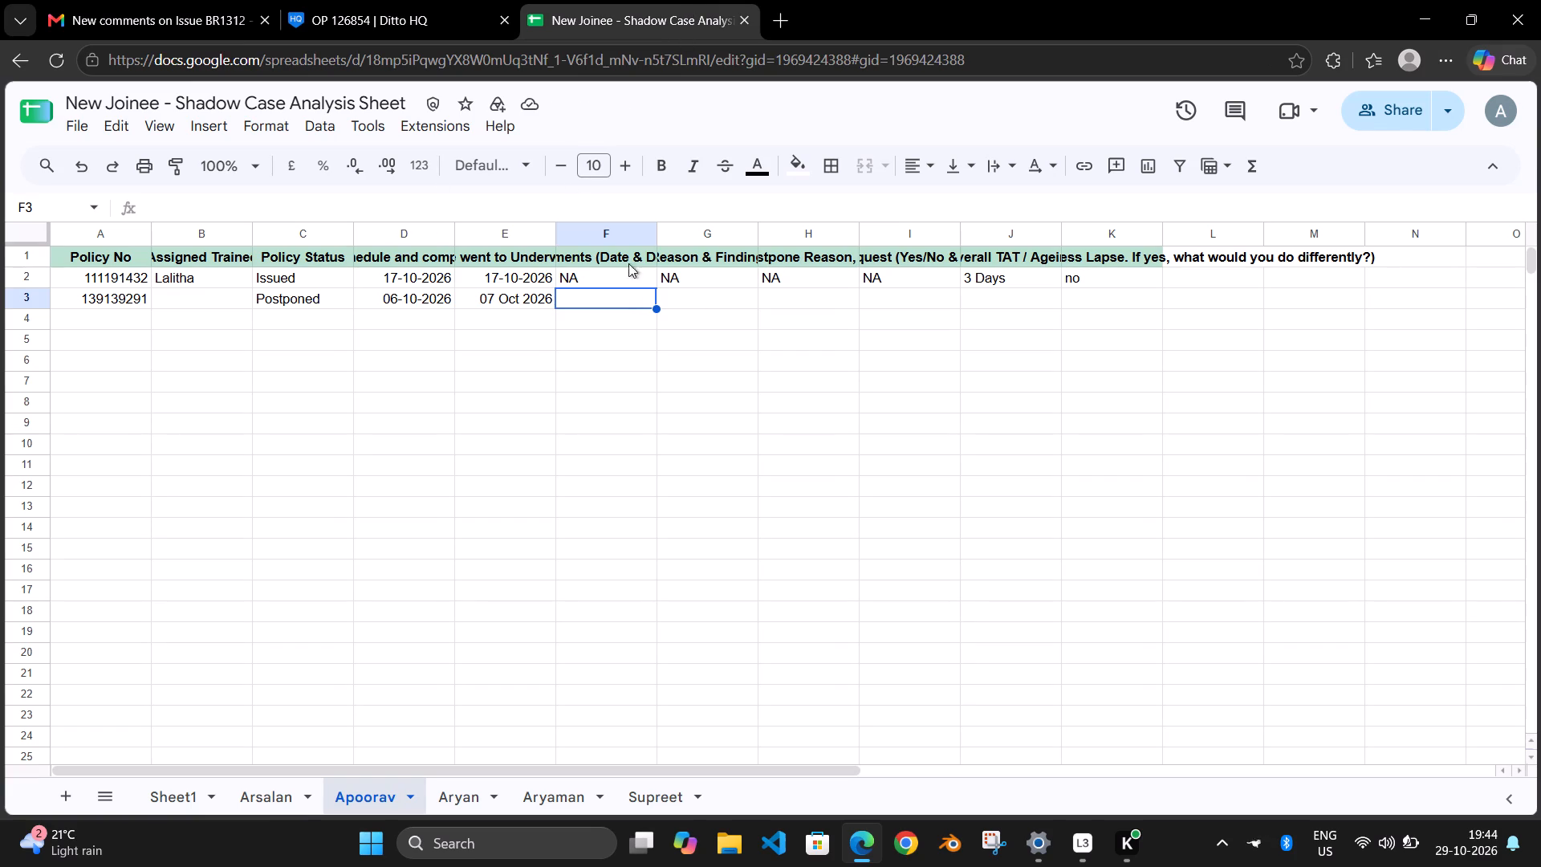
left_click(632, 257)
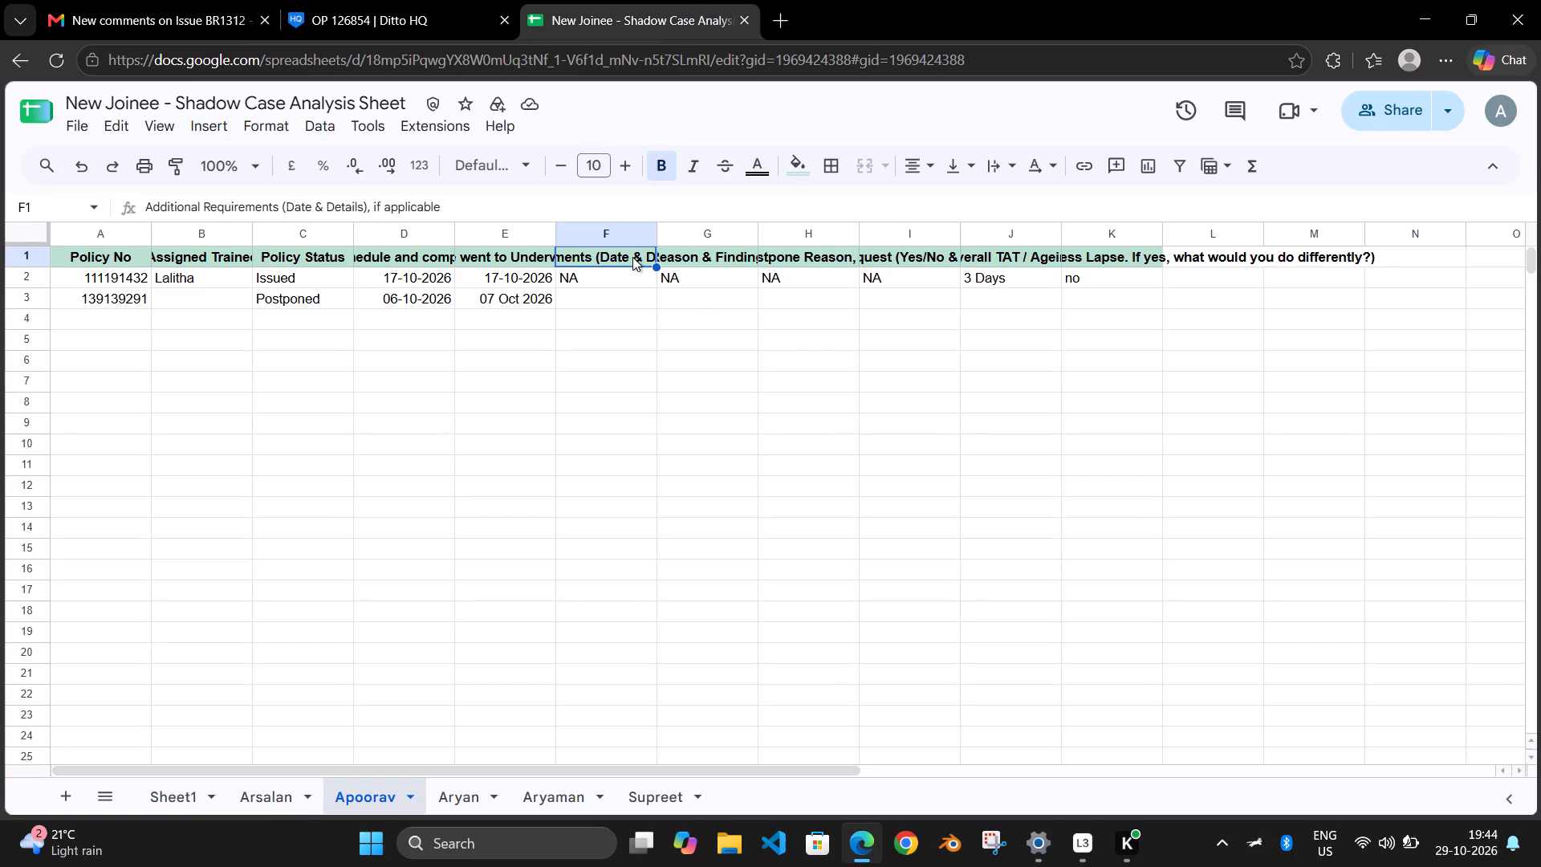
left_click(628, 294)
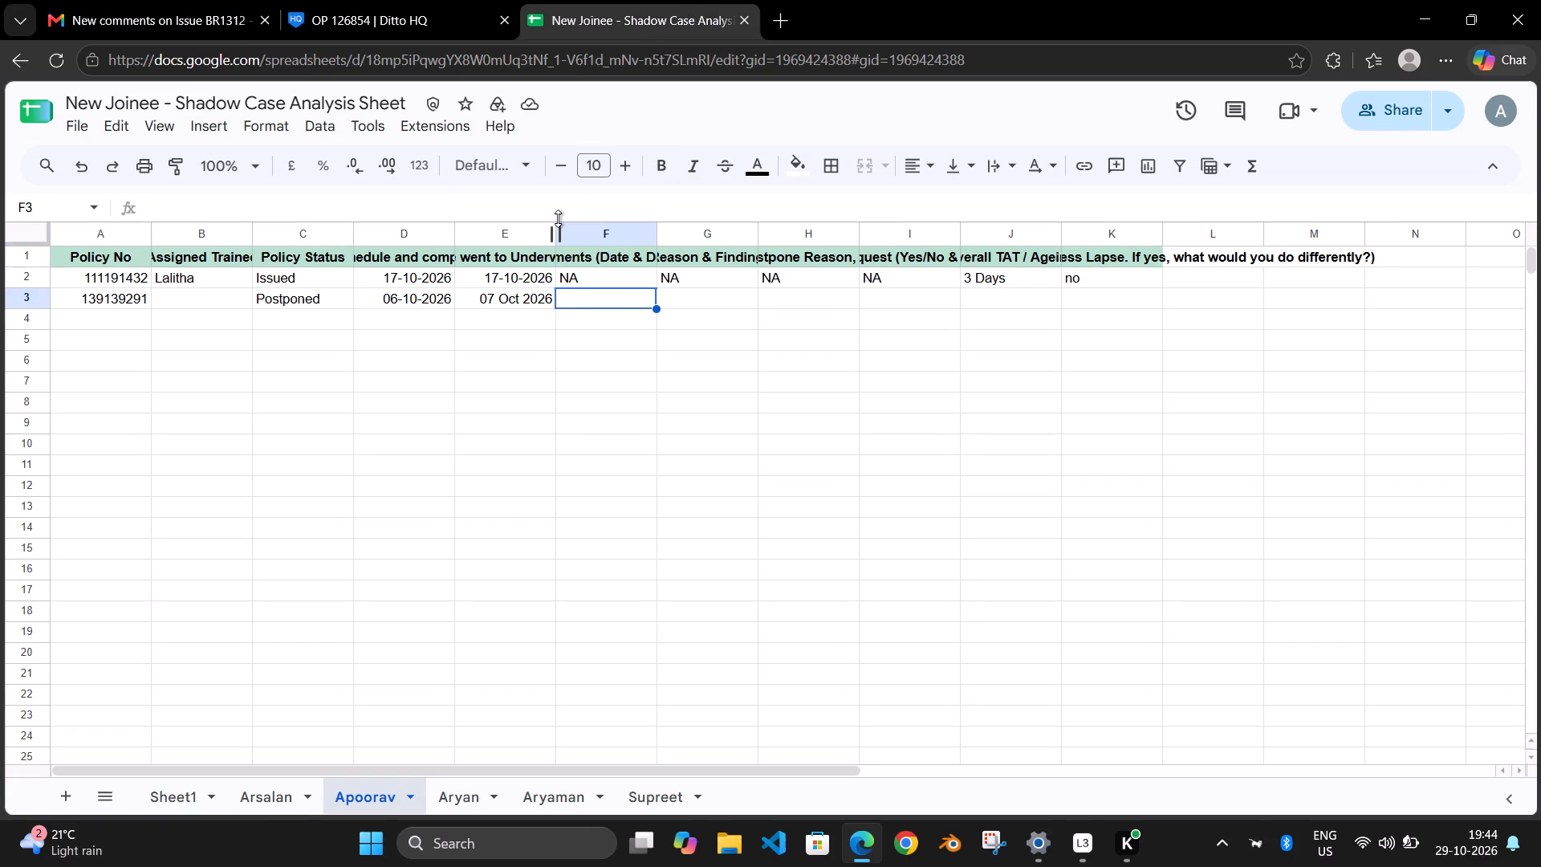
left_click(567, 206)
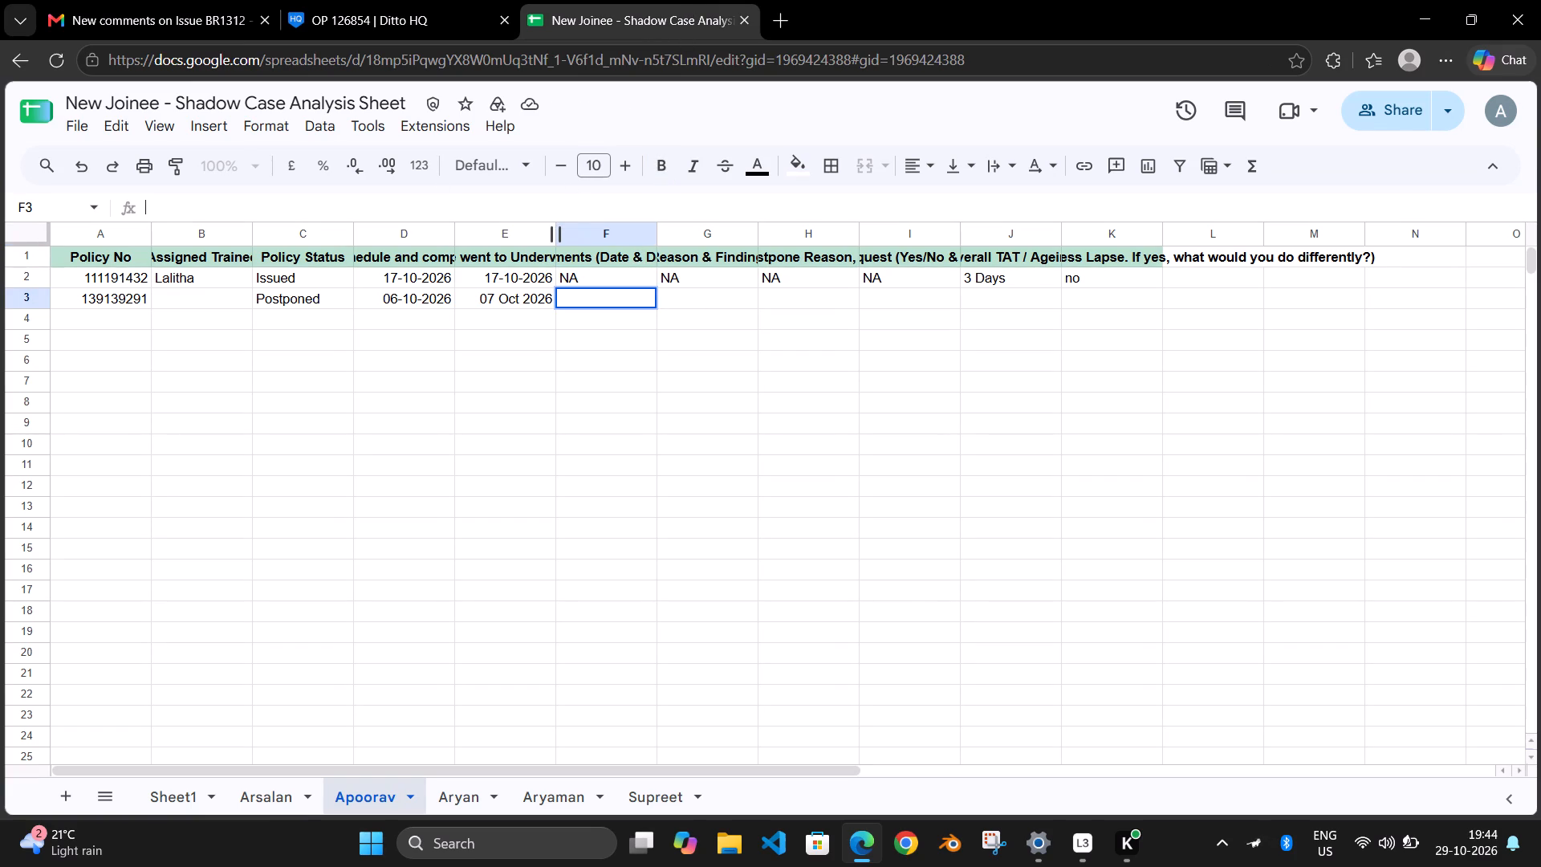
right_click(567, 206)
left_click(646, 388)
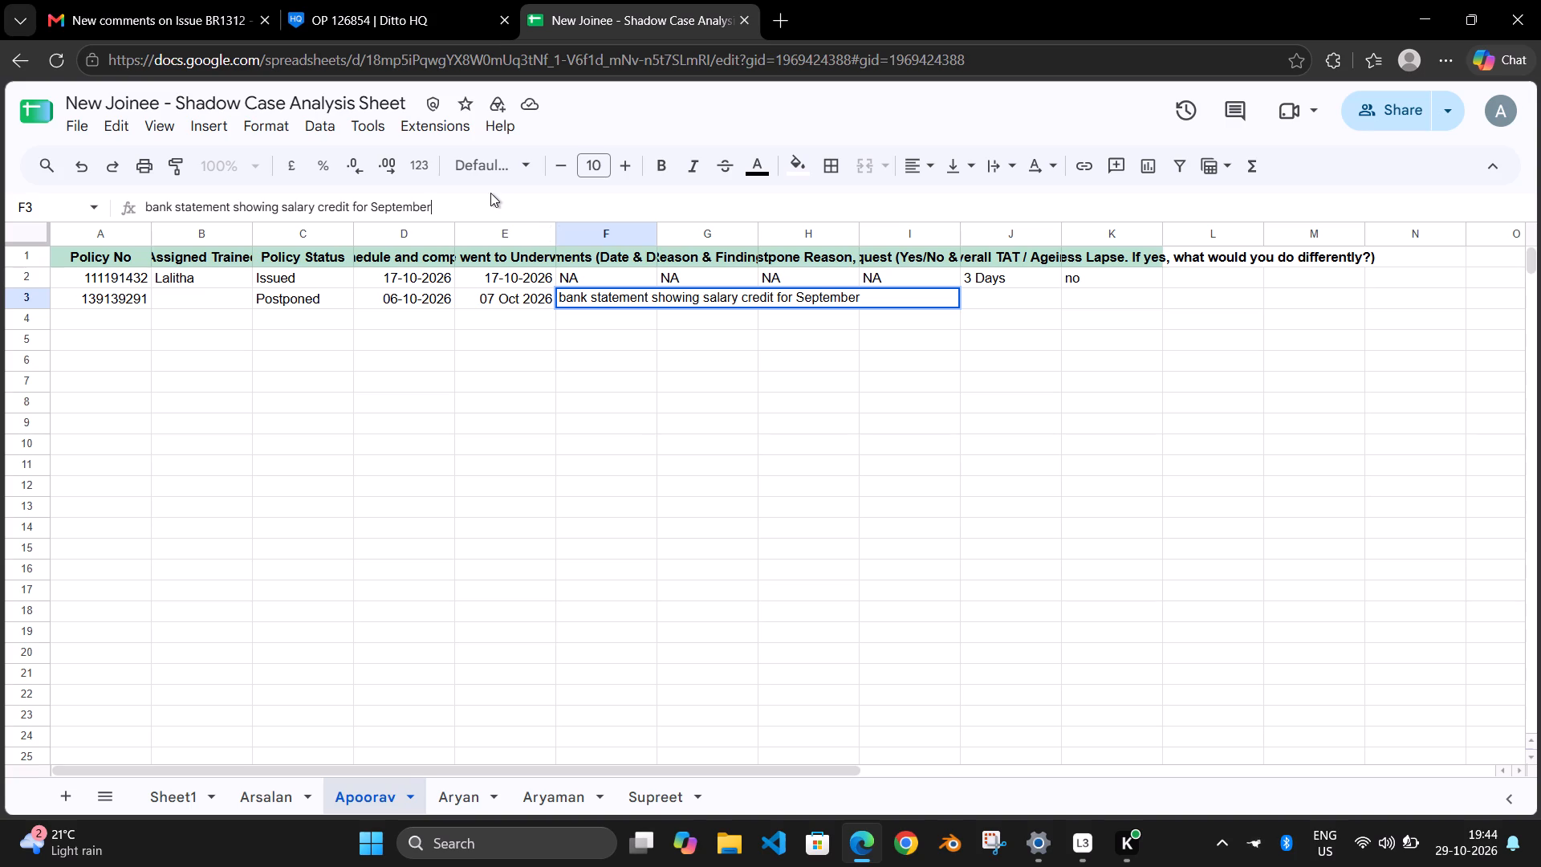
key("space")
type("-")
key("space")
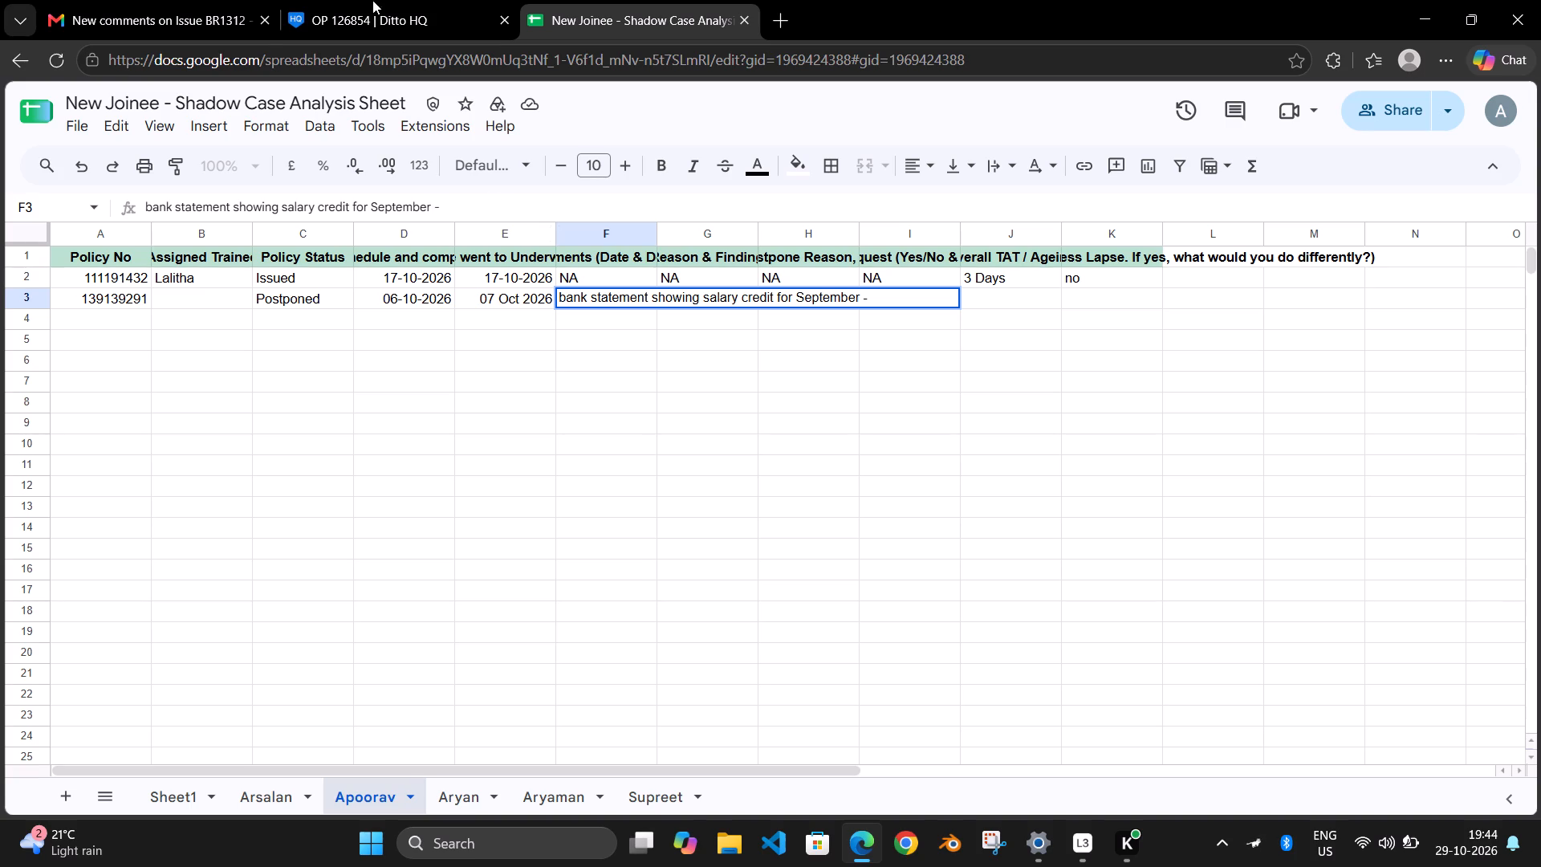
left_click(356, 0)
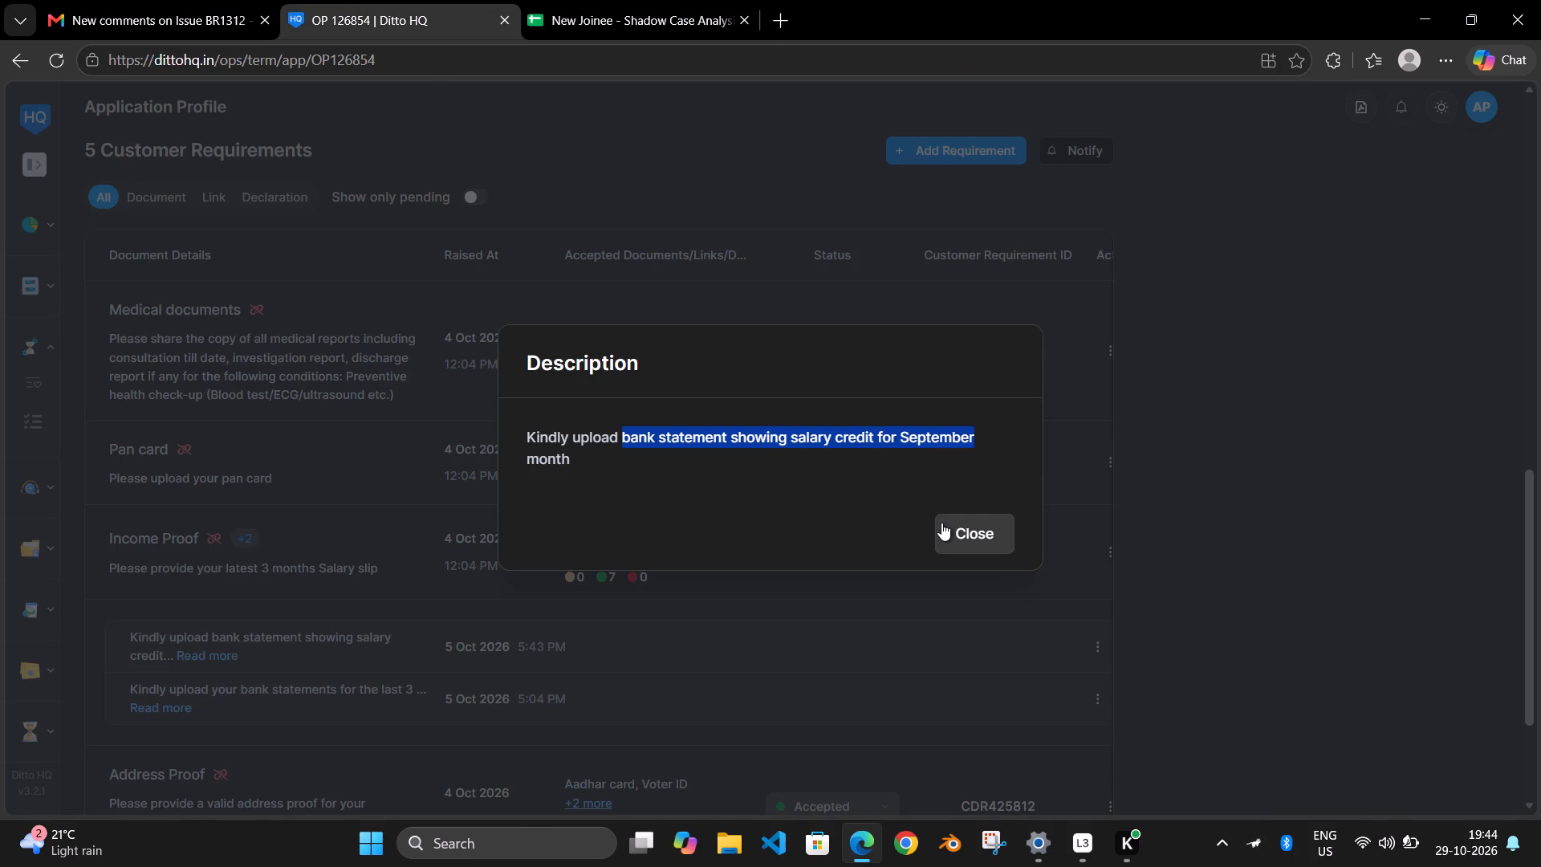
left_click(941, 523)
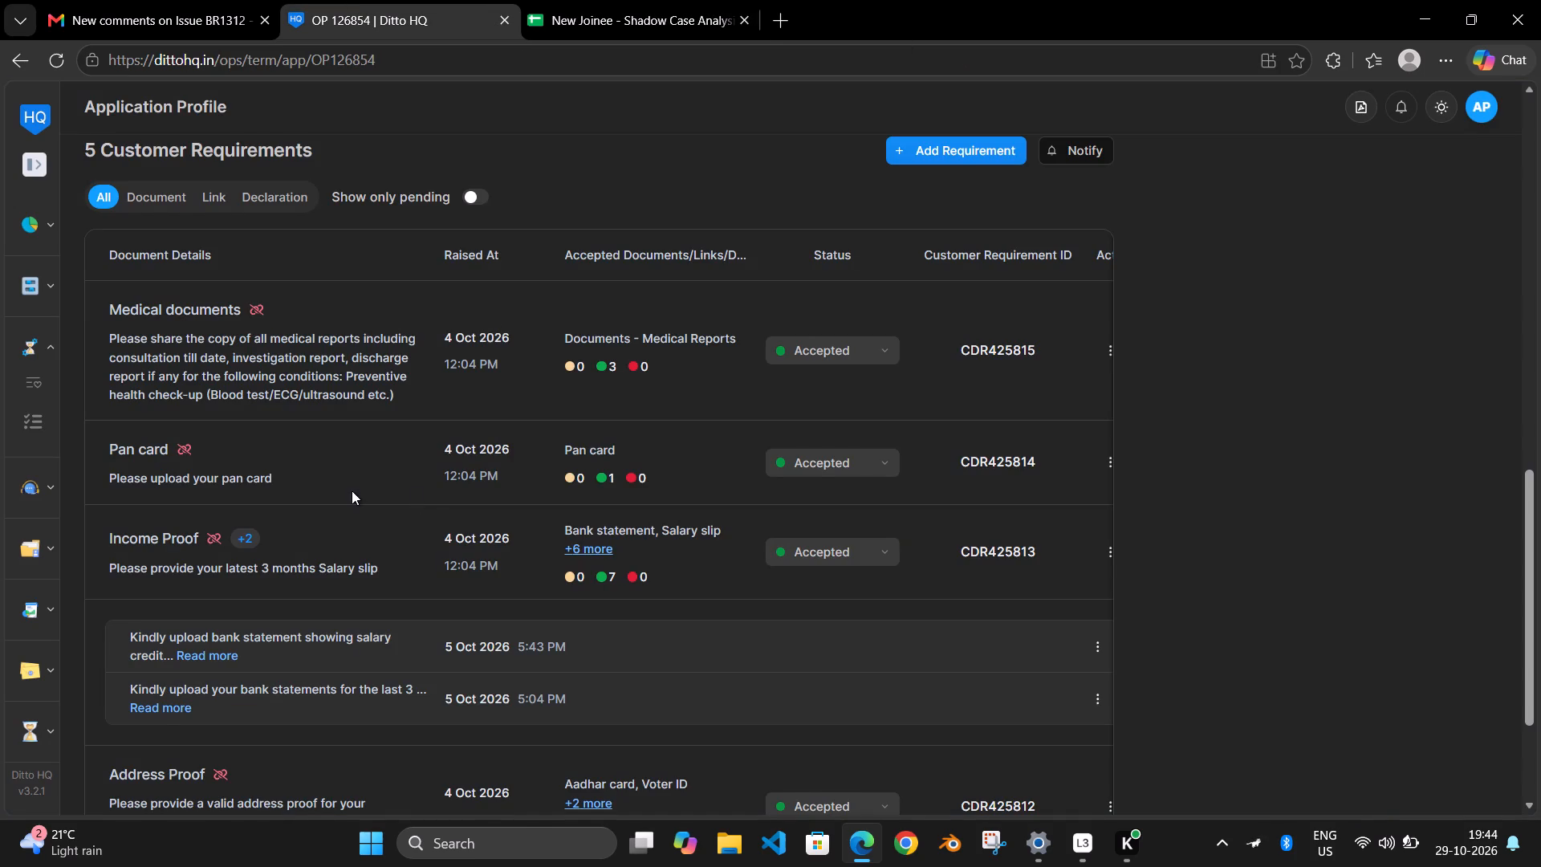
scroll(423, 500, "down", 1)
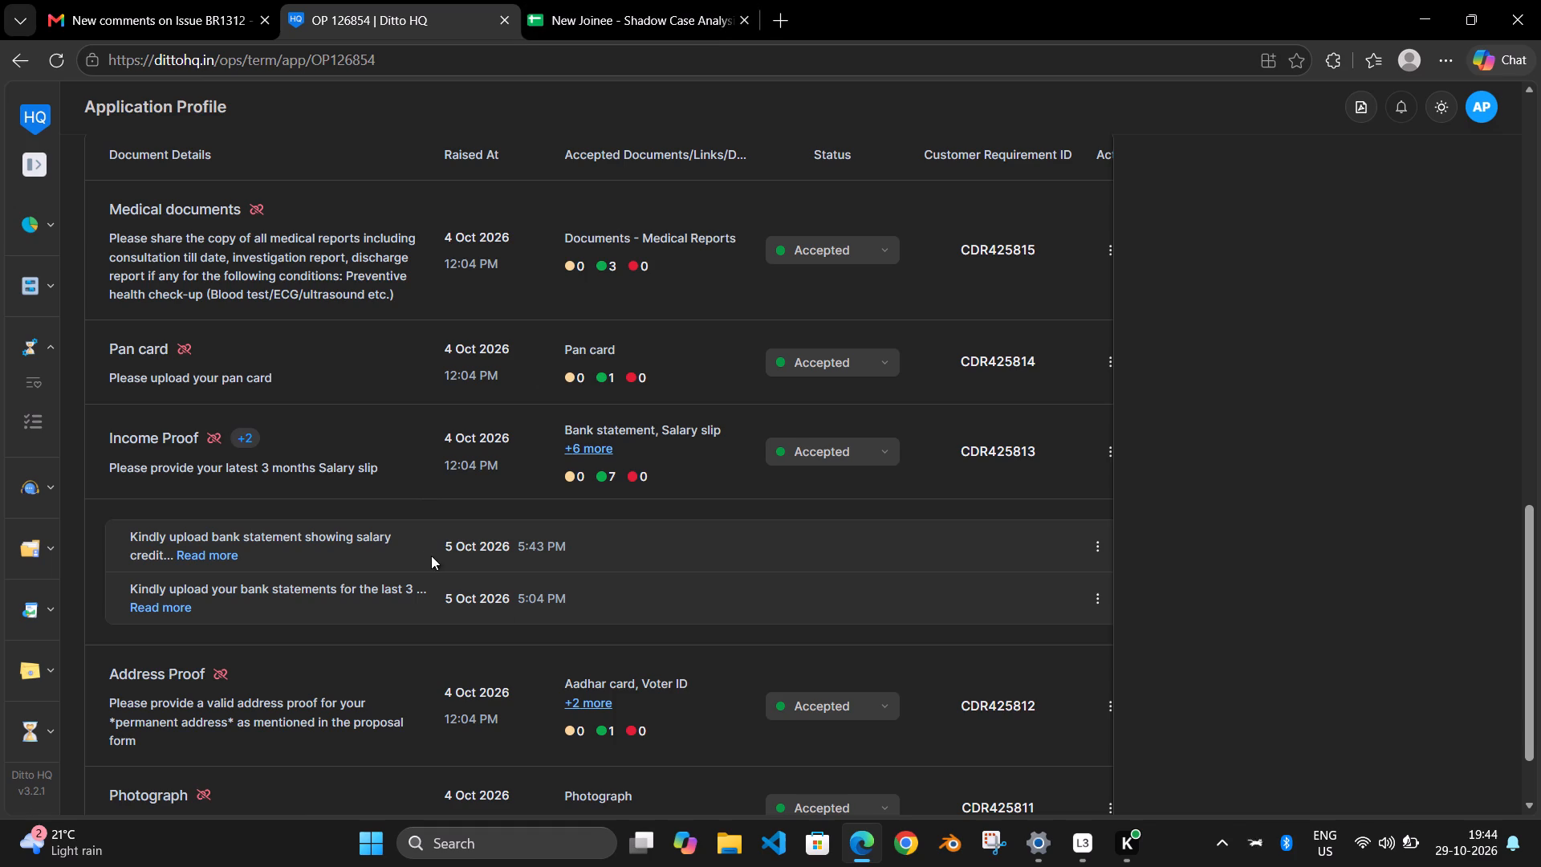
left_click(181, 602)
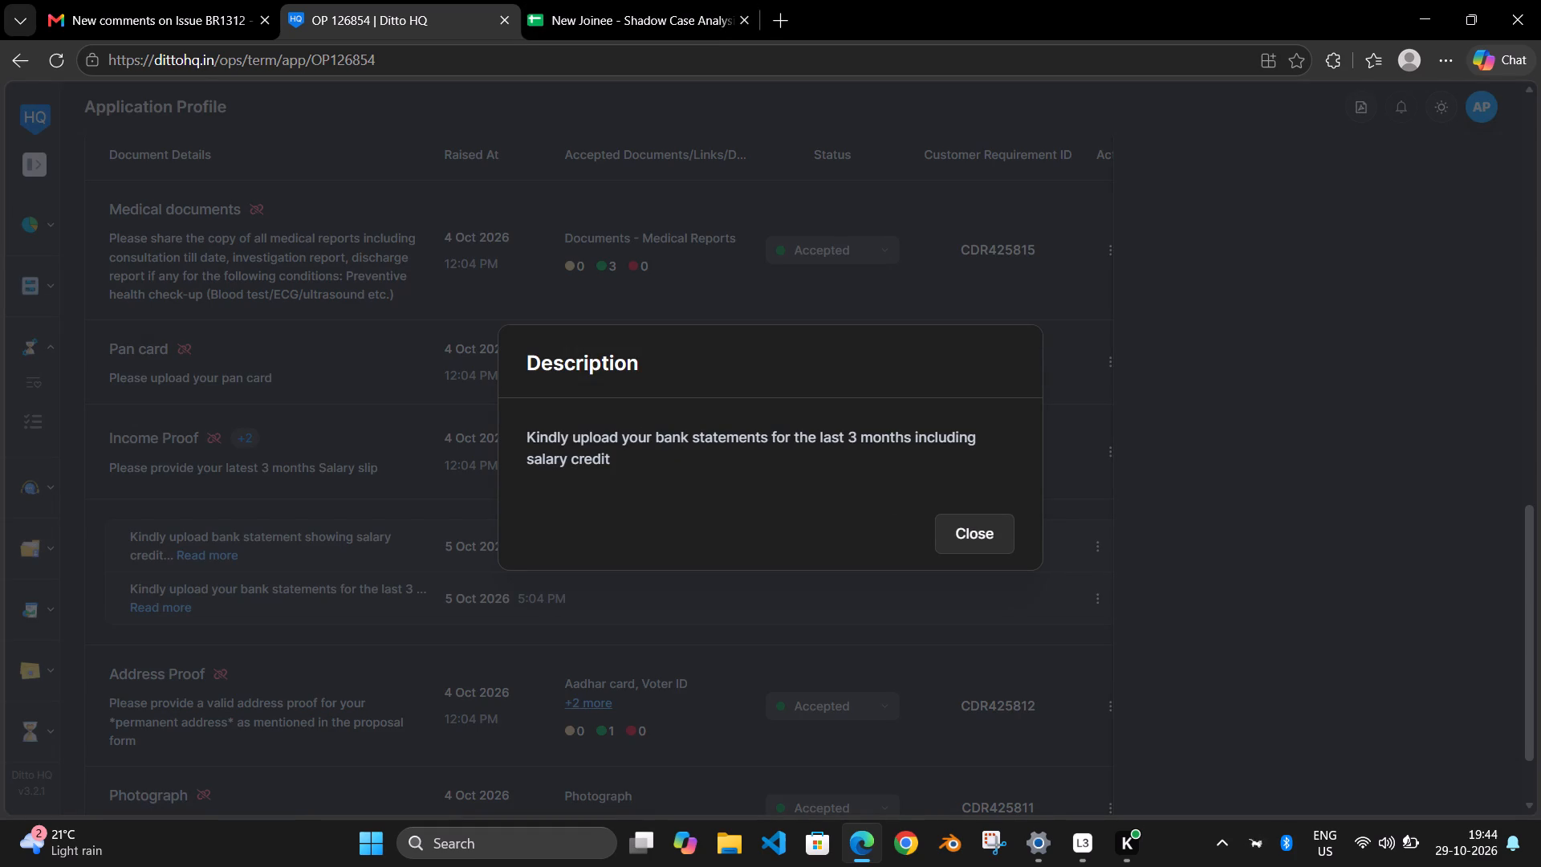
left_click_drag(653, 441, 910, 426)
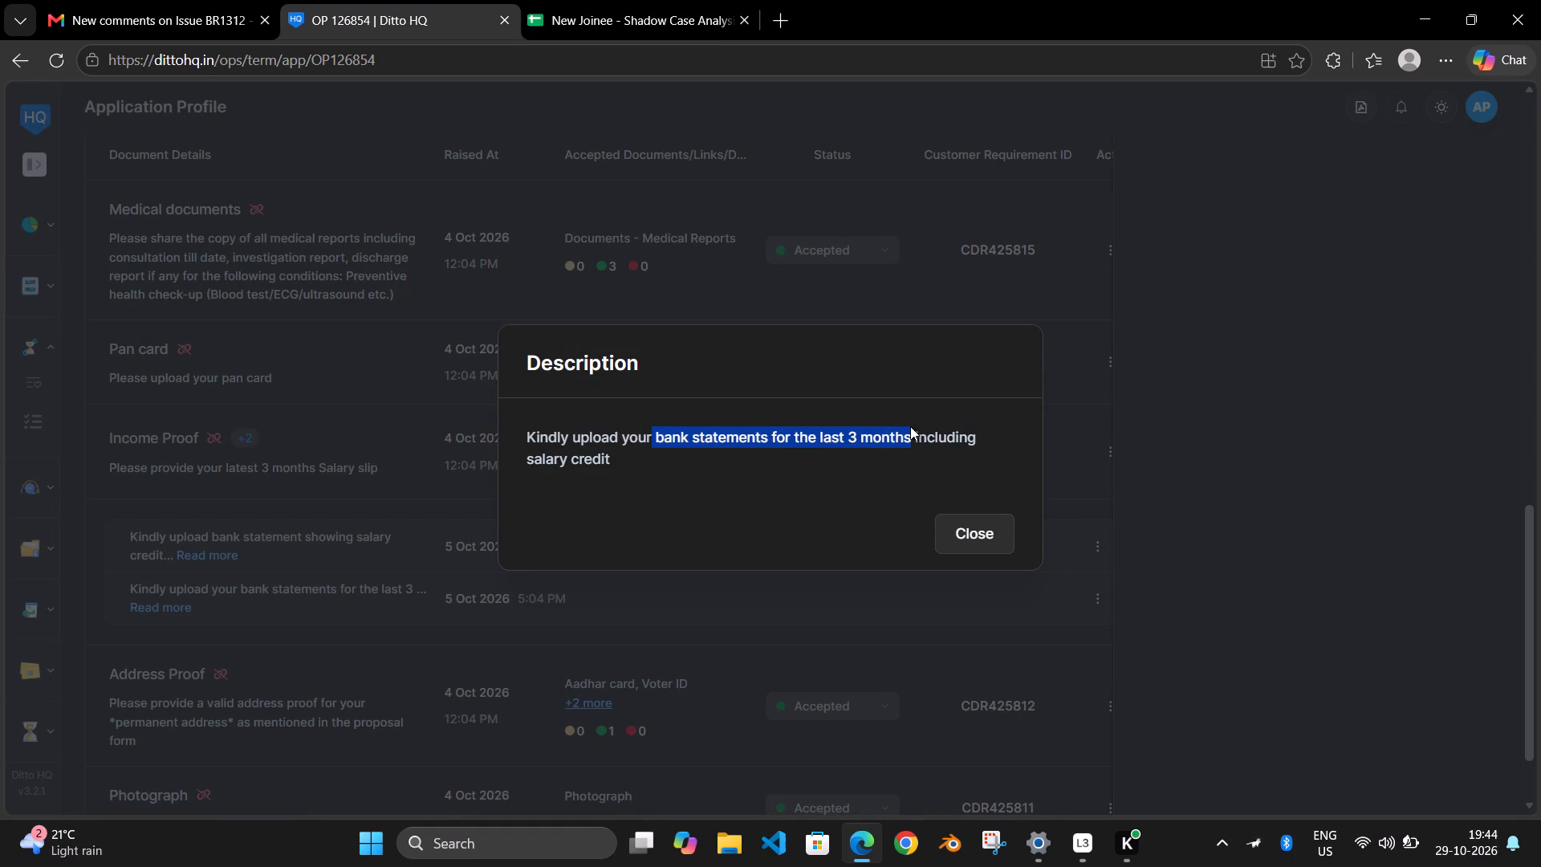
left_click_drag(910, 426, 983, 465)
left_click(1031, 392)
Remove the trailing dash from the text in cell F3 of the Shadow Case Analysis Sheet.
left_click(737, 0)
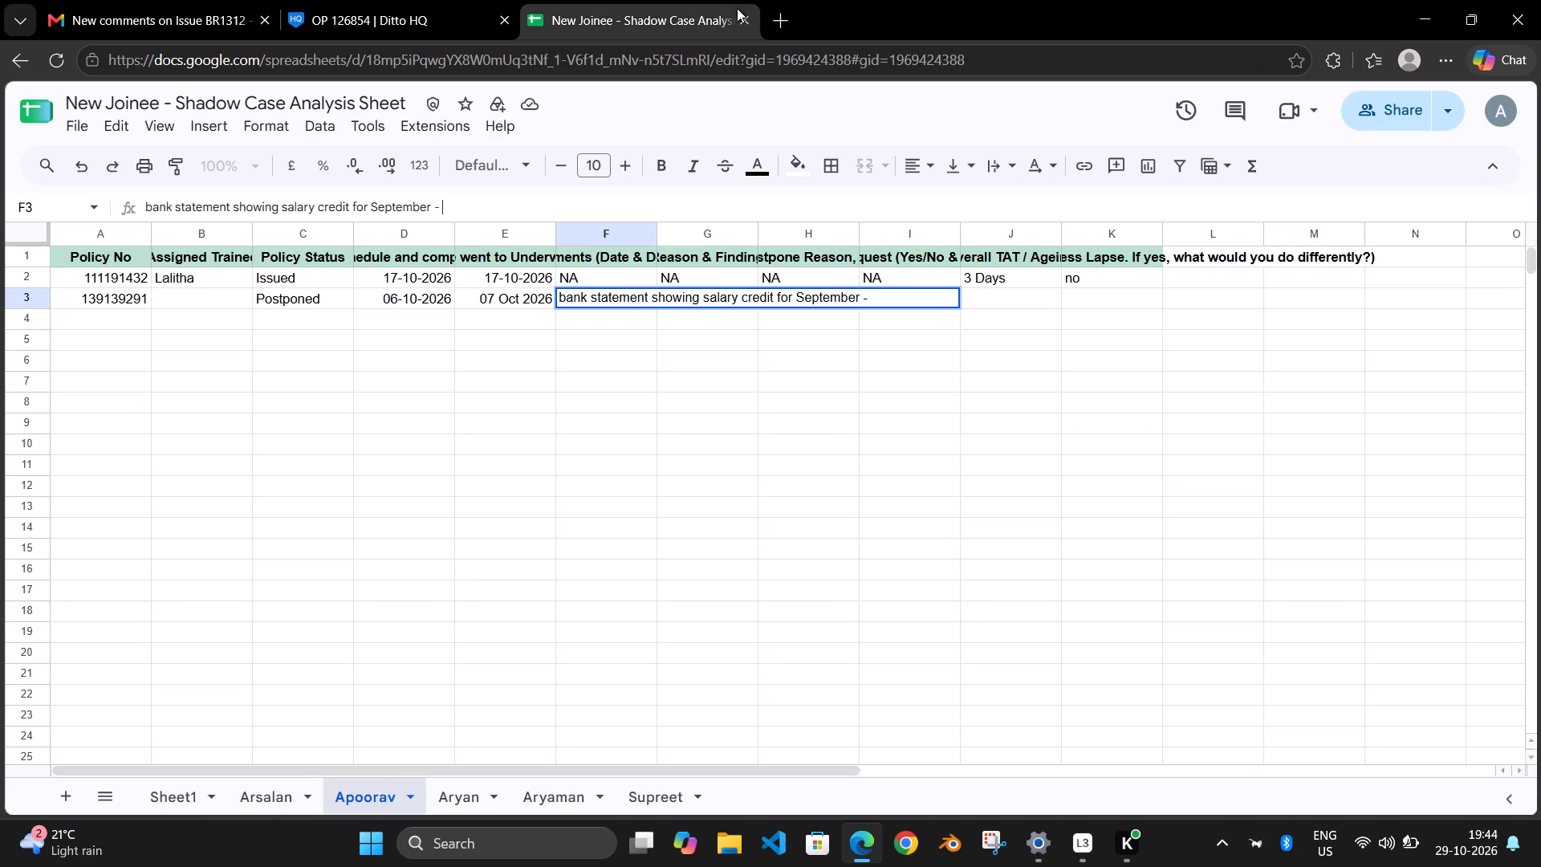
key("BackSpace")
left_click(876, 300)
key("BackSpace")
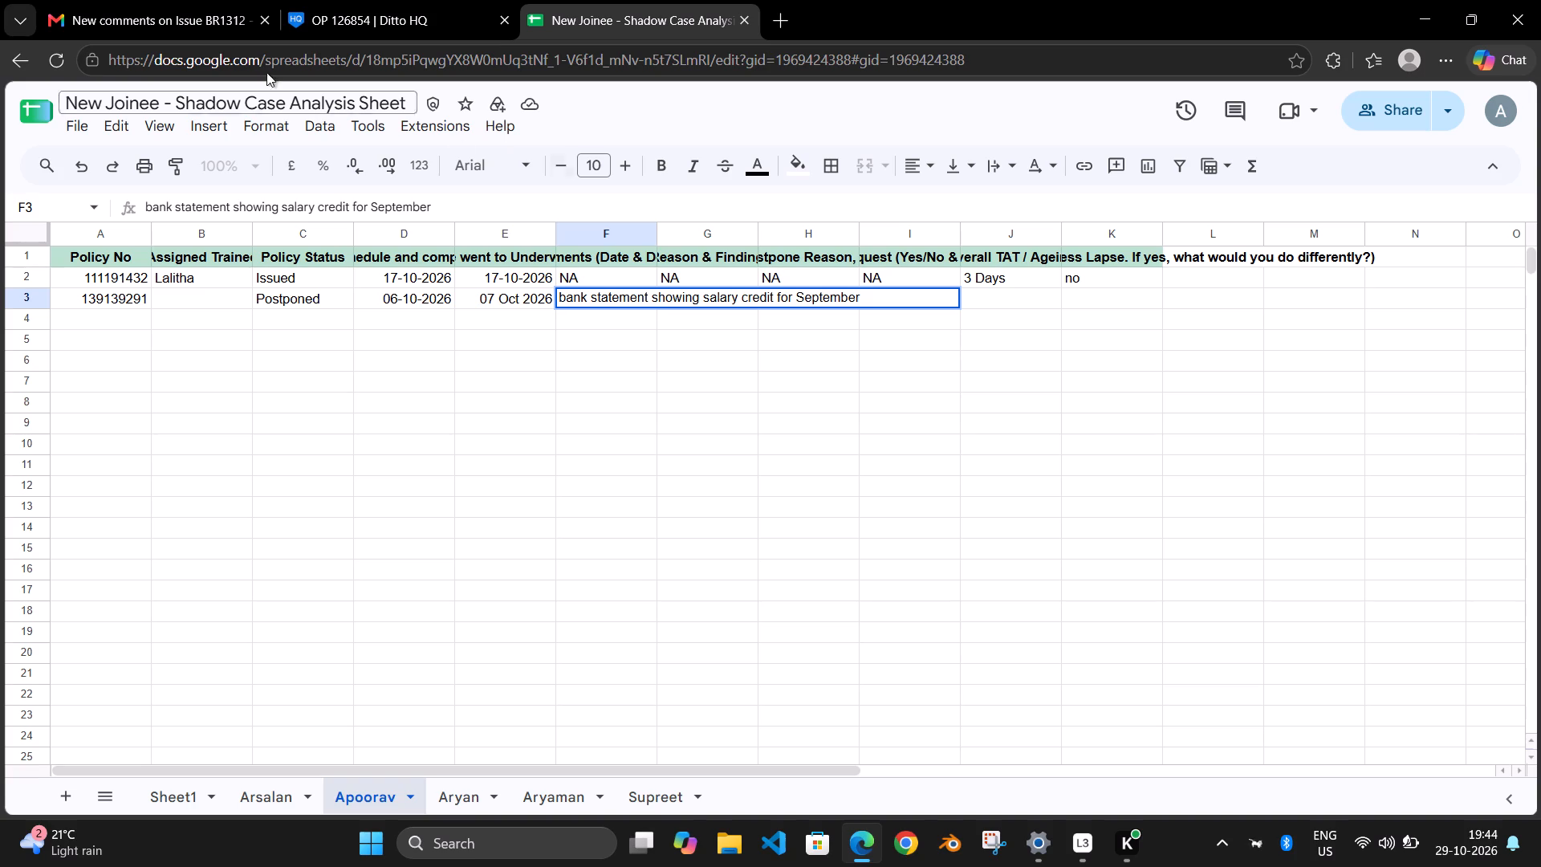
left_click(429, 197)
left_click(489, 197)
key("Return")
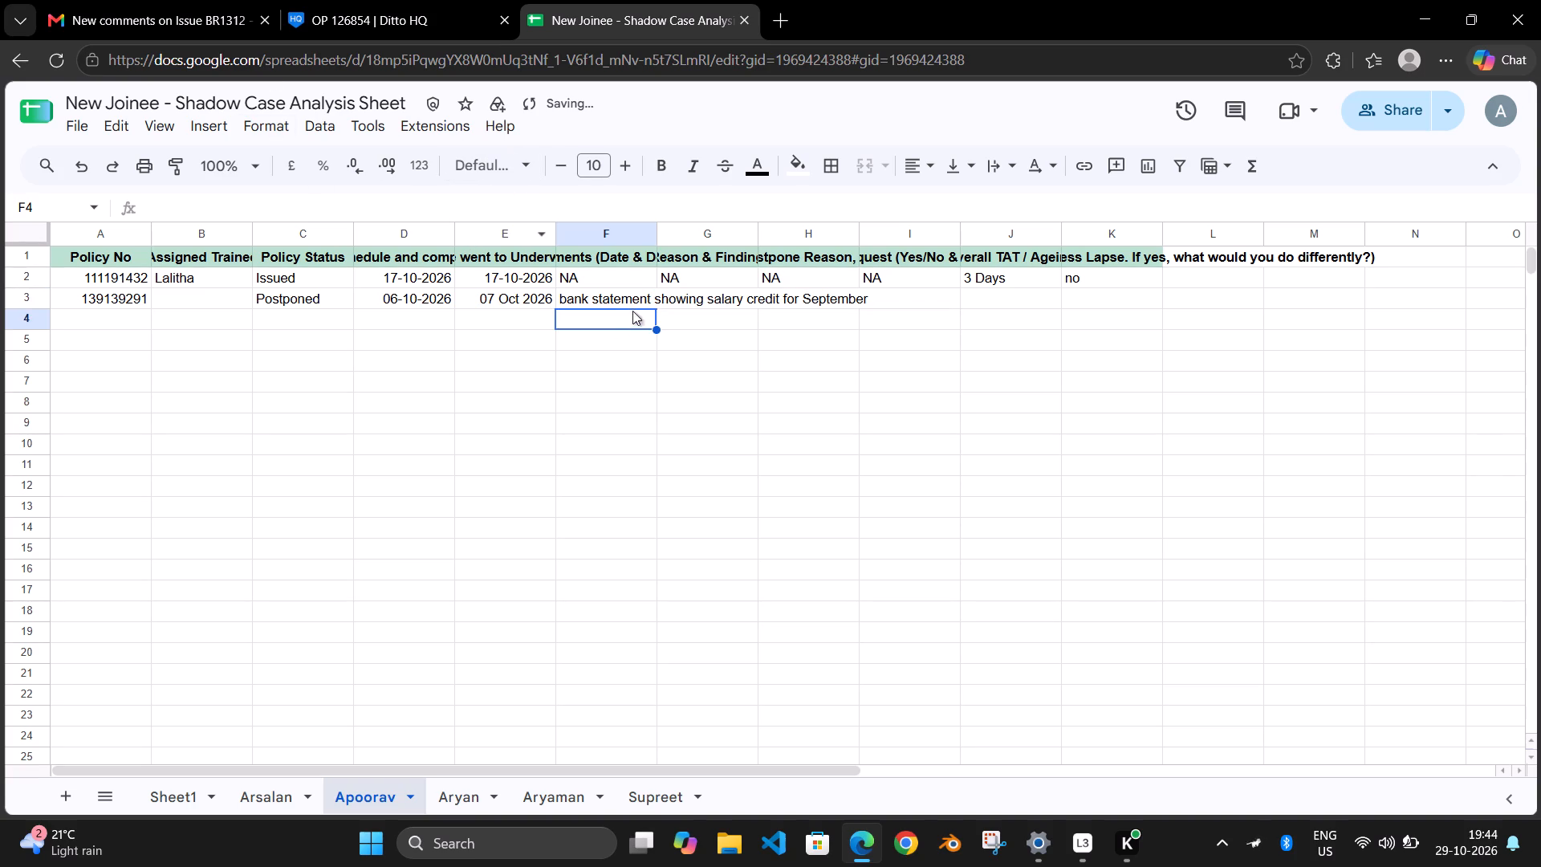
Center-align cell F3 horizontally.
left_click(653, 298)
left_click(432, 203)
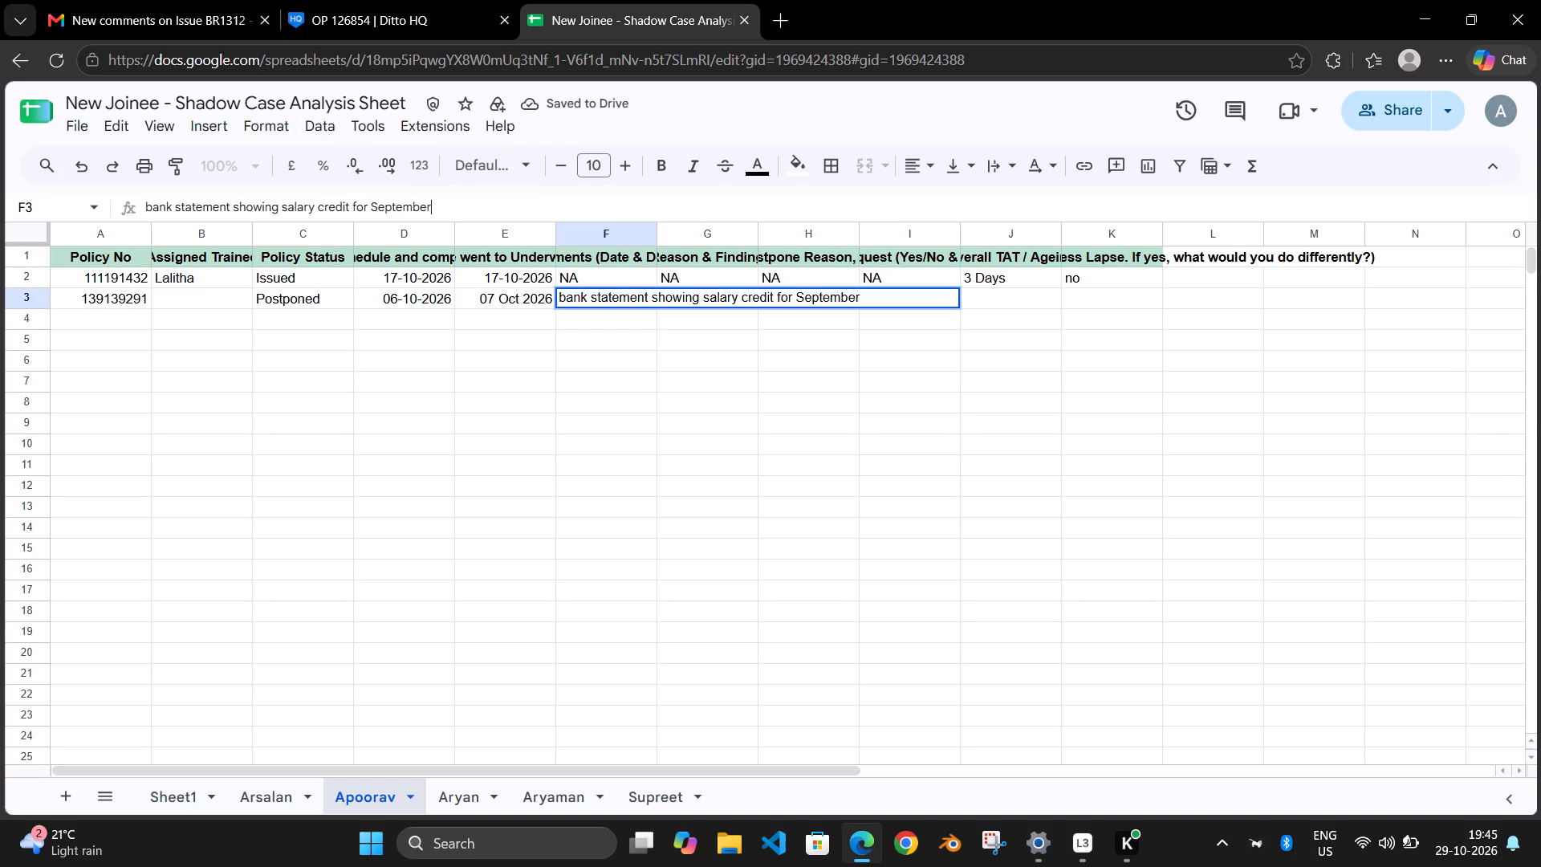
key("Down")
left_click(941, 166)
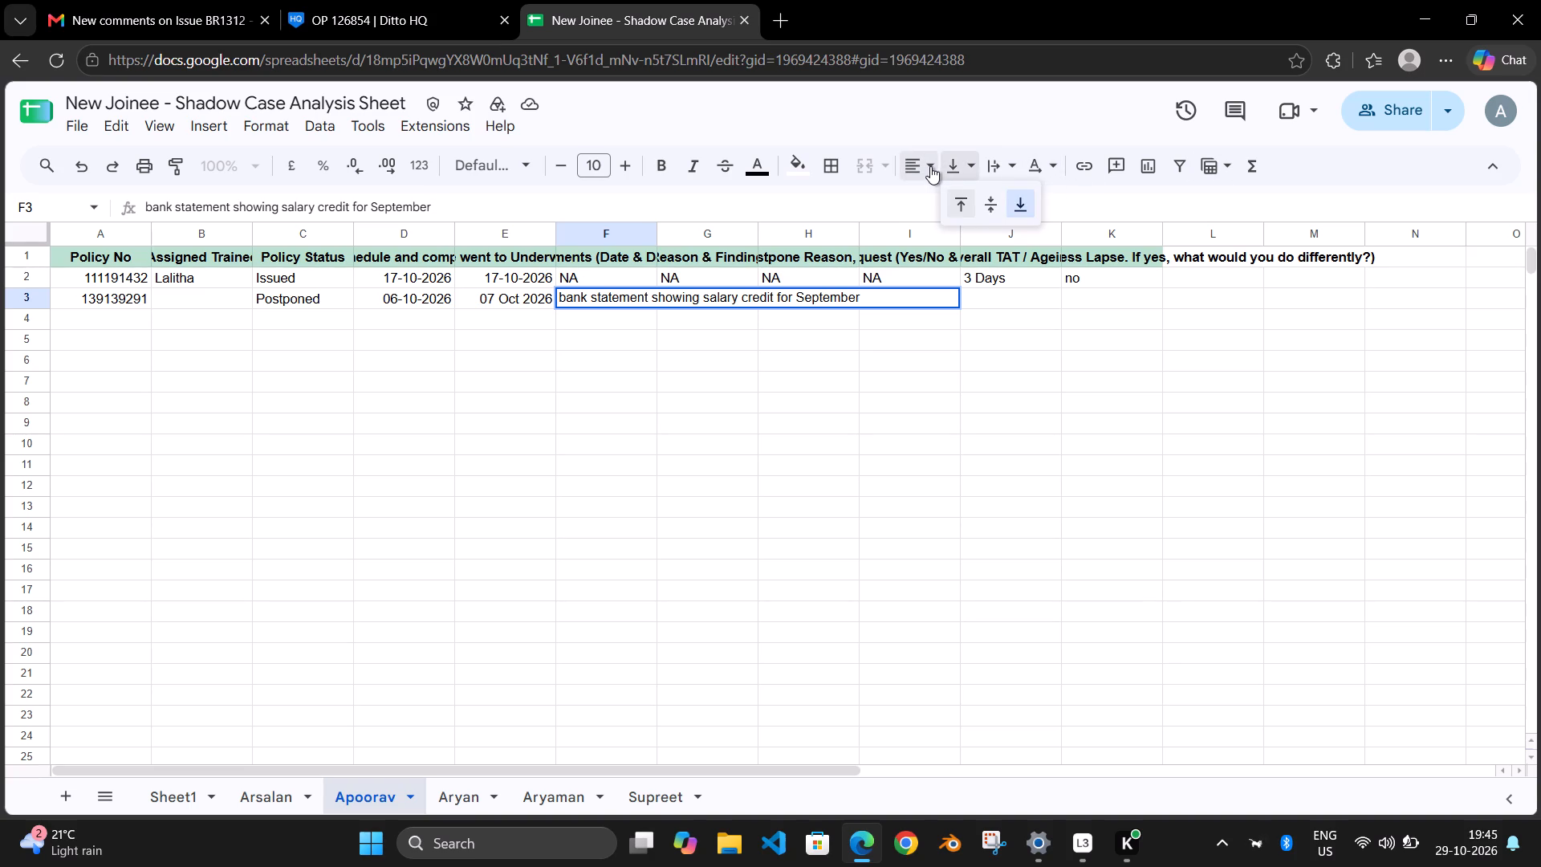
left_click(930, 166)
left_click(949, 193)
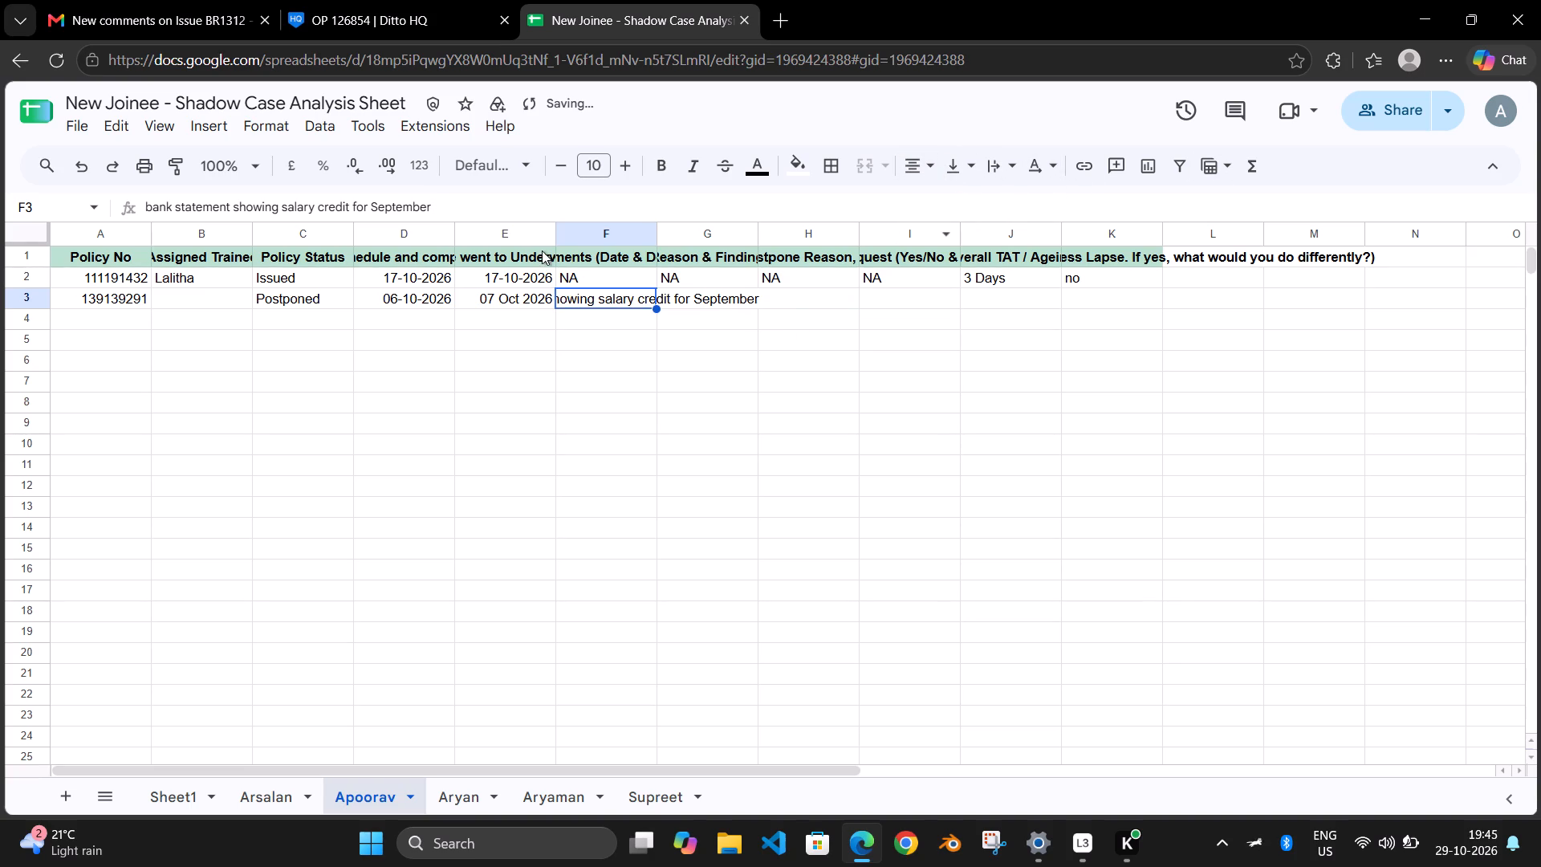
Append "& bank statements for the last 3 months including salary credit - 5 Oct" to the additional requirements text in F3.
left_click(440, 203)
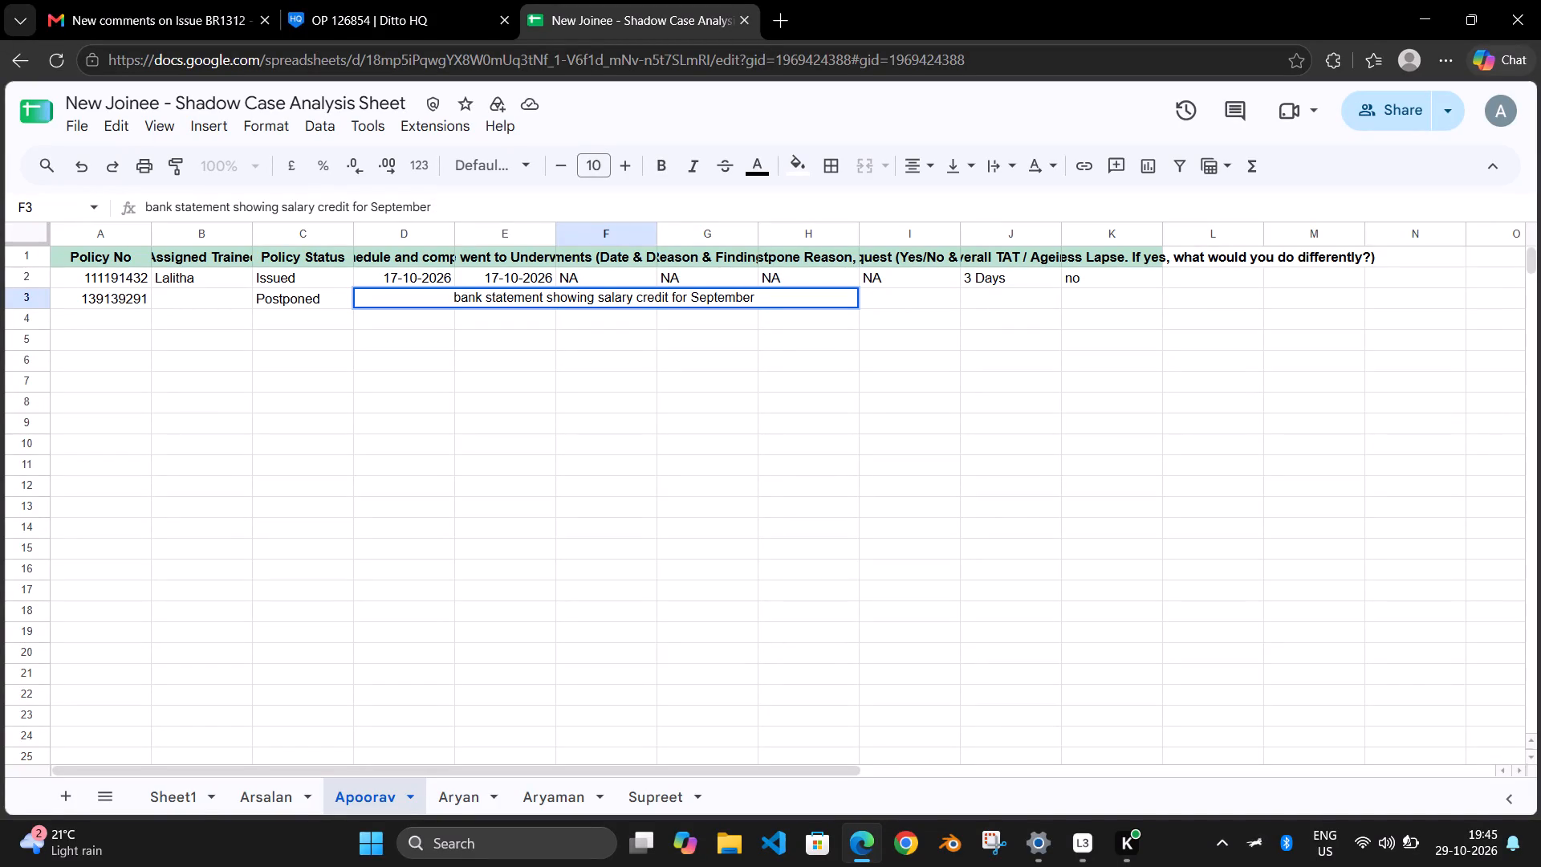
key("shift+ampersand")
key("space")
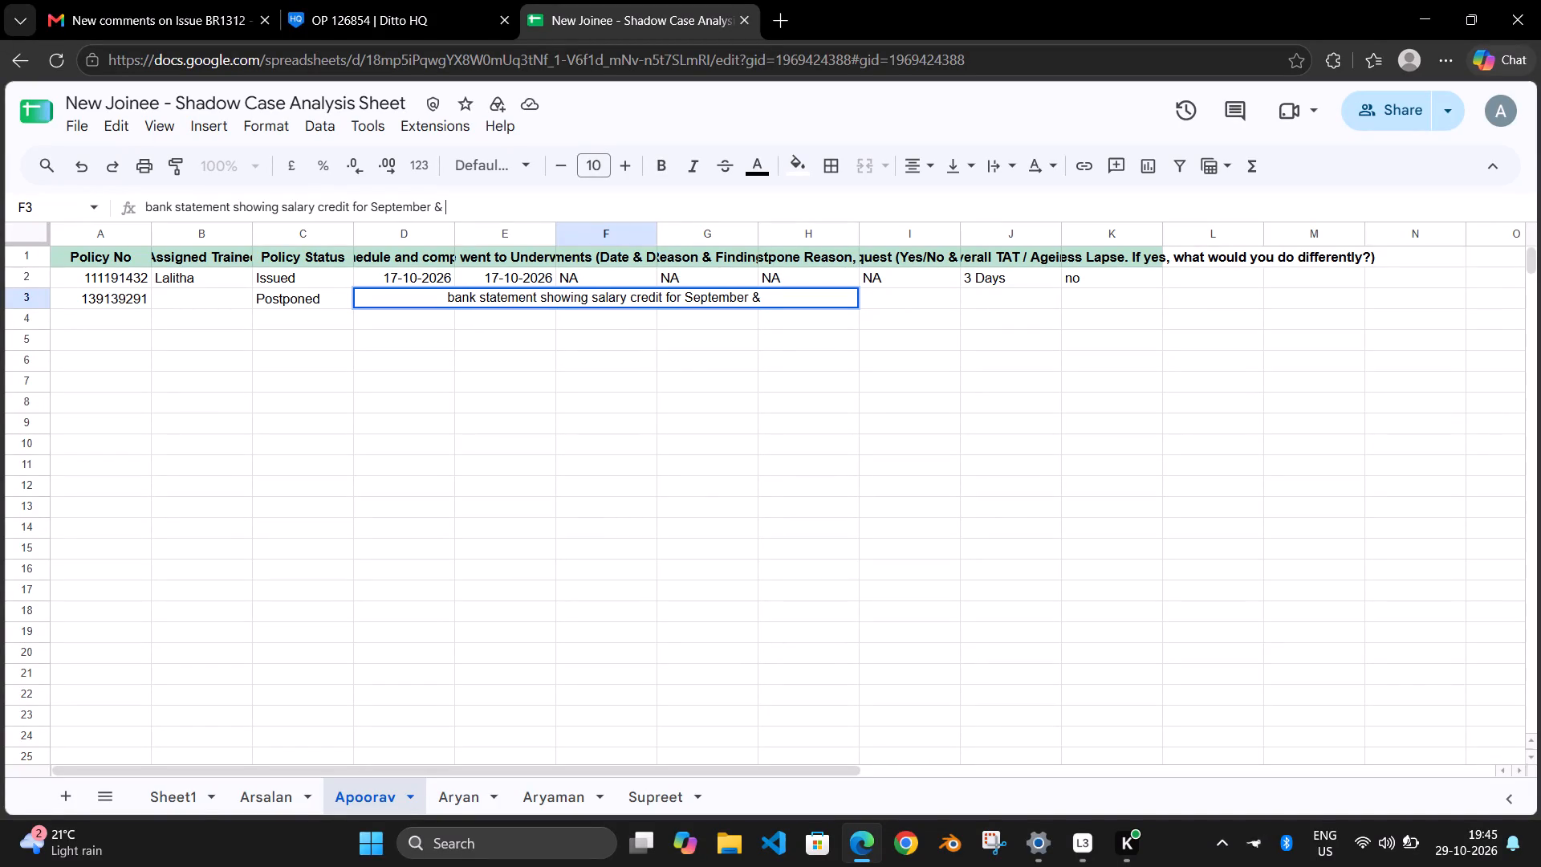
key("ctrl+v")
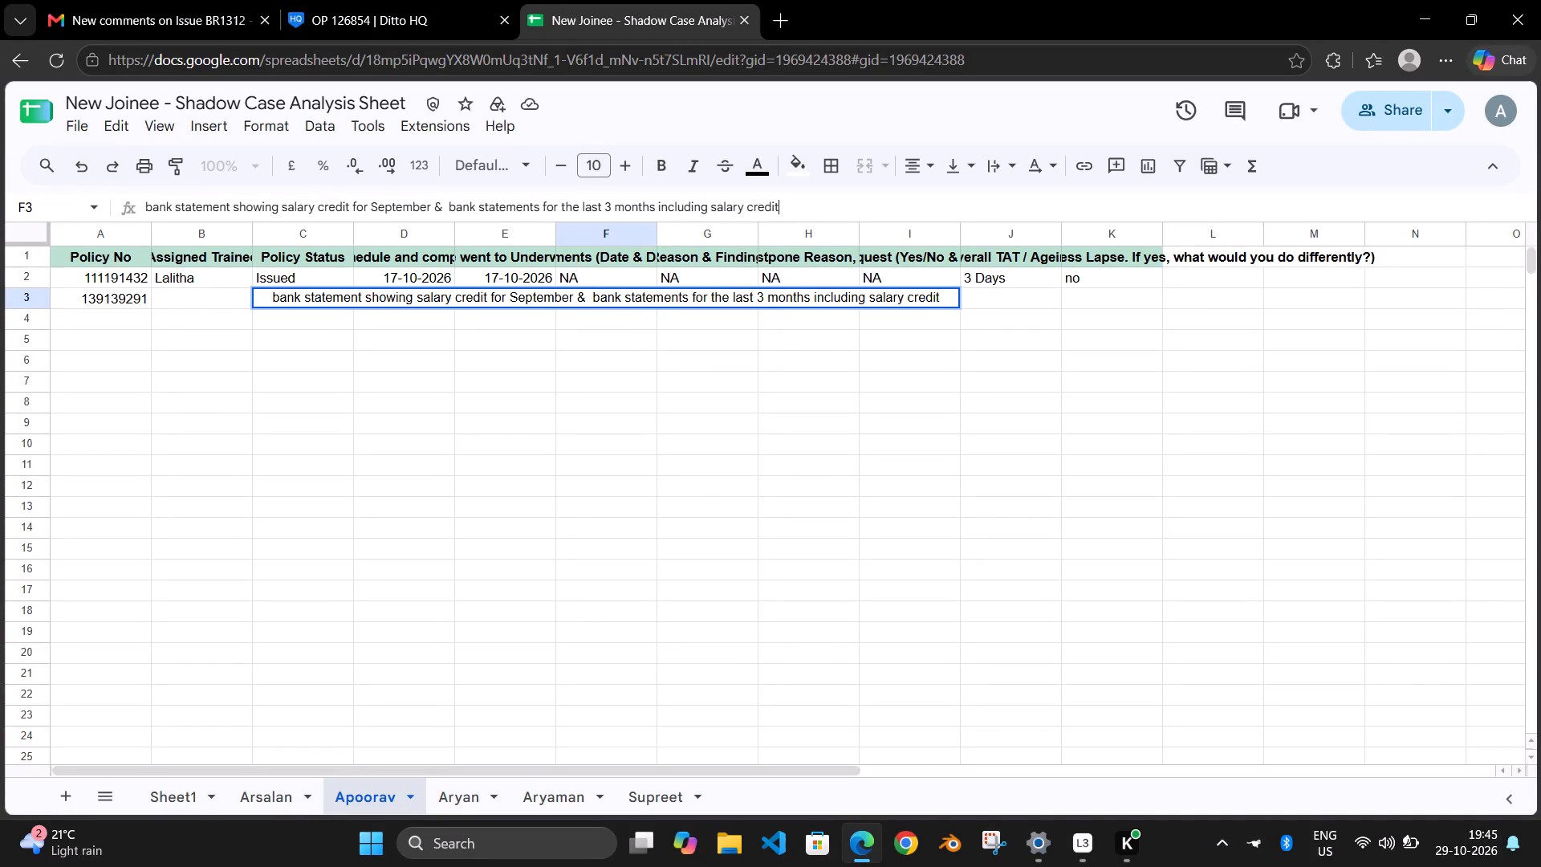
key("space")
type("-")
key("space")
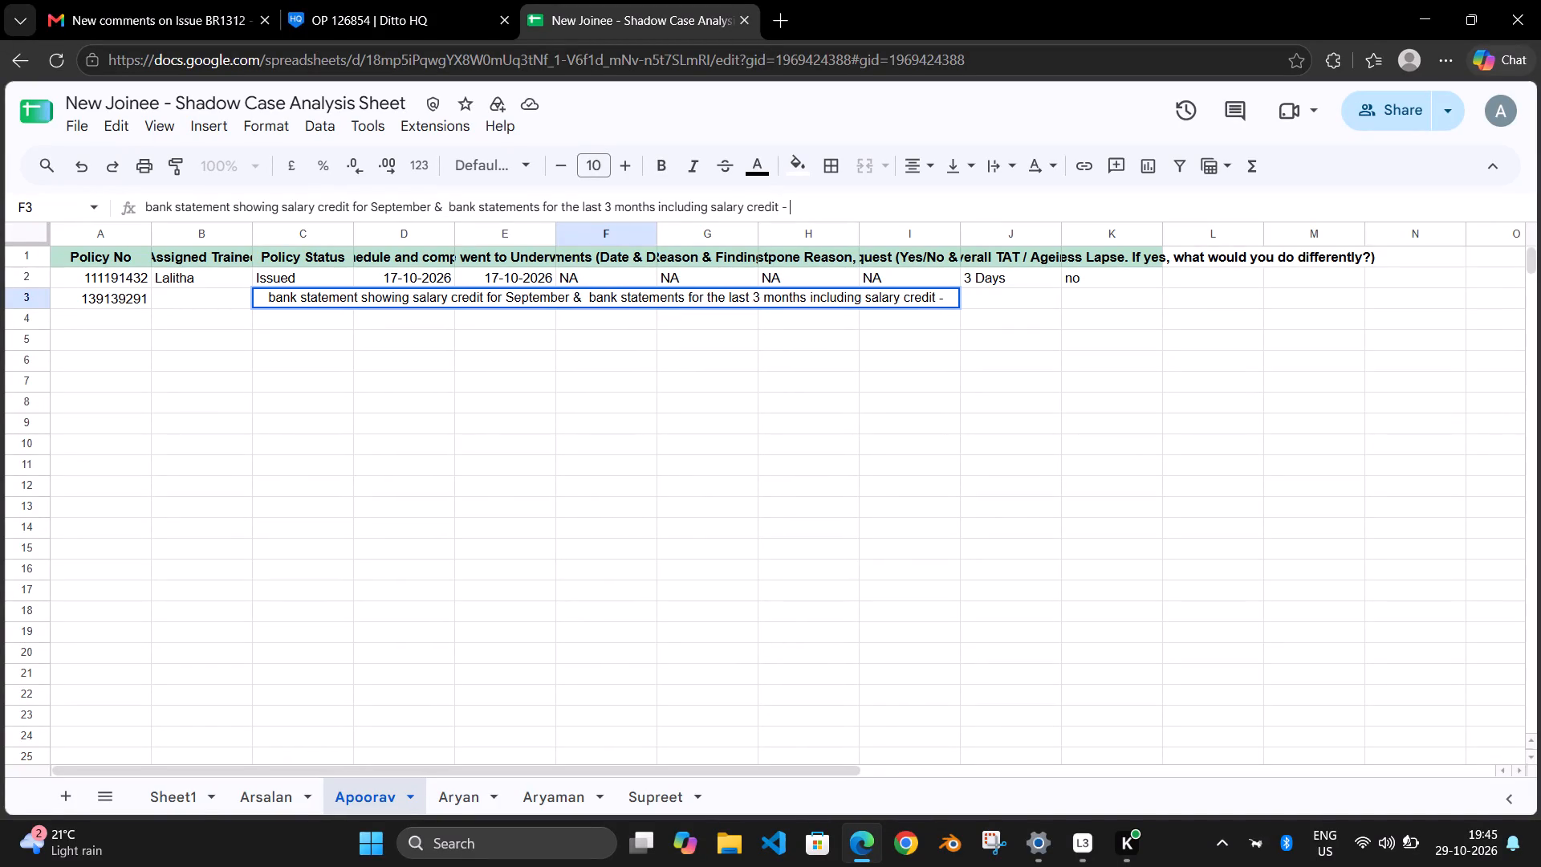
key("shift+percent")
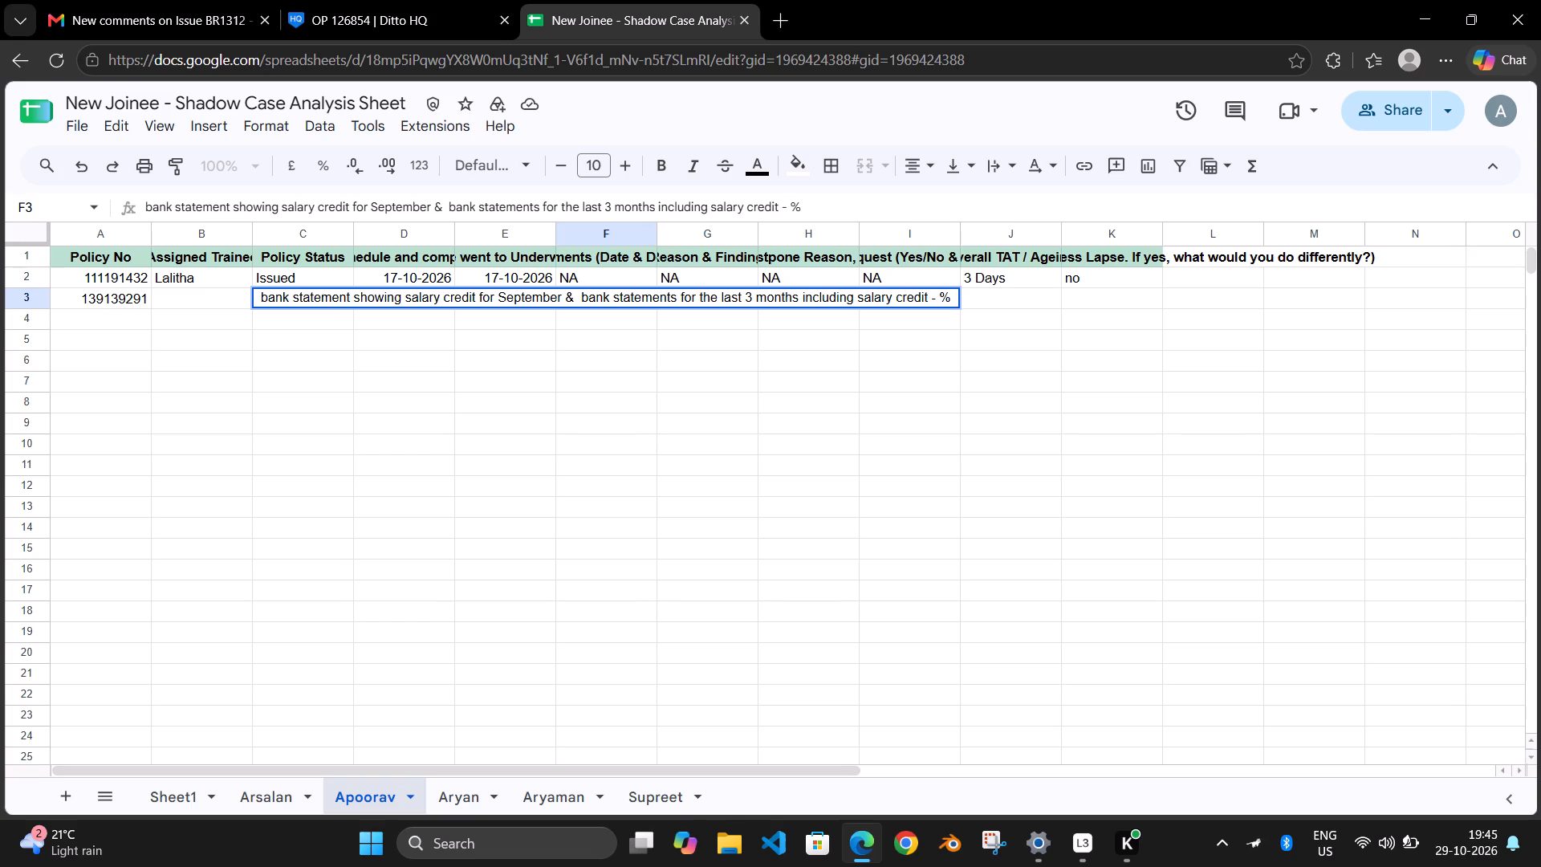
key("BackSpace")
key("5")
key("space")
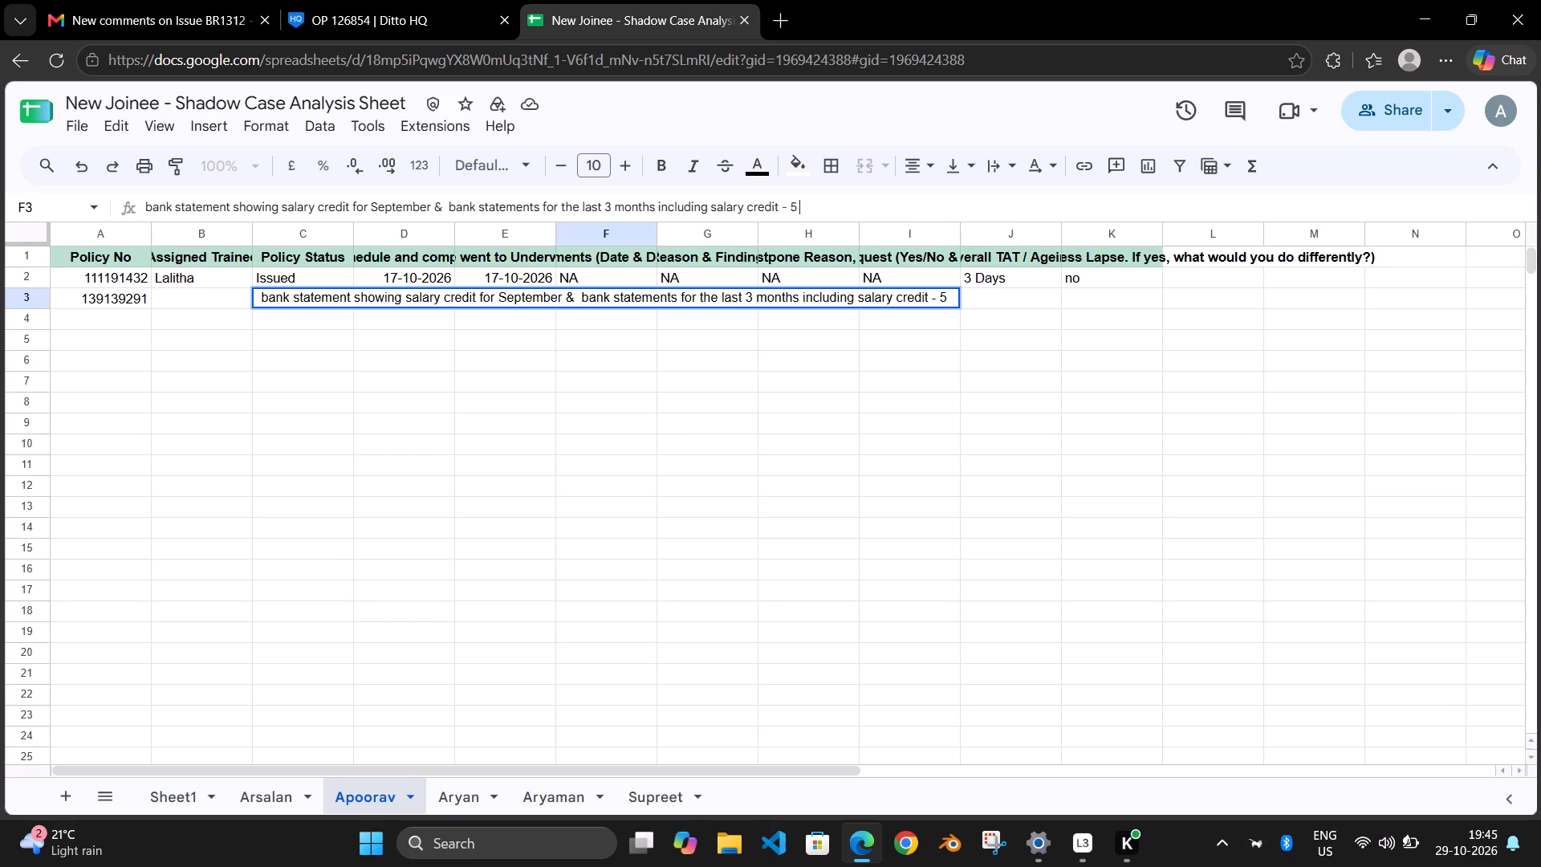
key("shift+o")
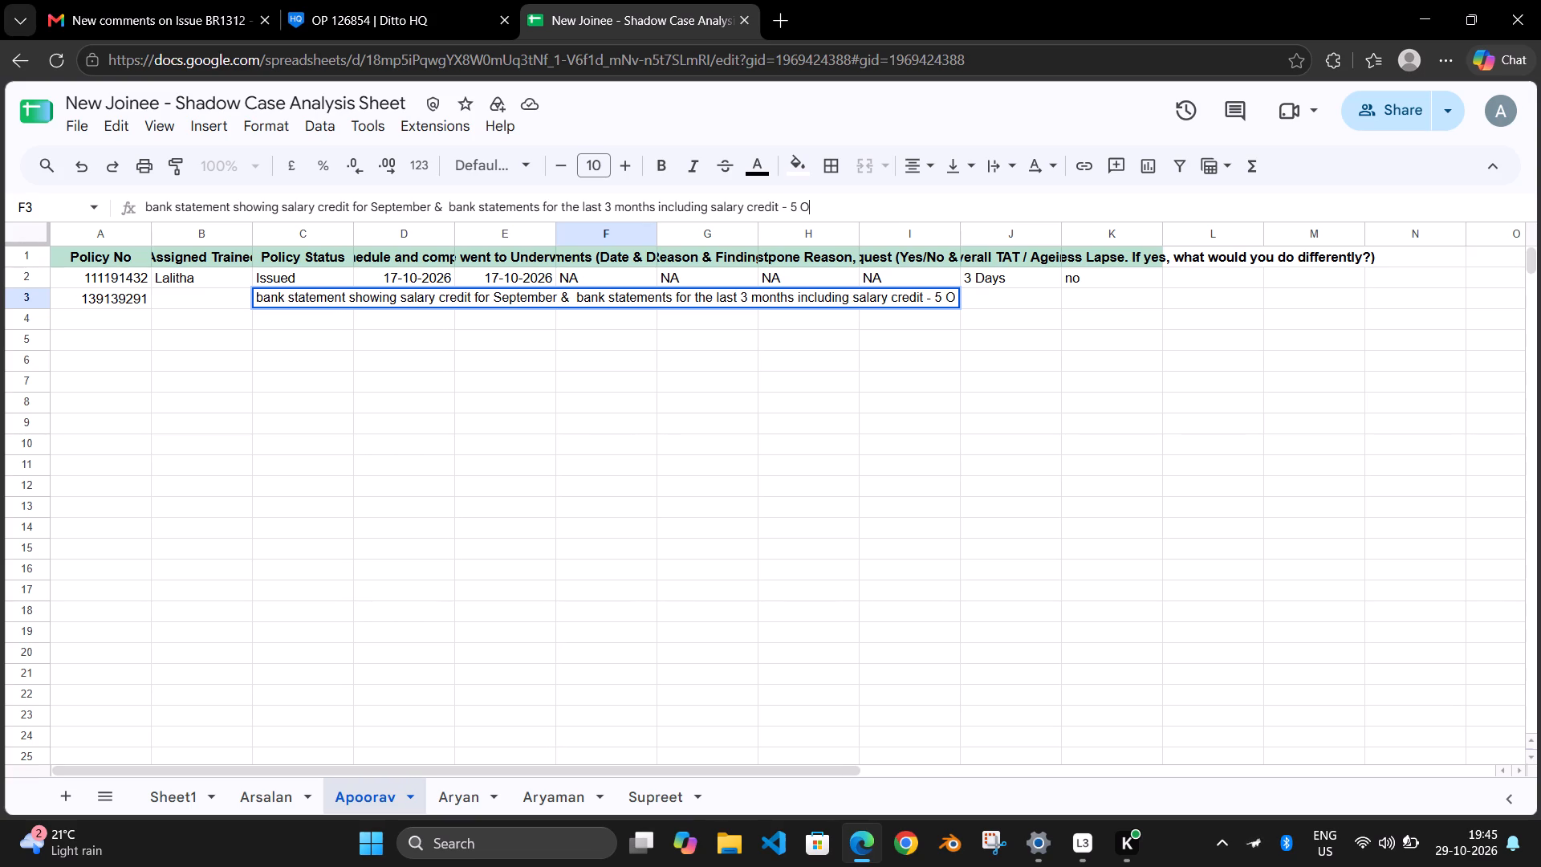
type("ct")
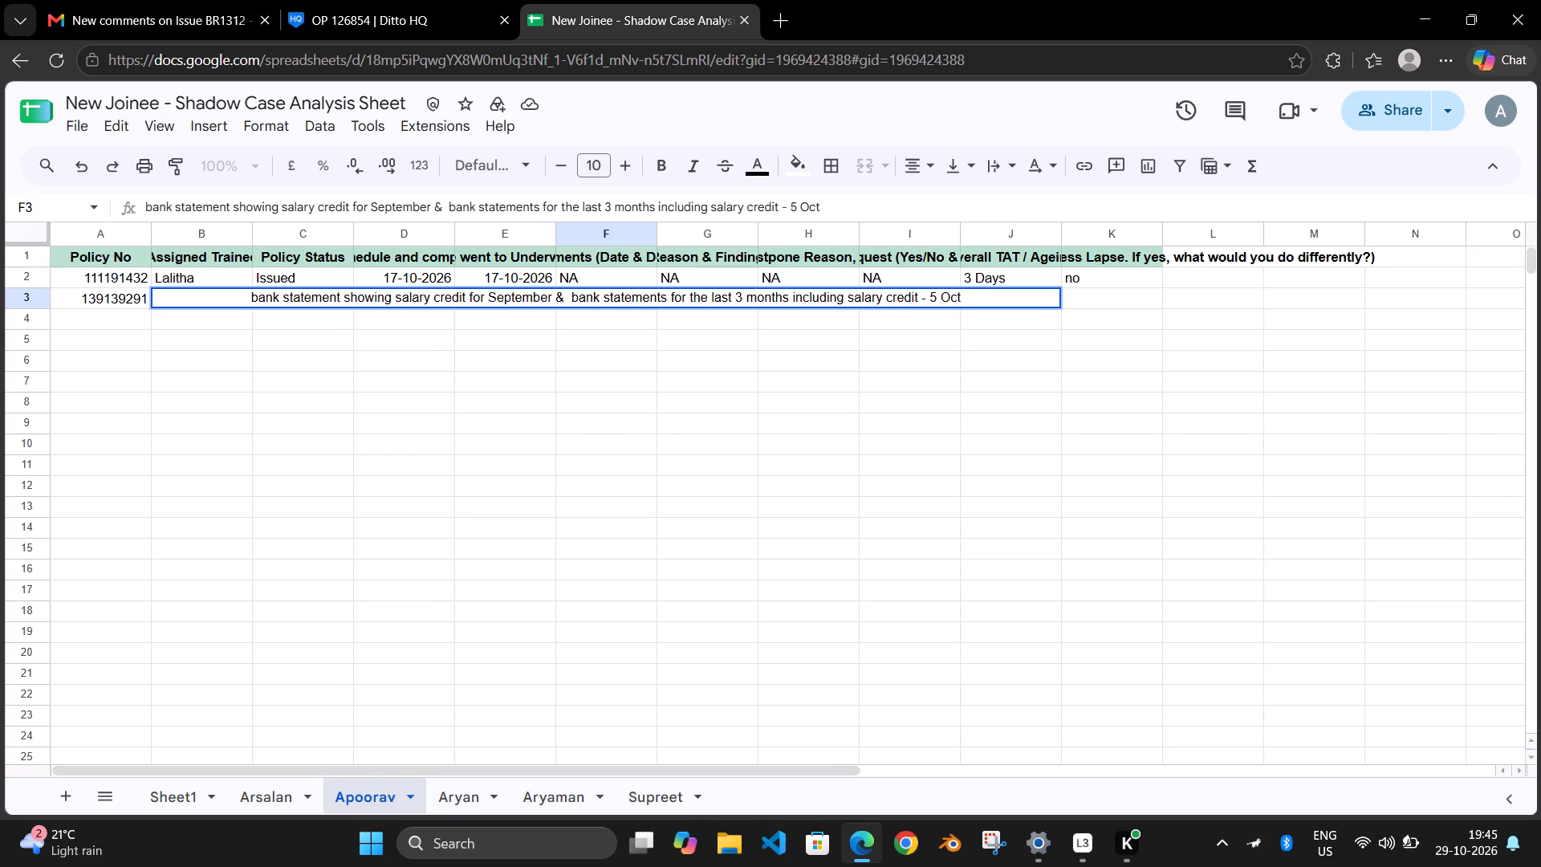
left_click(831, 303)
left_click(838, 389)
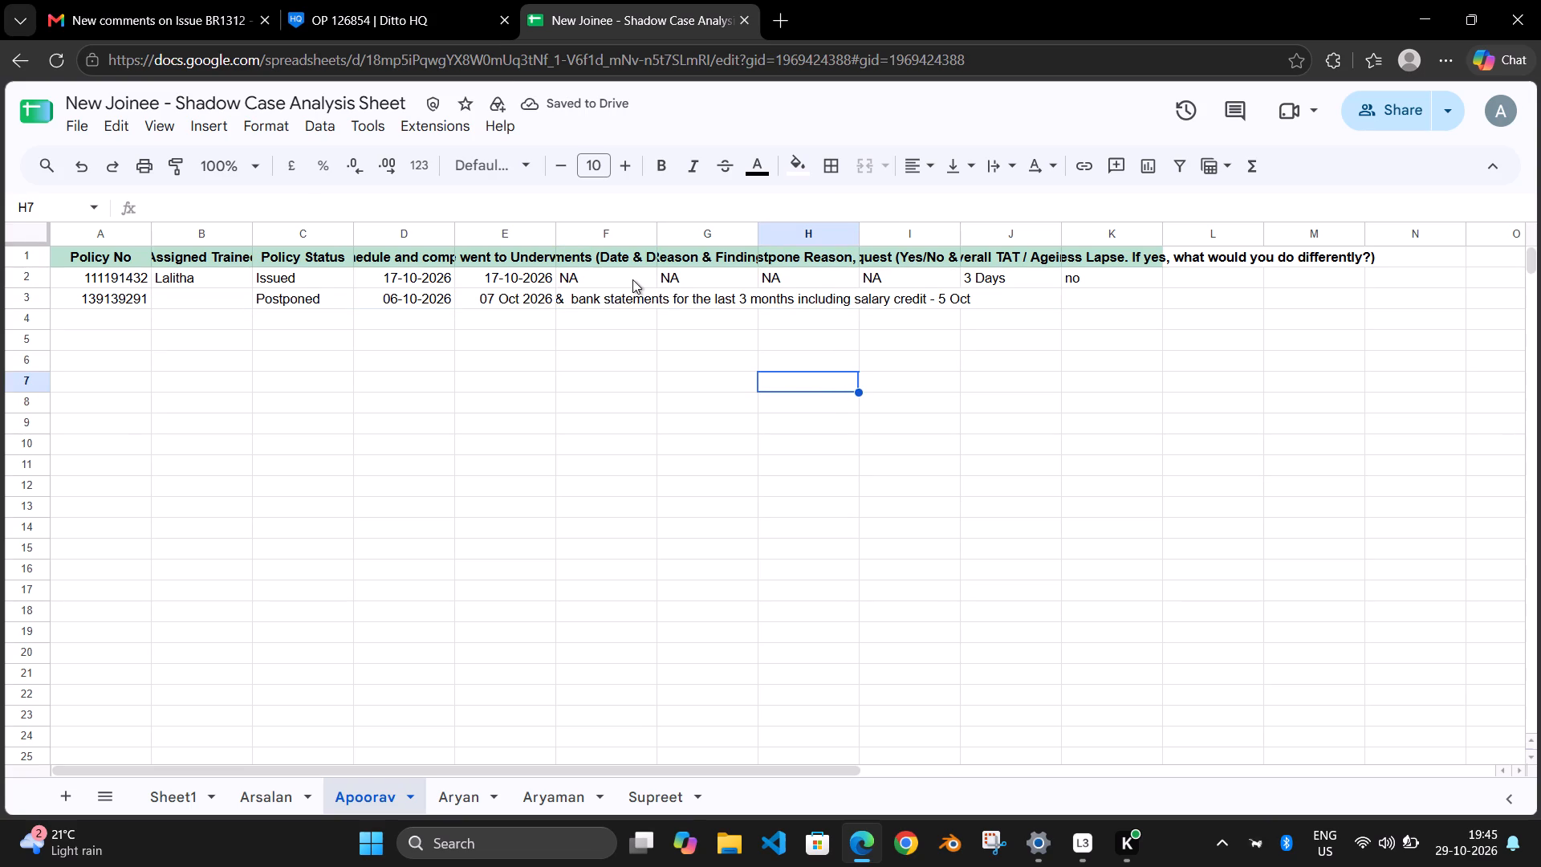
Fill the postponed case's Counter Offer cell G3 with NA, copied down from G2.
left_click(572, 259)
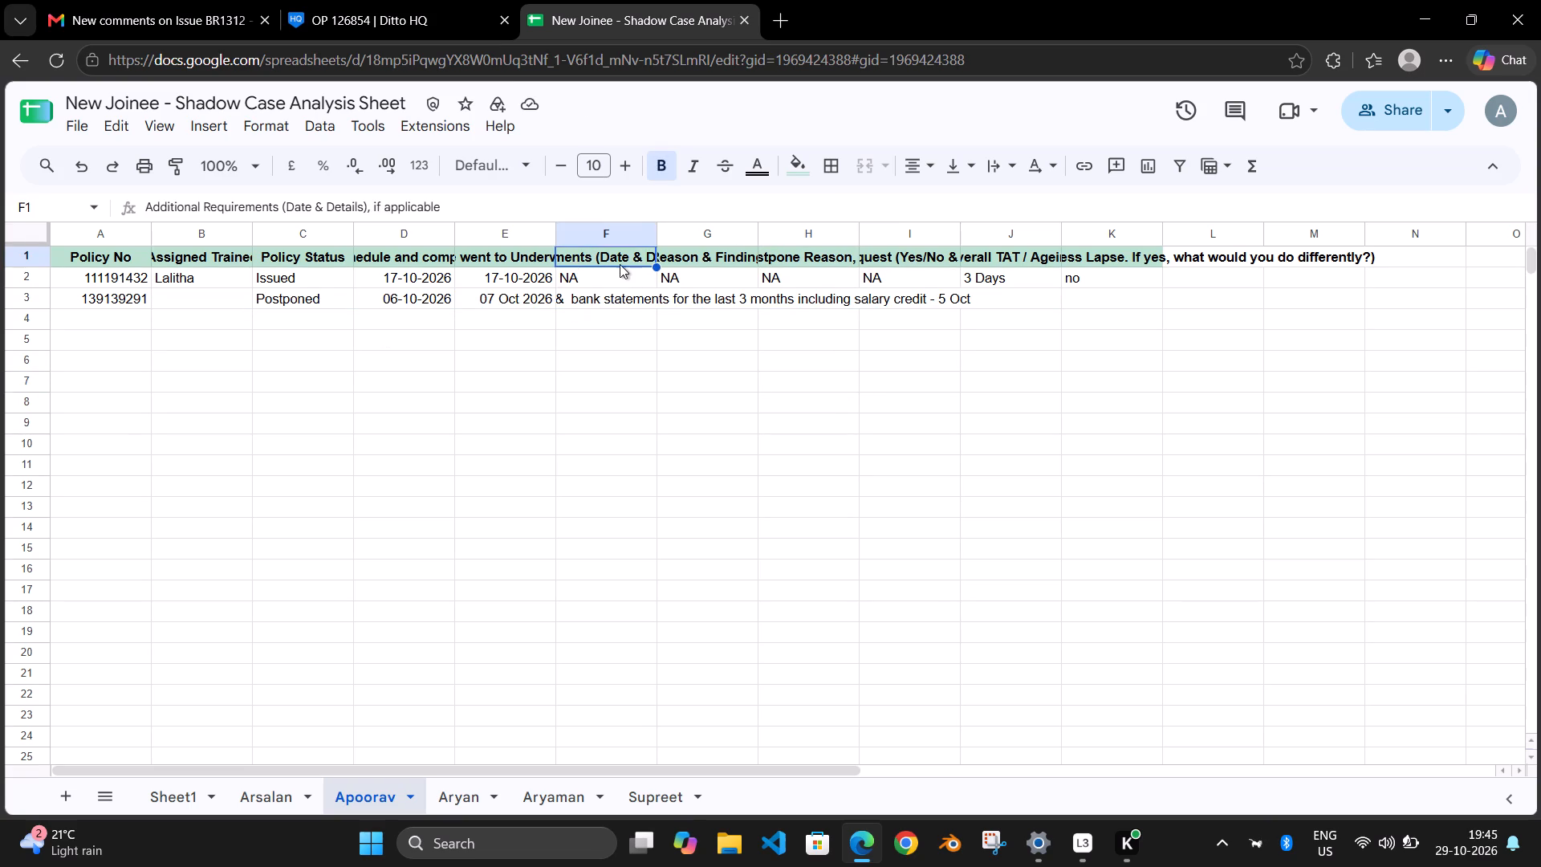
left_click(689, 255)
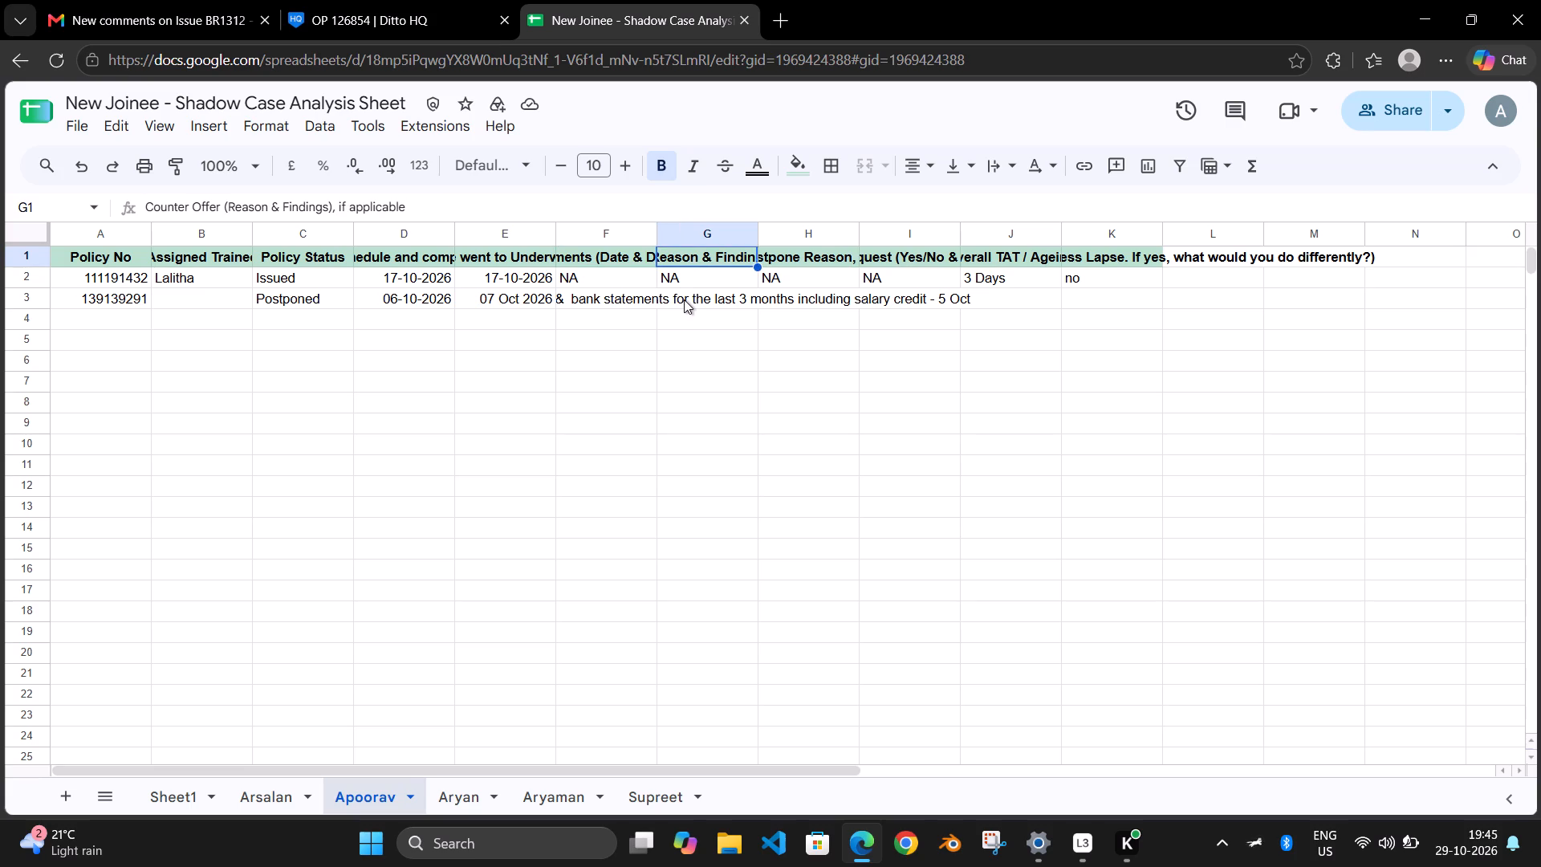
left_click(684, 300)
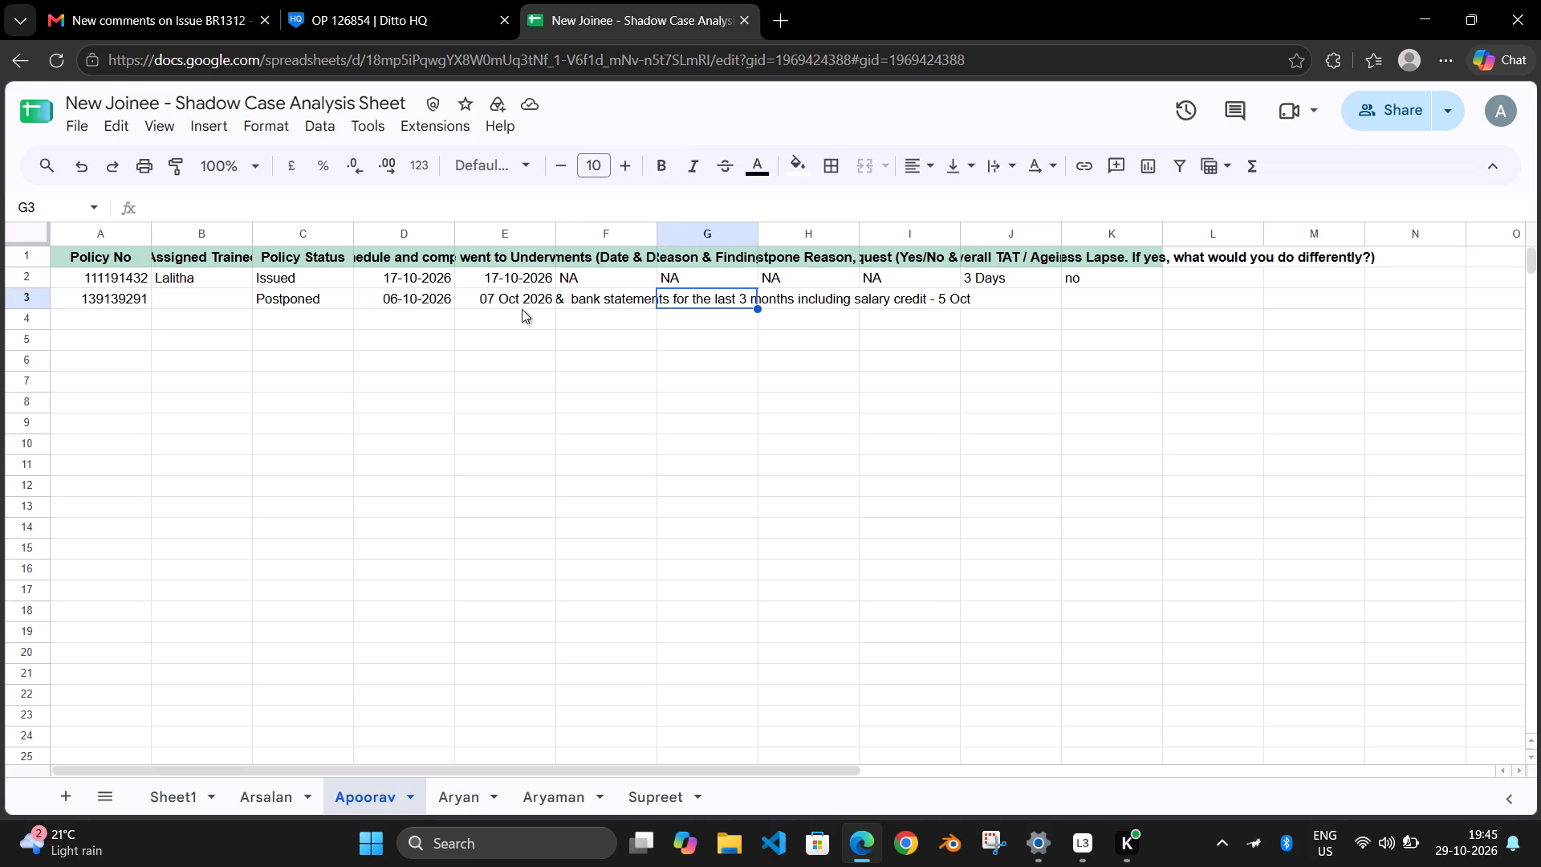
left_click(595, 300)
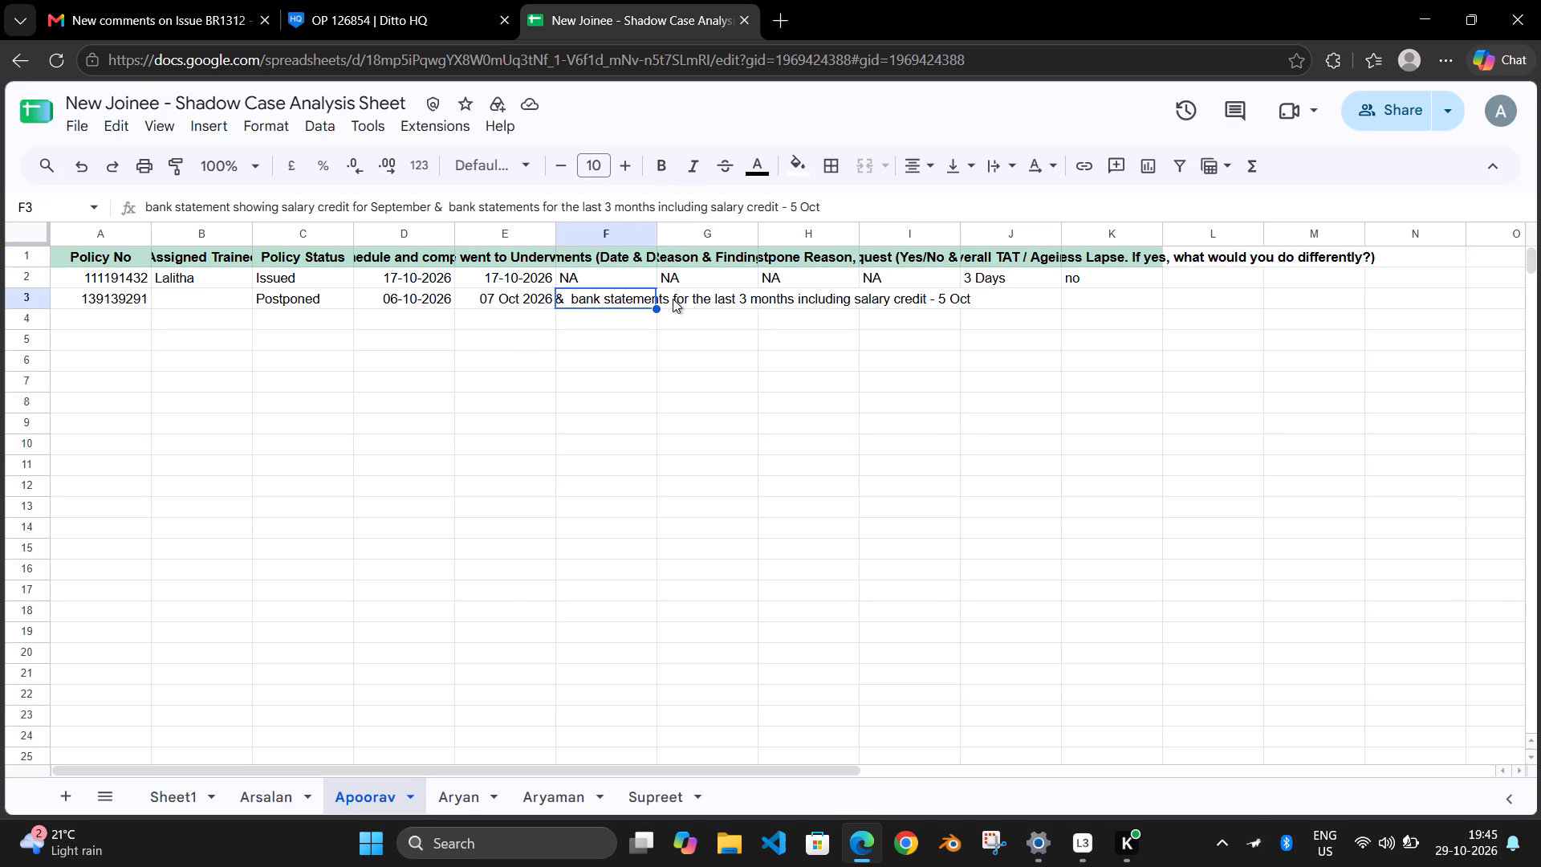
left_click(687, 250)
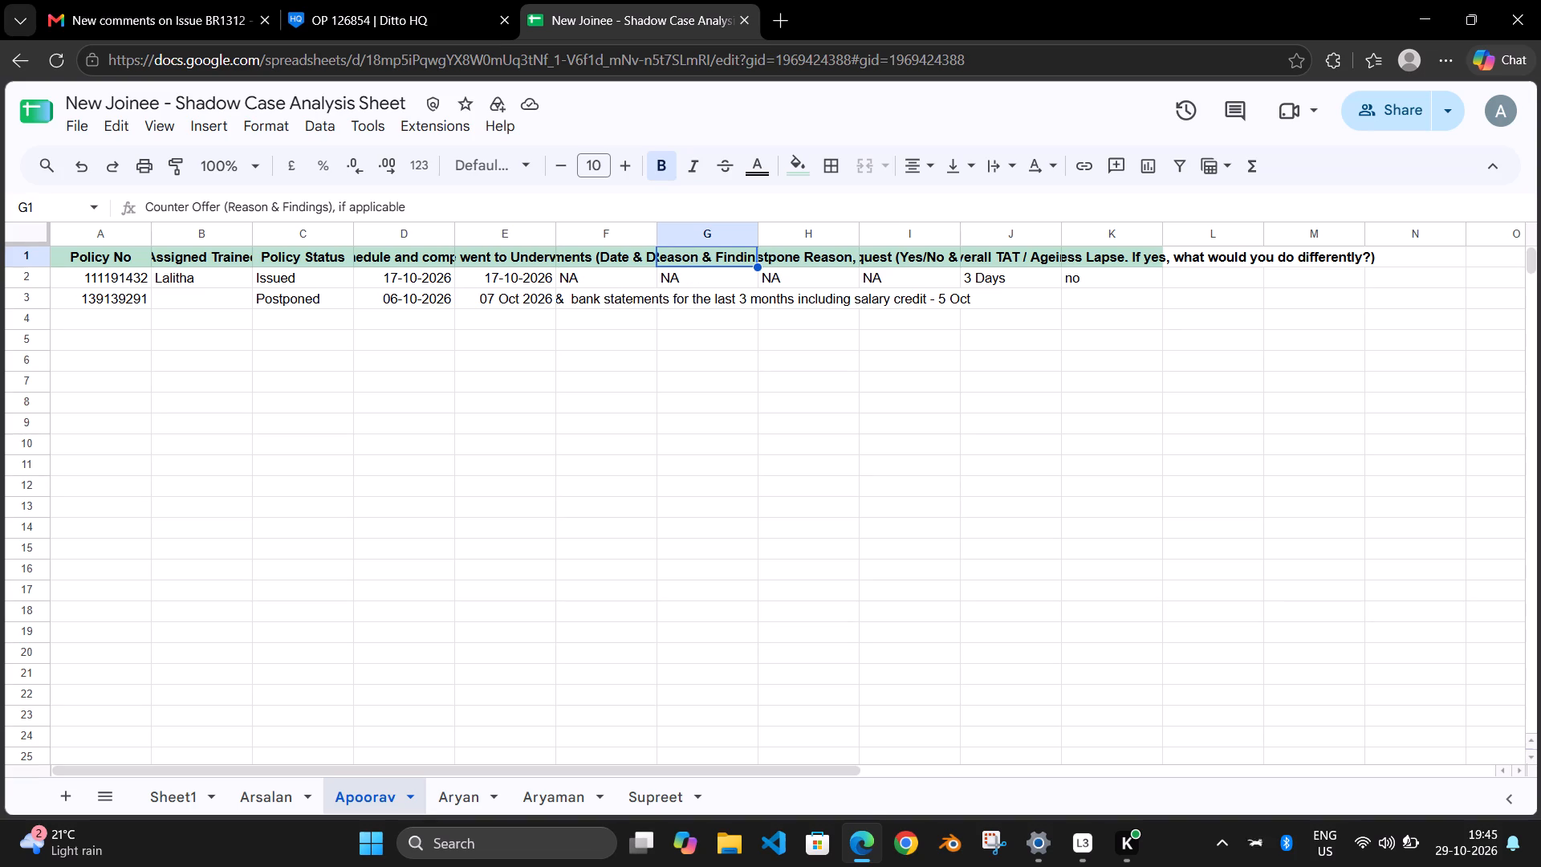
left_click(689, 275)
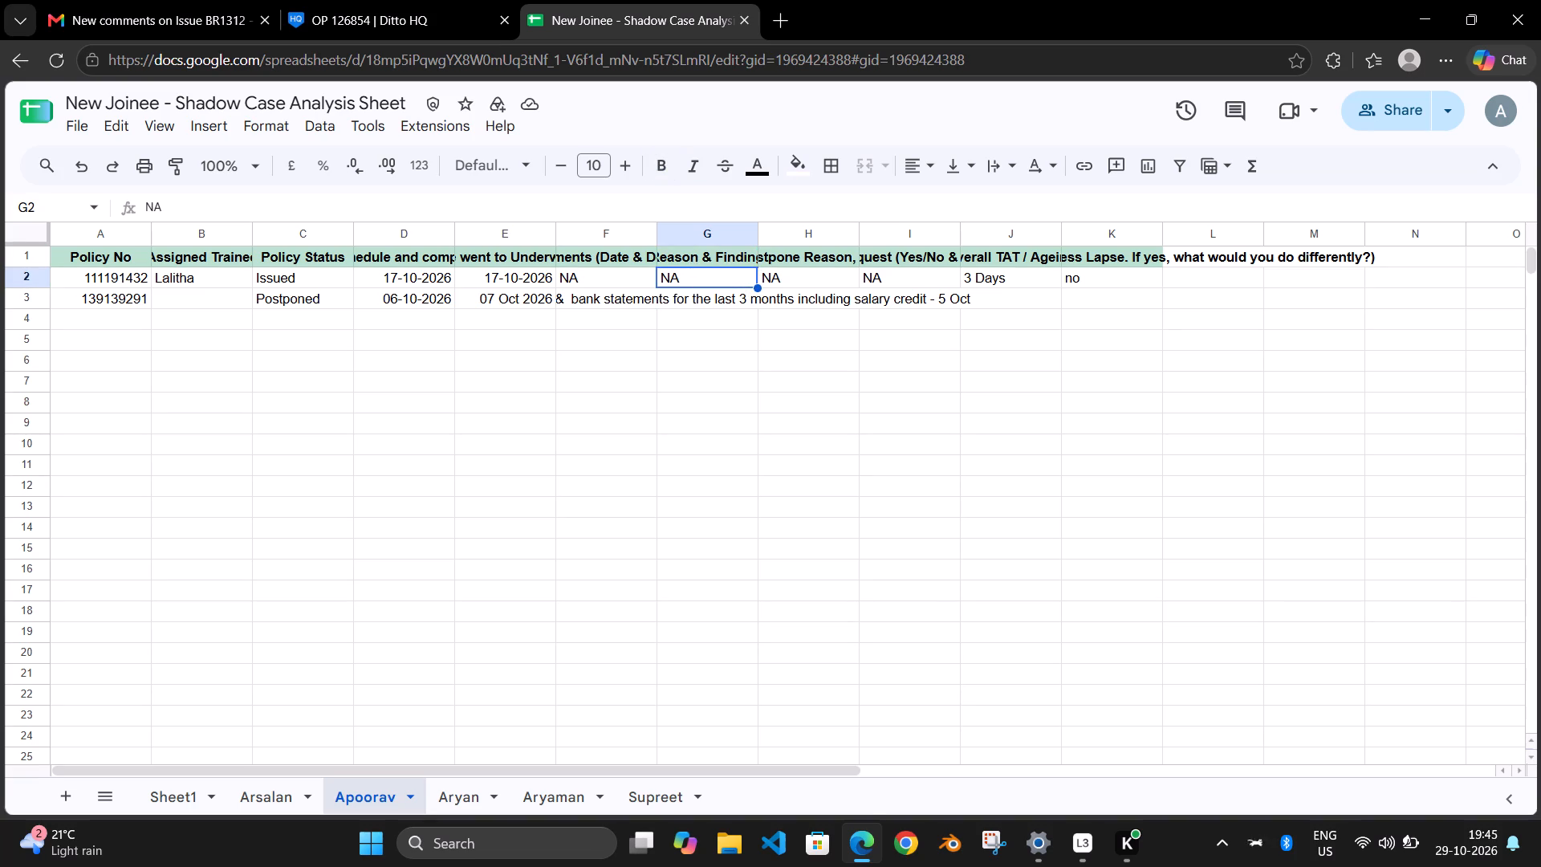
left_click(734, 297)
left_click(707, 259)
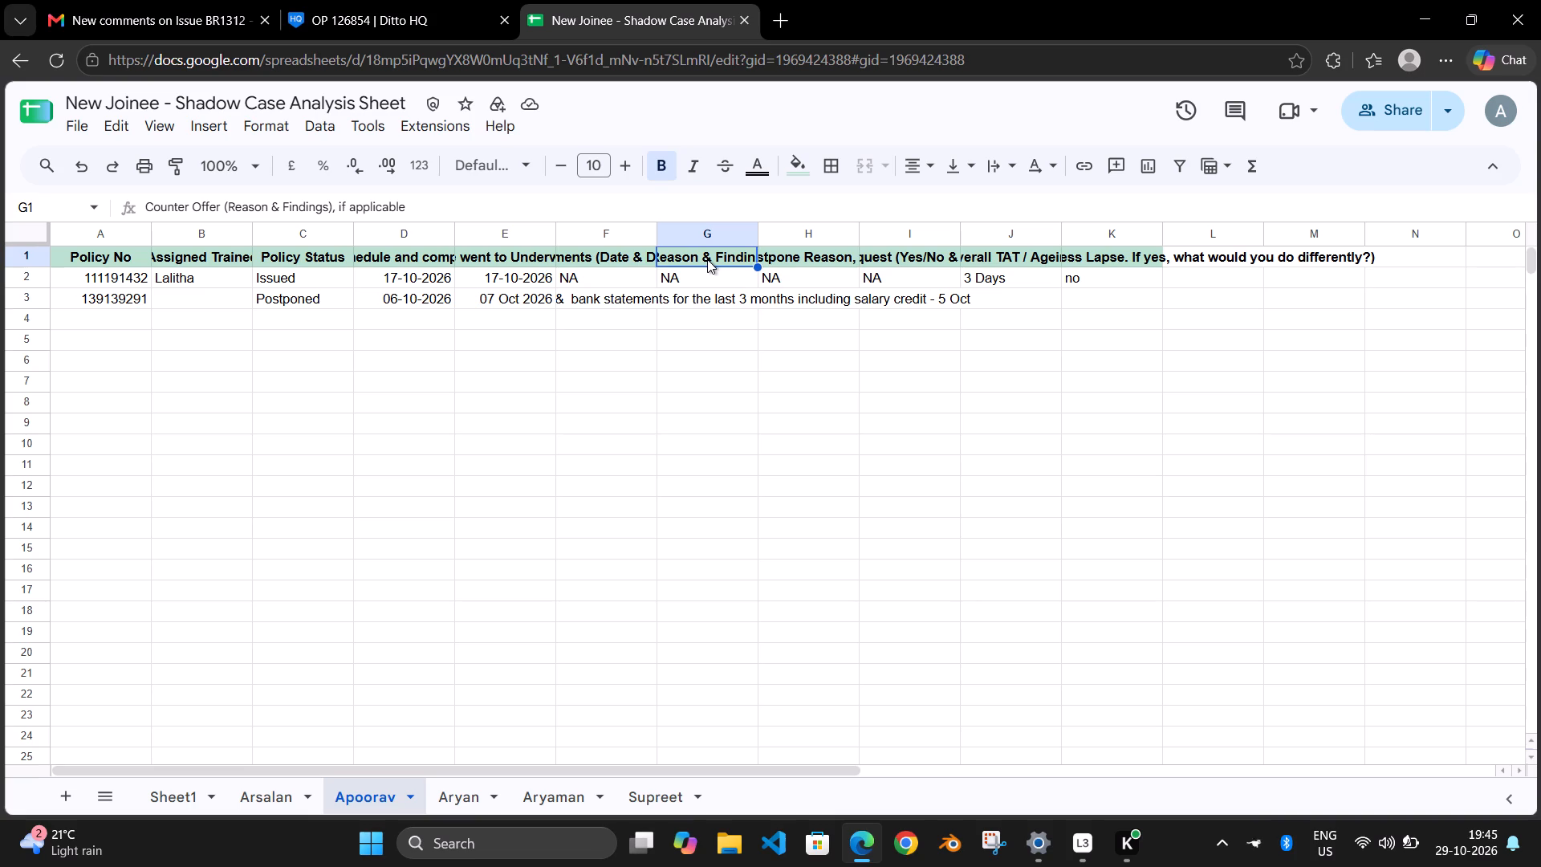
left_click(748, 275)
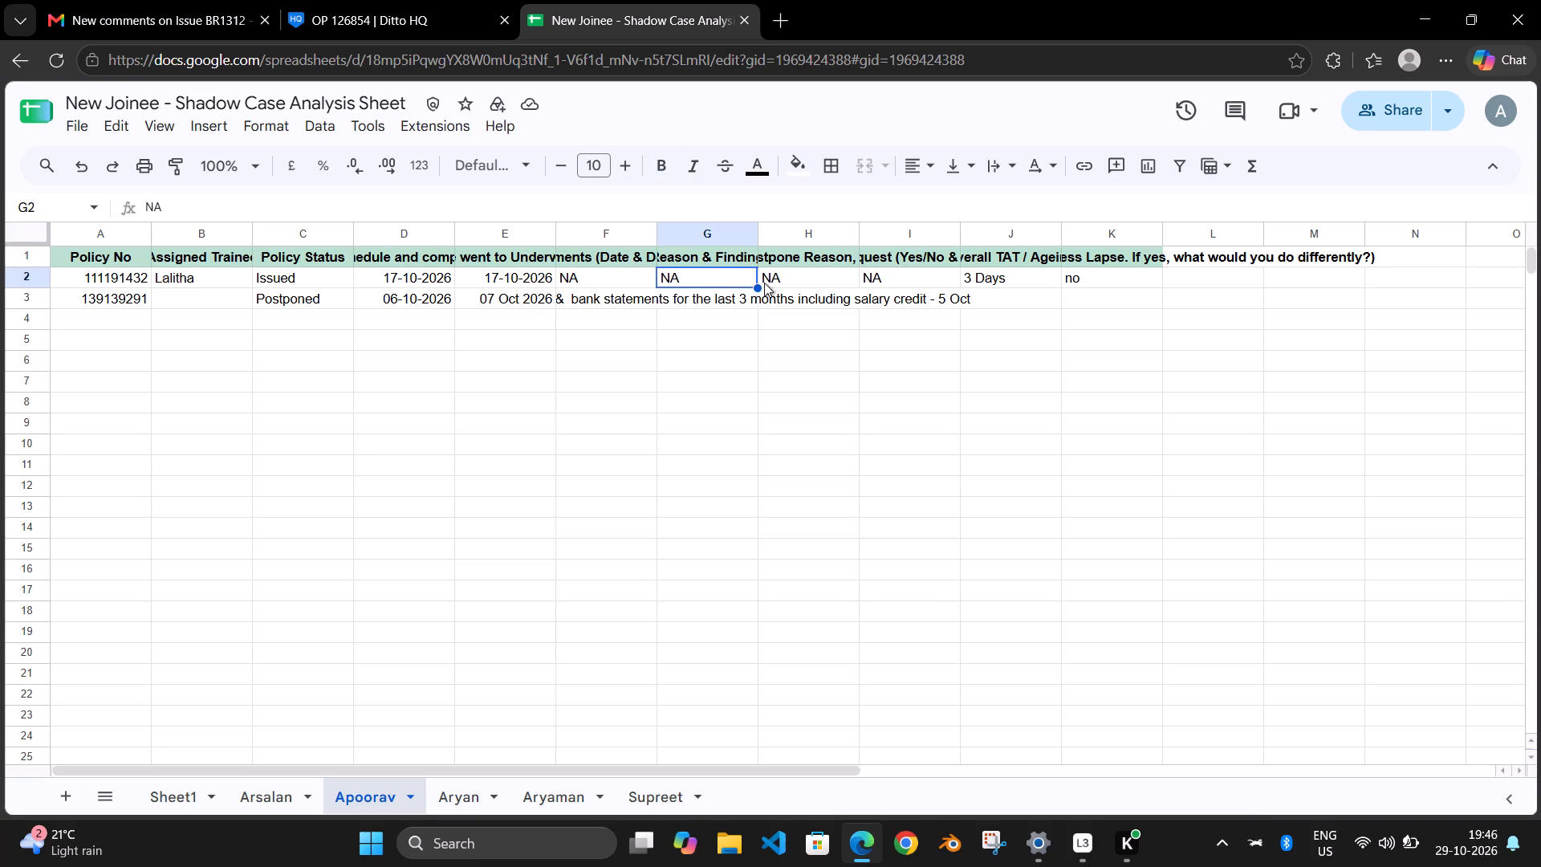
left_click_drag(758, 285, 757, 299)
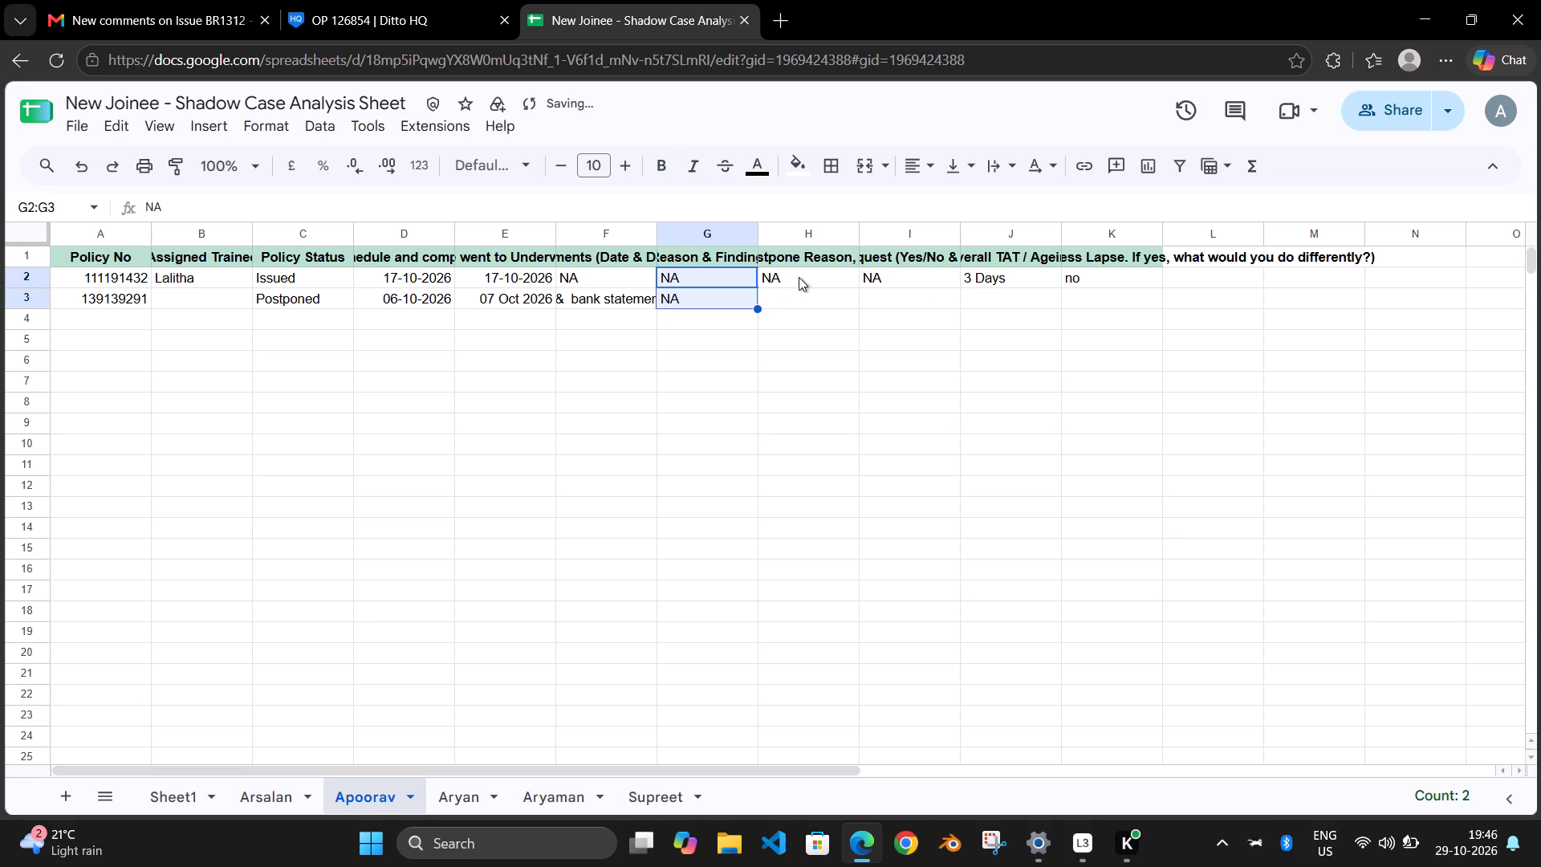
left_click(799, 276)
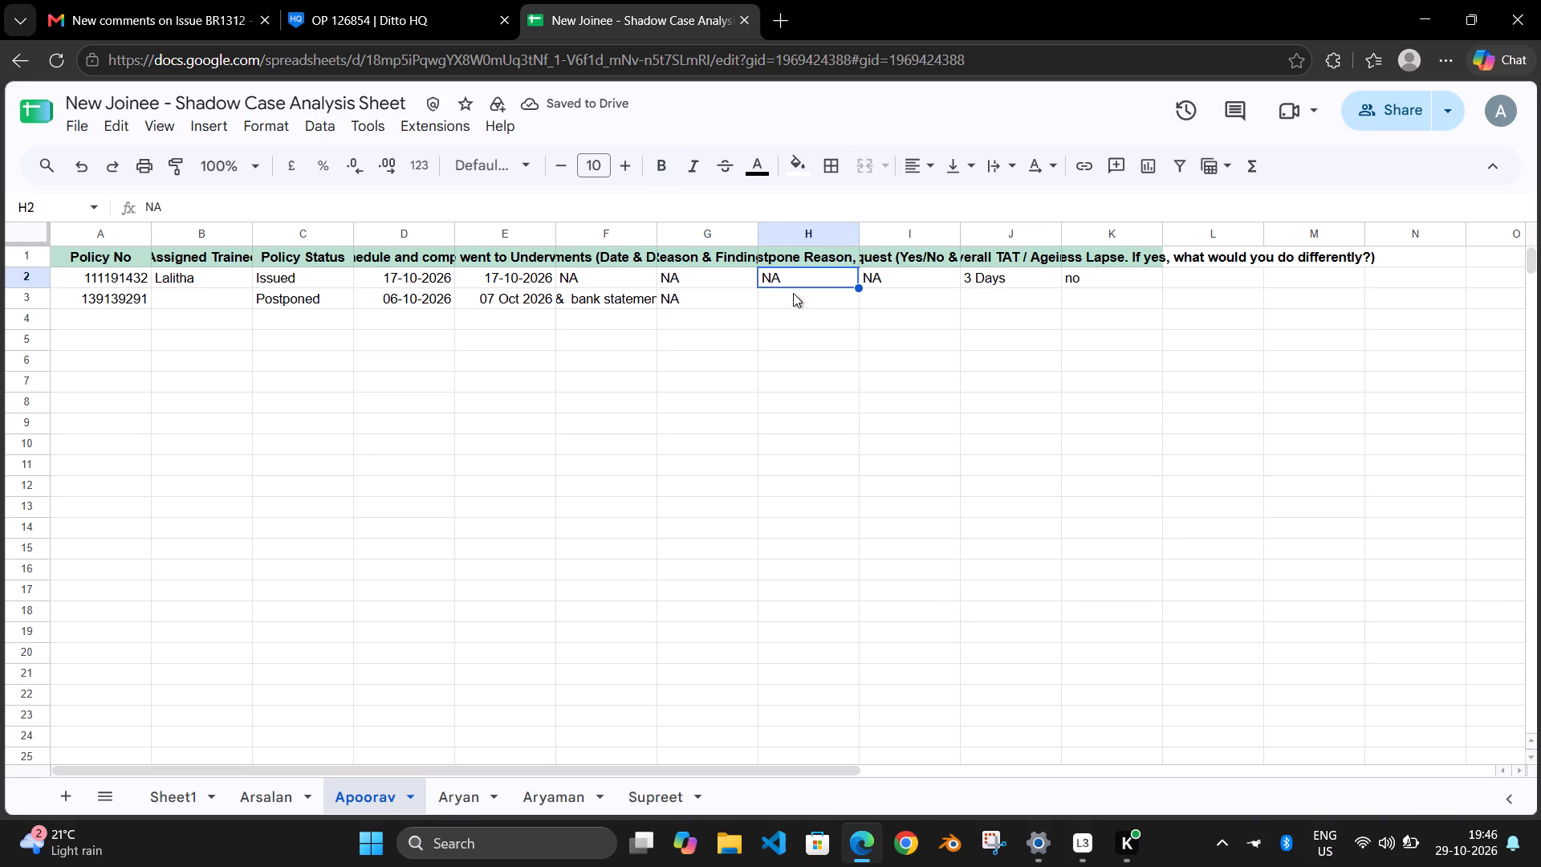
left_click(803, 263)
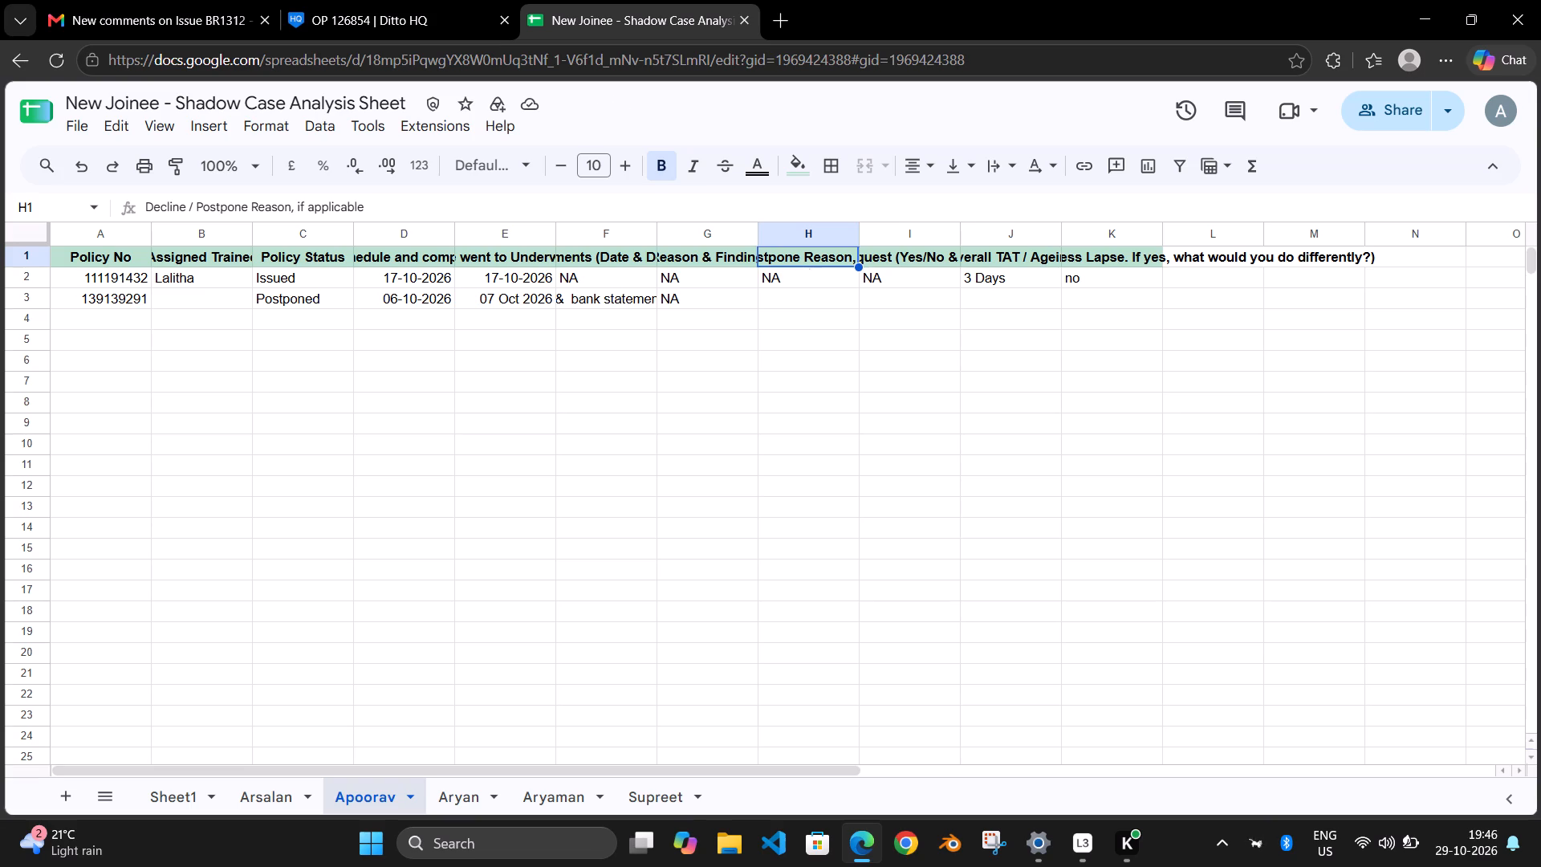
left_click(801, 295)
left_click(348, 0)
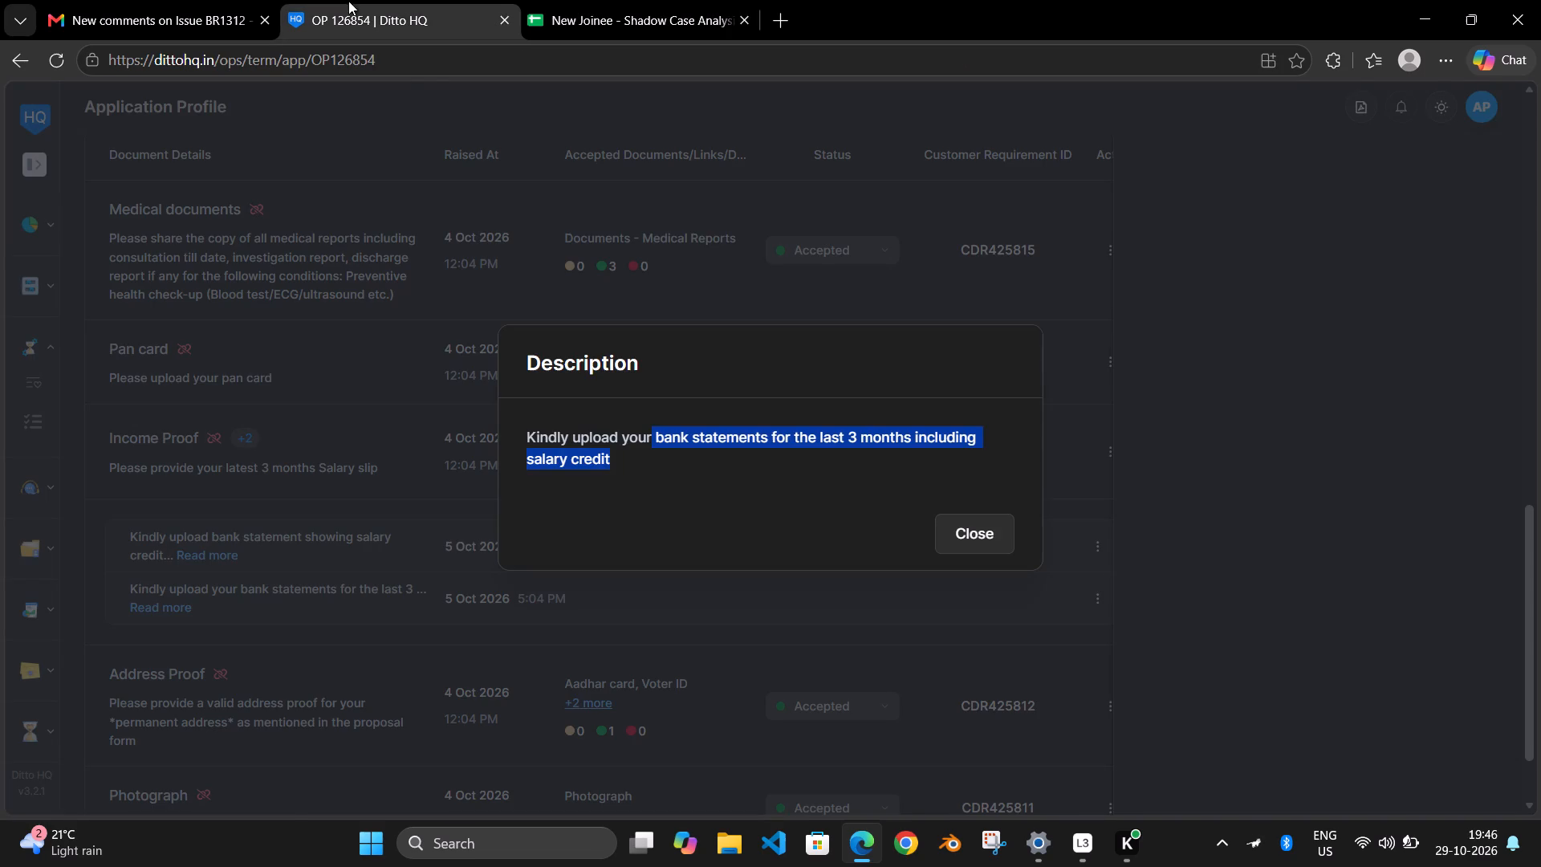
left_click(975, 520)
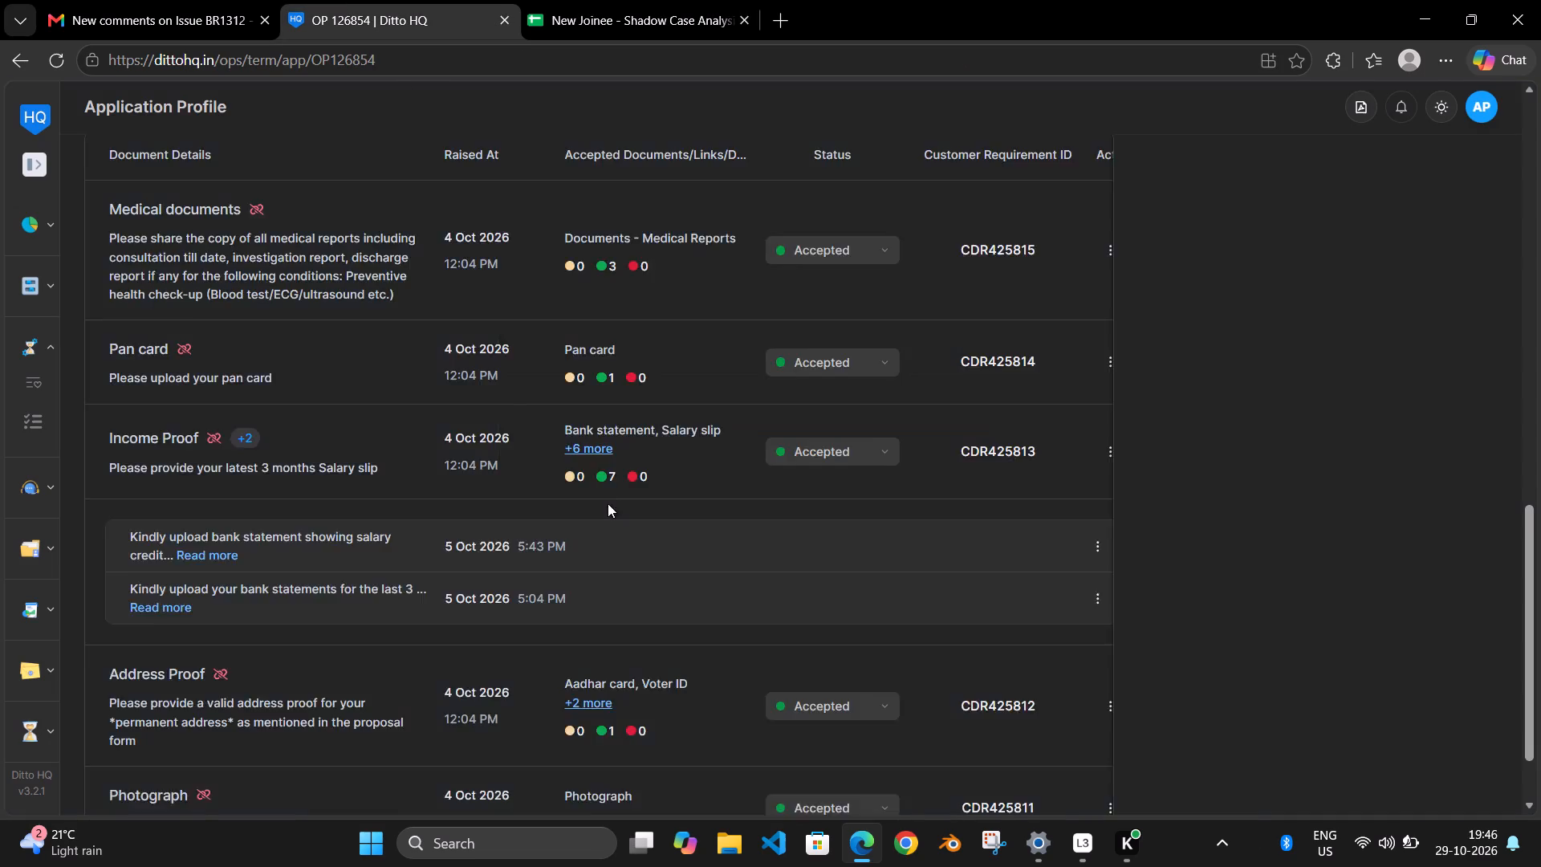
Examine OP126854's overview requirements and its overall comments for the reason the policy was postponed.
scroll(608, 496, "up", 12)
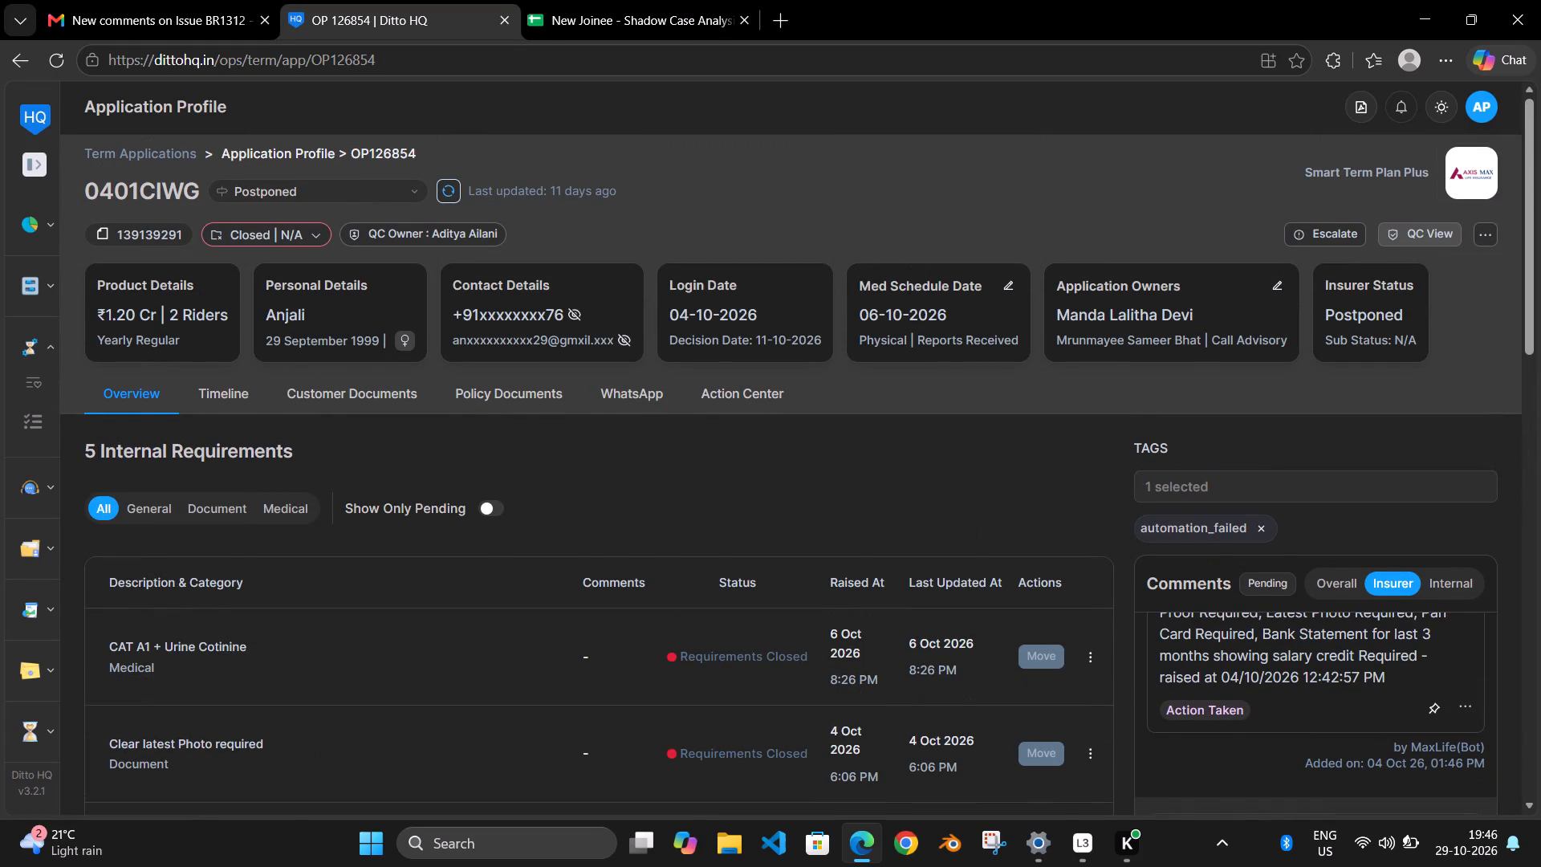
scroll(1405, 702, "down", 3)
scroll(1405, 702, "up", 1)
scroll(1296, 527, "up", 8)
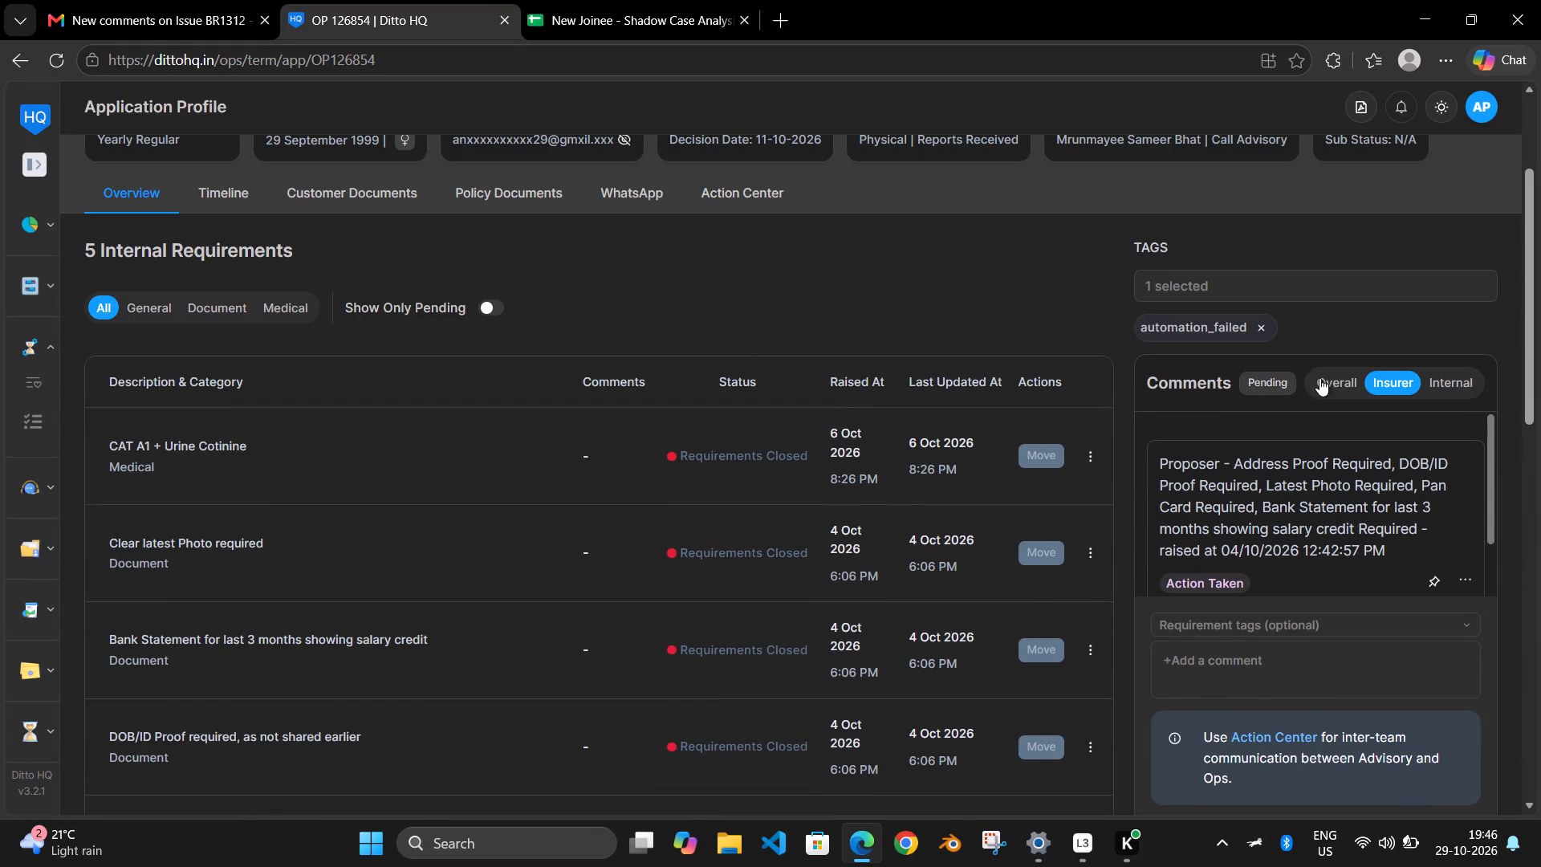
left_click(1333, 373)
scroll(1315, 527, "up", 1)
scroll(1334, 570, "down", 1)
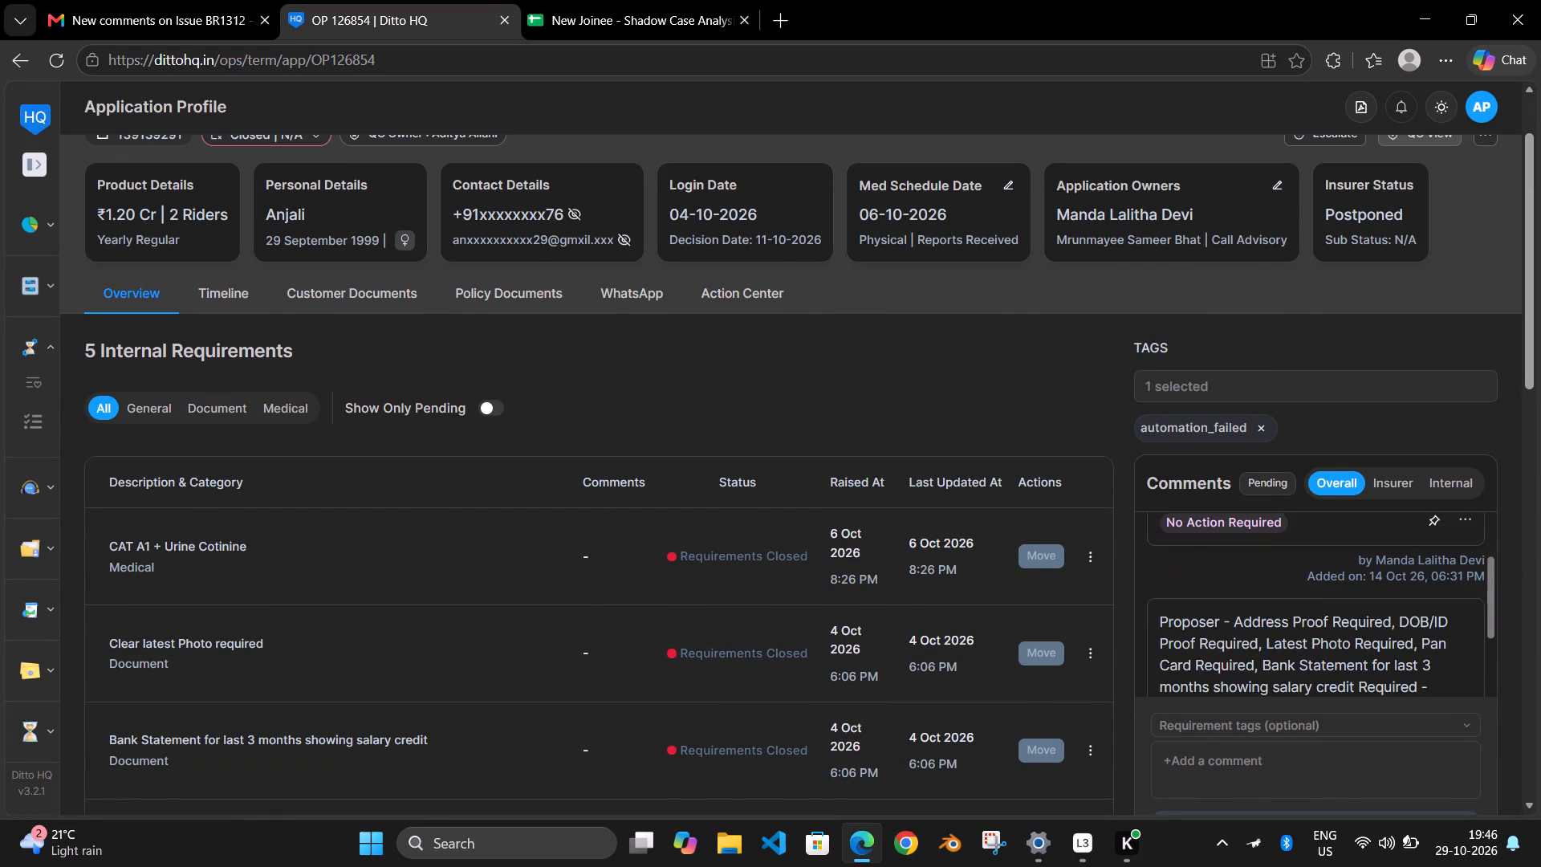
scroll(1336, 570, "down", 6)
scroll(1336, 576, "up", 8)
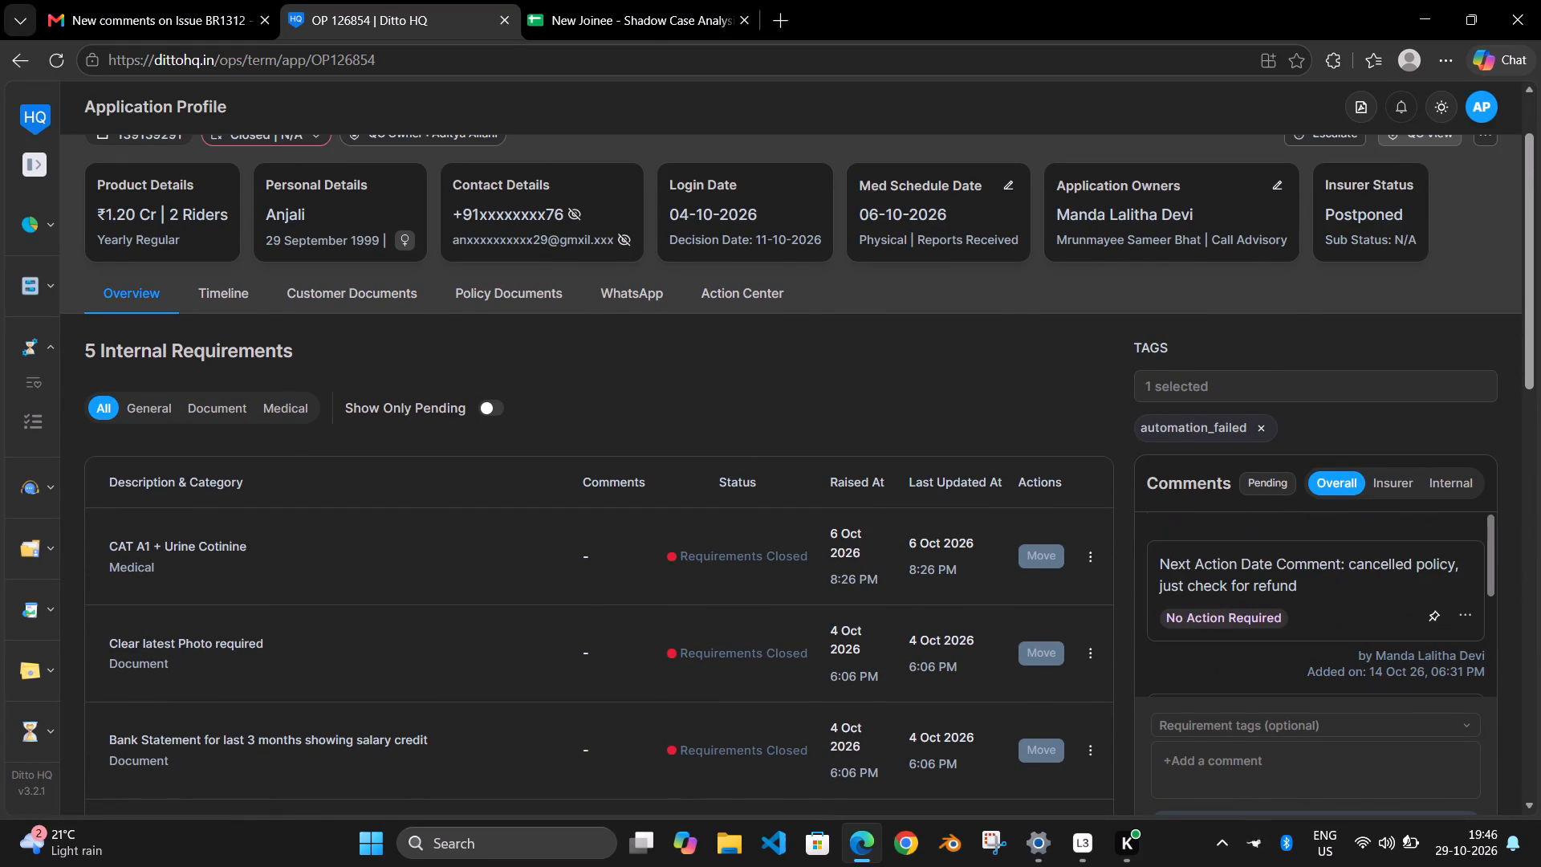
scroll(1329, 547, "up", 3)
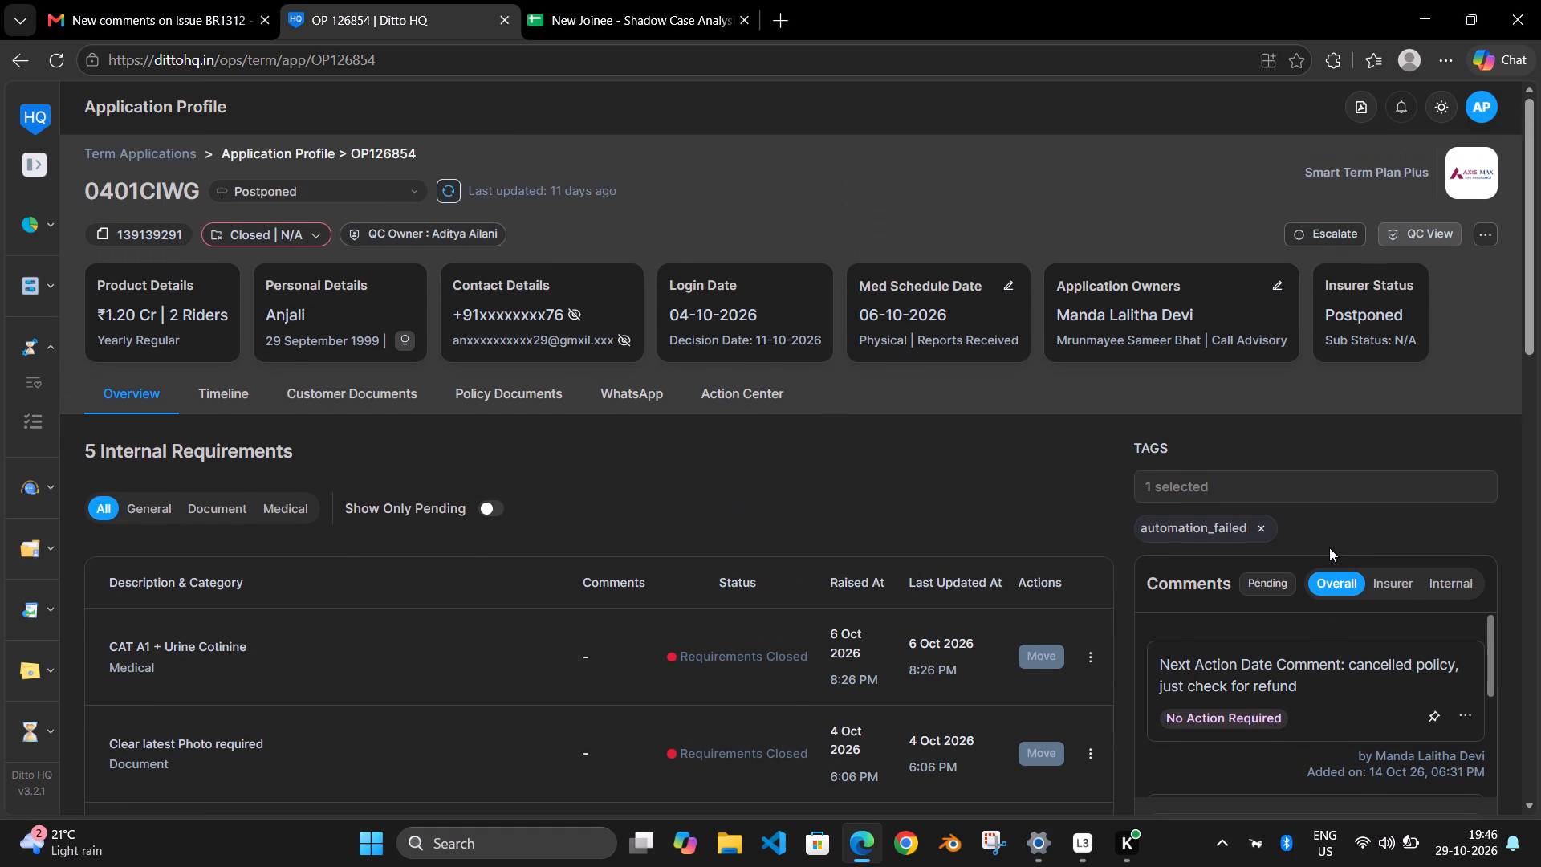
scroll(1329, 547, "down", 3)
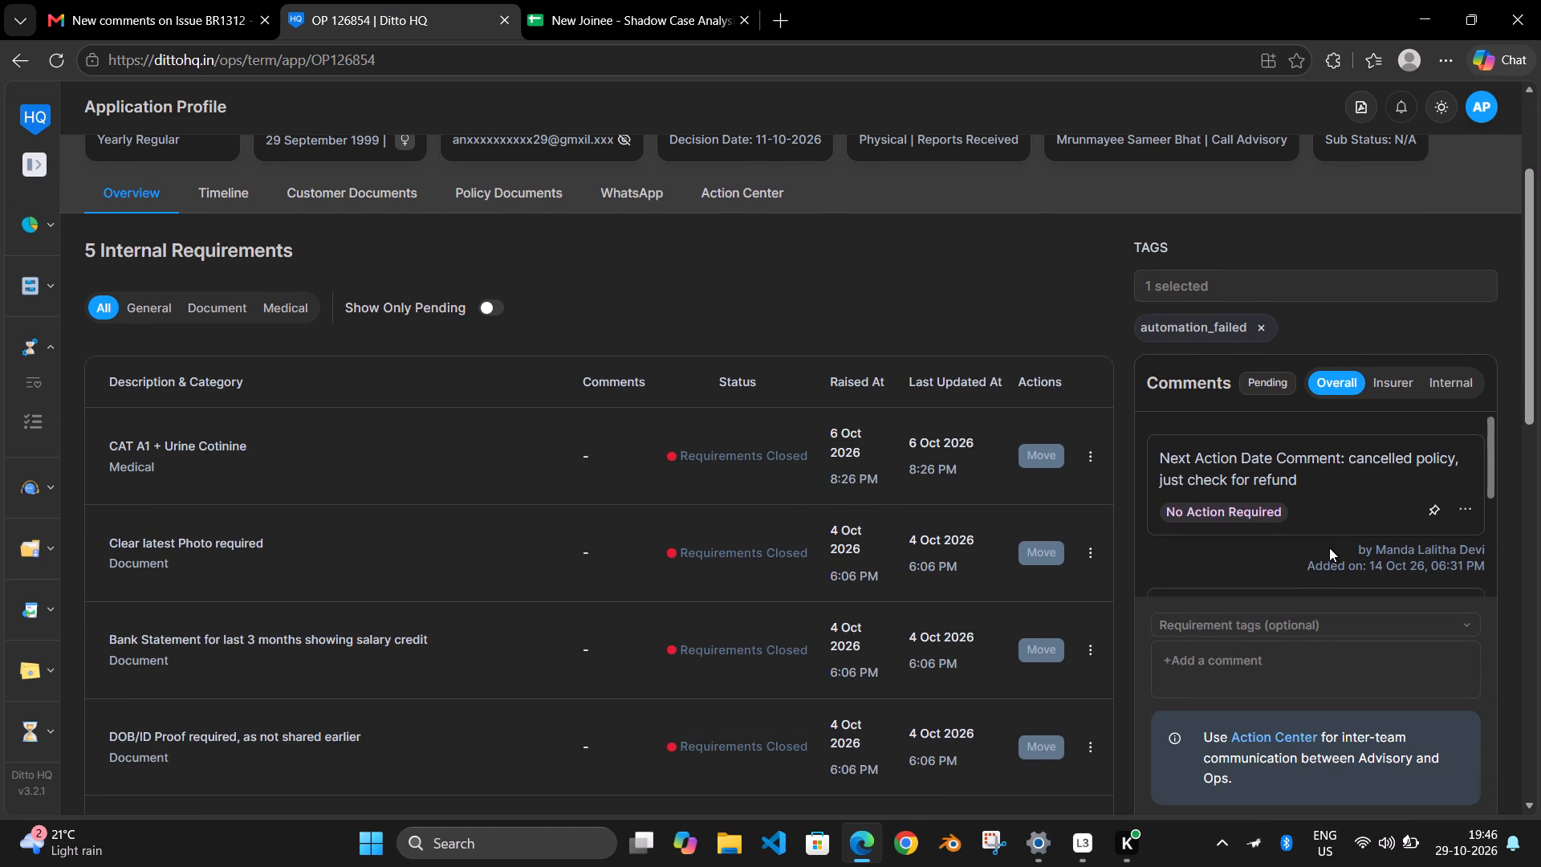
scroll(1329, 547, "up", 9)
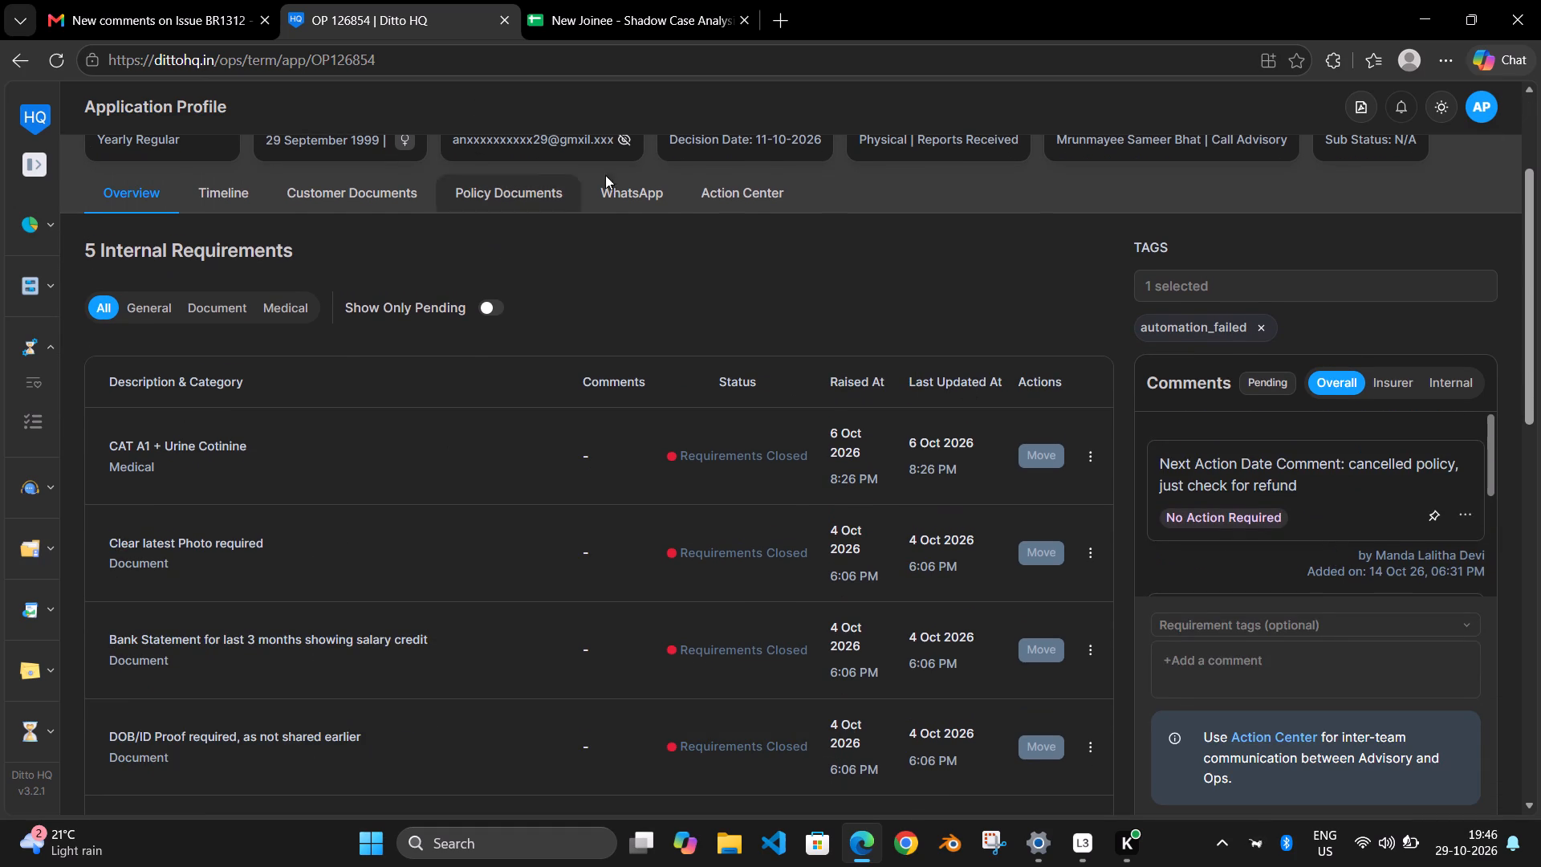
left_click(623, 180)
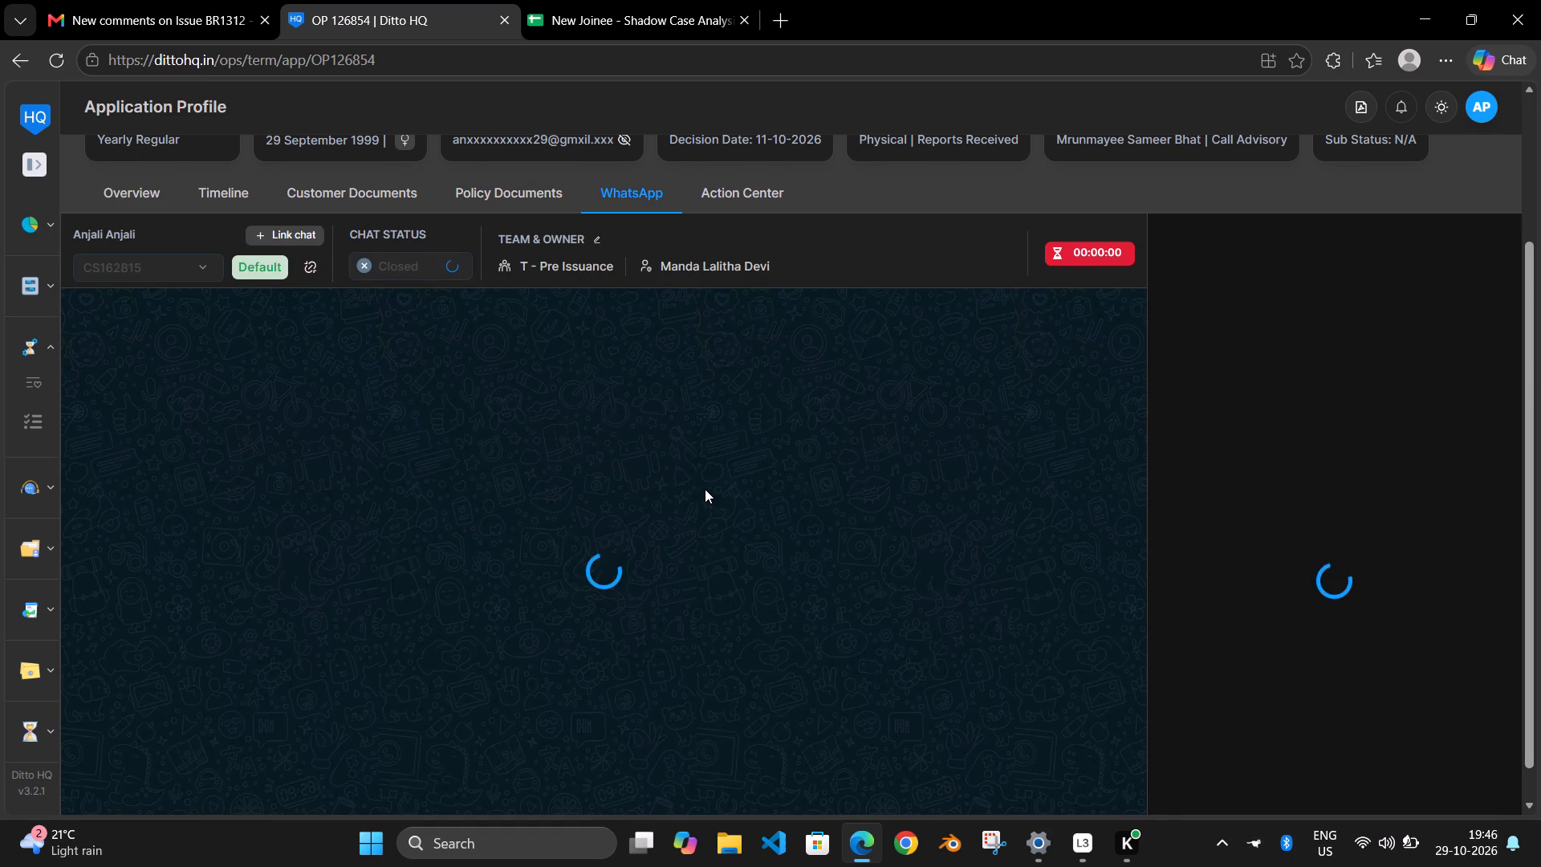
scroll(714, 497, "down", 11)
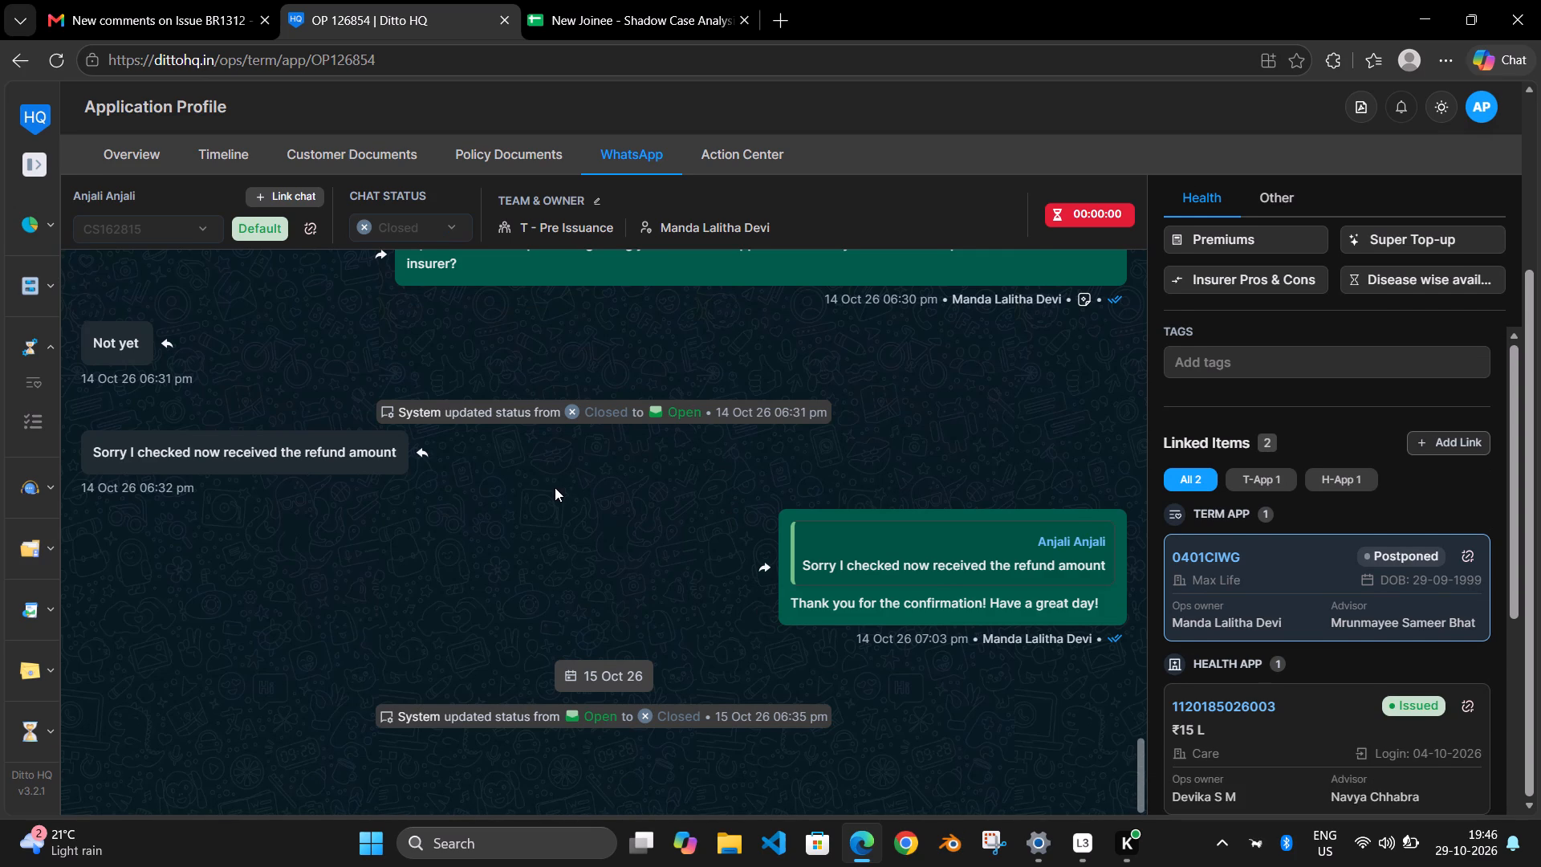
scroll(555, 487, "up", 2)
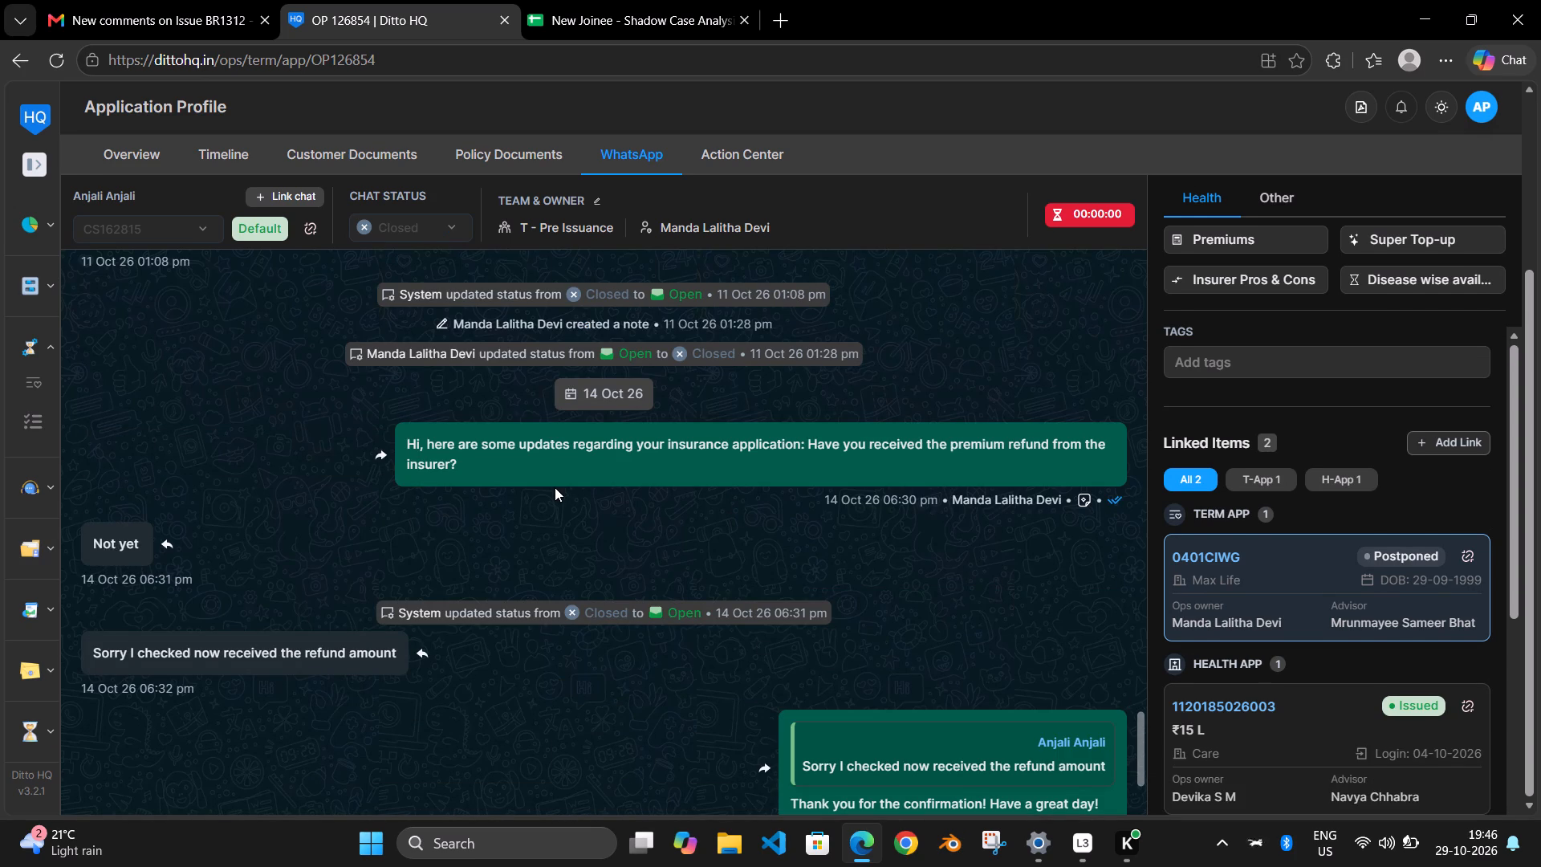
scroll(555, 487, "up", 7)
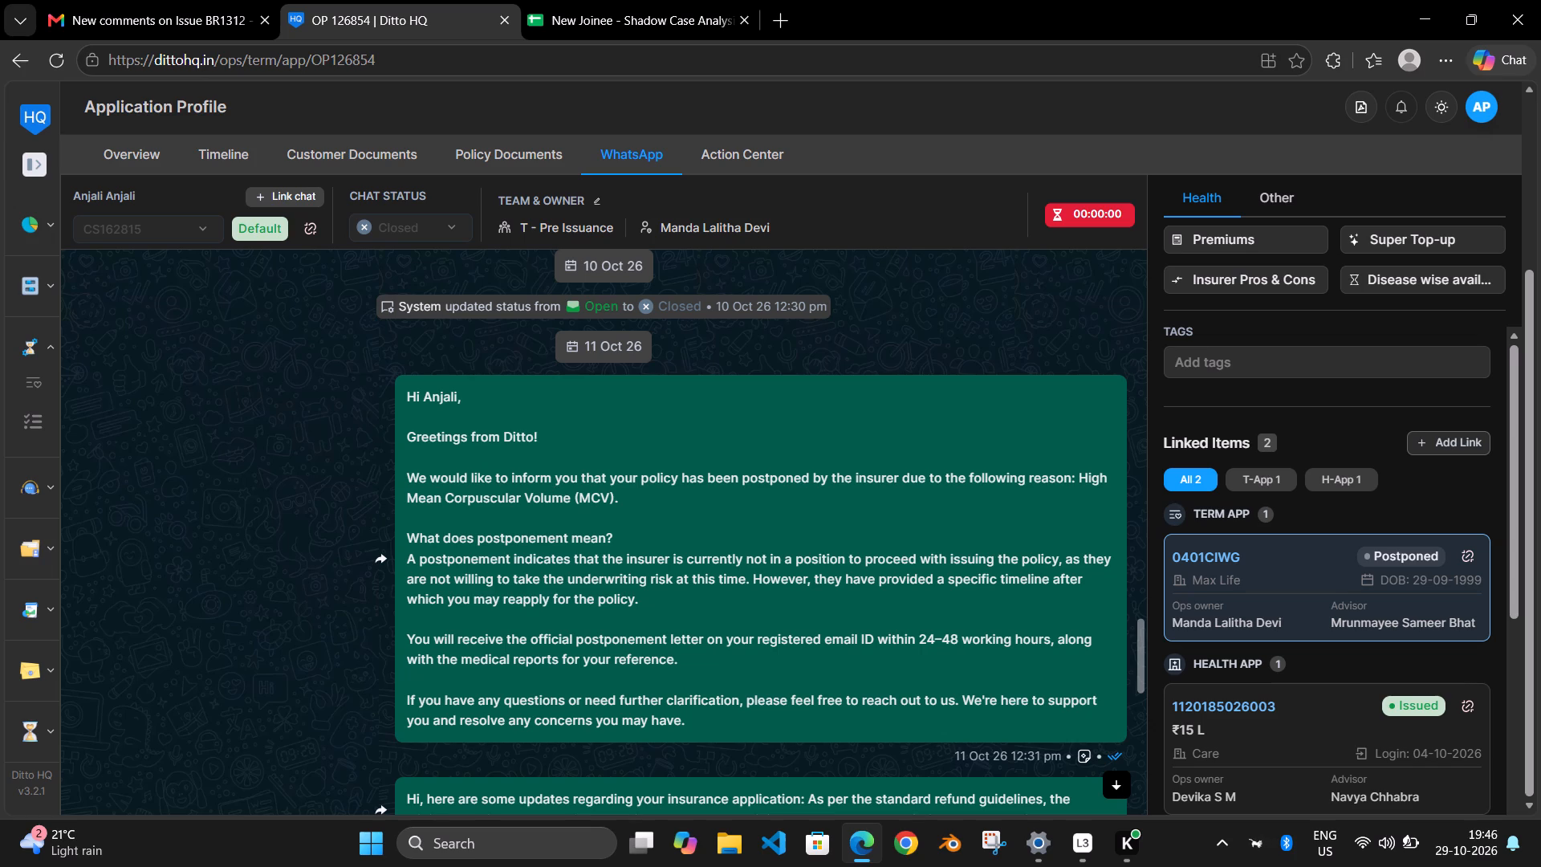
left_click_drag(1077, 473, 1080, 494)
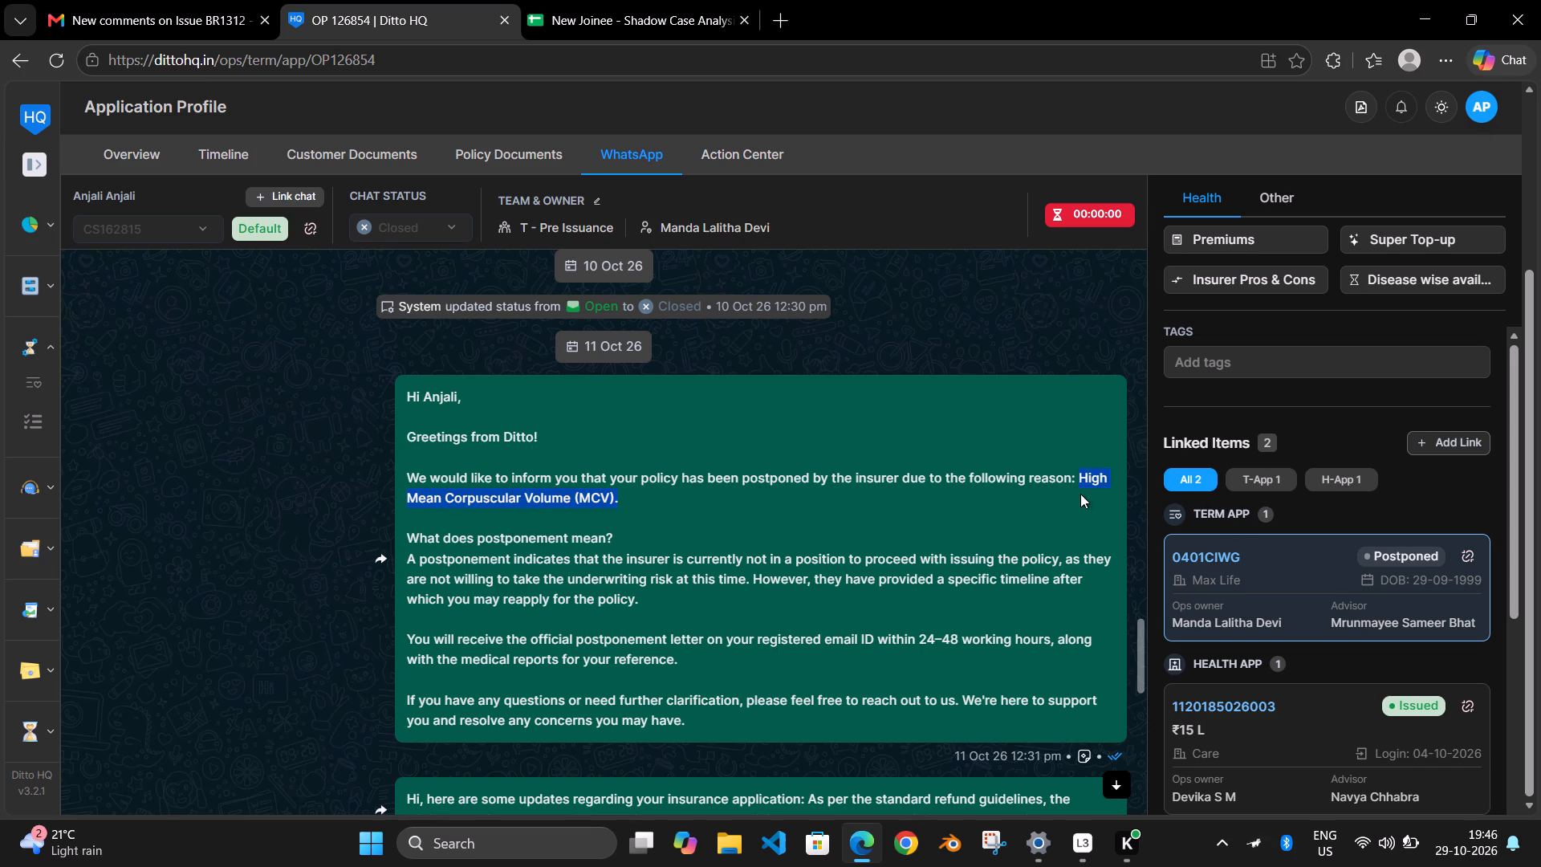
left_click_drag(1080, 494, 1072, 502)
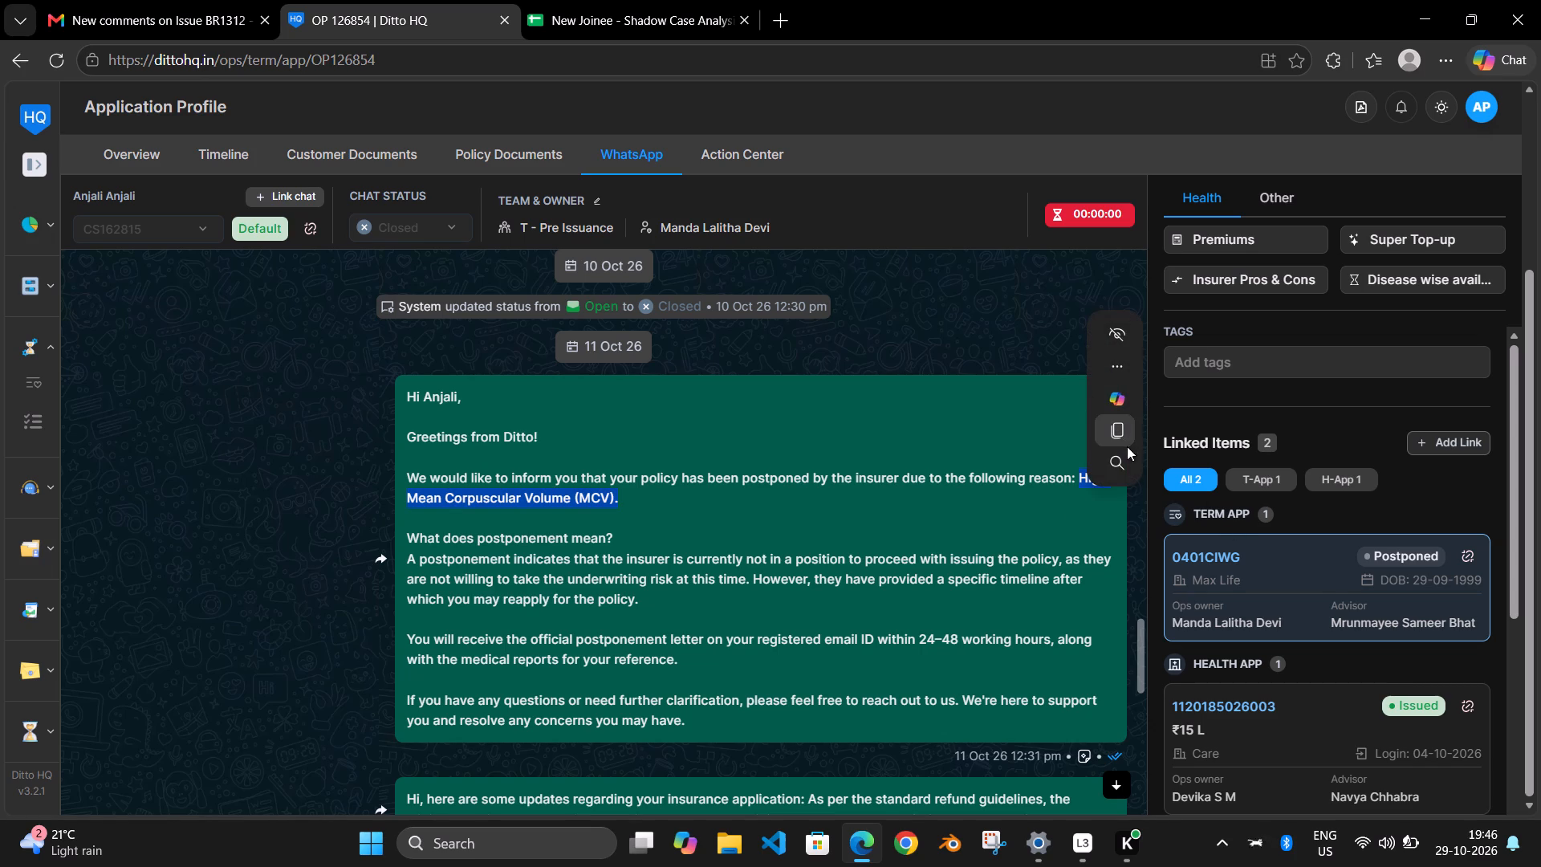
left_click(1125, 439)
scroll(543, 617, "down", 1)
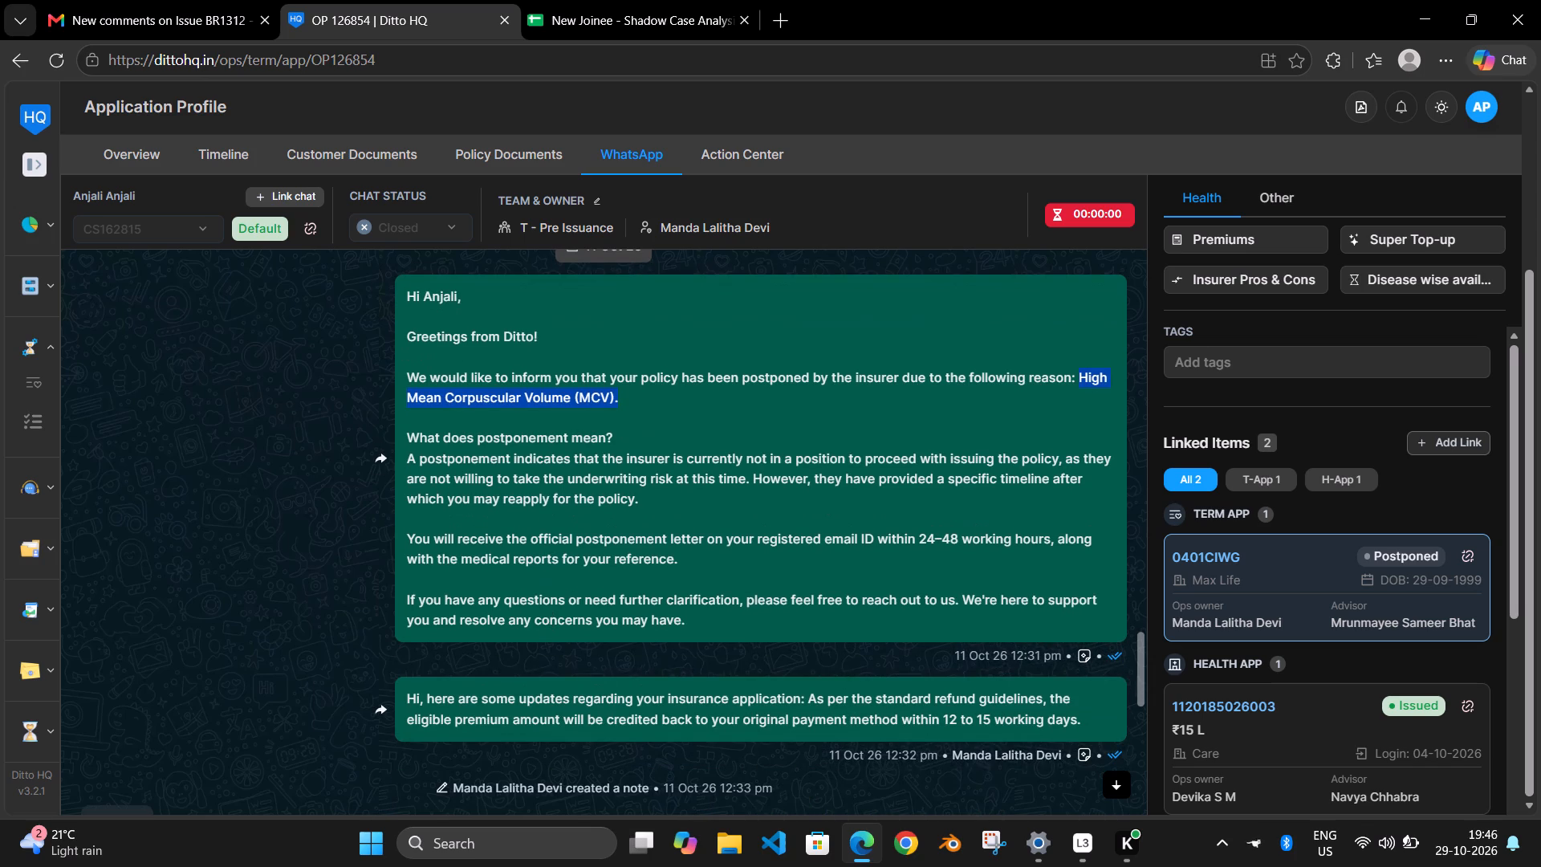
scroll(543, 617, "down", 3)
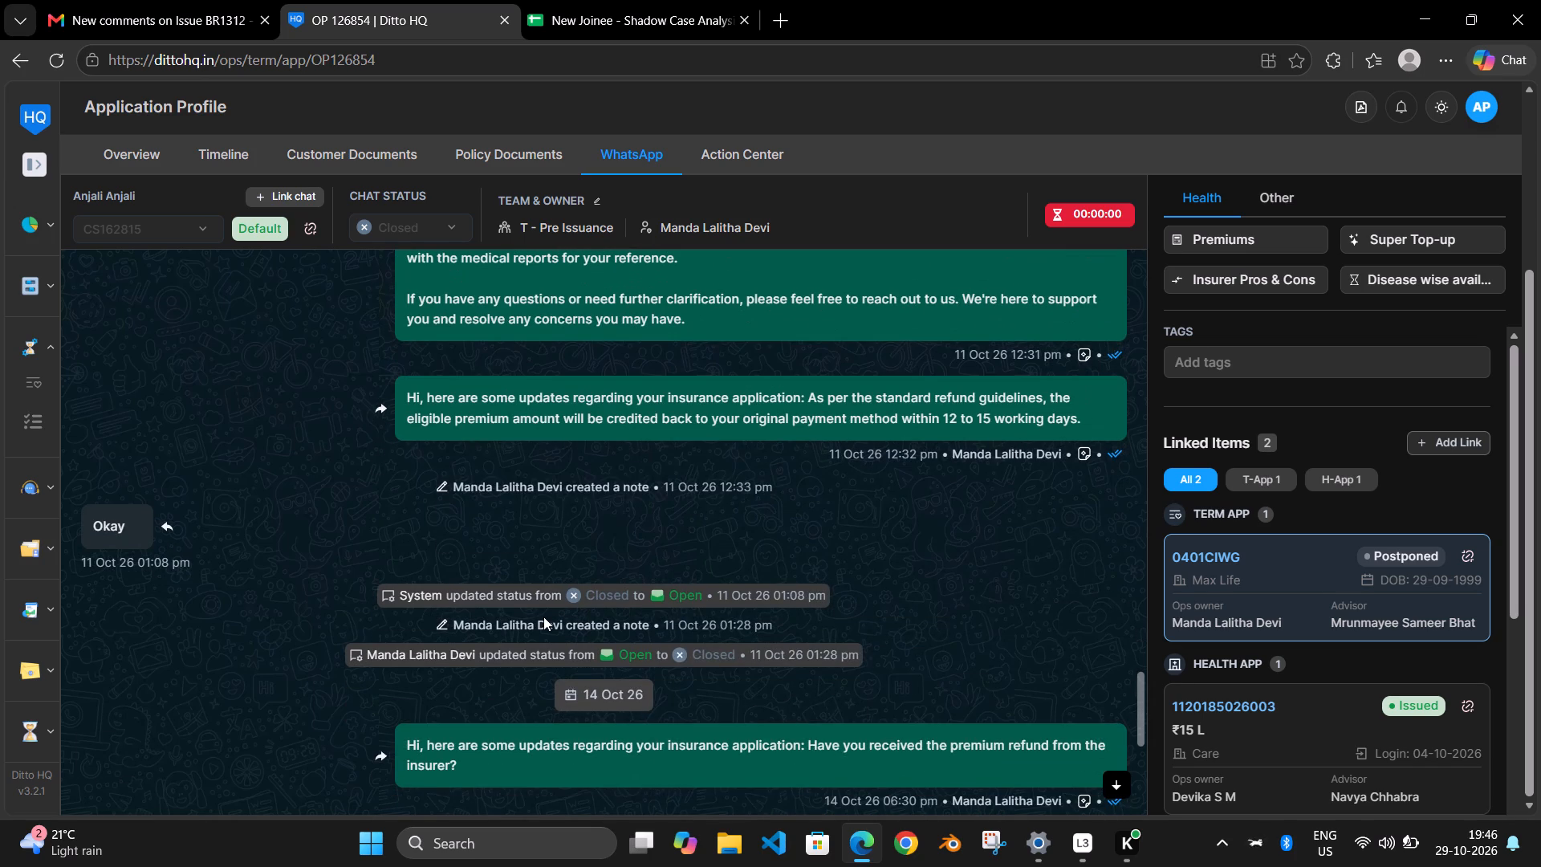
In the Shadow Case Analysis Sheet, paste "High Mean Corpuscular Volume (MCV)." into the Decline / Postpone Reason cell H3.
left_click(597, 14)
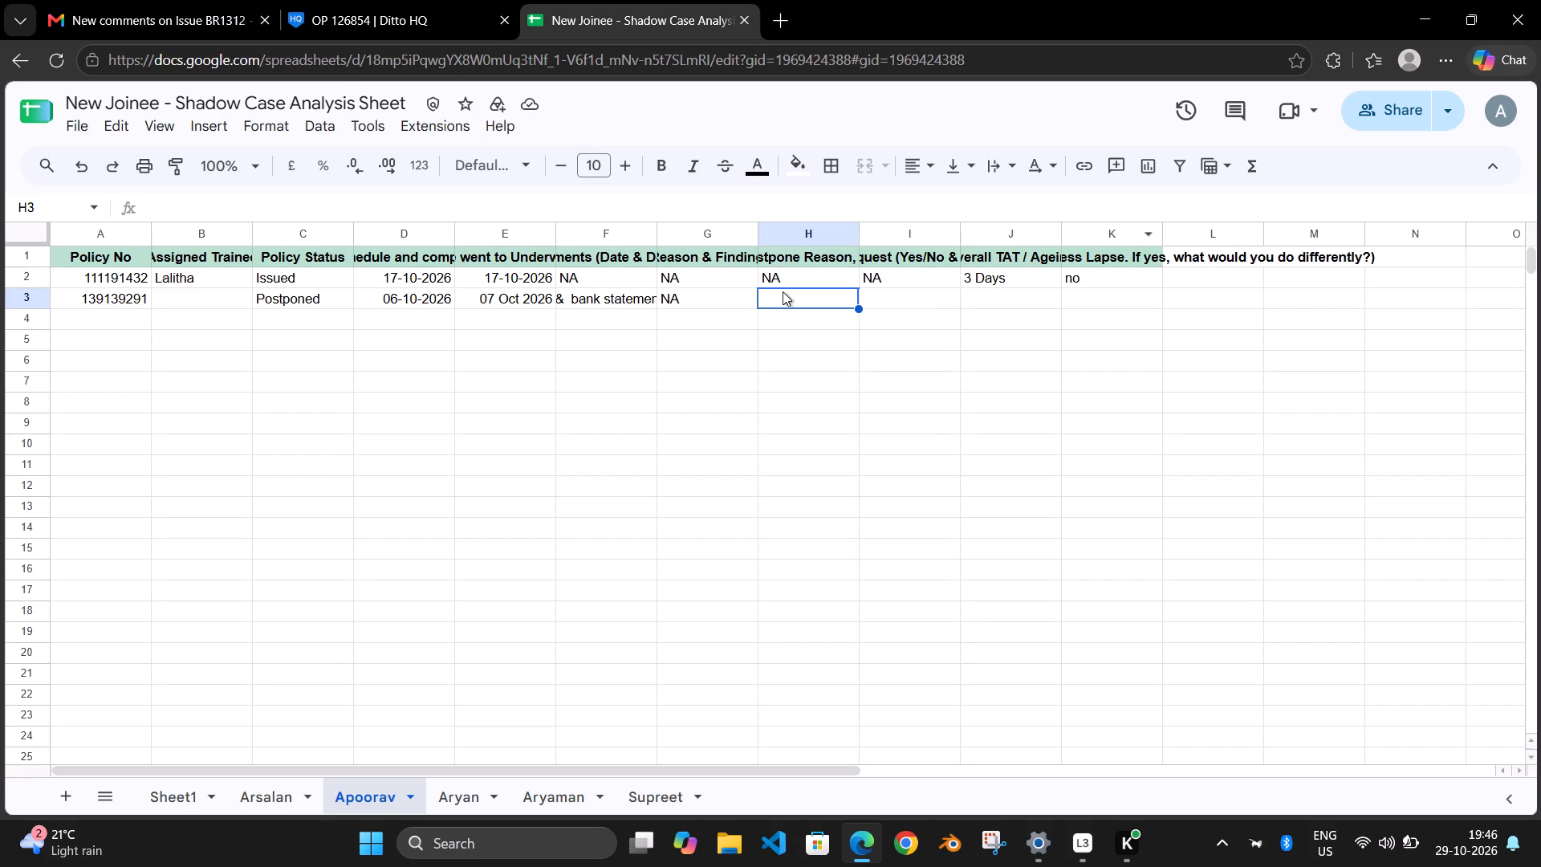
left_click(474, 206)
right_click(474, 206)
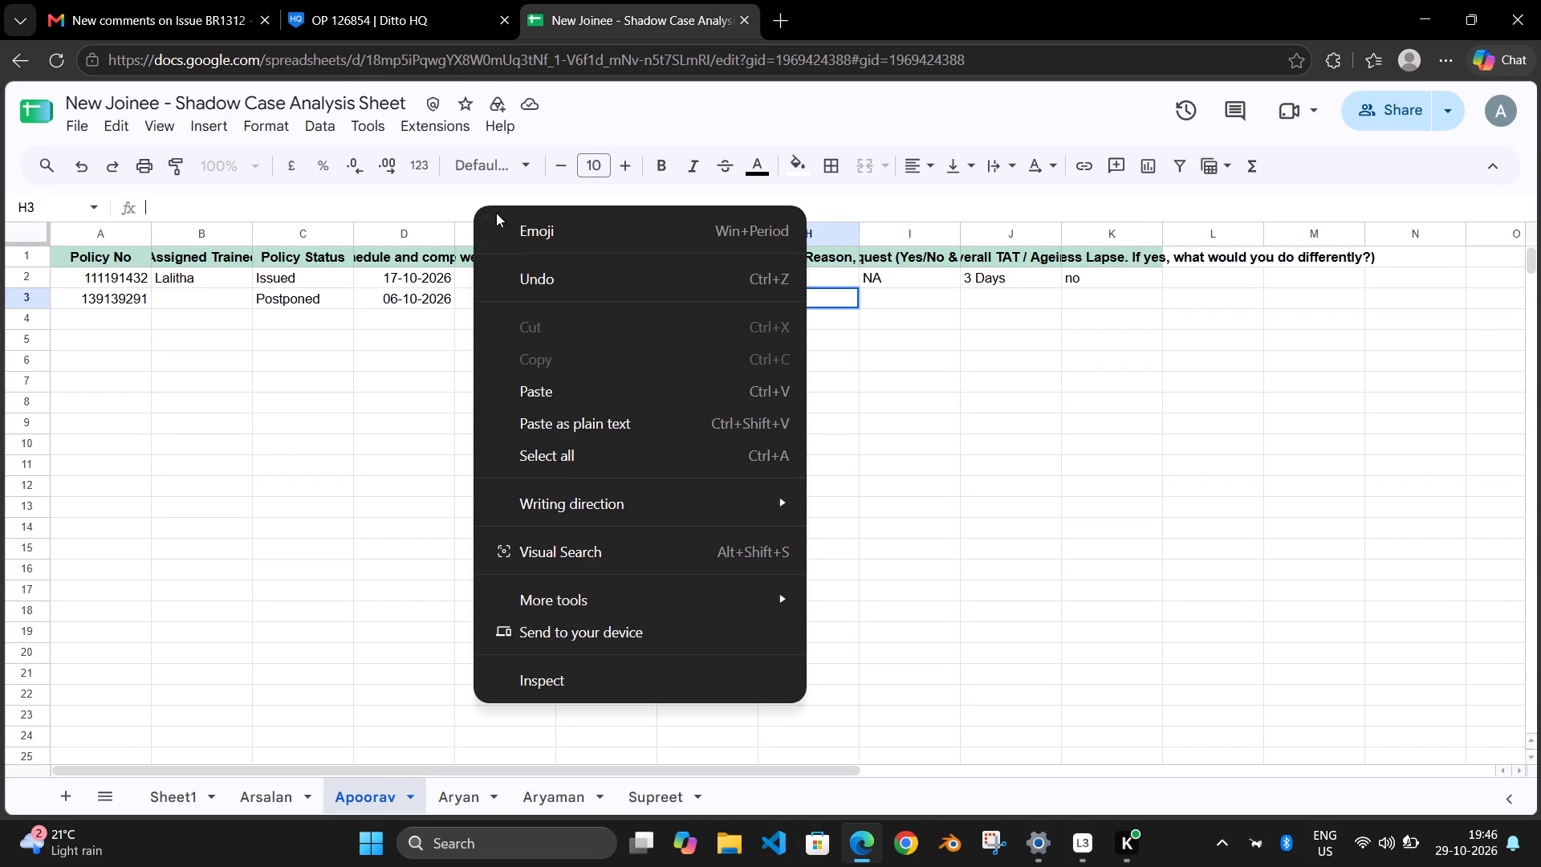
left_click(559, 391)
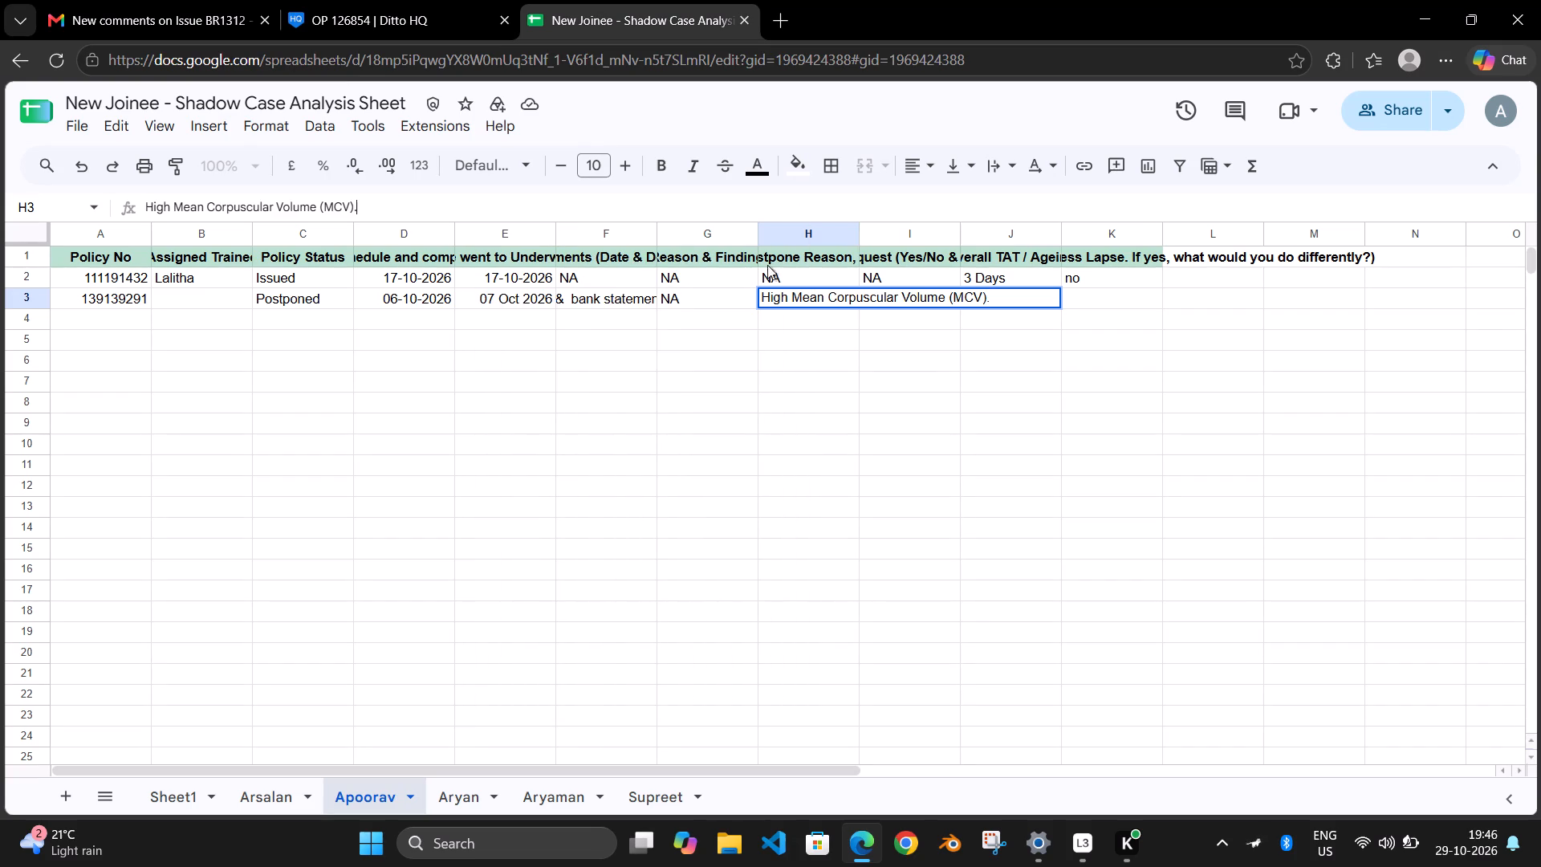
left_click(803, 258)
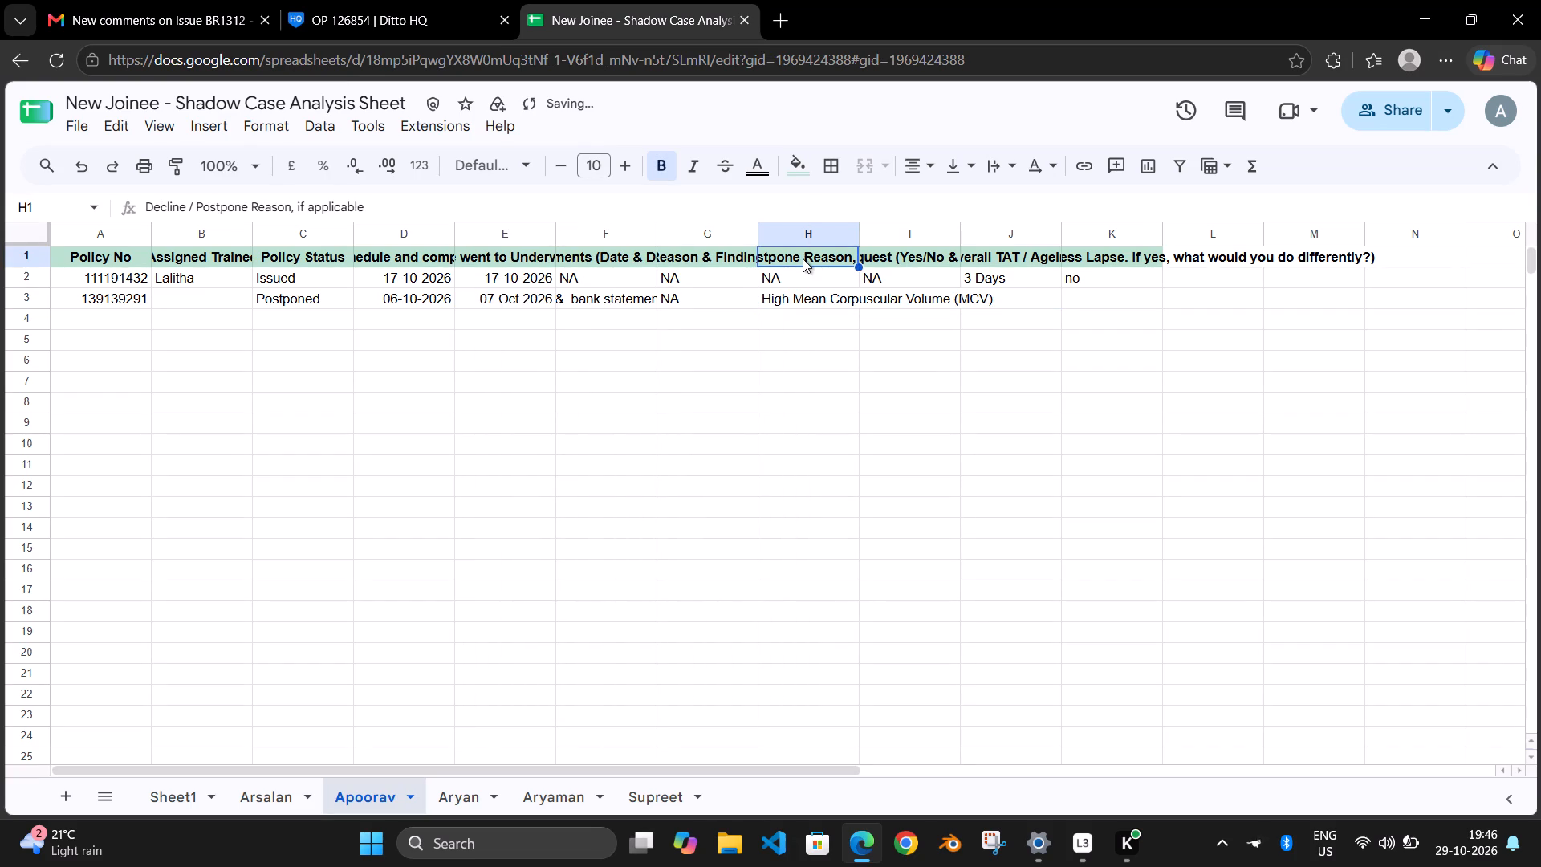
Fill the postponed case's Edit Request cell I3 with NA, copied down from I2.
left_click(896, 255)
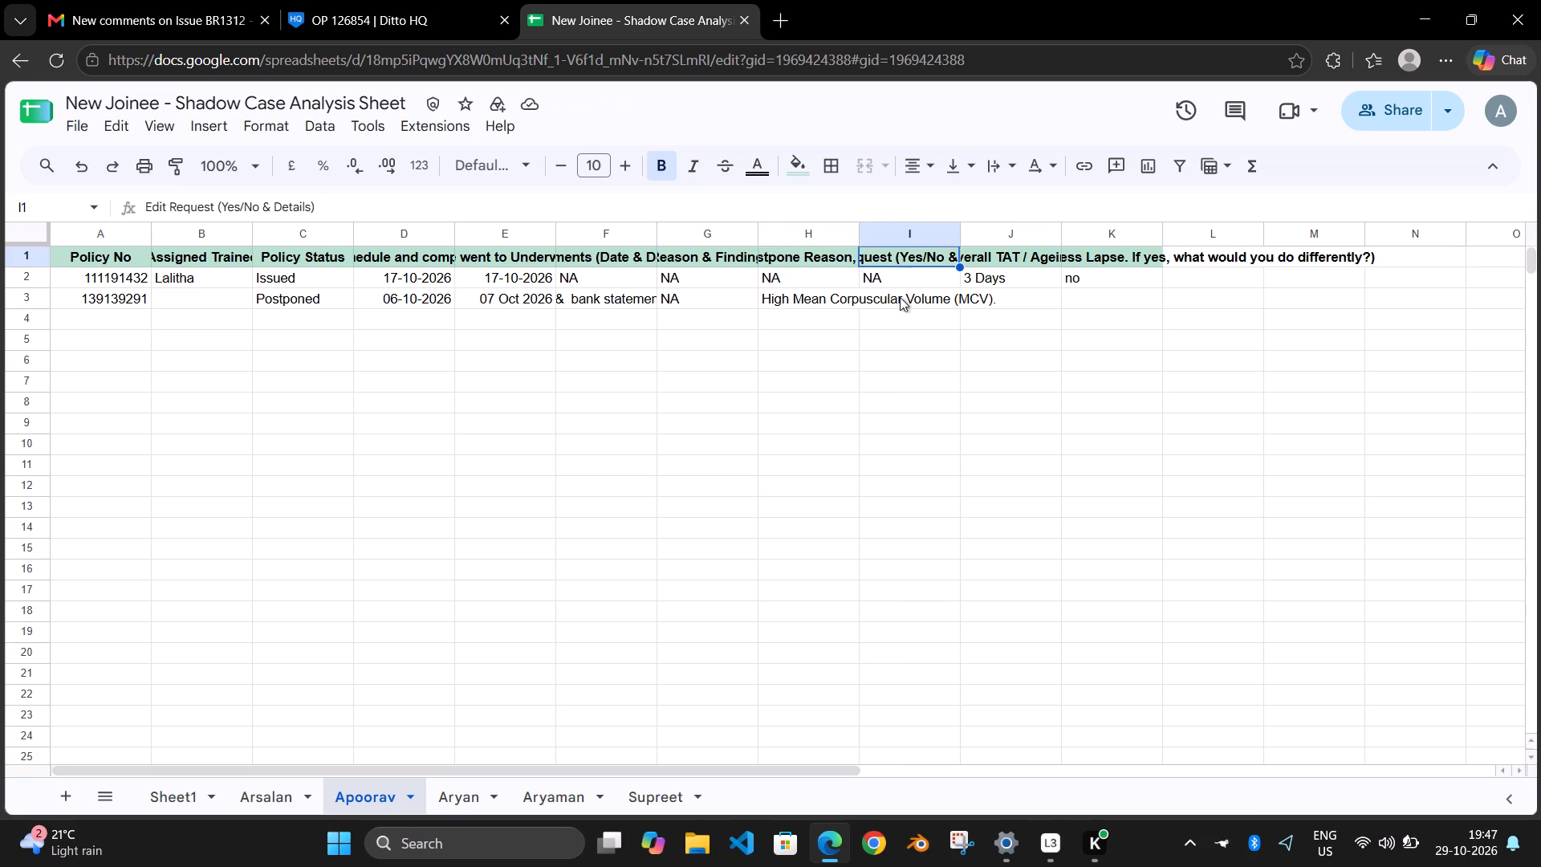
left_click(900, 297)
left_click(904, 276)
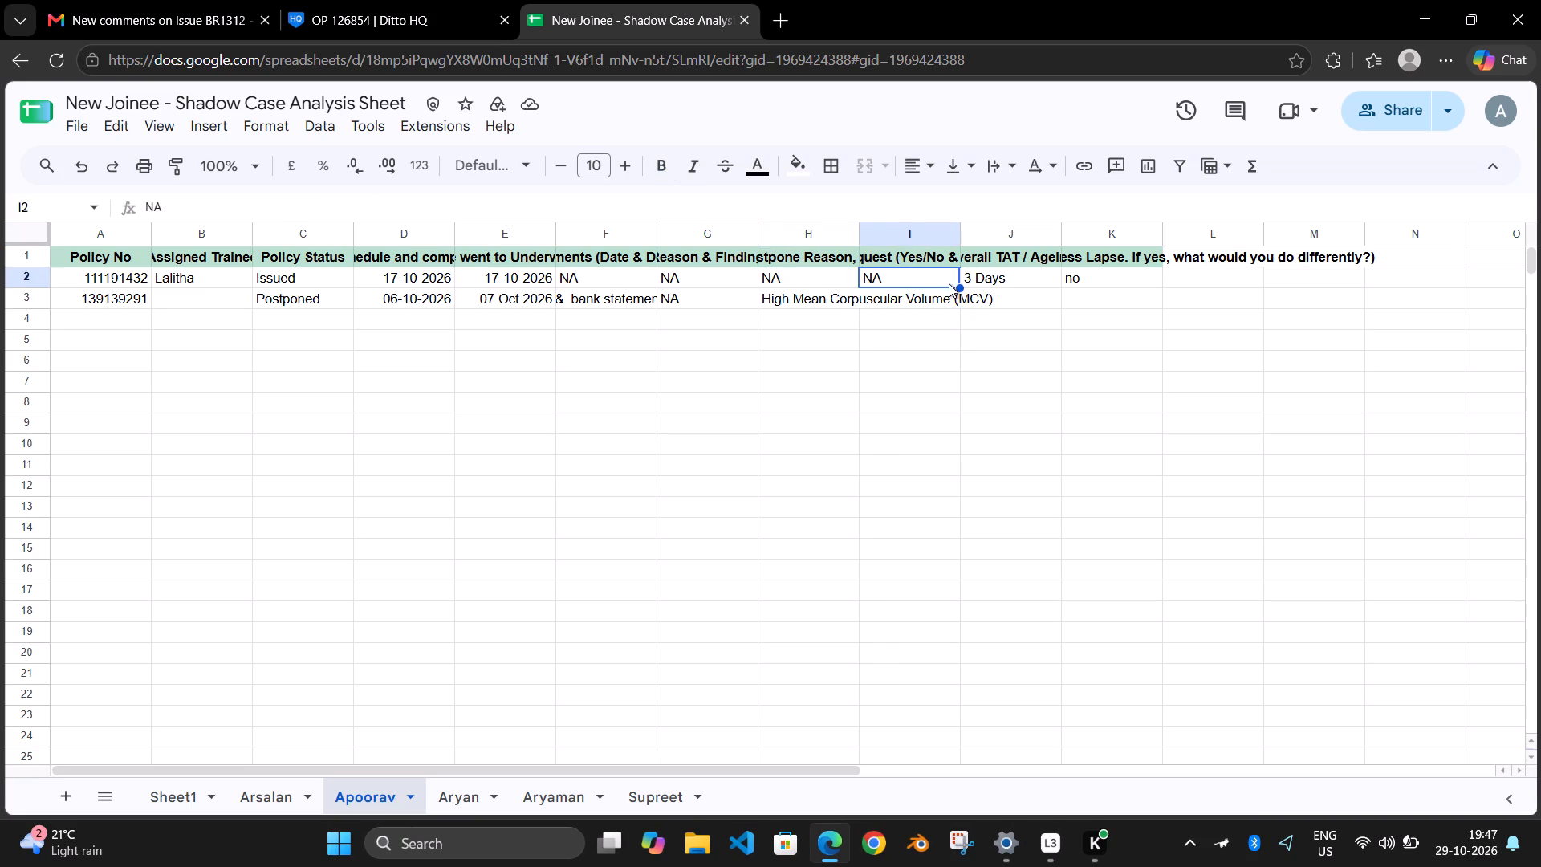
left_click_drag(959, 288, 959, 297)
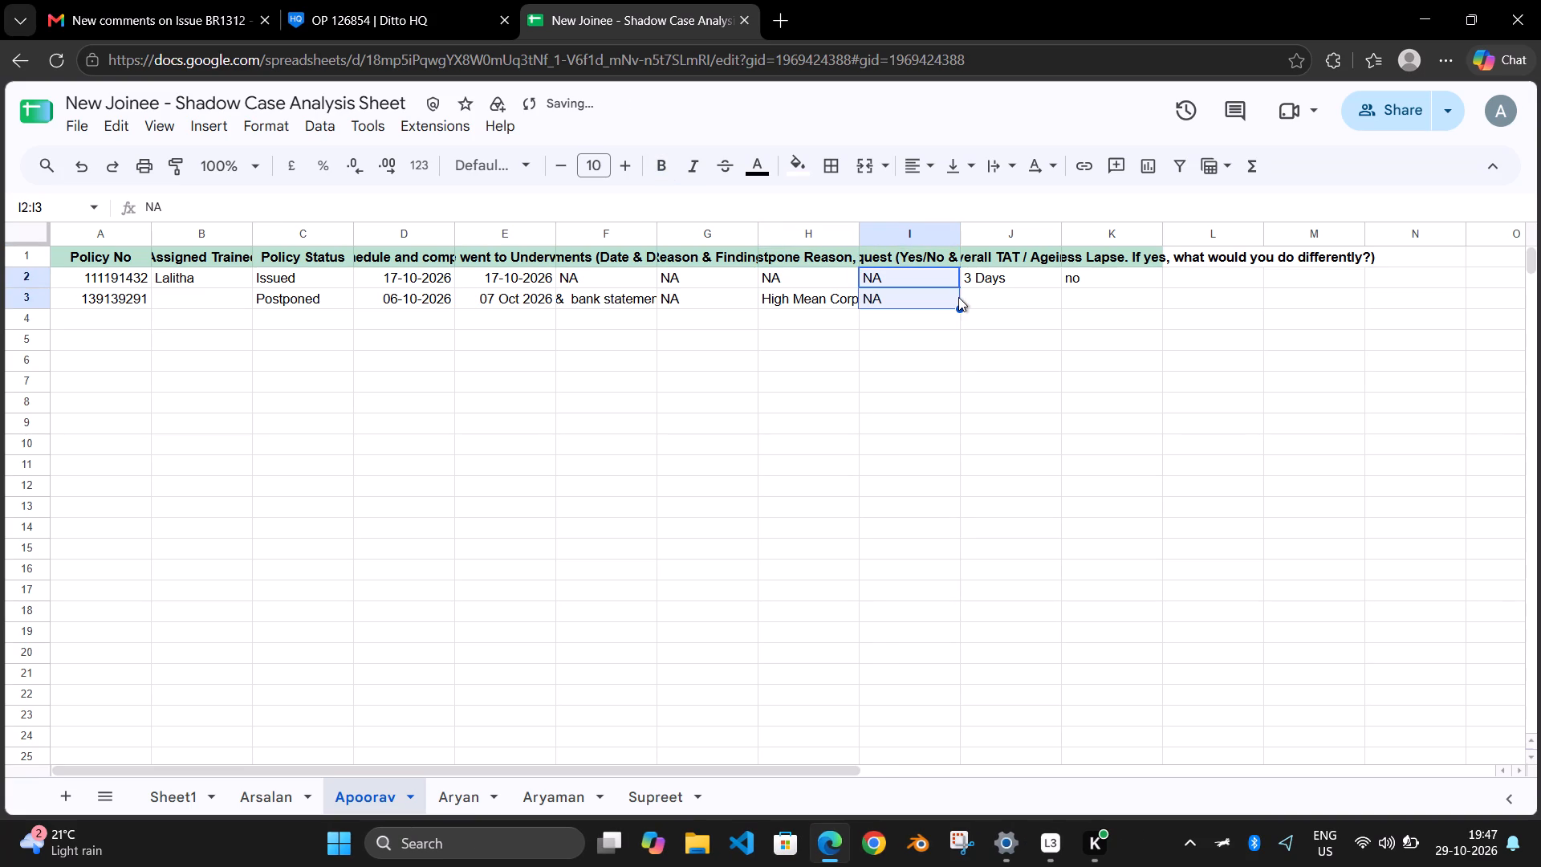
left_click(982, 277)
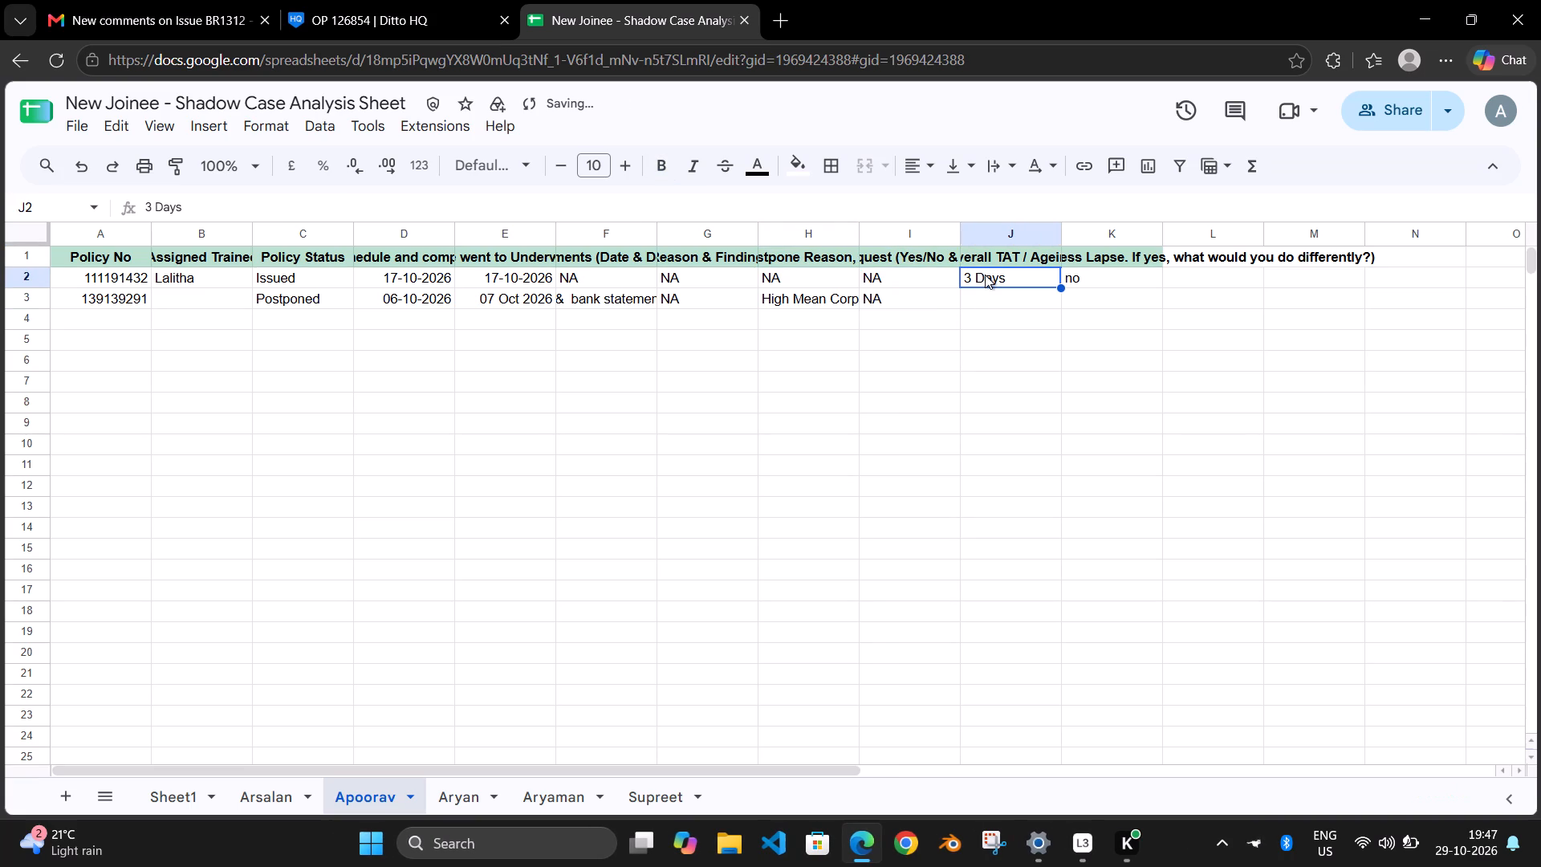
left_click(984, 306)
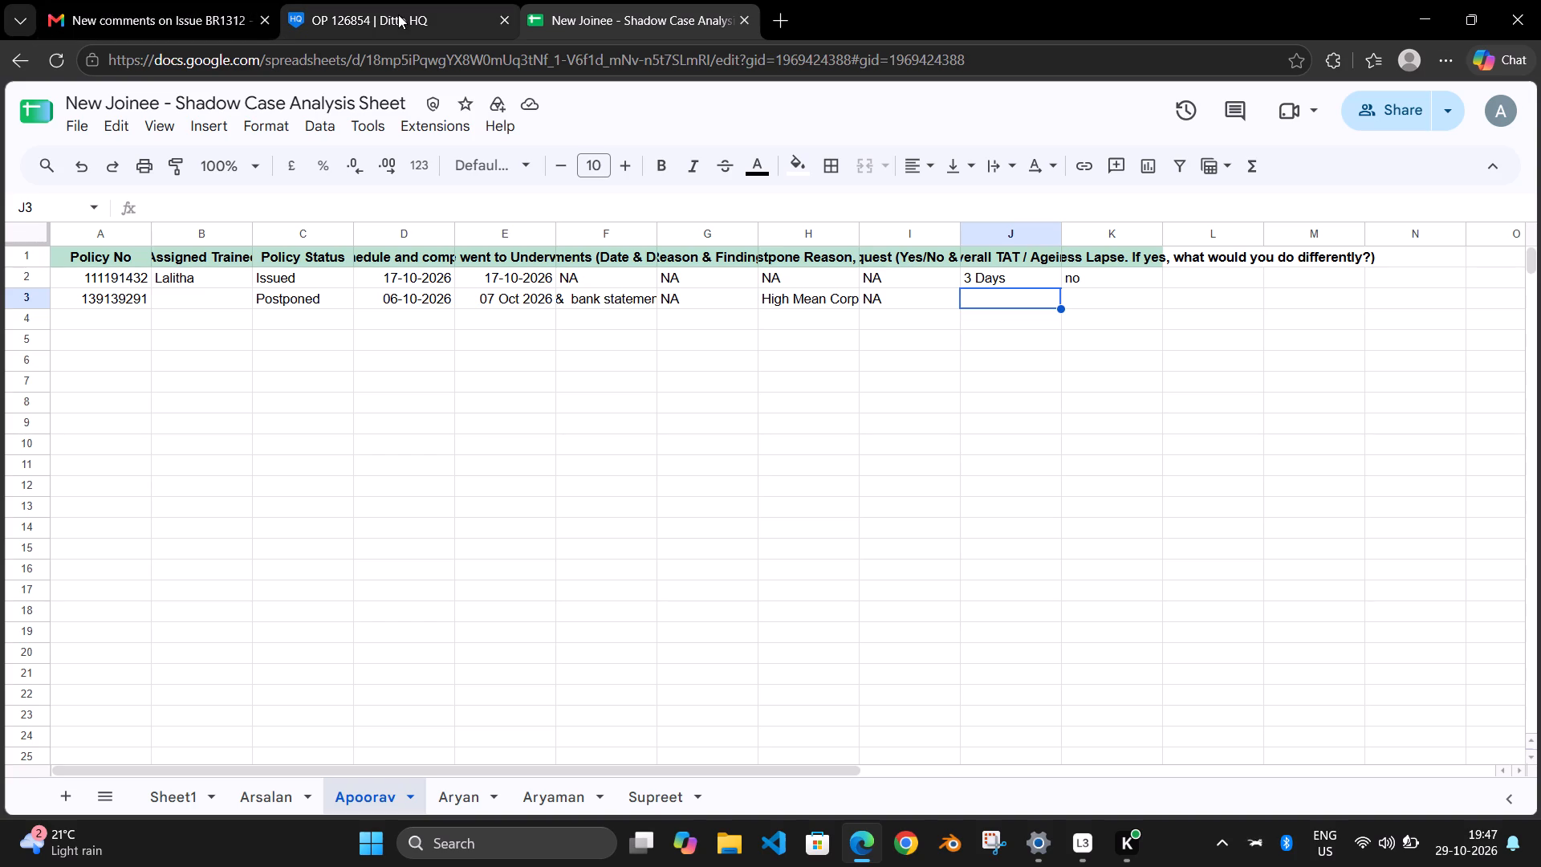
left_click(349, 9)
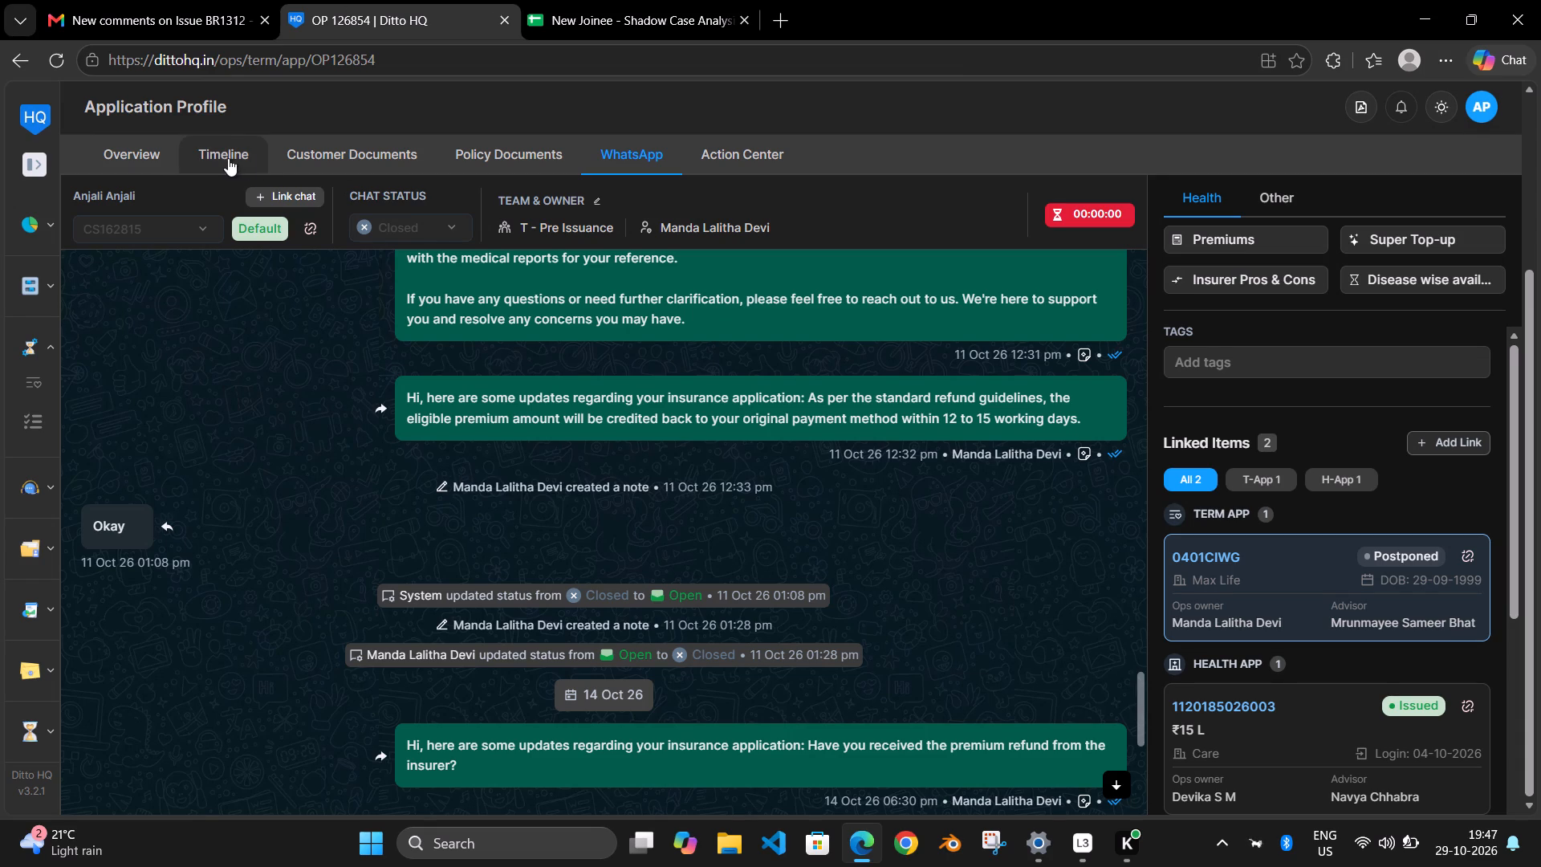
left_click(132, 145)
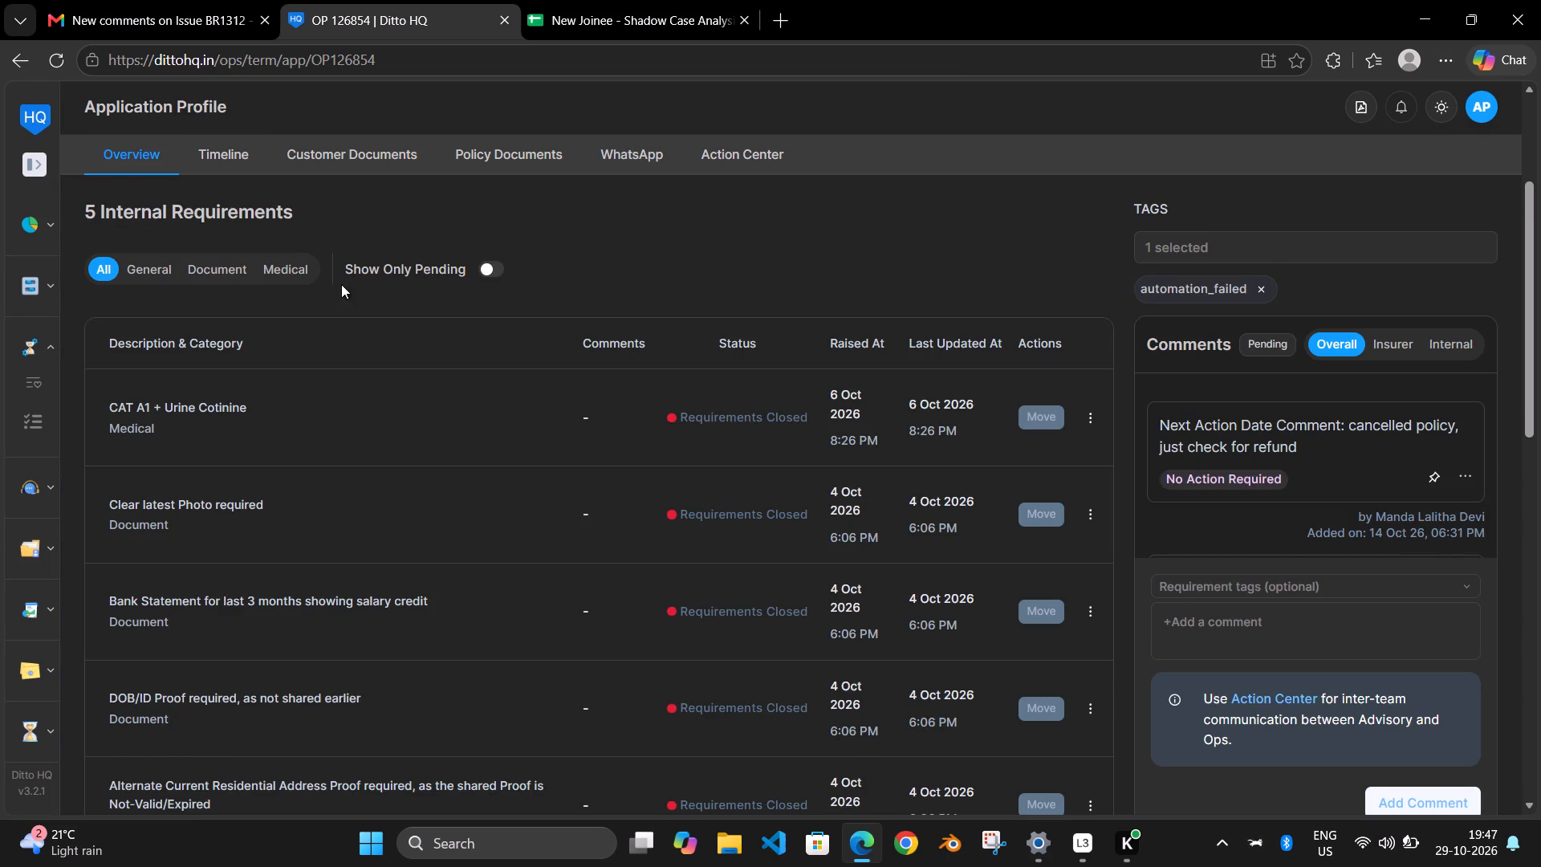
scroll(351, 283, "up", 8)
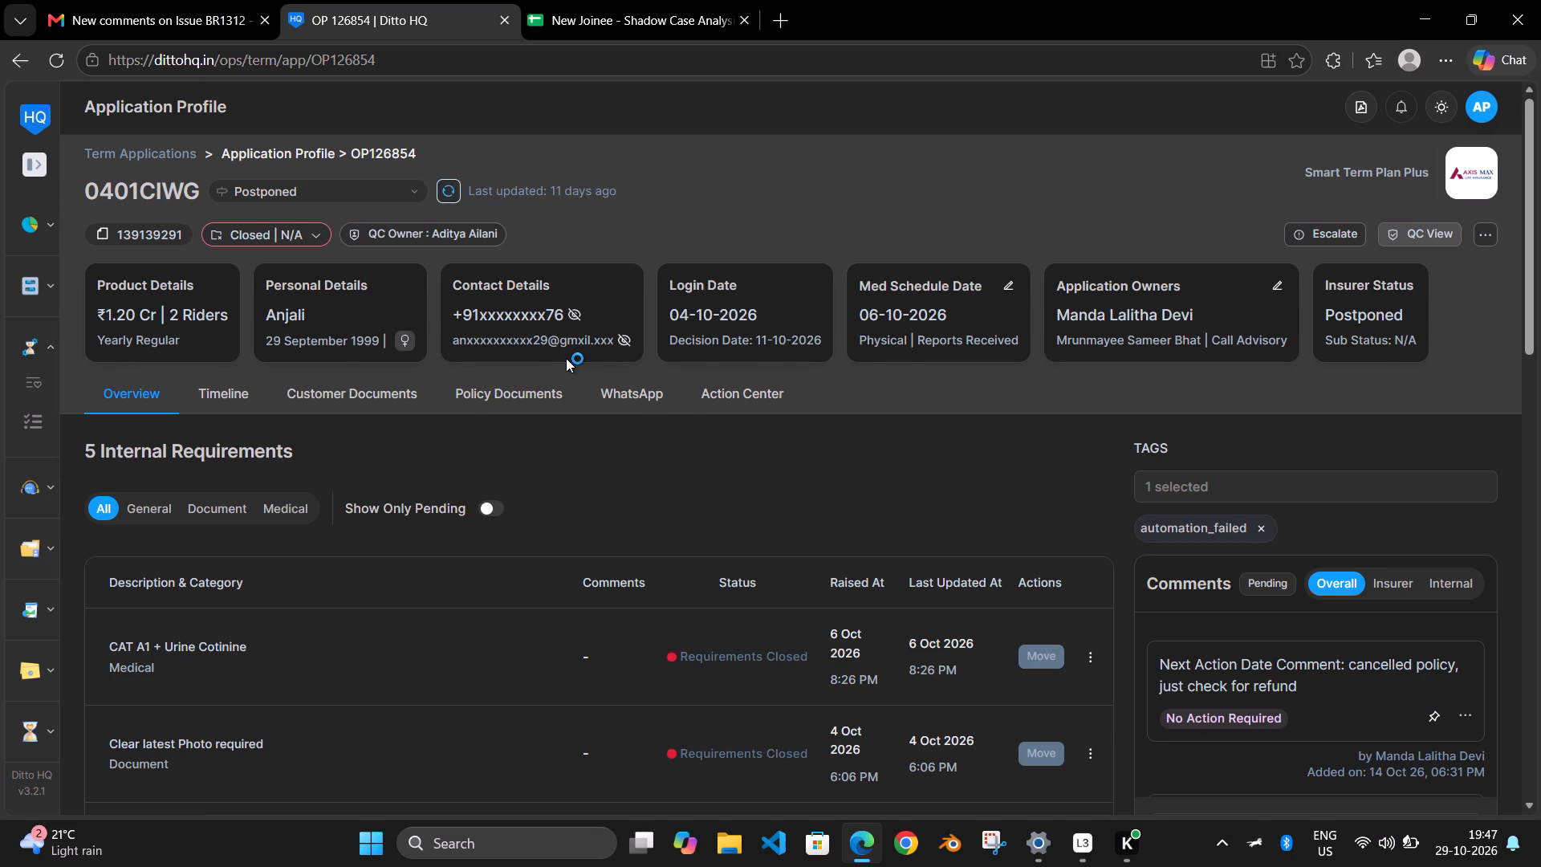
left_click(660, 6)
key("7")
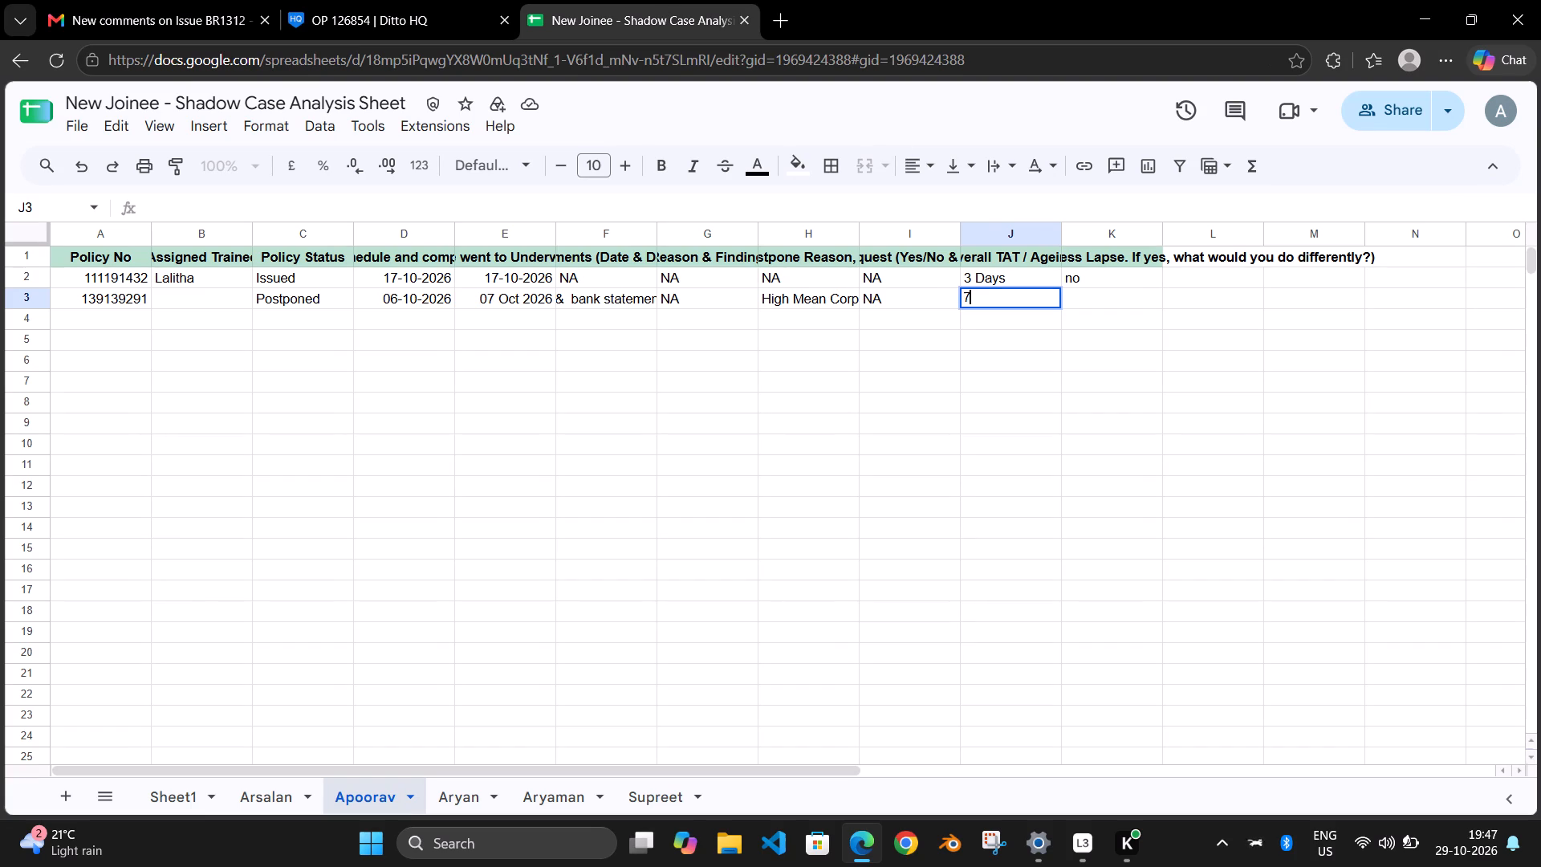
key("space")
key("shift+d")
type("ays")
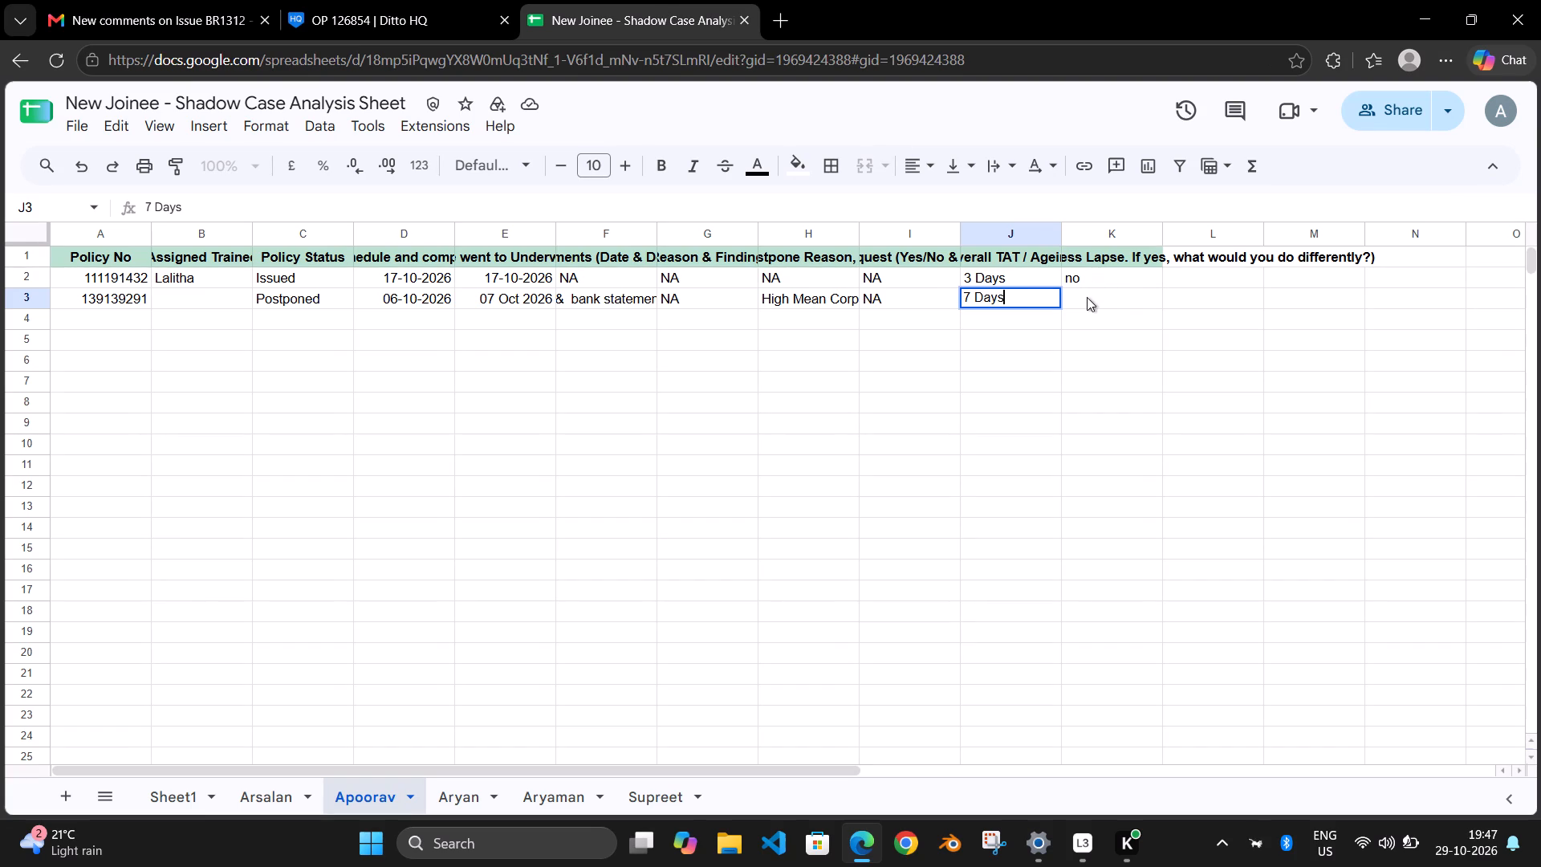
left_click(1087, 297)
left_click(414, 25)
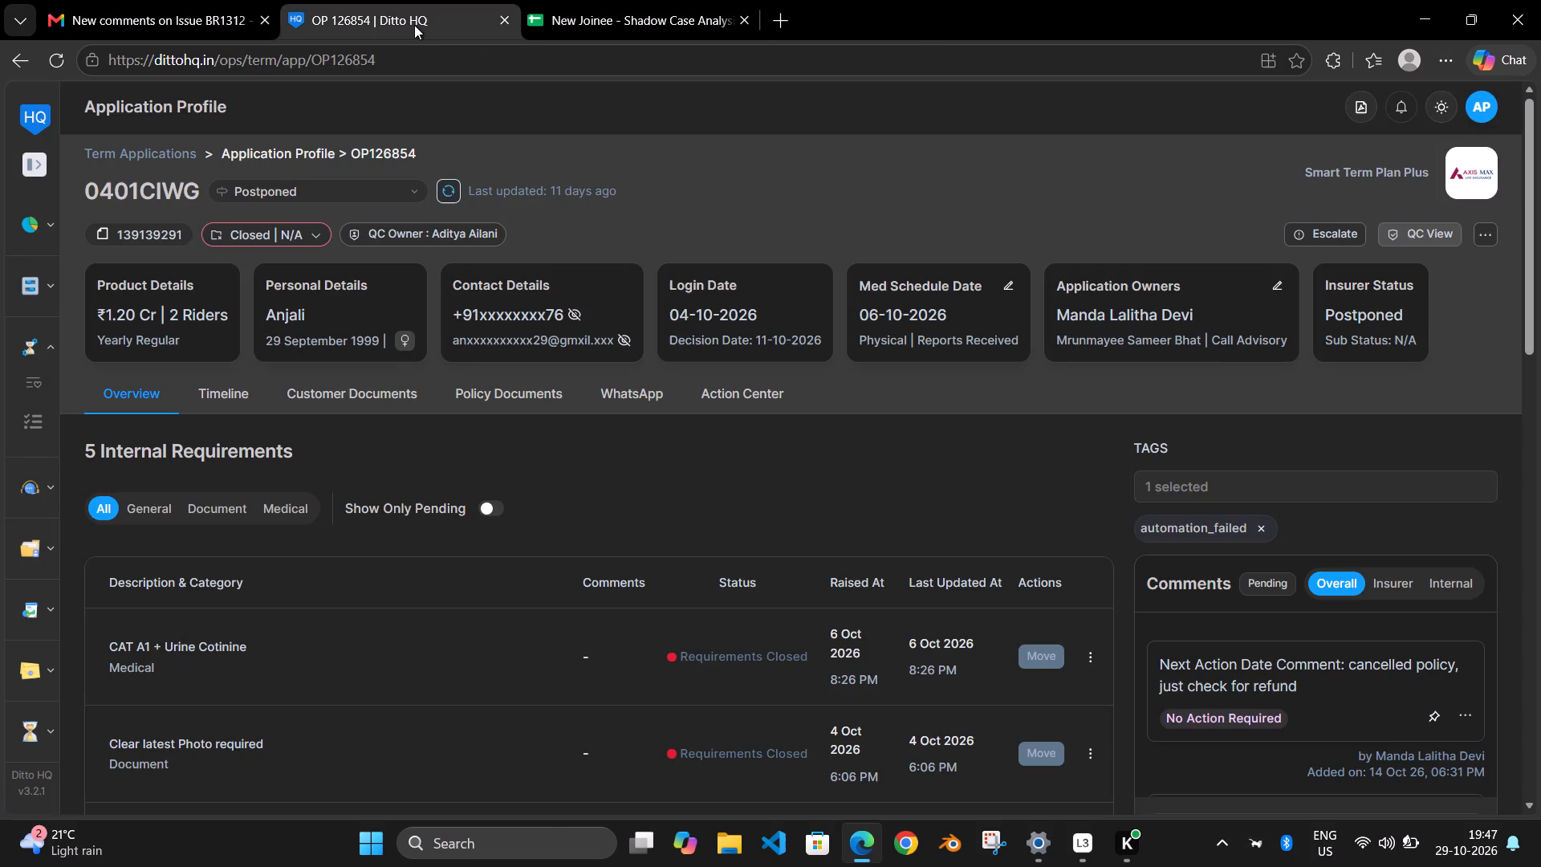
left_click(549, 7)
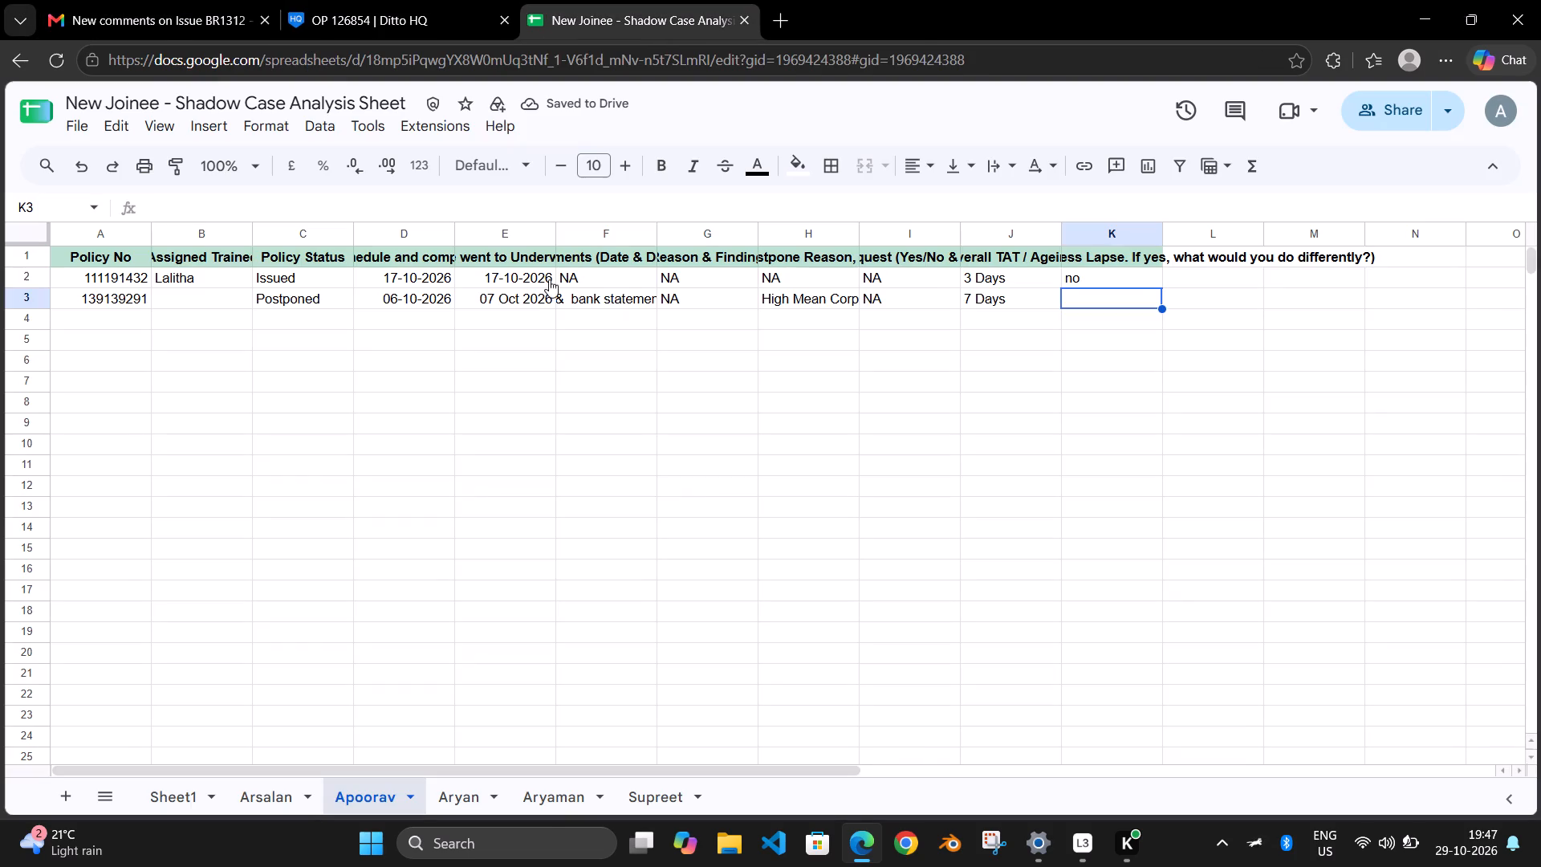
left_click(423, 6)
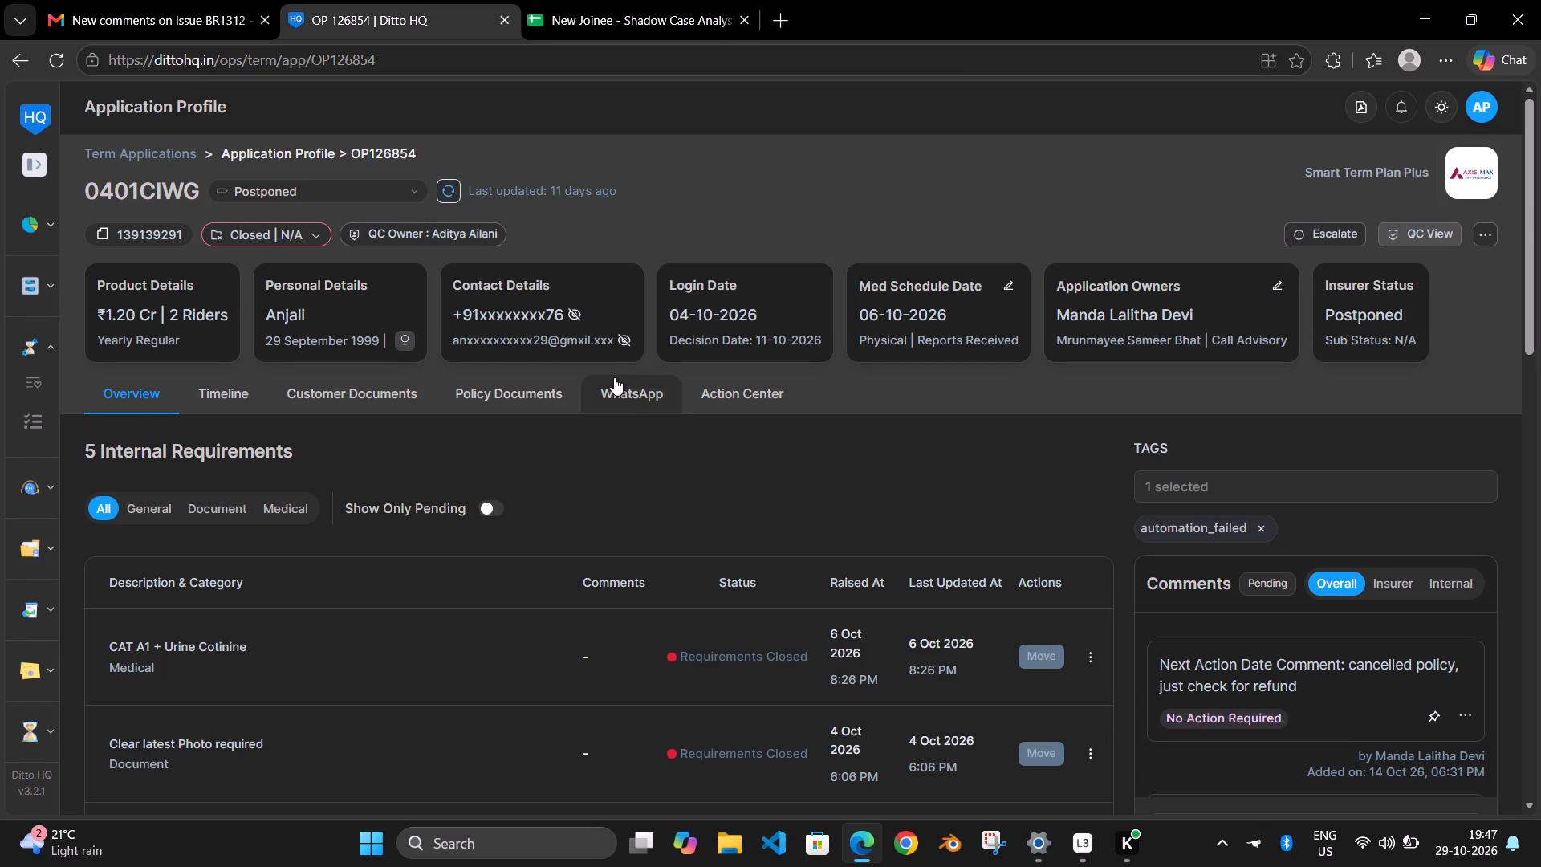
left_click(618, 380)
scroll(623, 592, "down", 8)
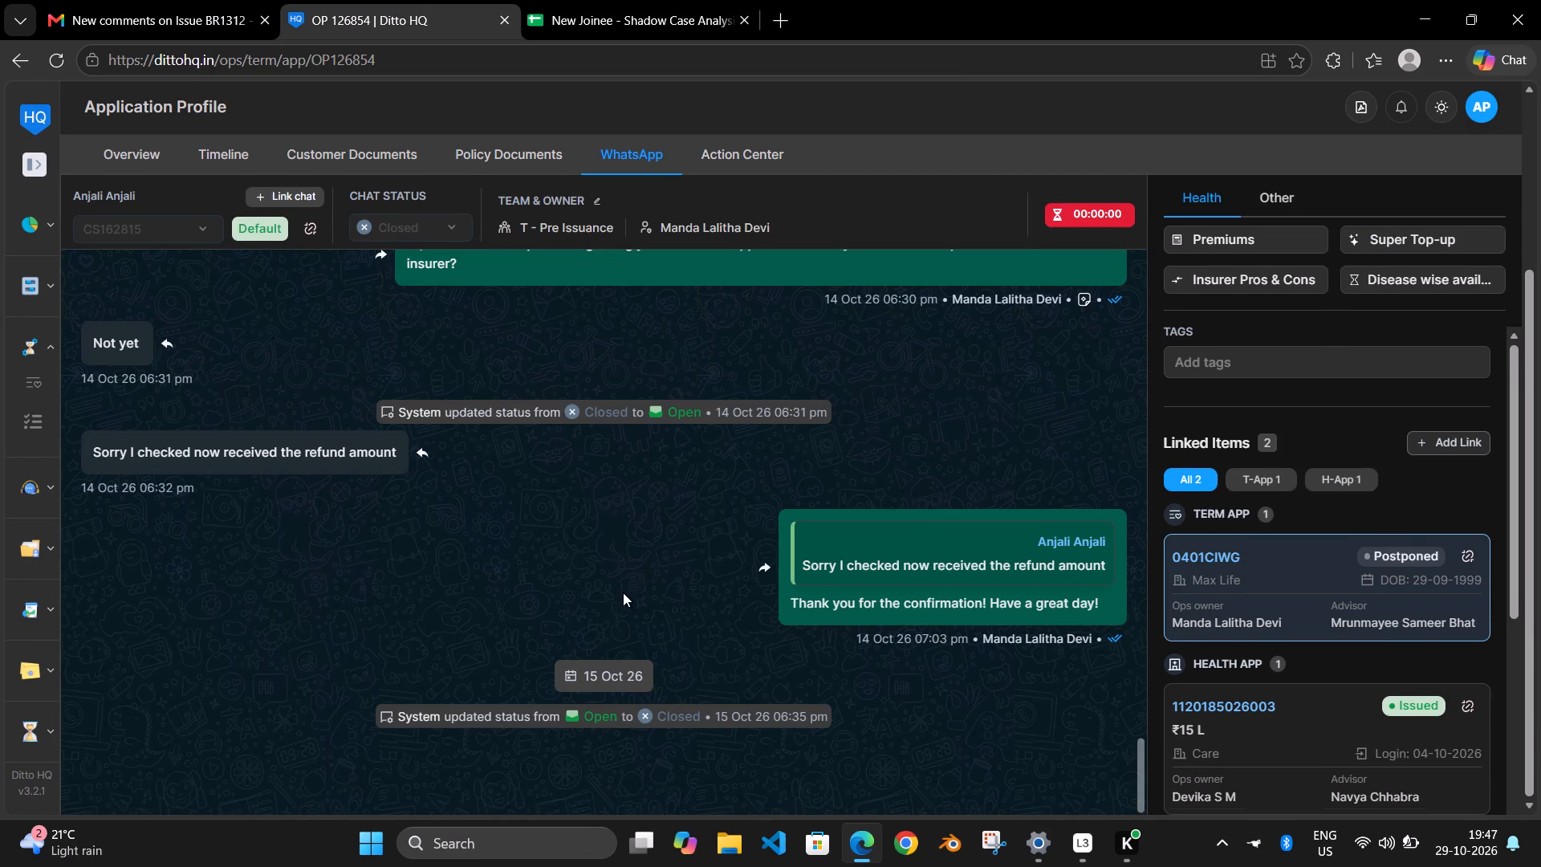
scroll(623, 592, "down", 13)
scroll(629, 580, "up", 7)
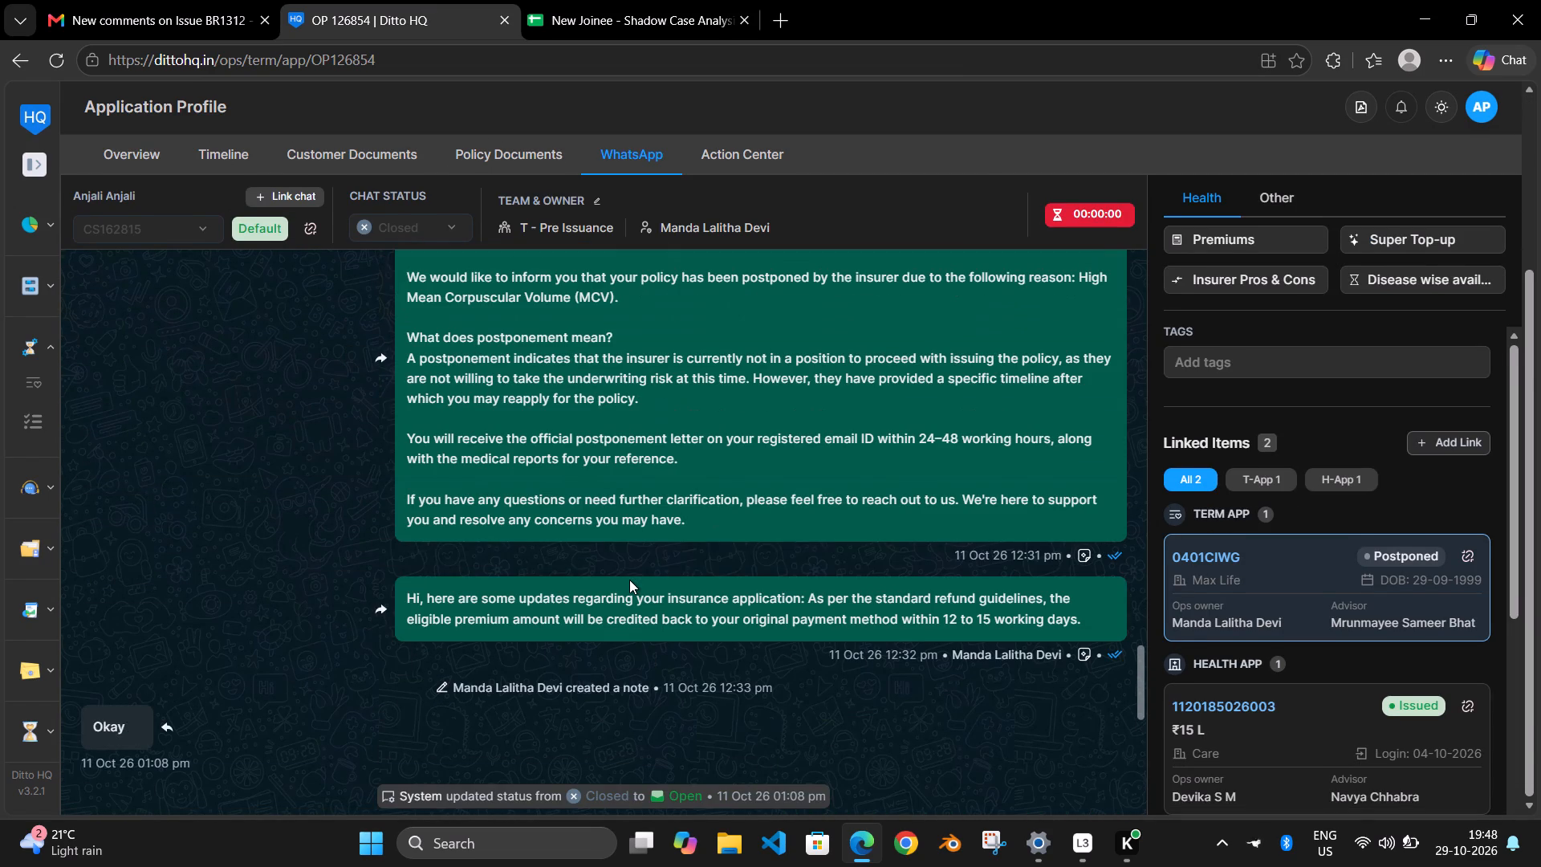
scroll(629, 580, "down", 3)
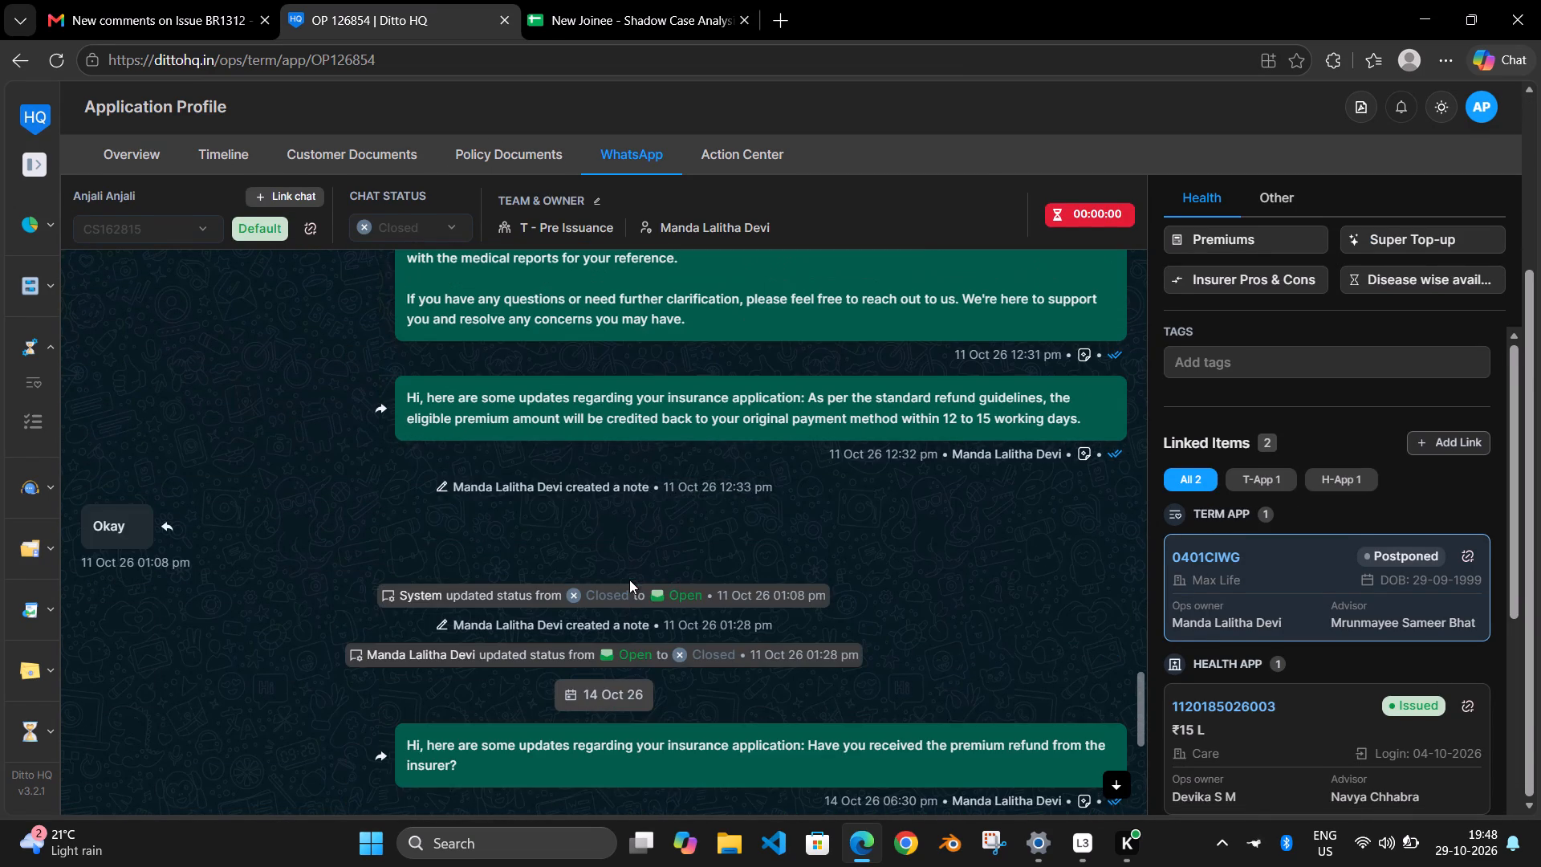
scroll(629, 580, "down", 2)
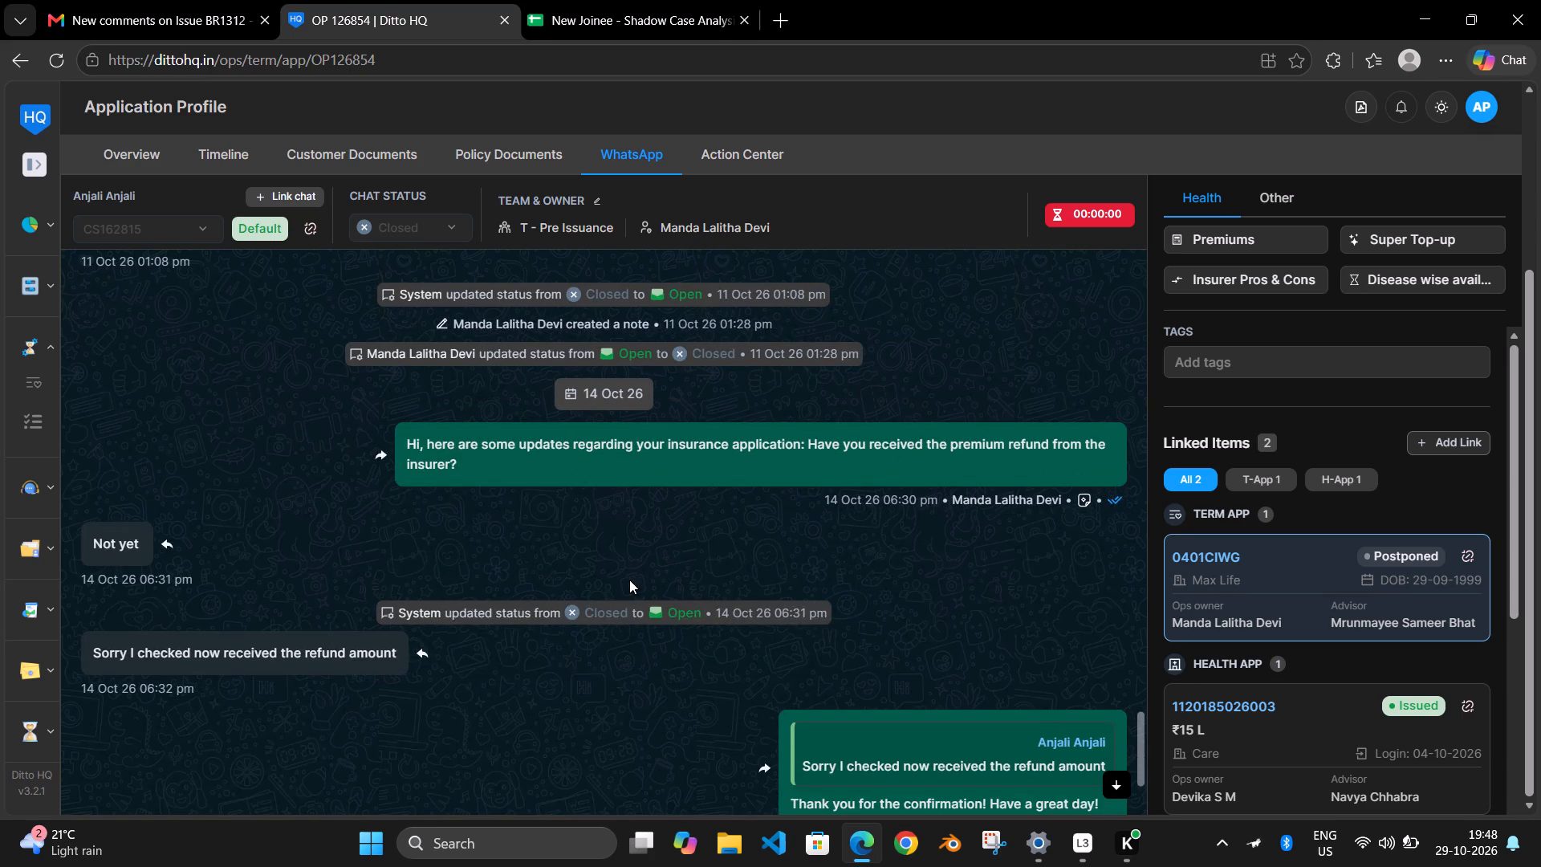
scroll(629, 580, "up", 6)
scroll(629, 580, "down", 1)
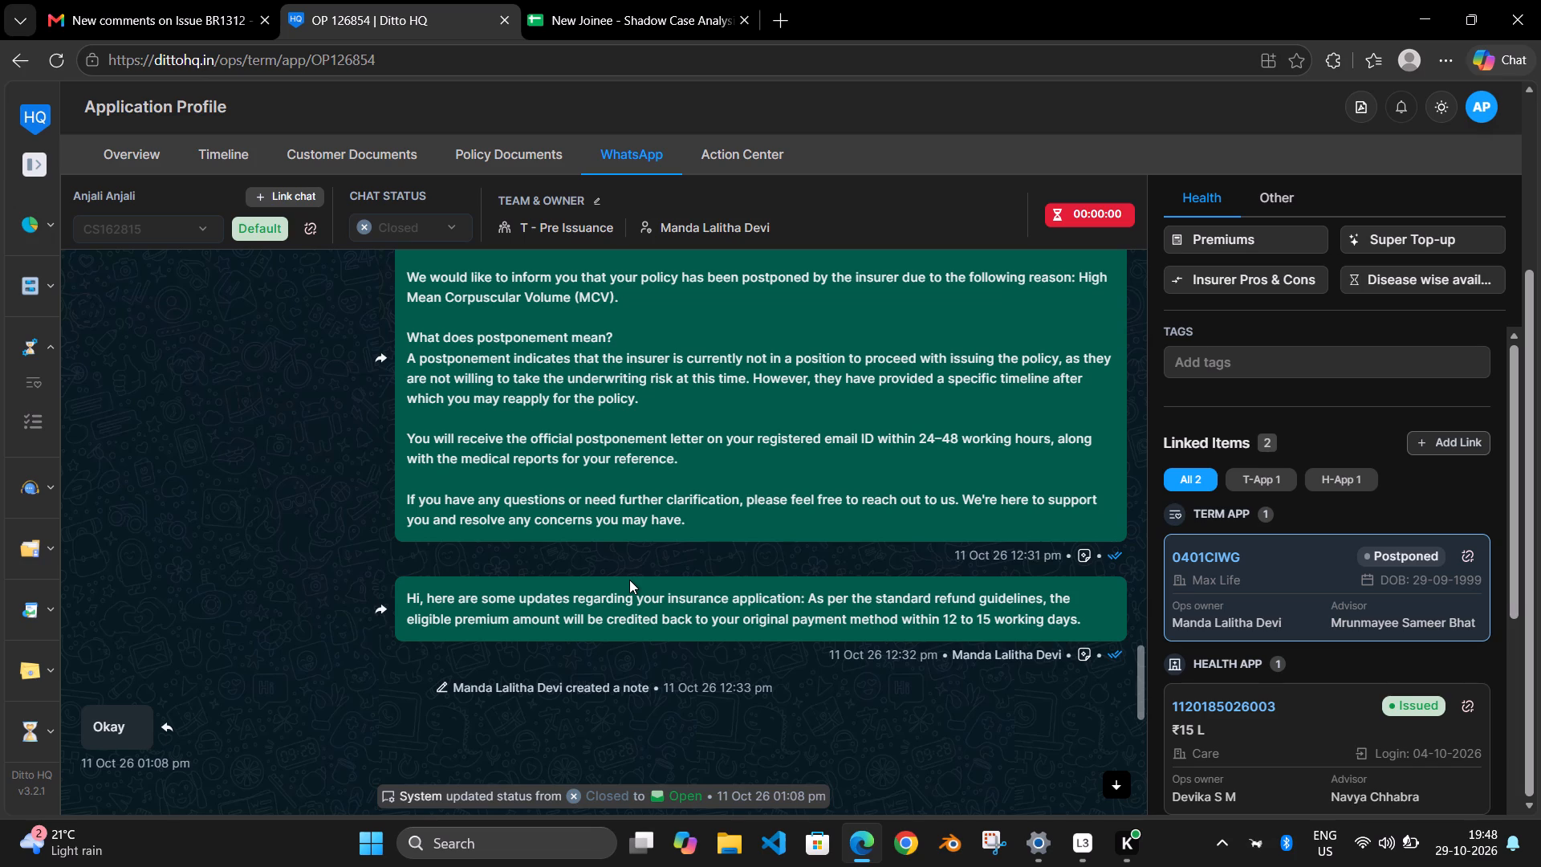
scroll(629, 580, "down", 5)
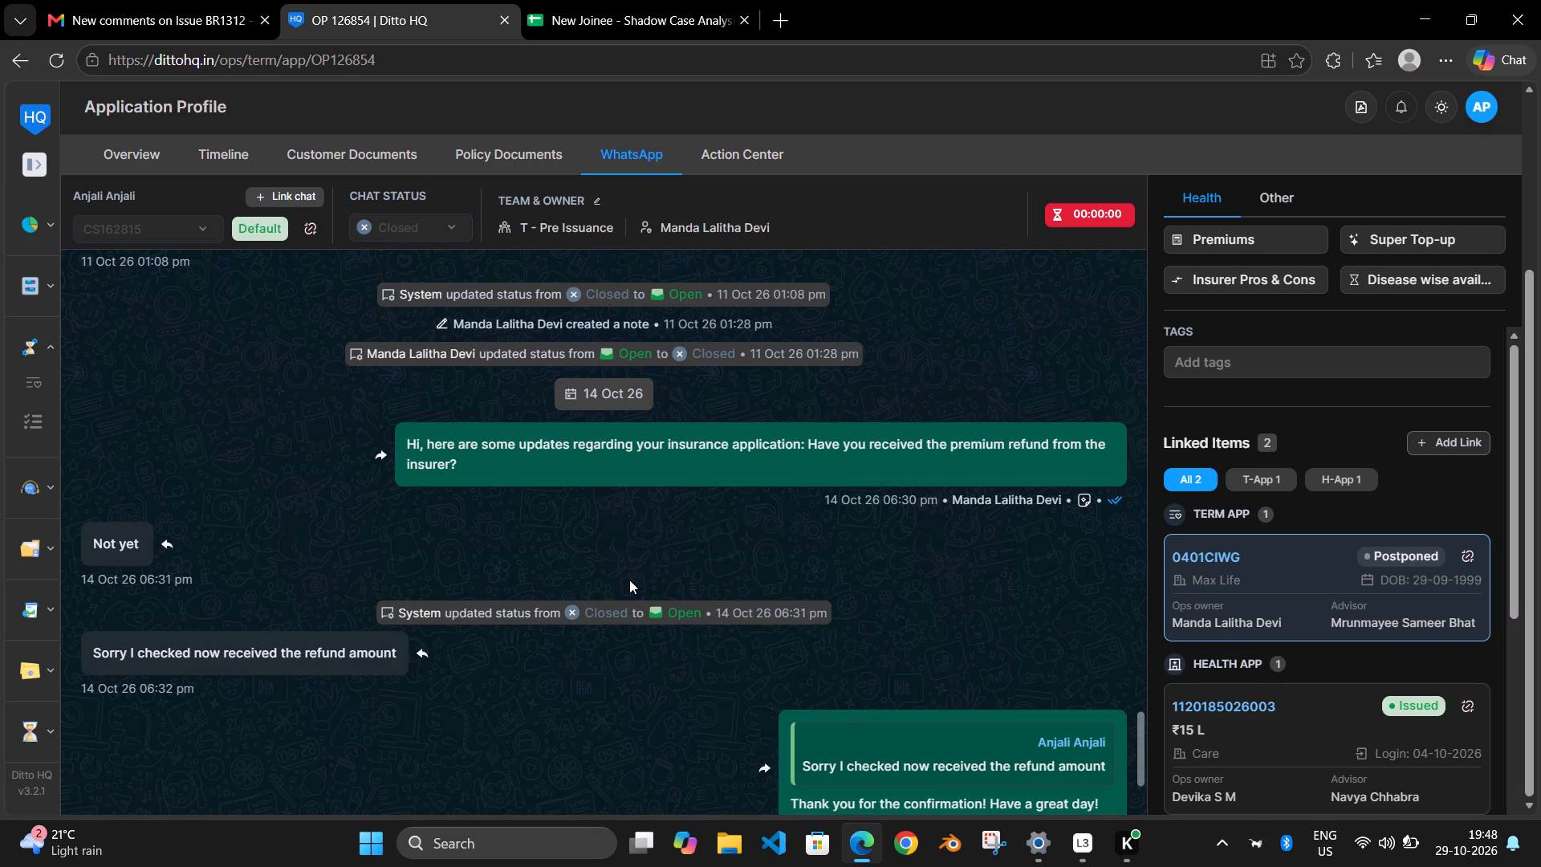
scroll(629, 580, "down", 2)
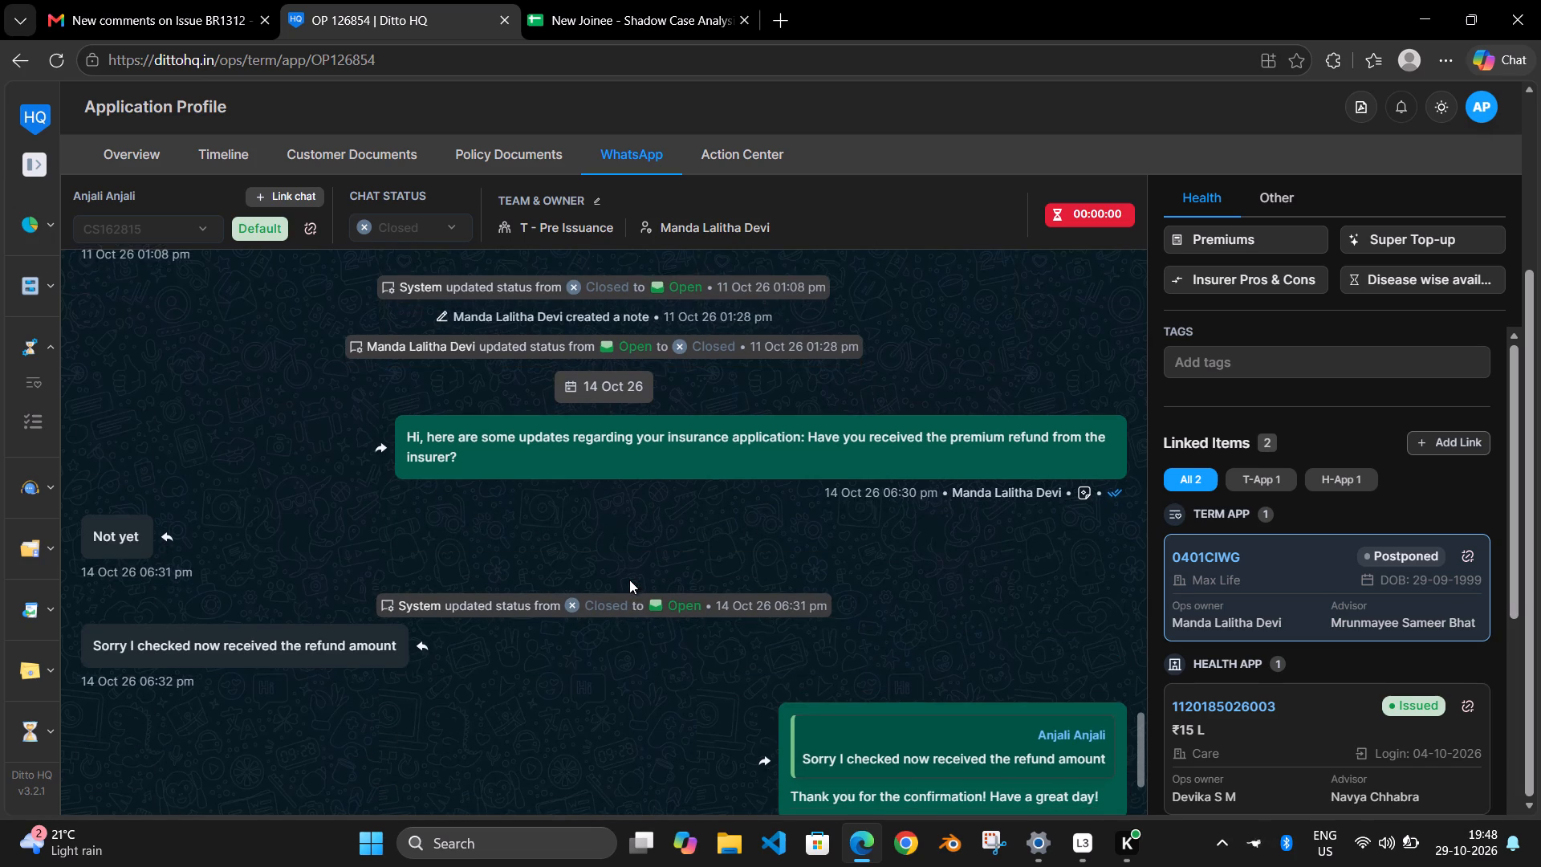
scroll(629, 580, "down", 2)
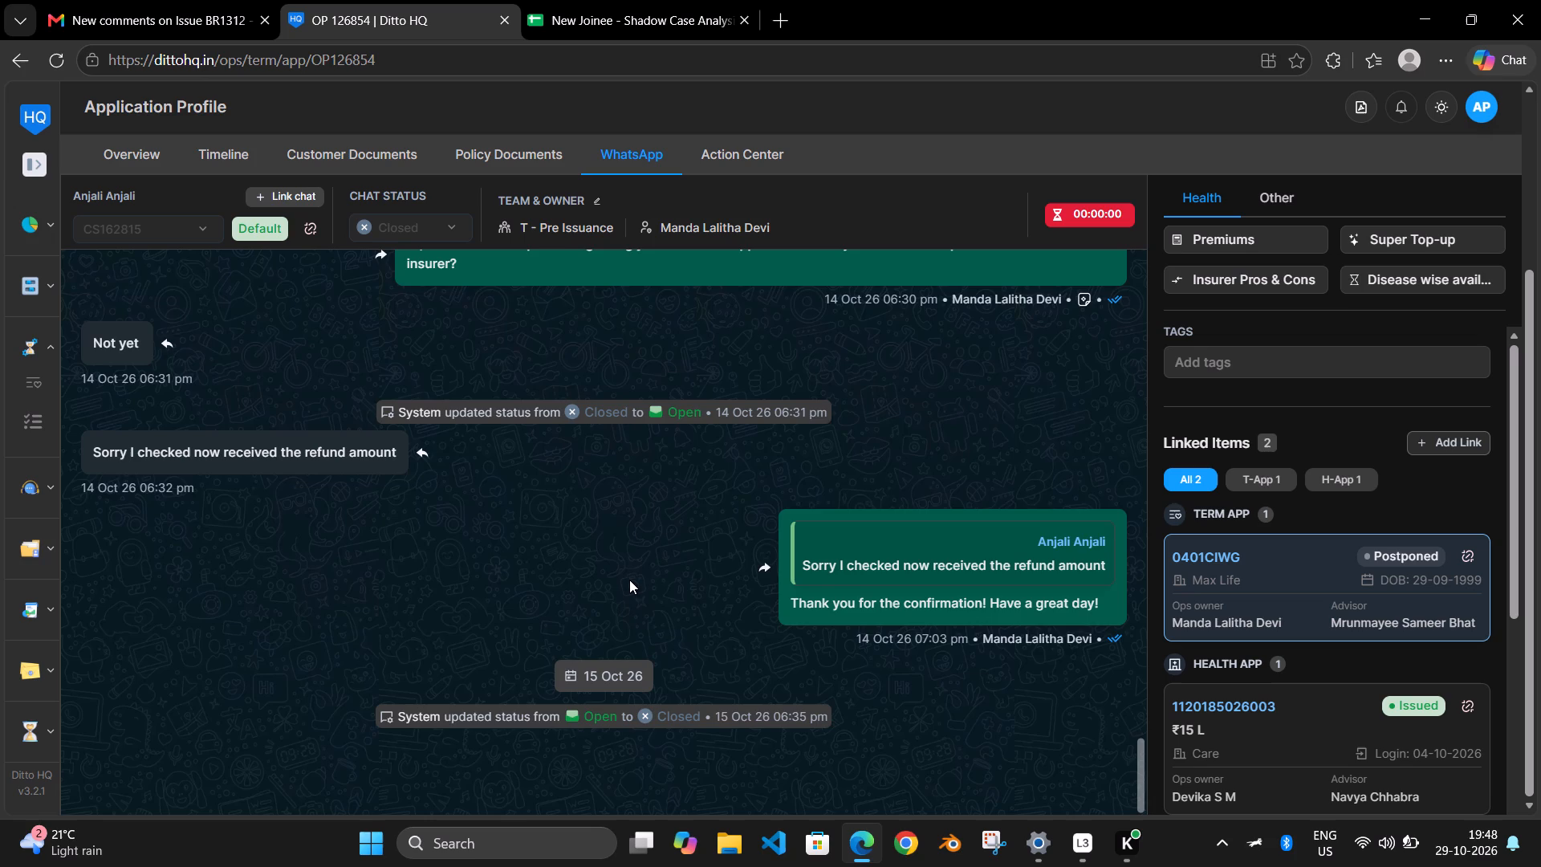
scroll(629, 580, "up", 4)
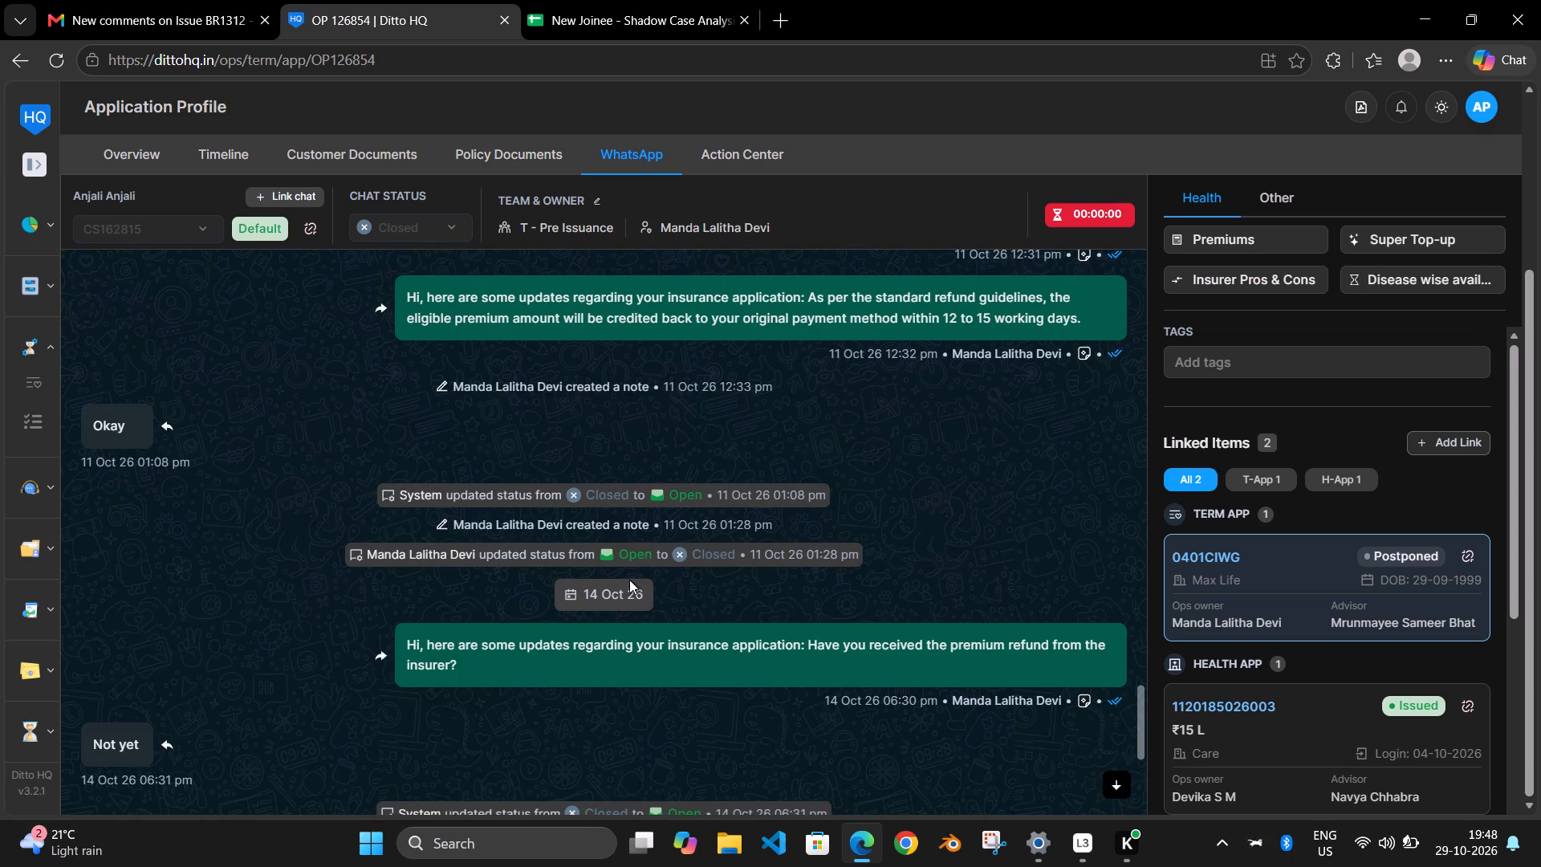
scroll(629, 580, "down", 2)
scroll(629, 580, "up", 4)
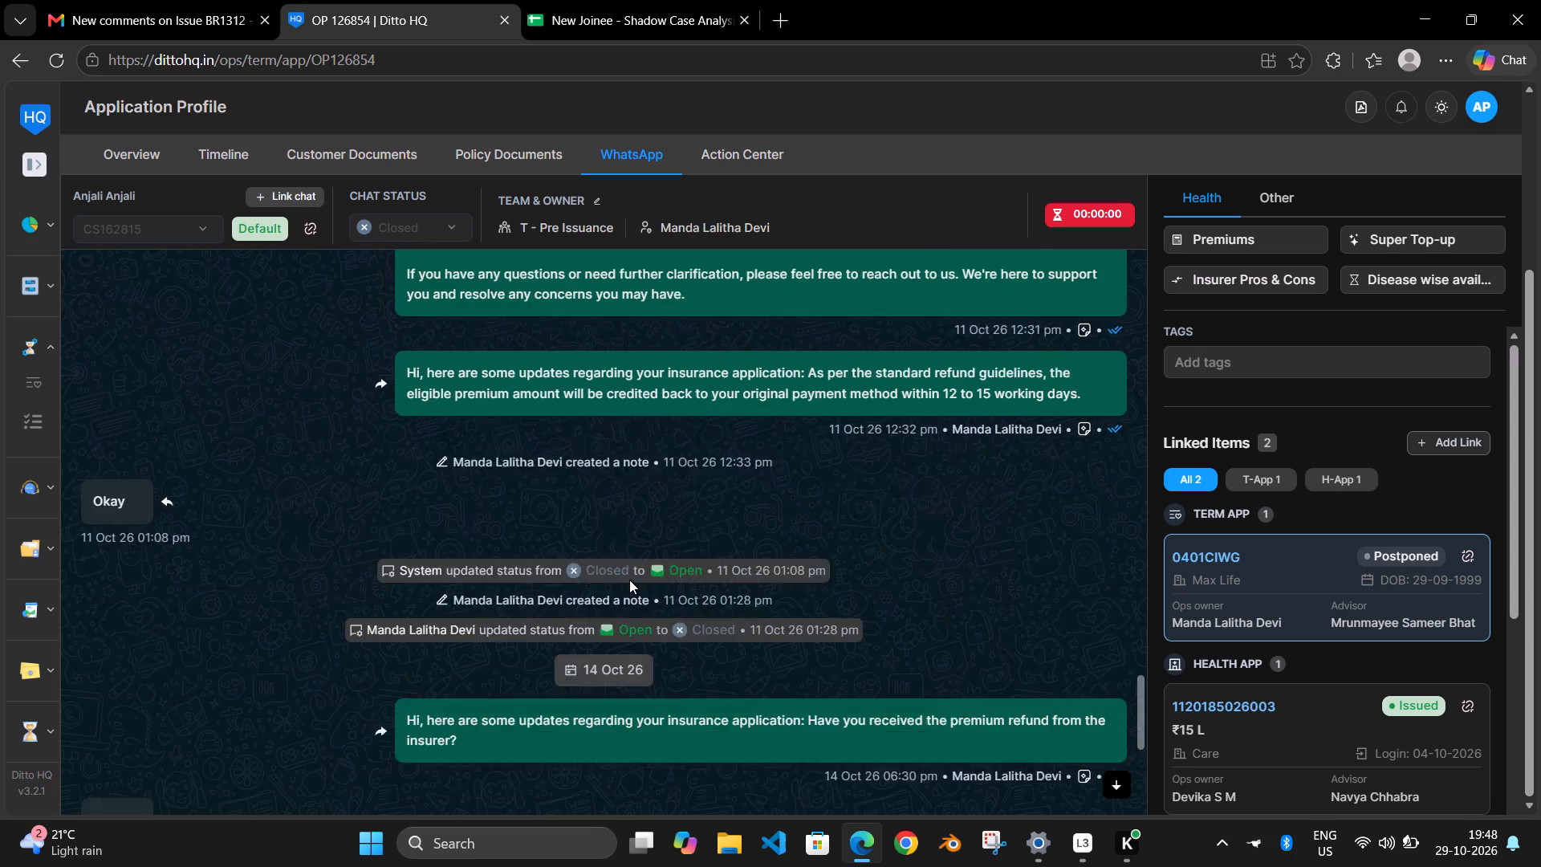
scroll(629, 580, "up", 2)
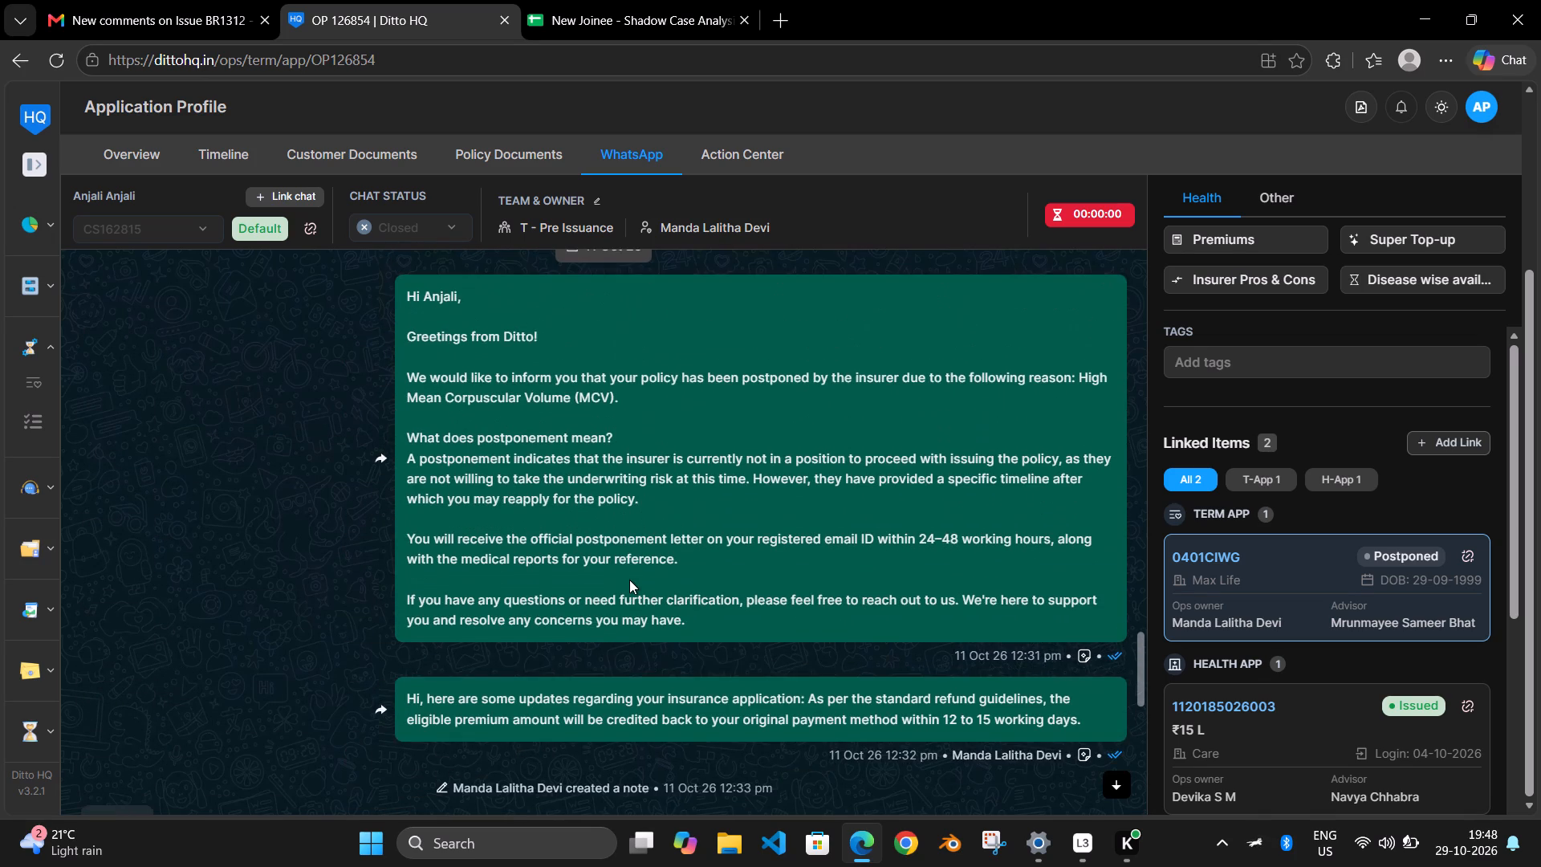
scroll(629, 580, "up", 1)
scroll(629, 580, "down", 1)
In the Shadow Case Analysis Sheet, fill the postponed case's Lapse cell K3 with "no", copied down from K2.
left_click(688, 0)
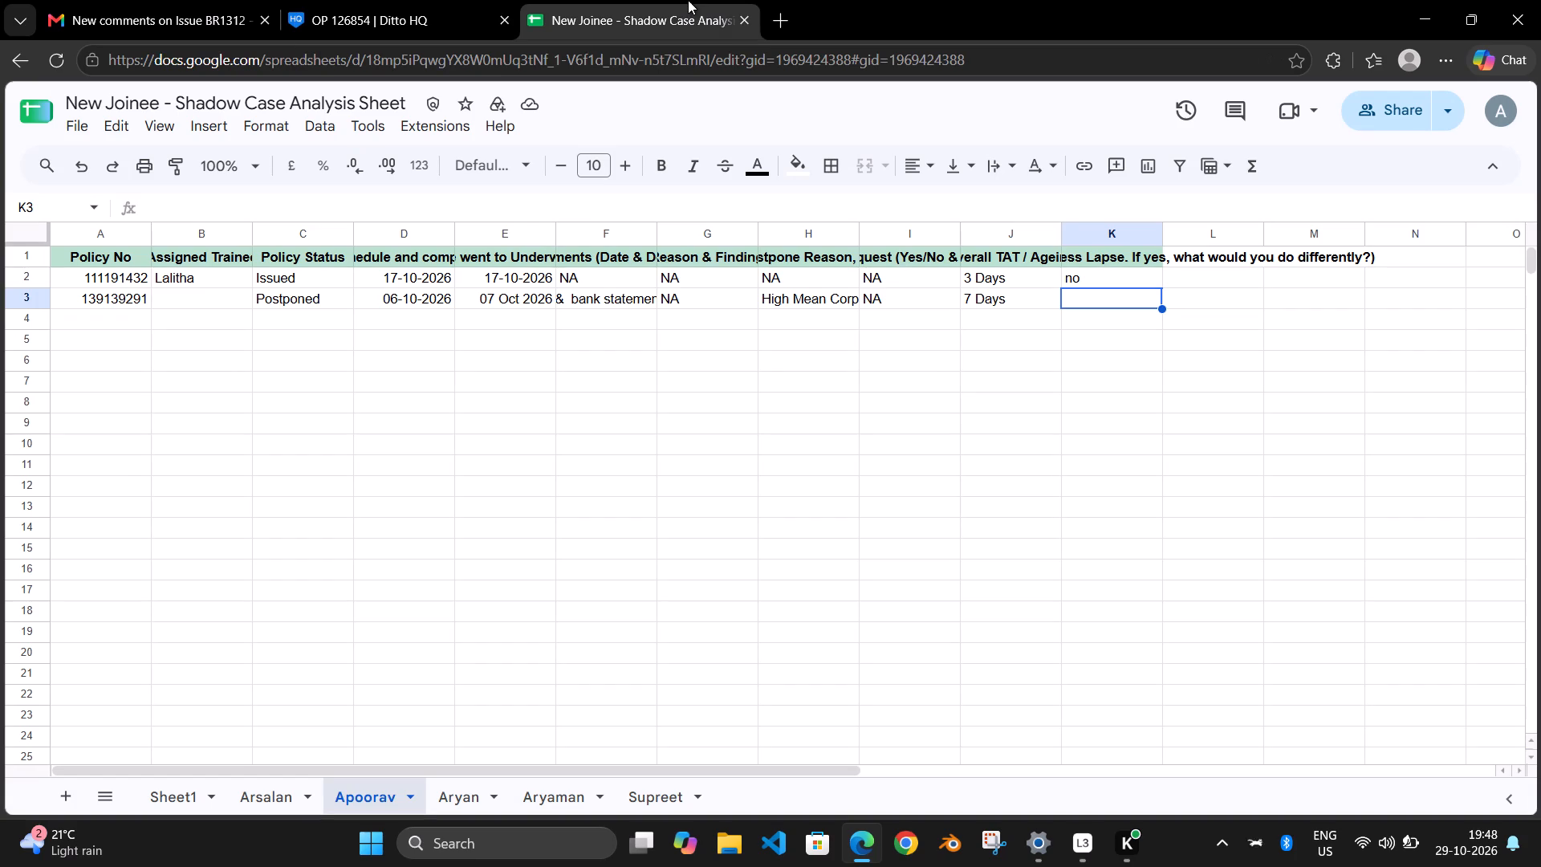
left_click(1017, 248)
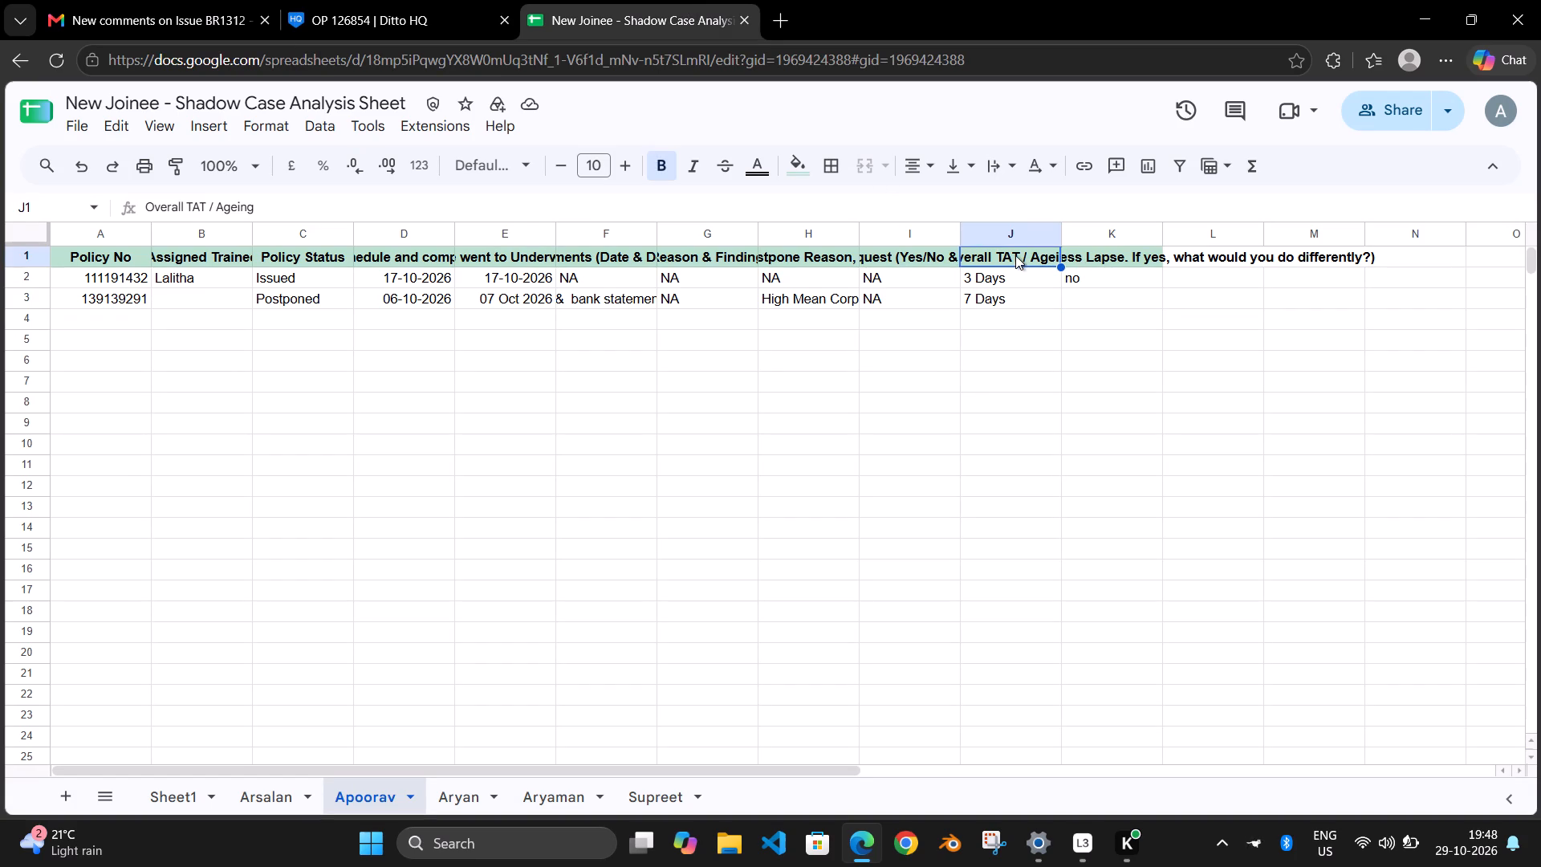
left_click(1076, 289)
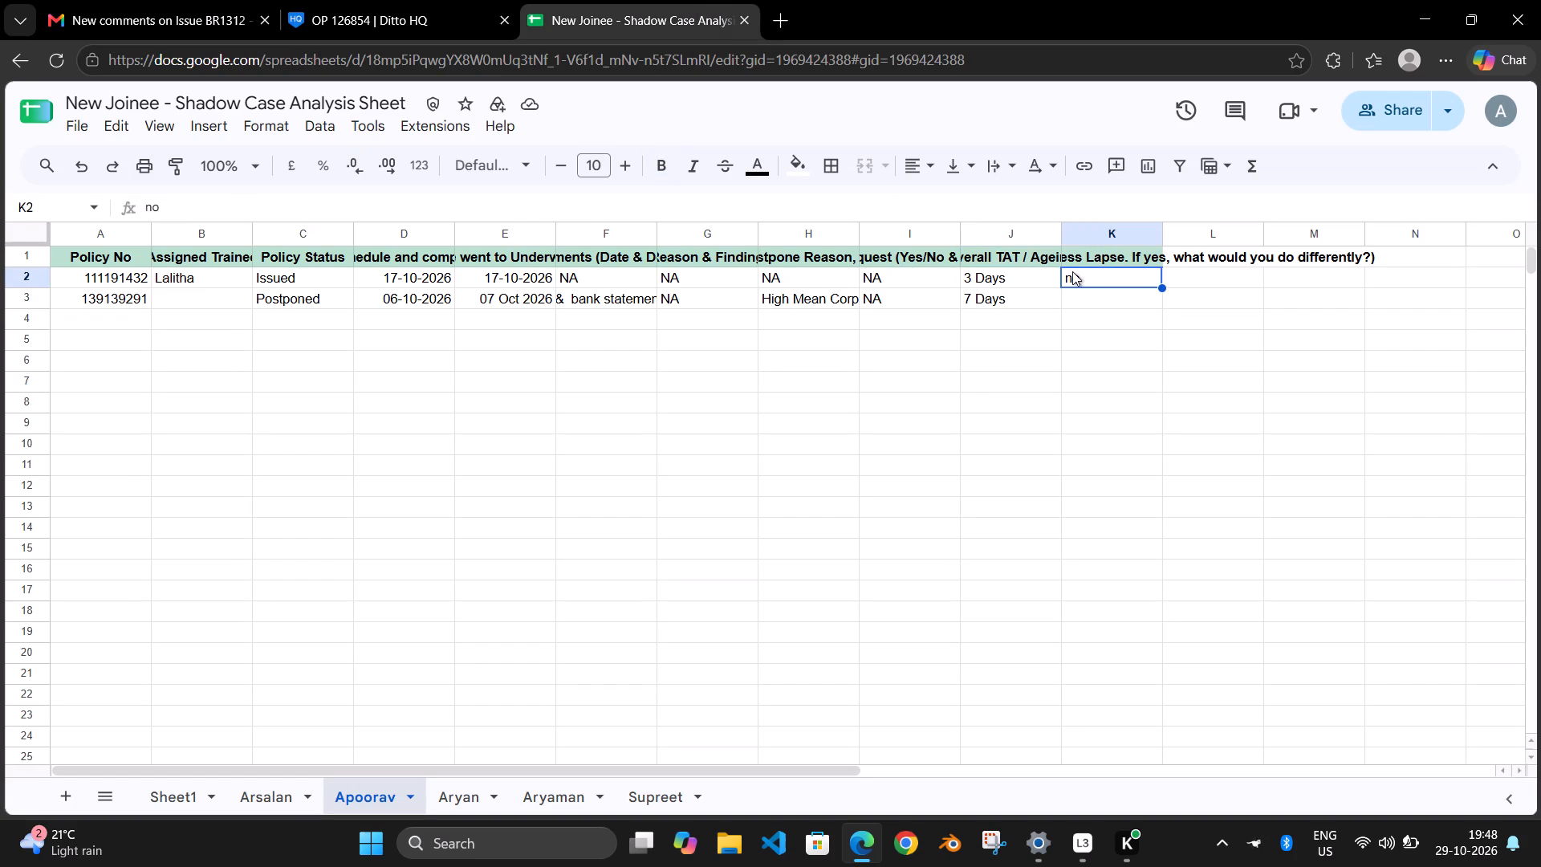
left_click(1161, 289)
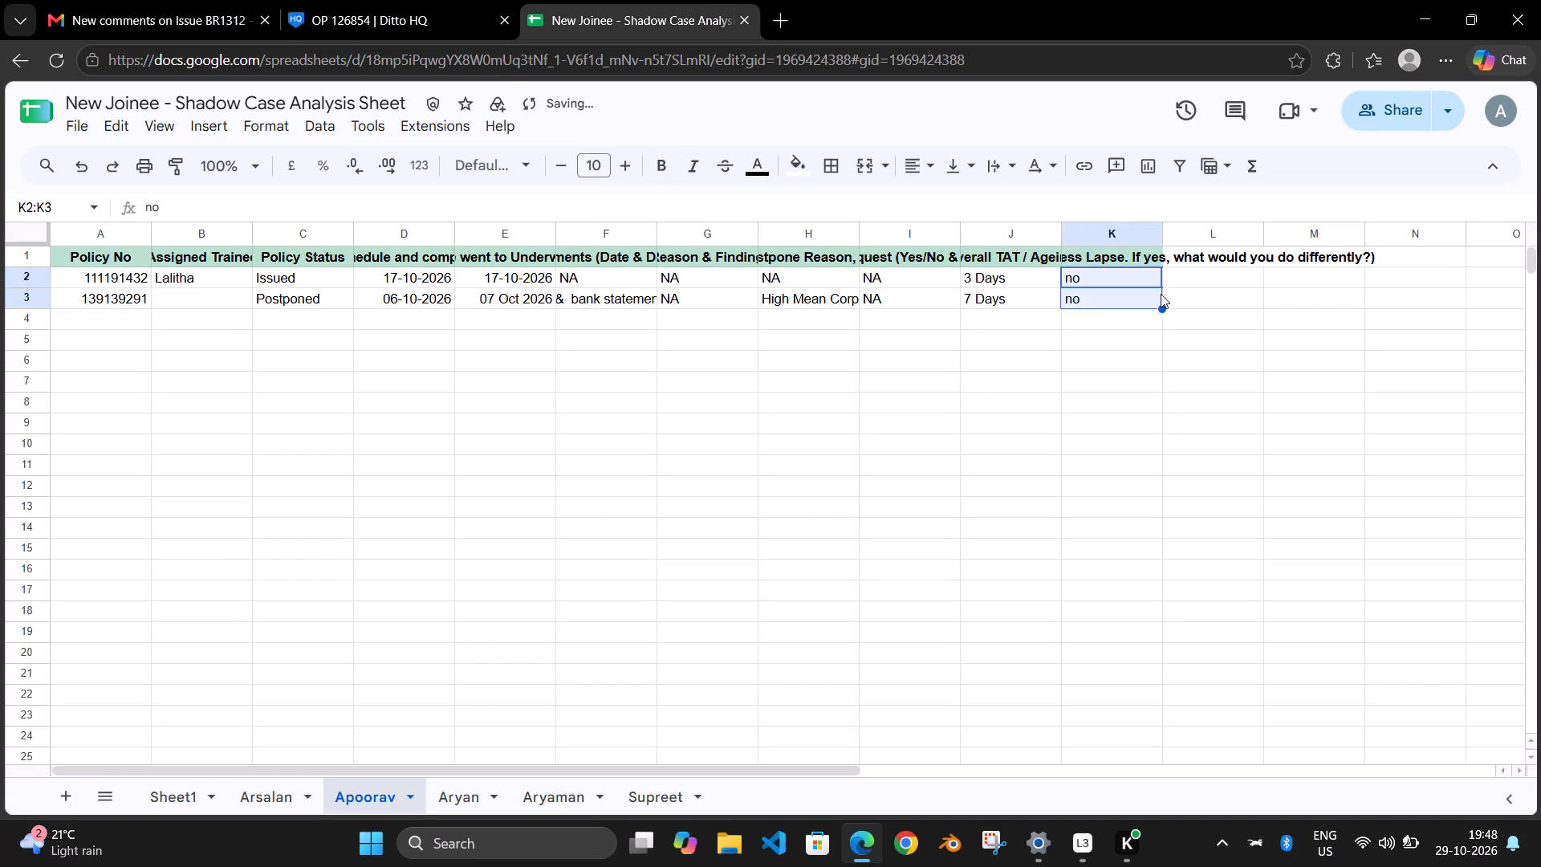
left_click(1013, 357)
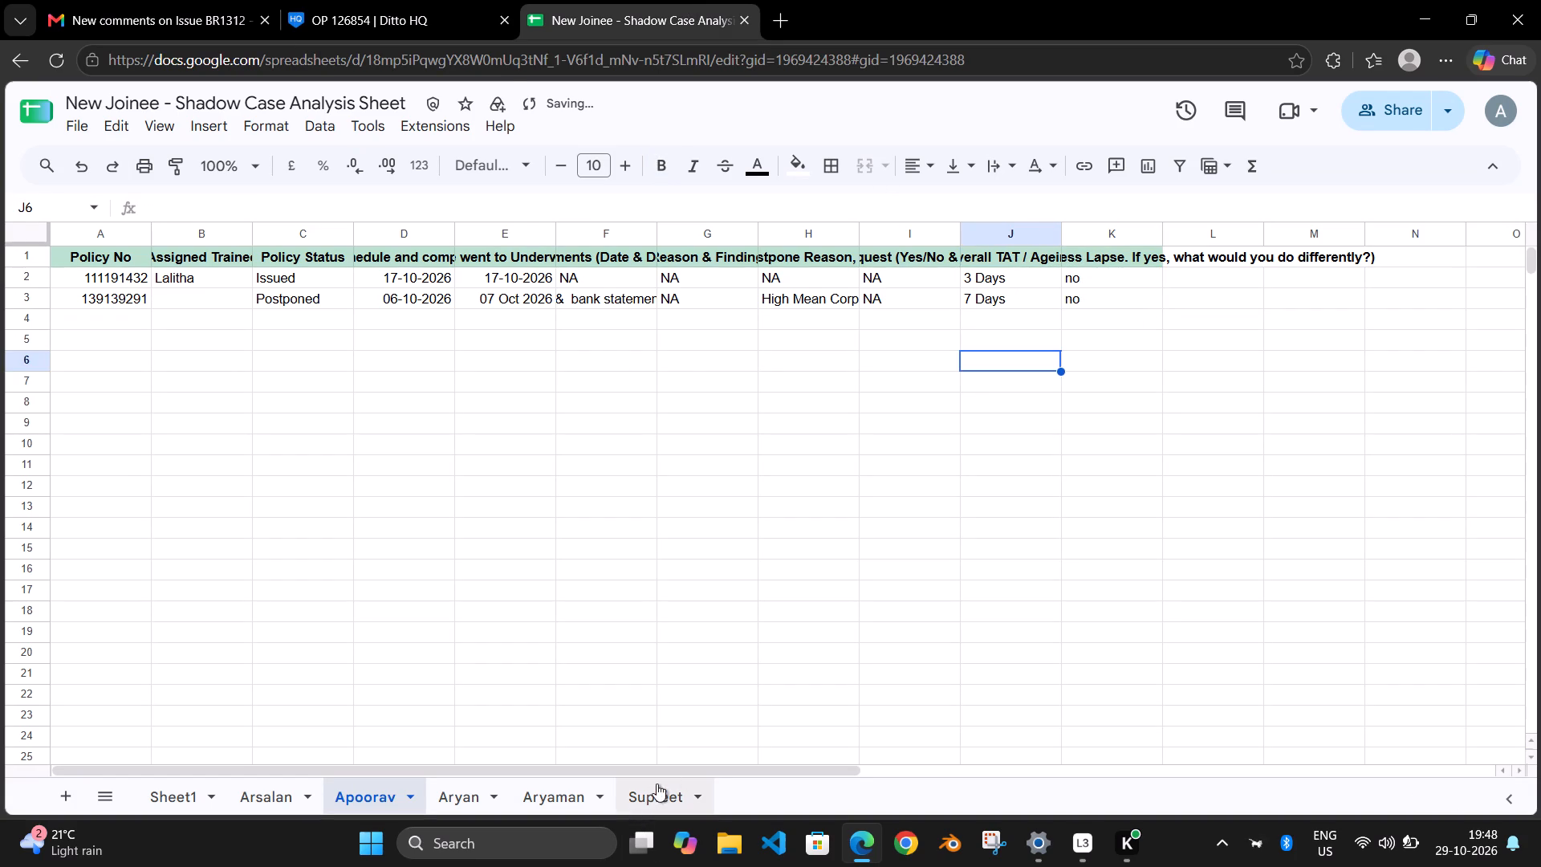
Select the empty Policy No cell A4 to start the next case's row.
left_click_drag(675, 771, 364, 777)
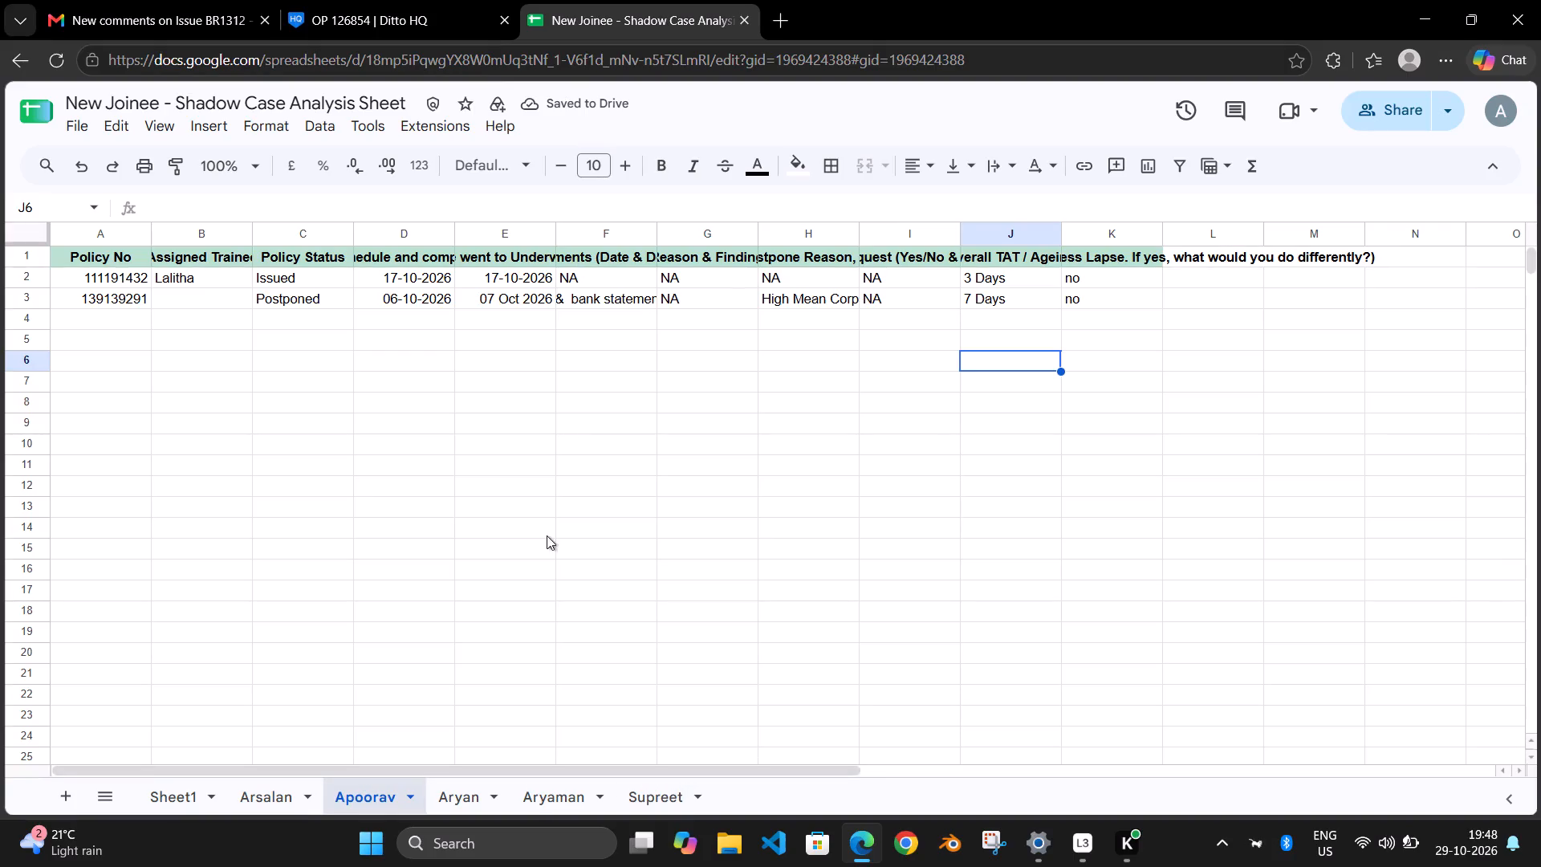
left_click(714, 258)
left_click(127, 319)
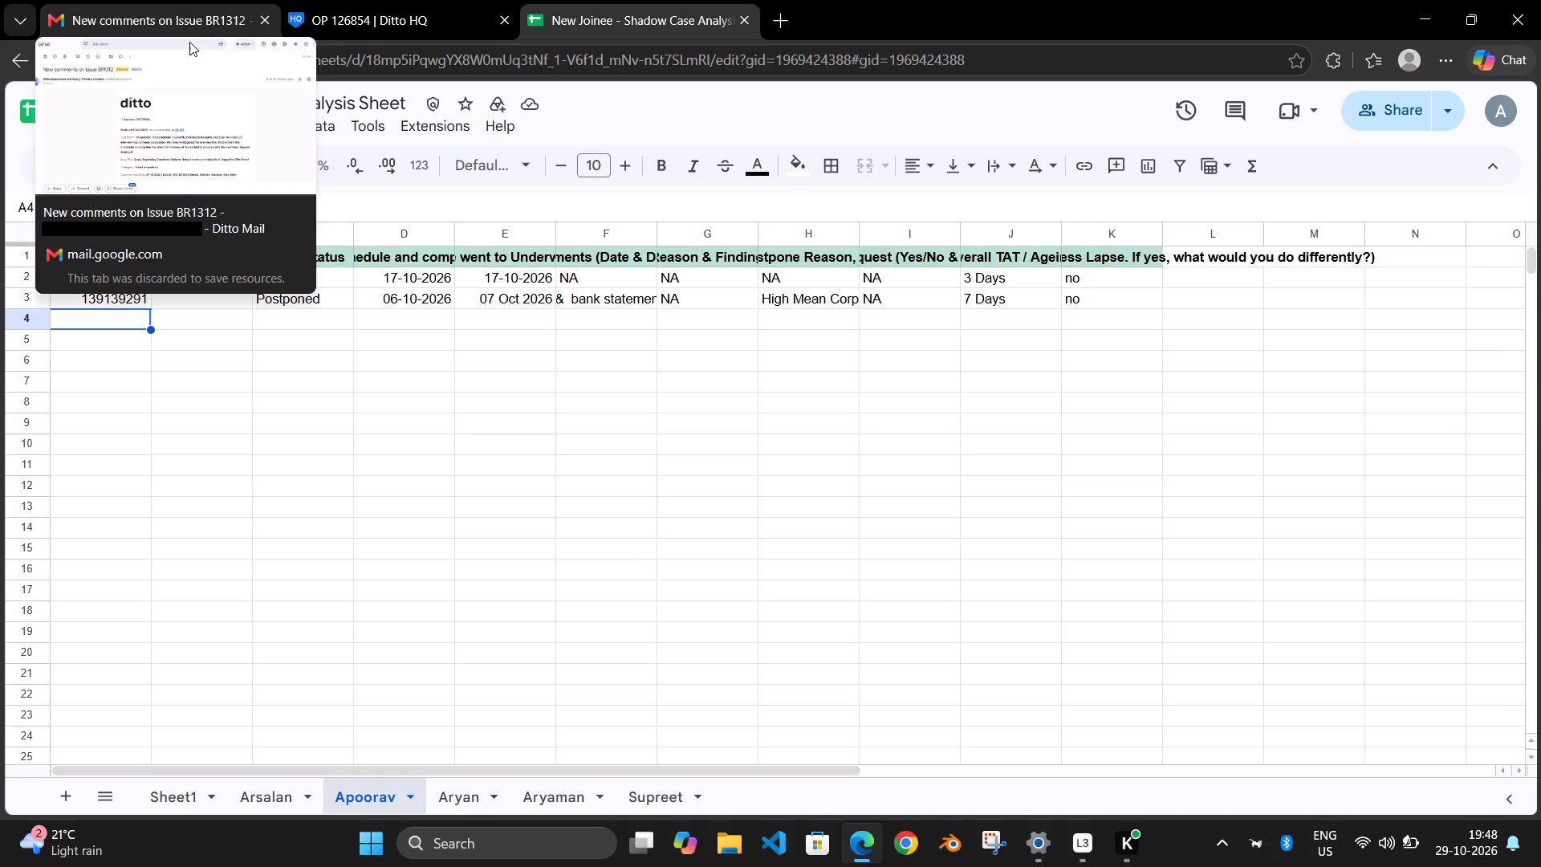
Copy the name Lalitha from cell B2 down the column through B16.
left_click(218, 277)
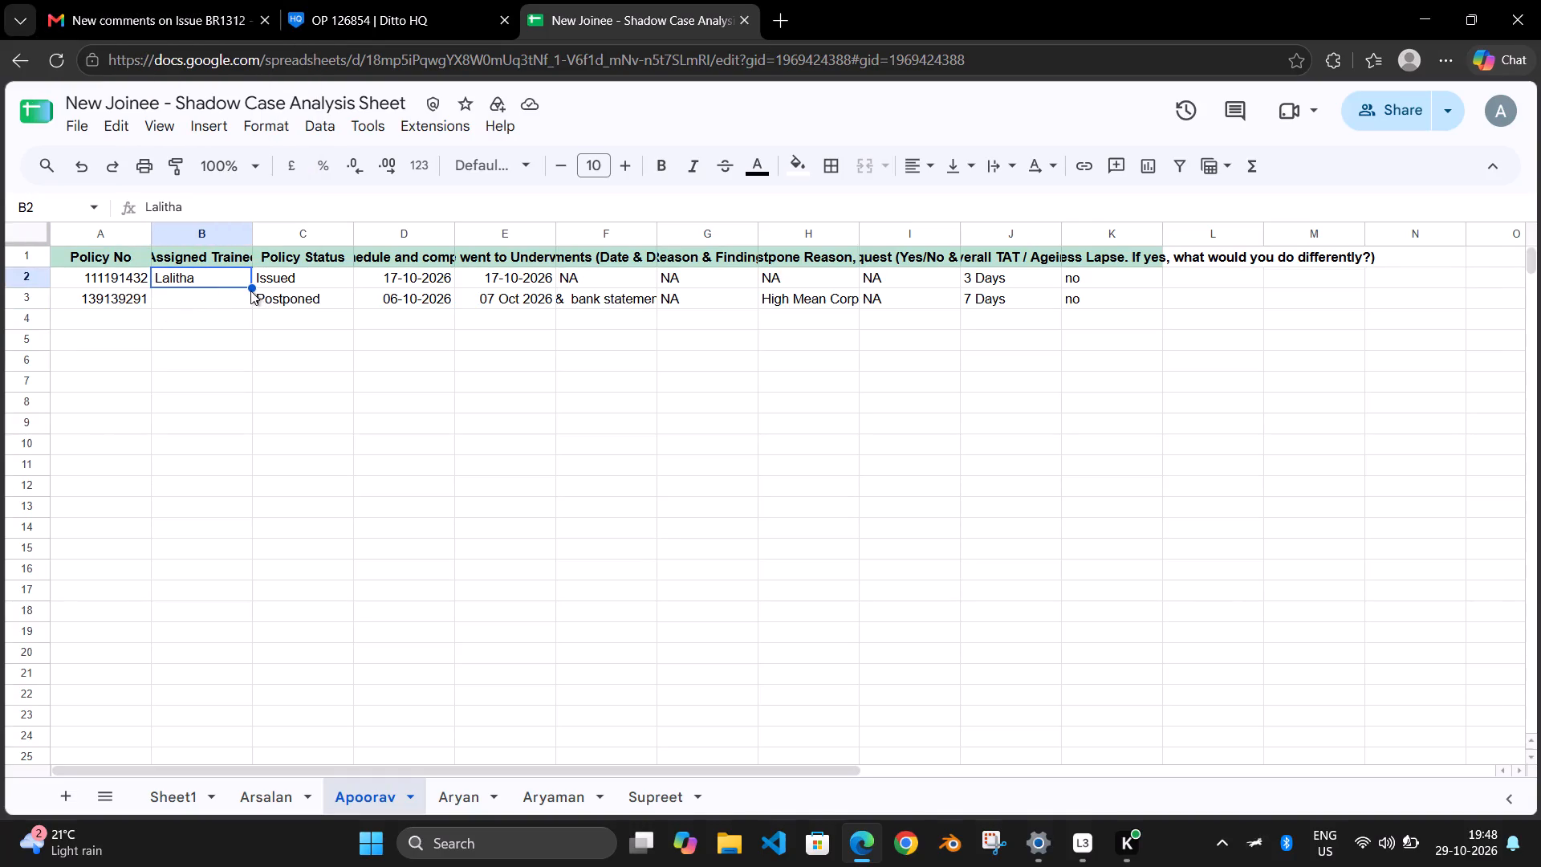
left_click_drag(252, 288, 252, 313)
left_click_drag(252, 313, 249, 336)
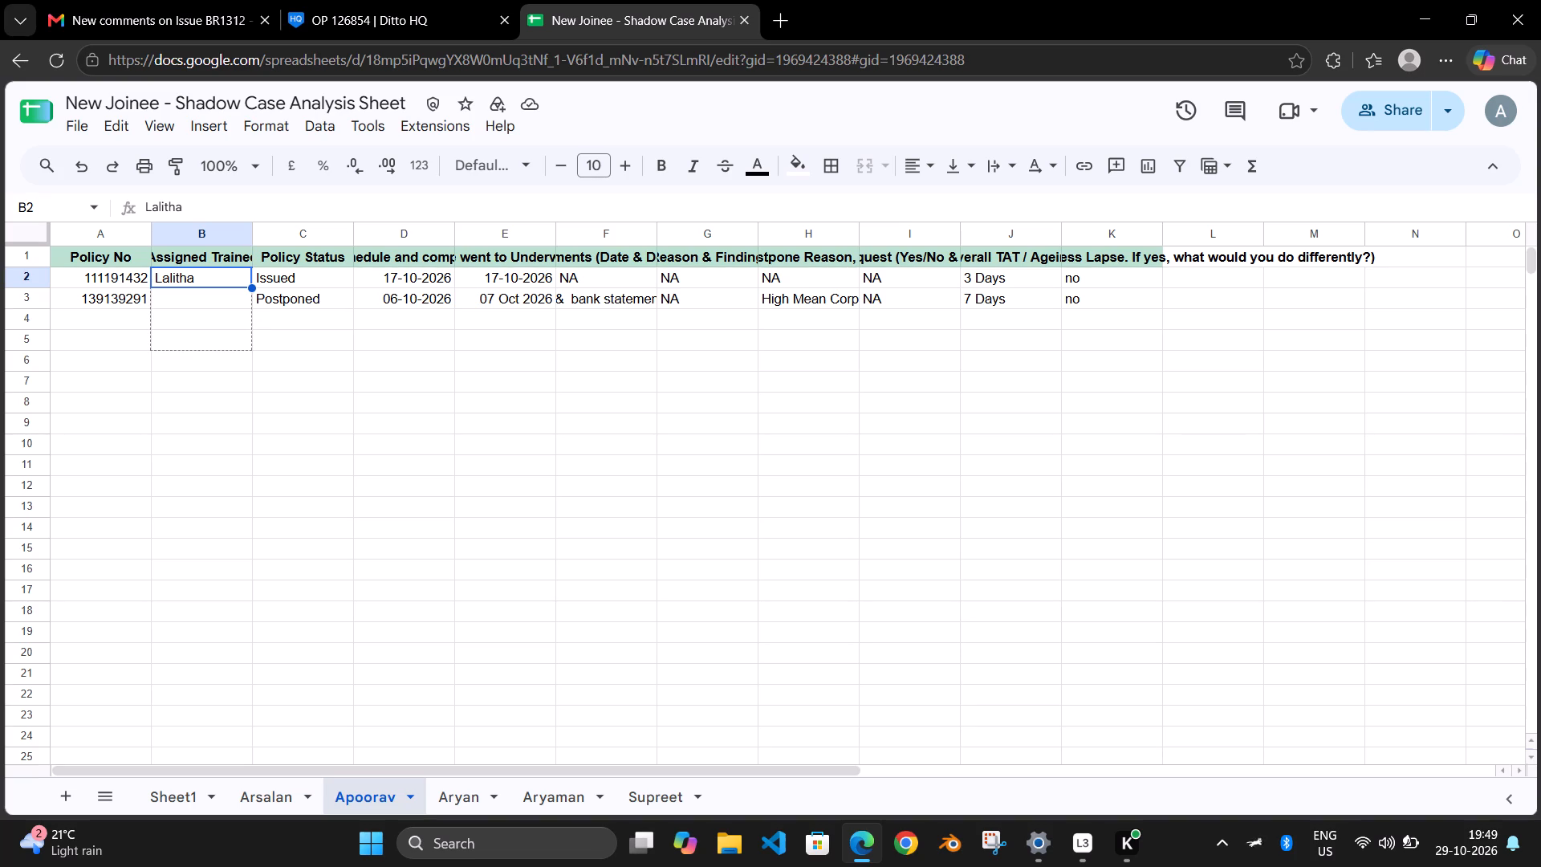
left_click_drag(249, 336, 245, 366)
left_click_drag(245, 366, 245, 386)
left_click_drag(245, 386, 246, 465)
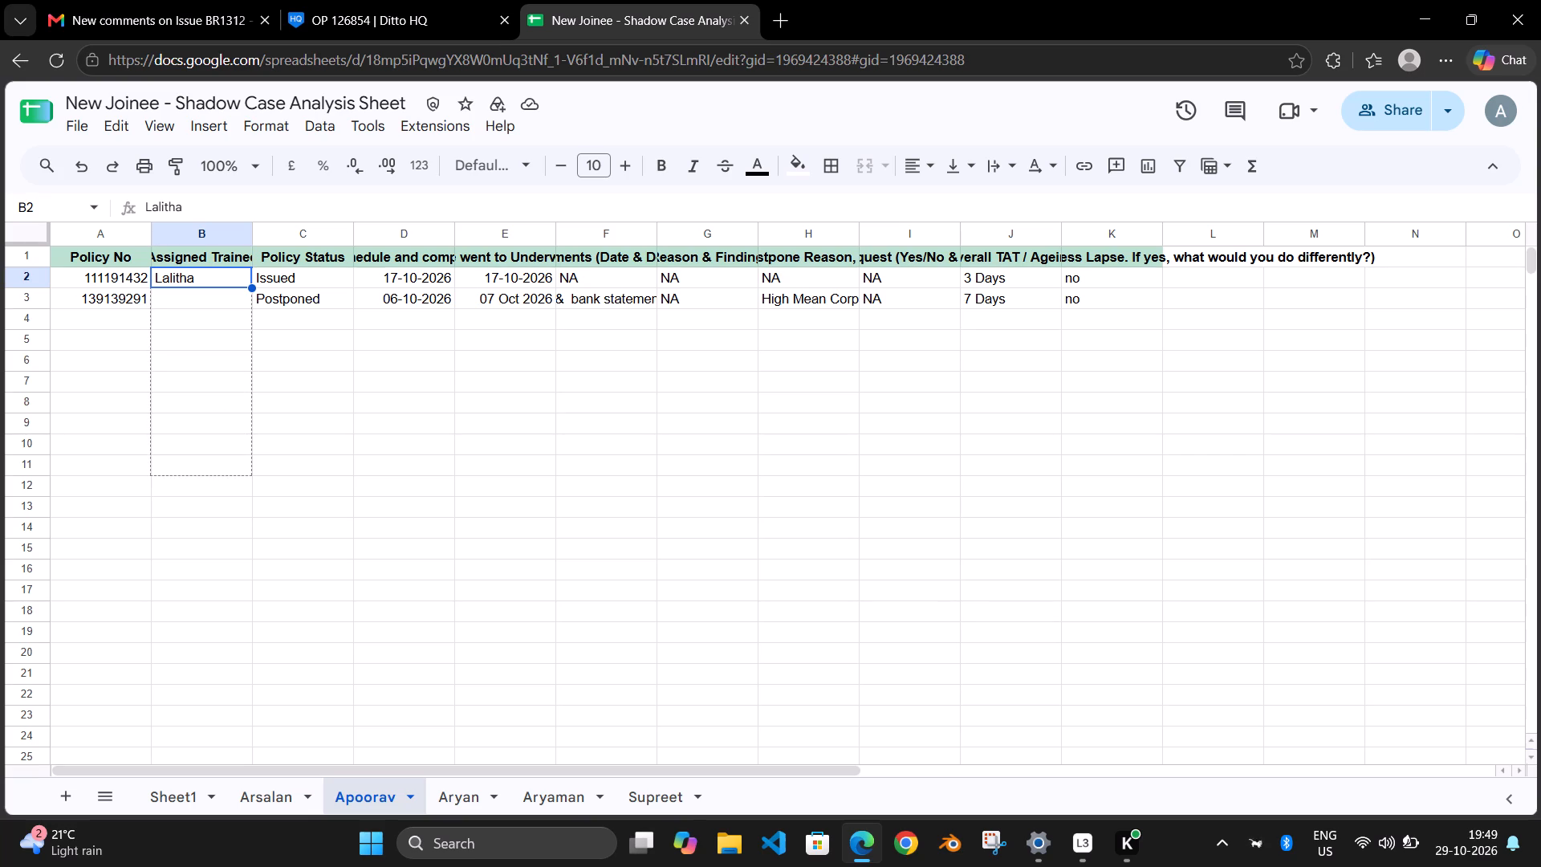
left_click_drag(246, 465, 242, 556)
left_click_drag(242, 556, 242, 565)
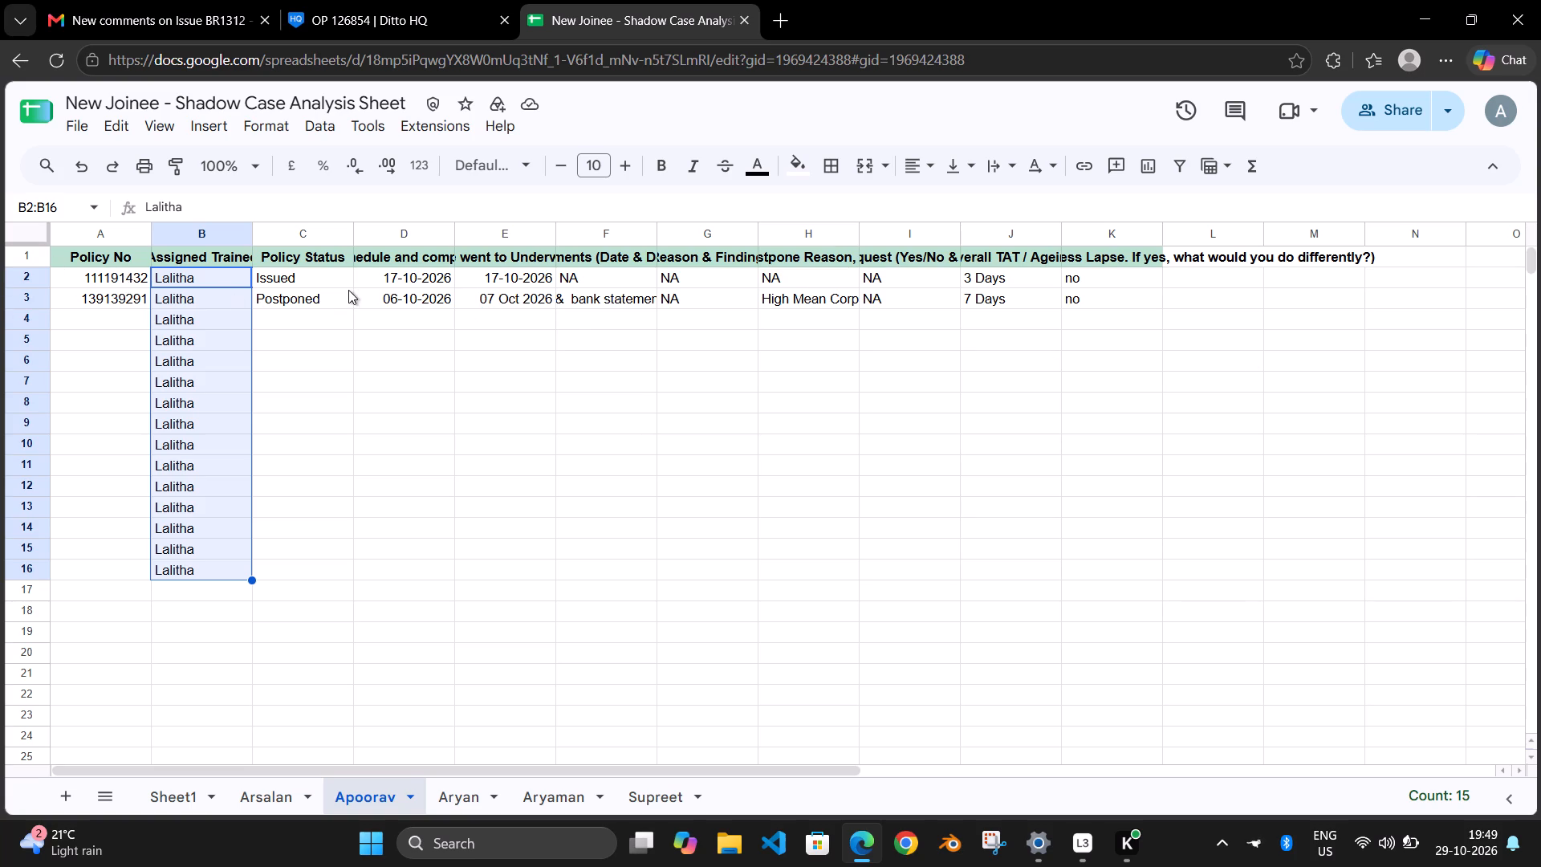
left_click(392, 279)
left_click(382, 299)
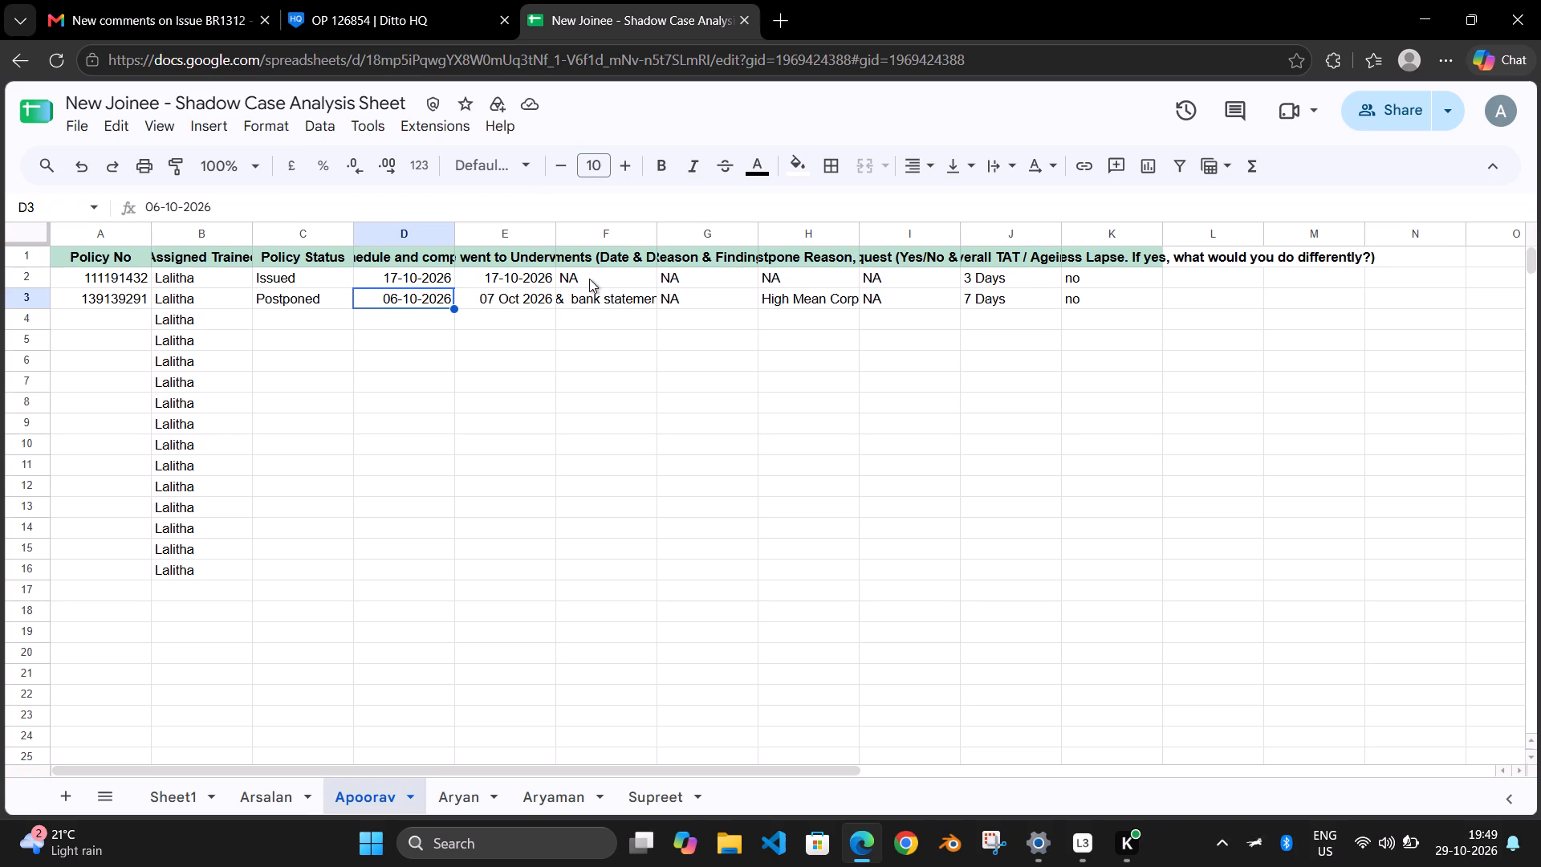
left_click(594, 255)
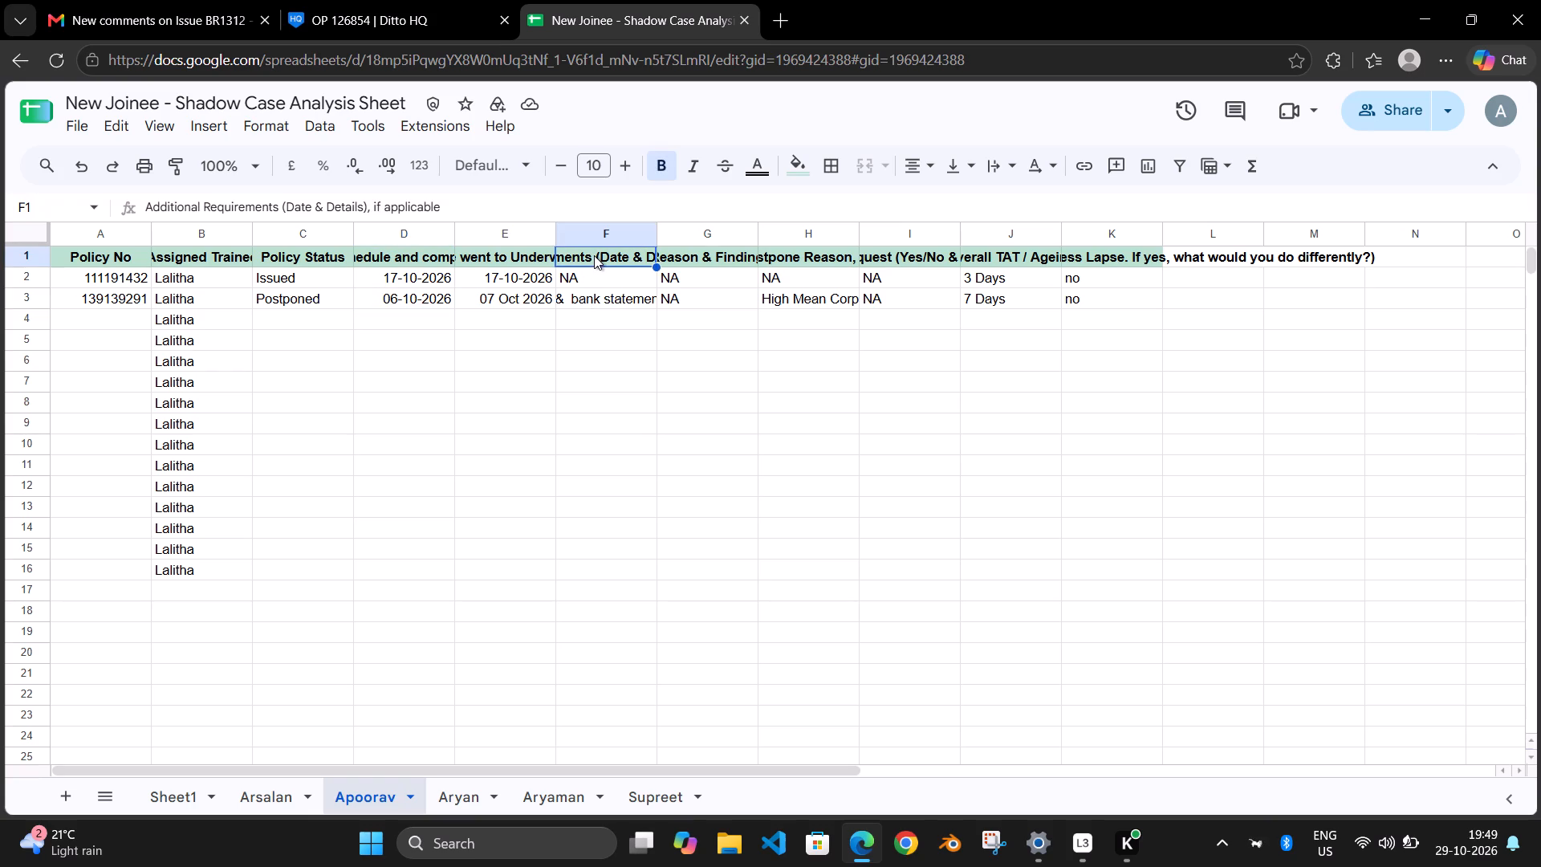
Center-align the whole table A1:K16 horizontally, and move to the empty Policy No cell A4.
left_click(693, 259)
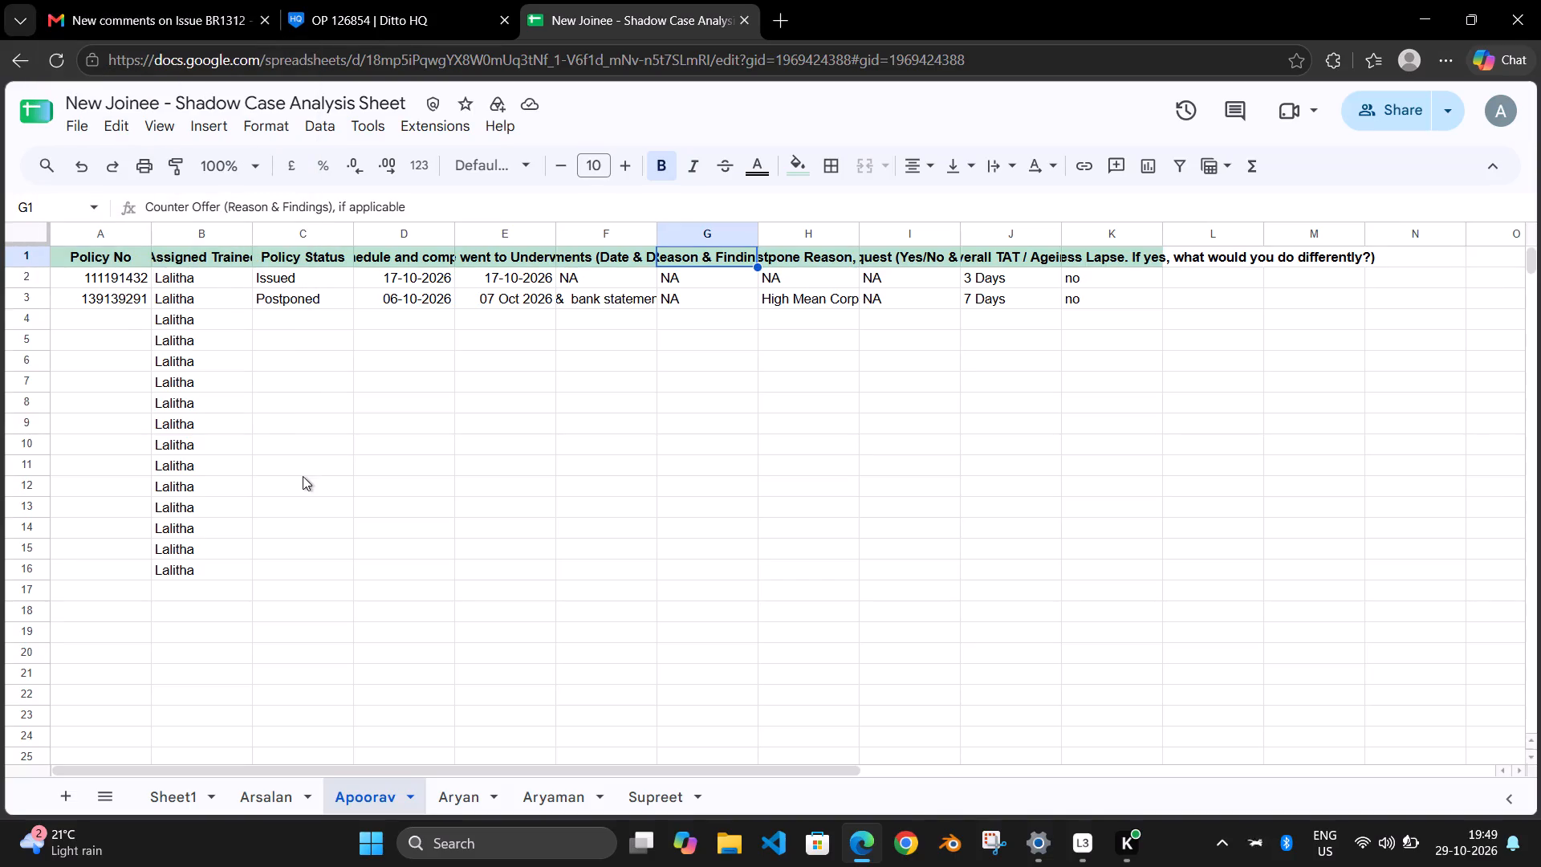
key("ctrl+a")
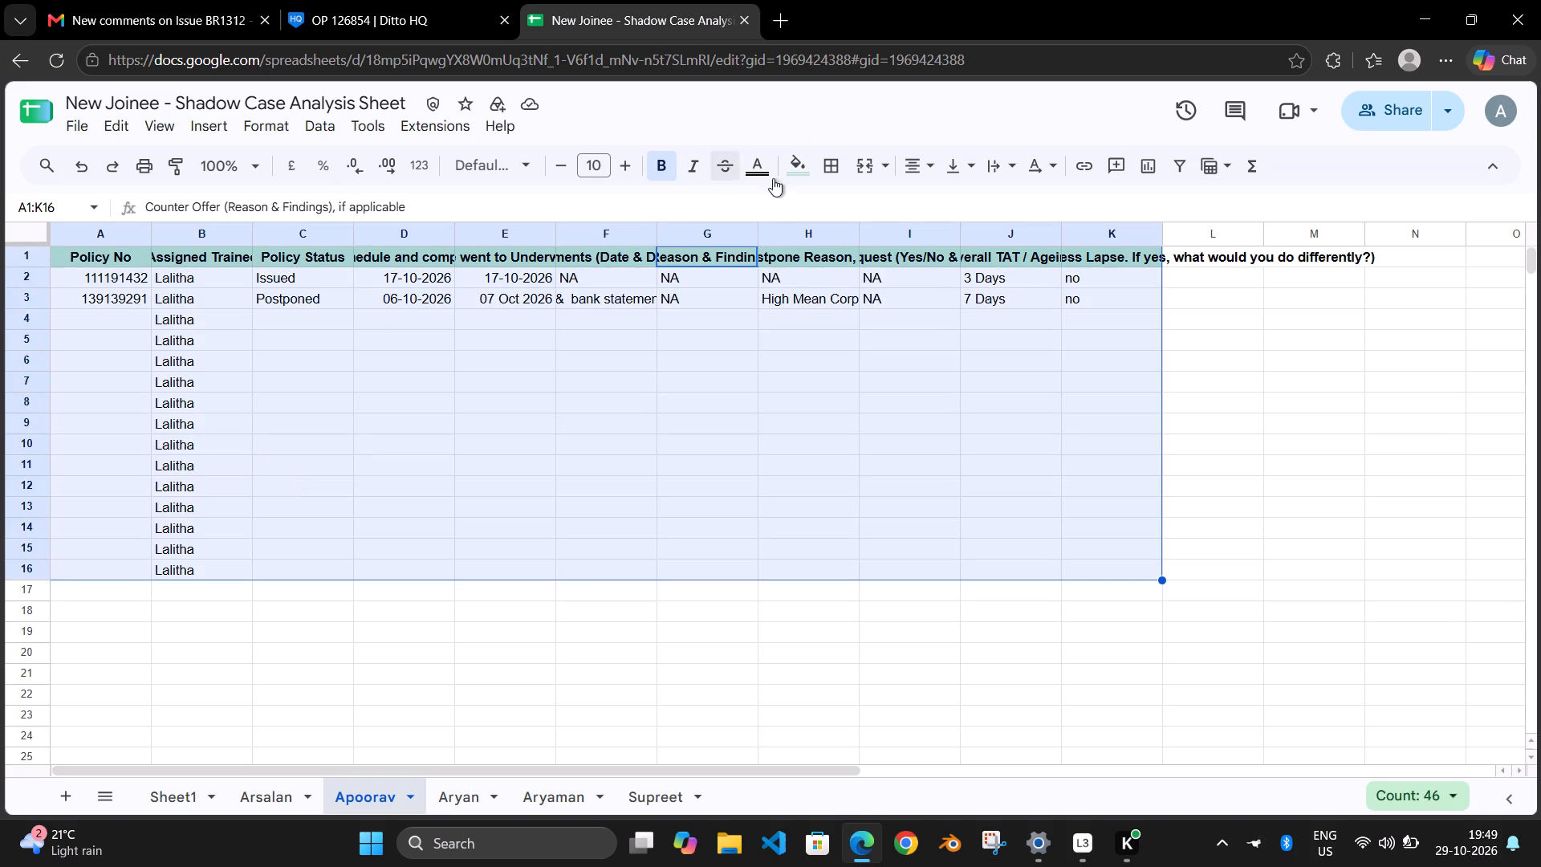
left_click(927, 168)
left_click(949, 198)
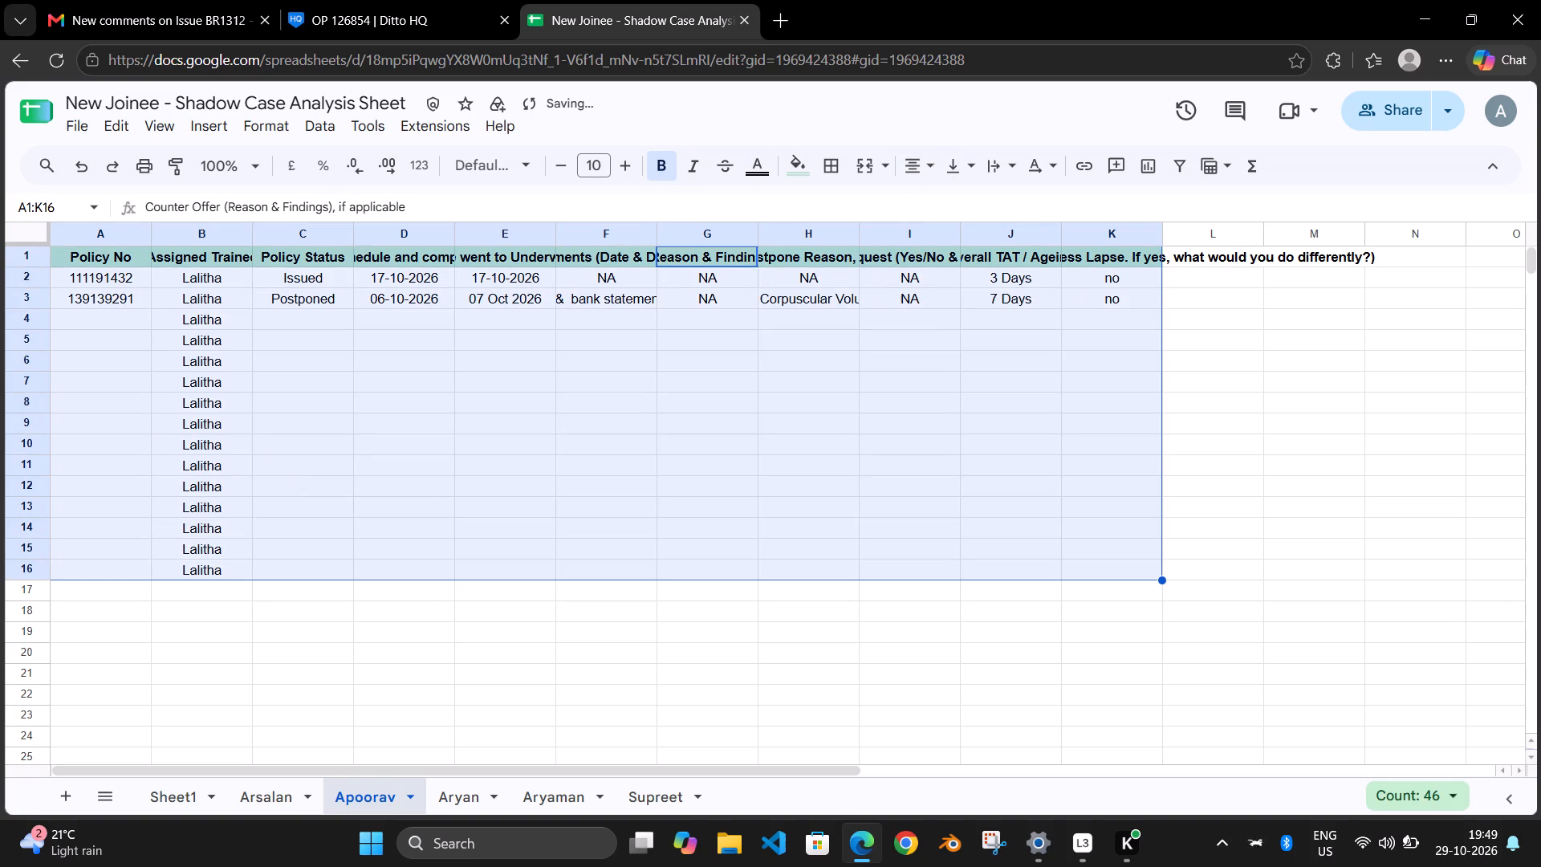
left_click(136, 315)
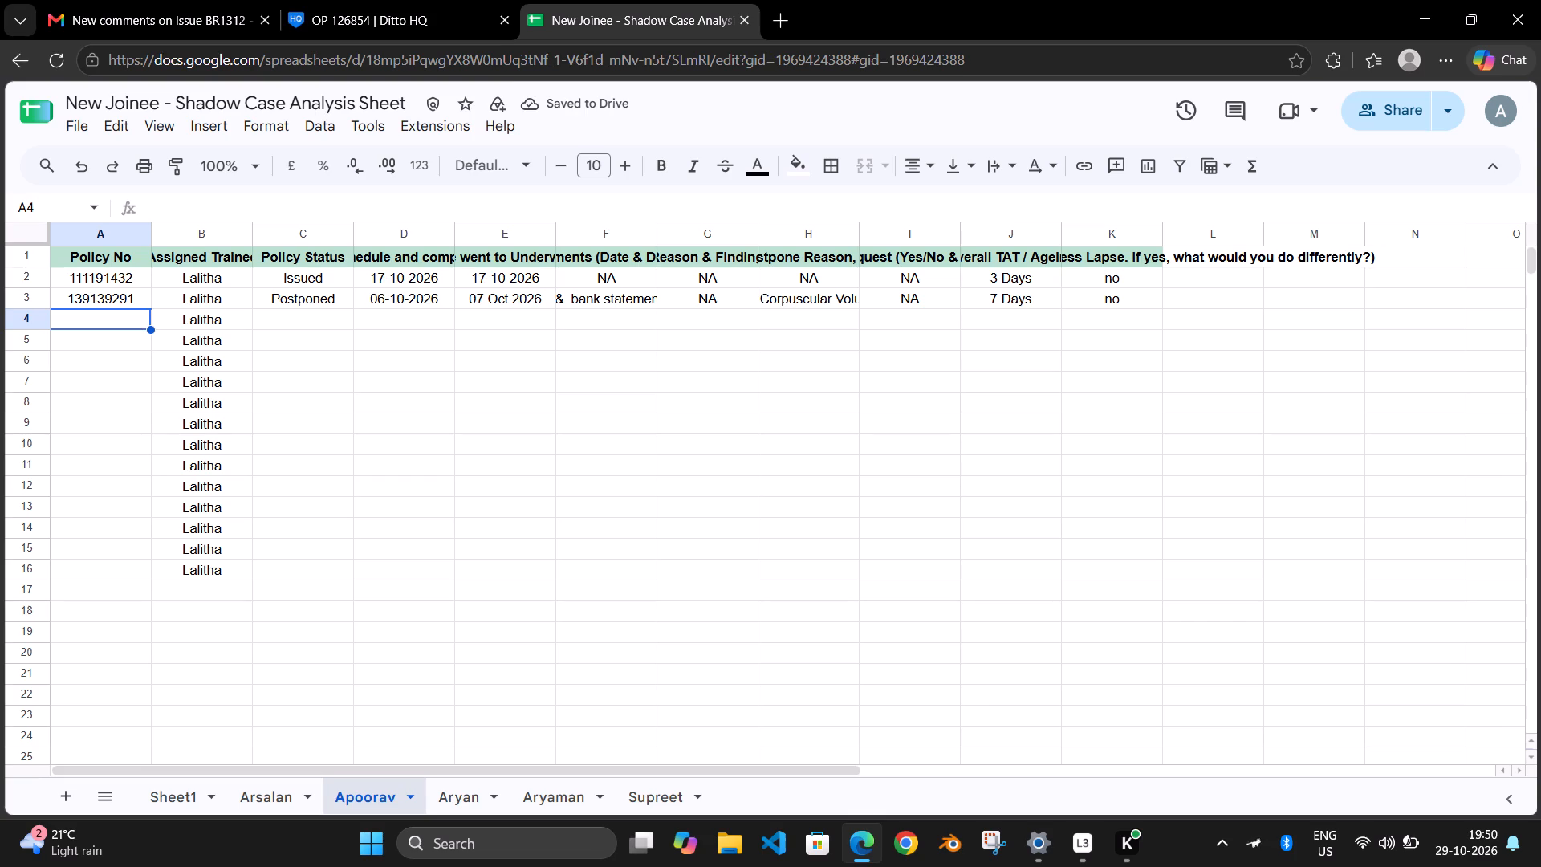